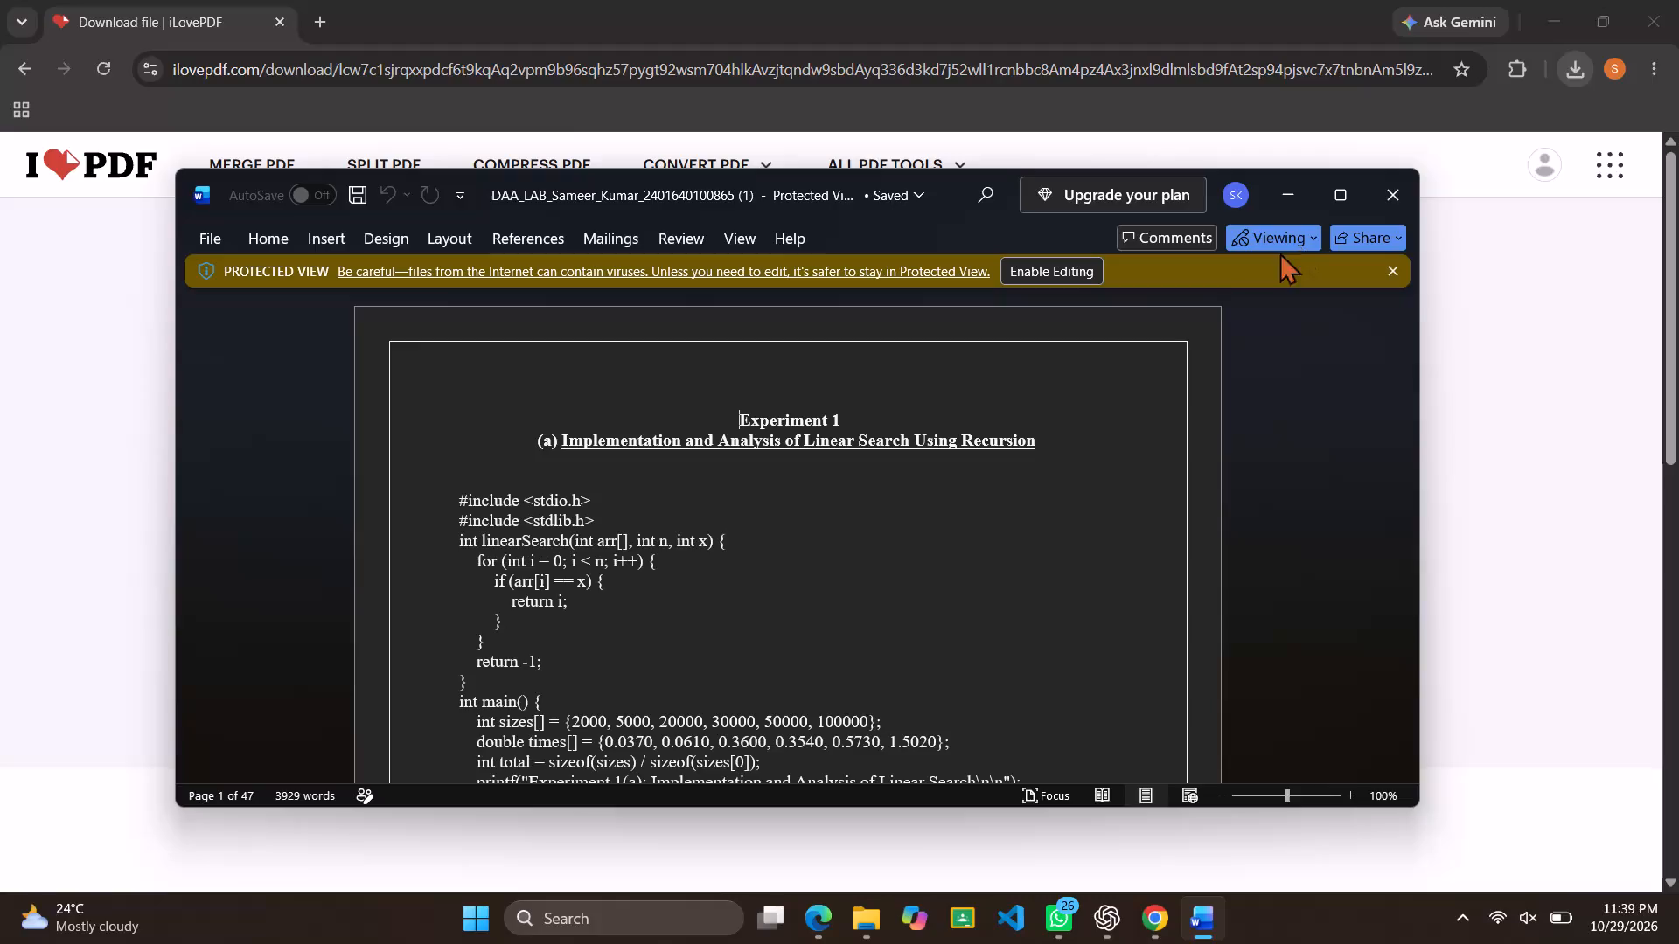
Enable editing of the protected lab document, close the browser and maximize the document window.
{"action": "left_click", "coordinate": [1038, 268]}
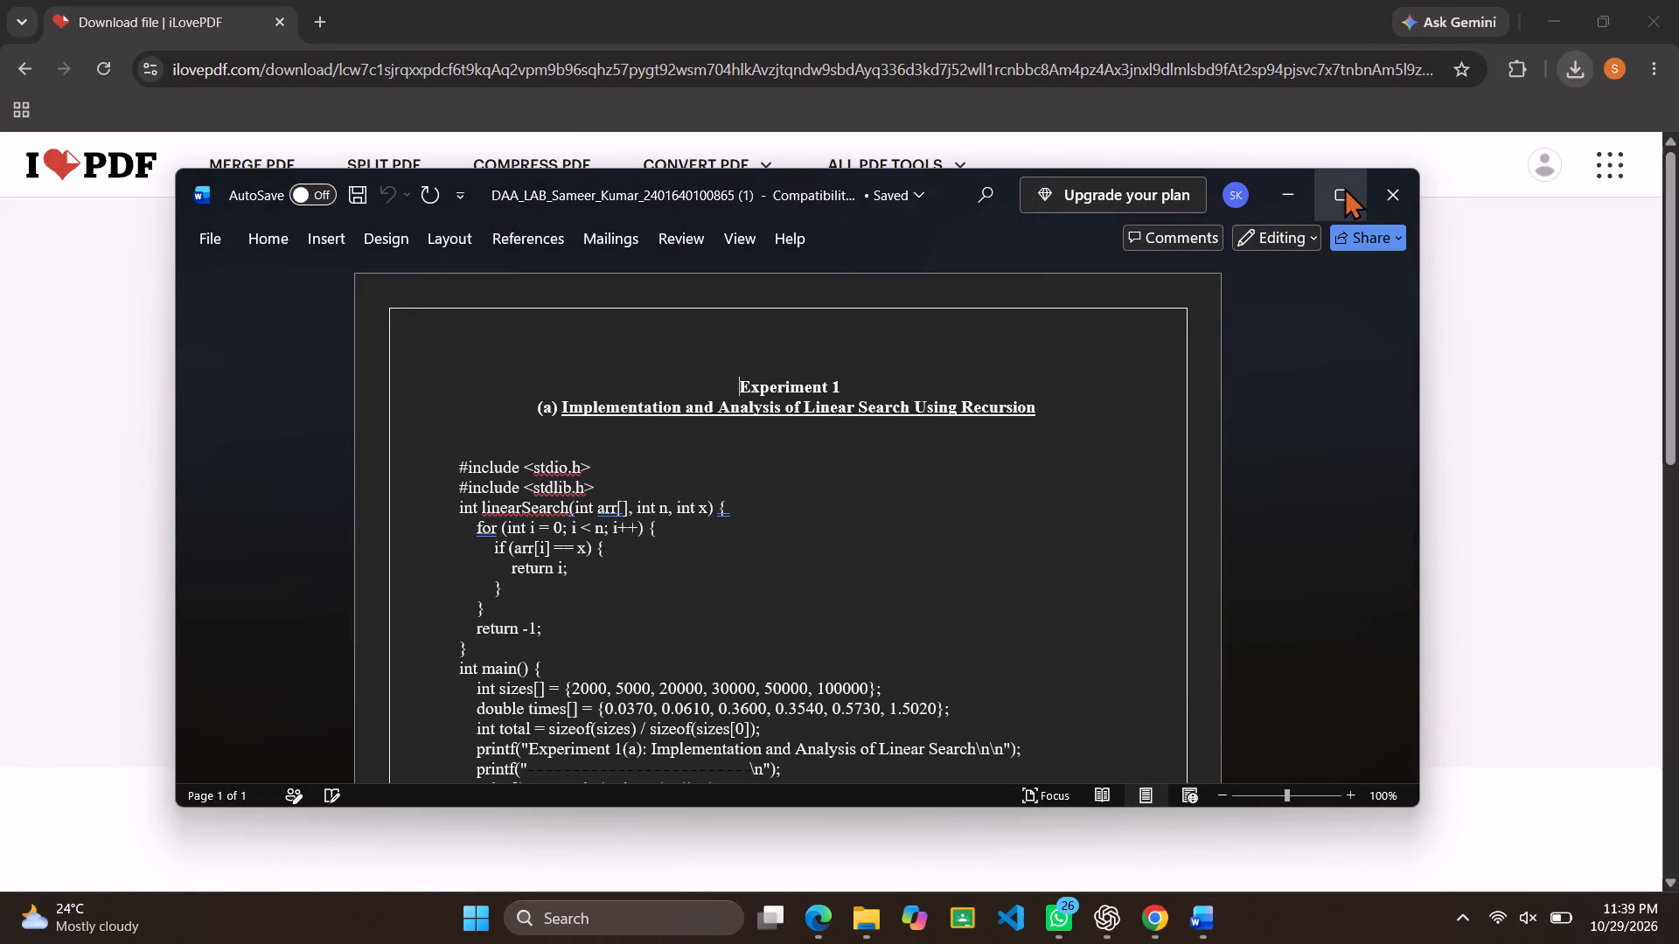
{"action": "left_click", "coordinate": [1656, 6]}
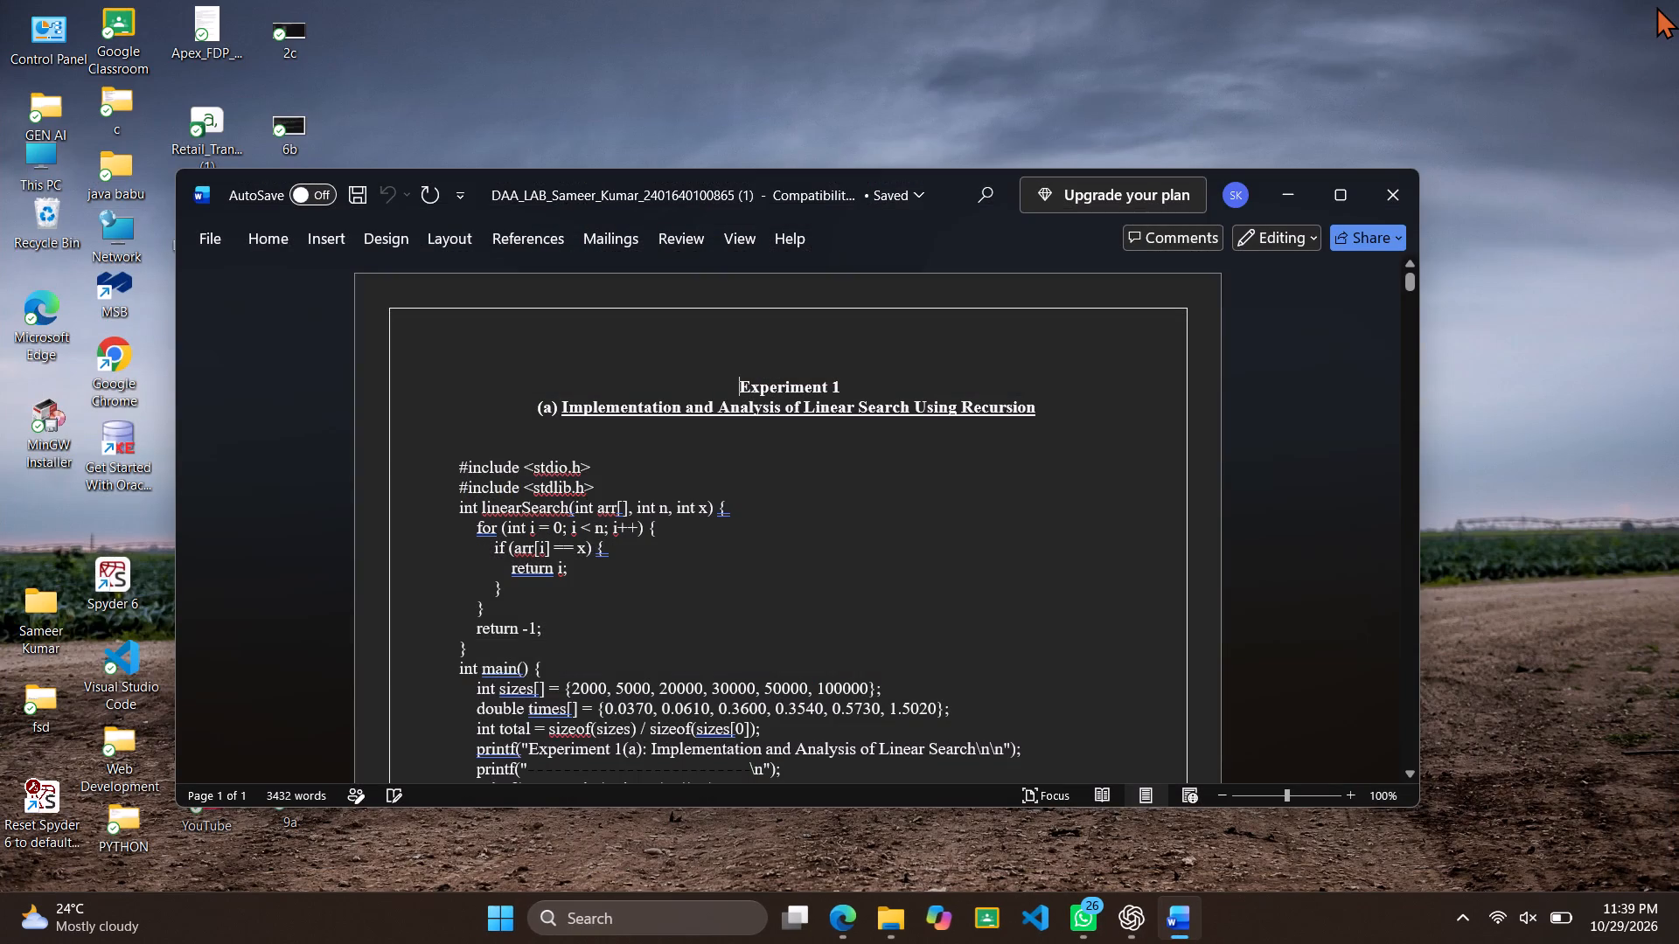
{"action": "left_click", "coordinate": [1338, 198]}
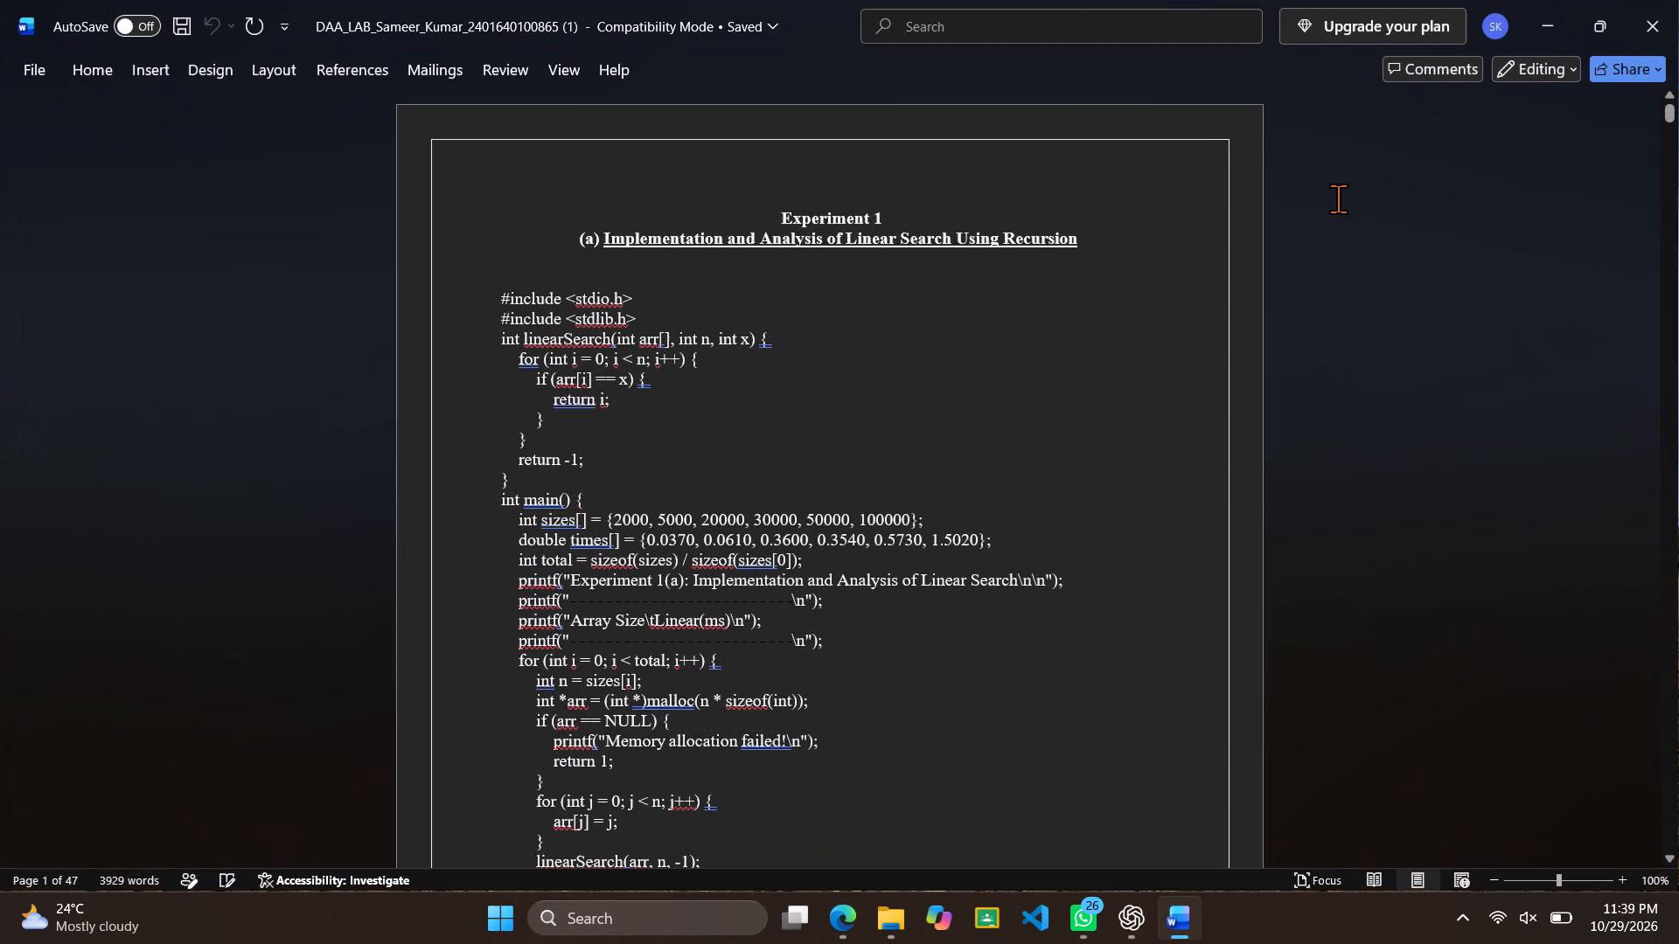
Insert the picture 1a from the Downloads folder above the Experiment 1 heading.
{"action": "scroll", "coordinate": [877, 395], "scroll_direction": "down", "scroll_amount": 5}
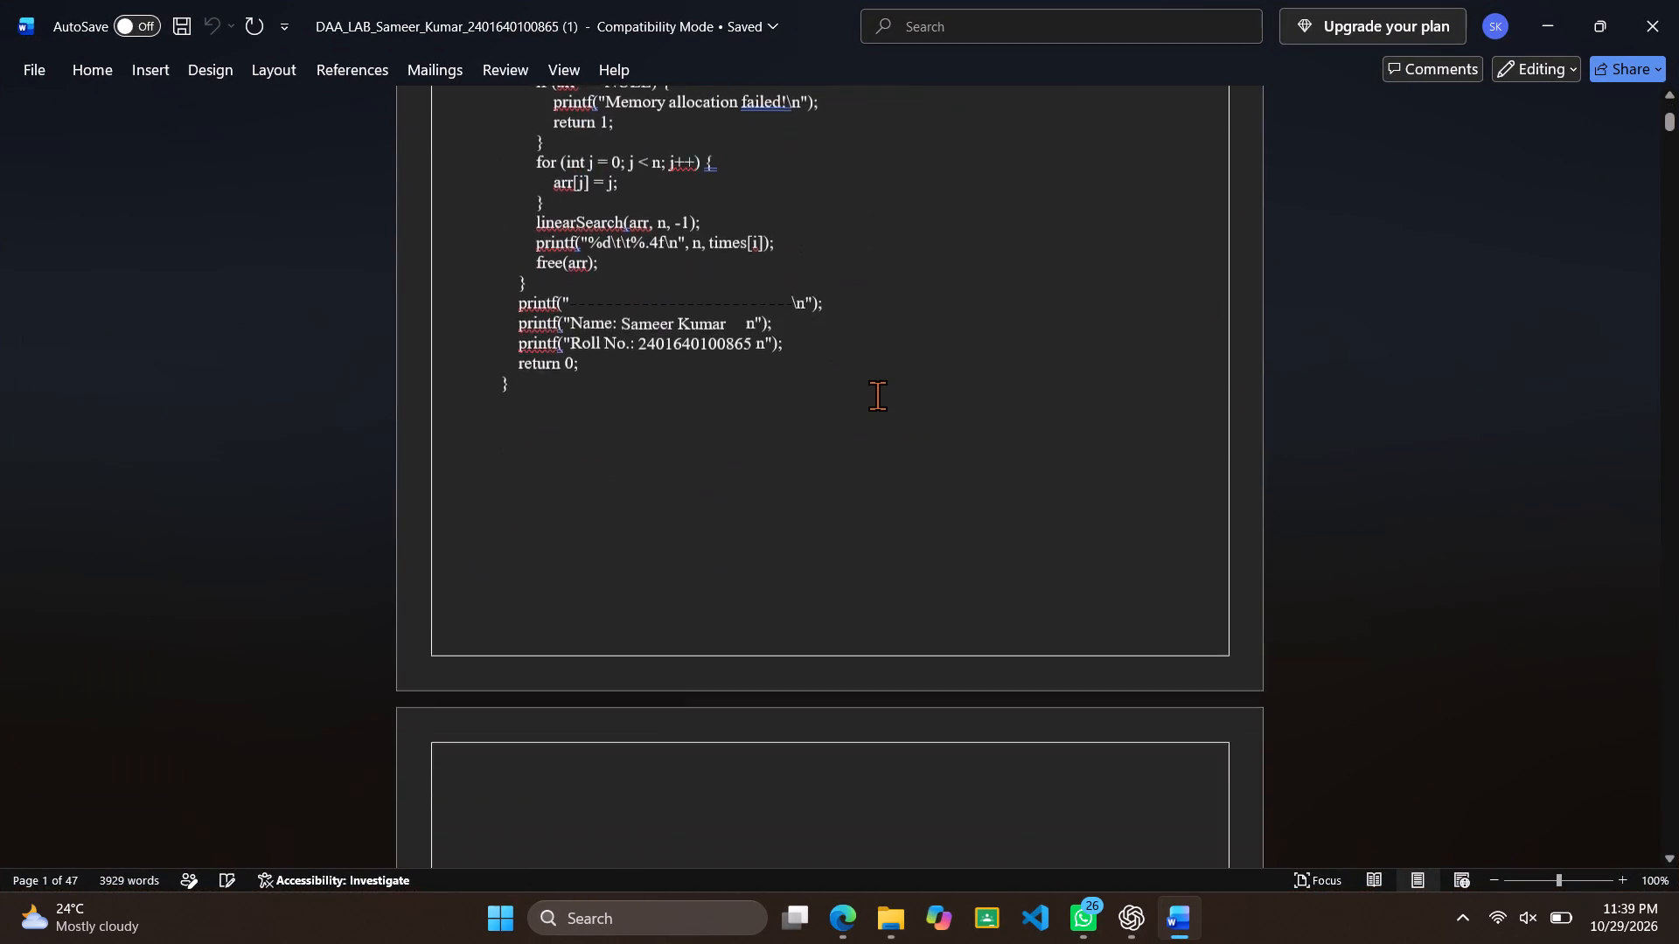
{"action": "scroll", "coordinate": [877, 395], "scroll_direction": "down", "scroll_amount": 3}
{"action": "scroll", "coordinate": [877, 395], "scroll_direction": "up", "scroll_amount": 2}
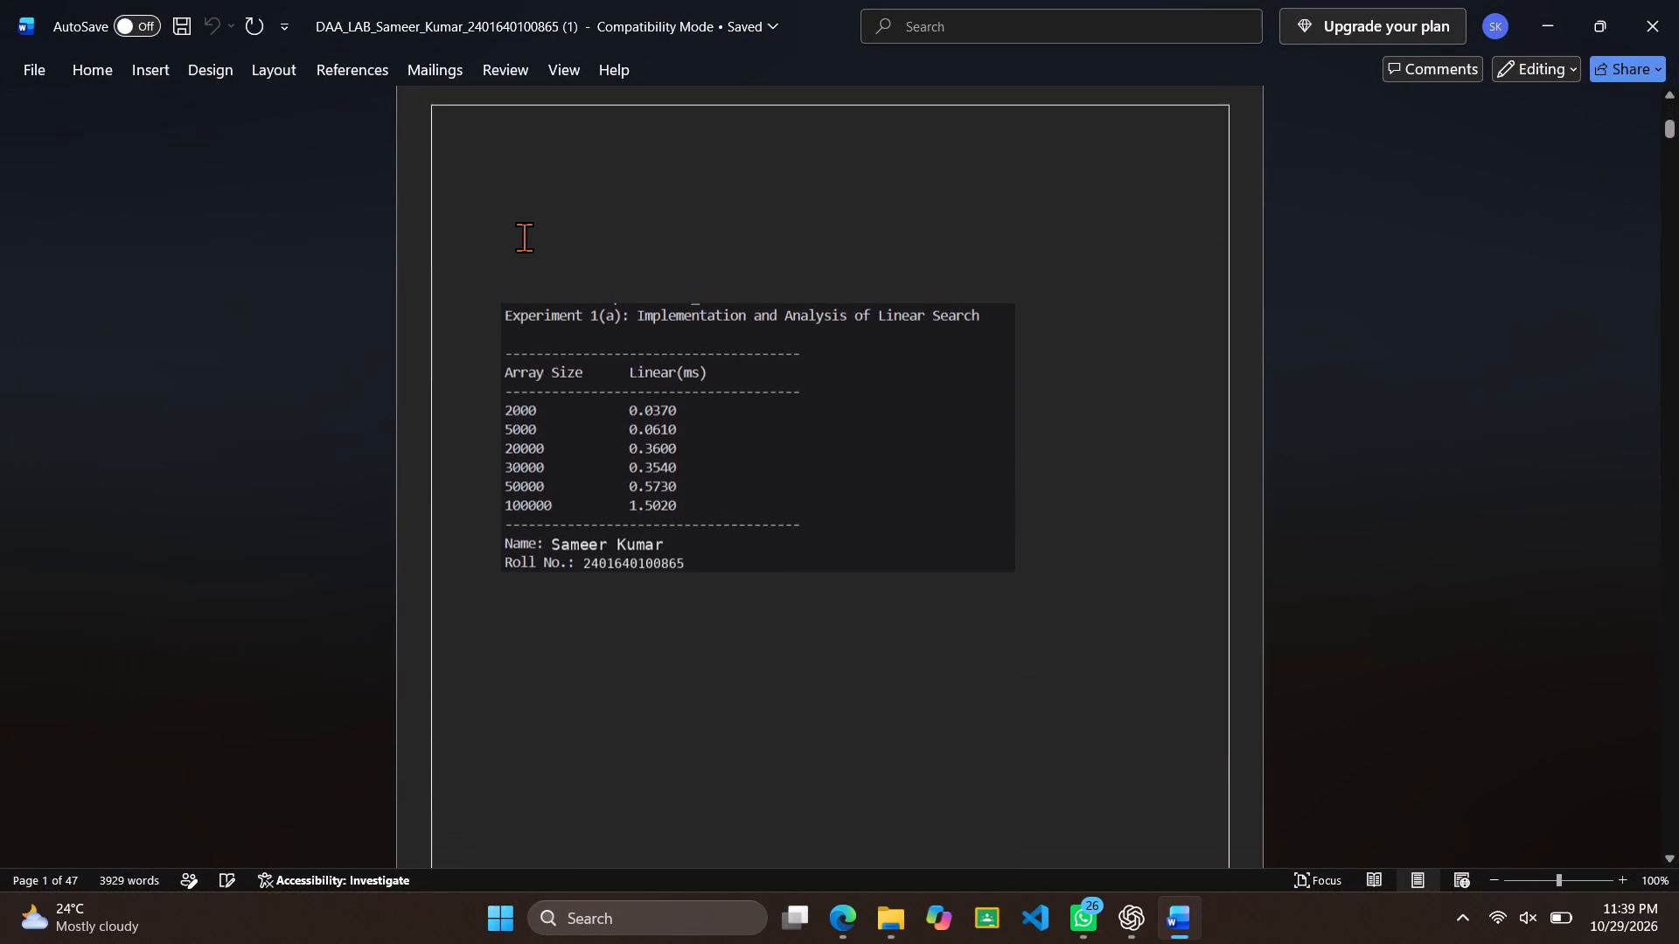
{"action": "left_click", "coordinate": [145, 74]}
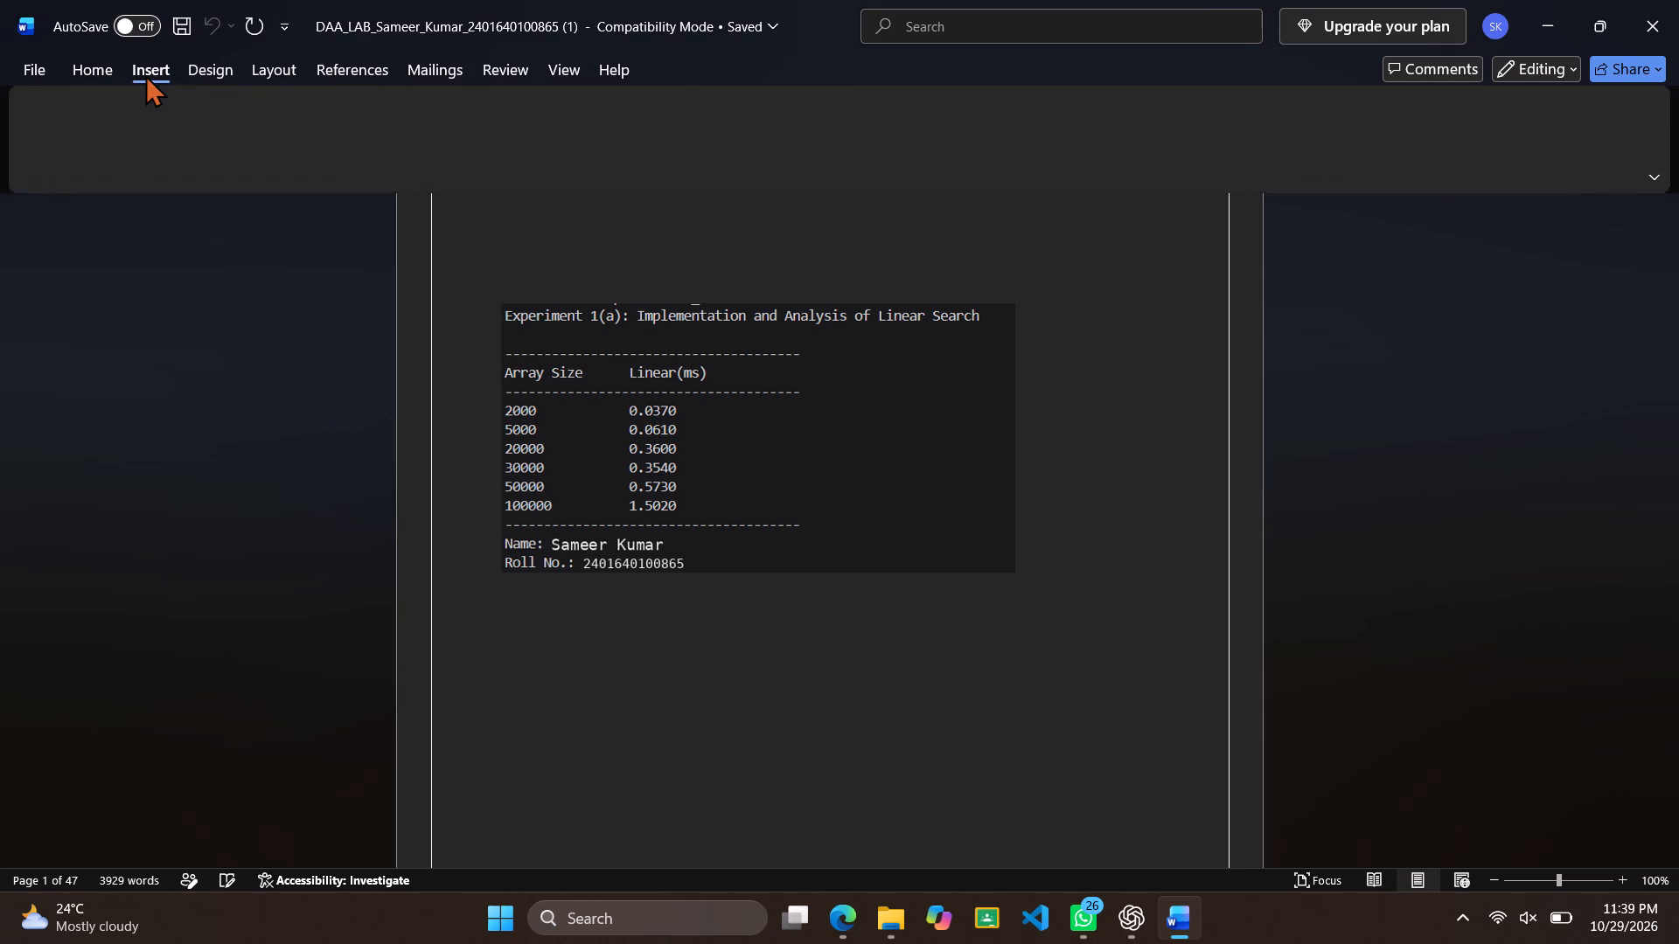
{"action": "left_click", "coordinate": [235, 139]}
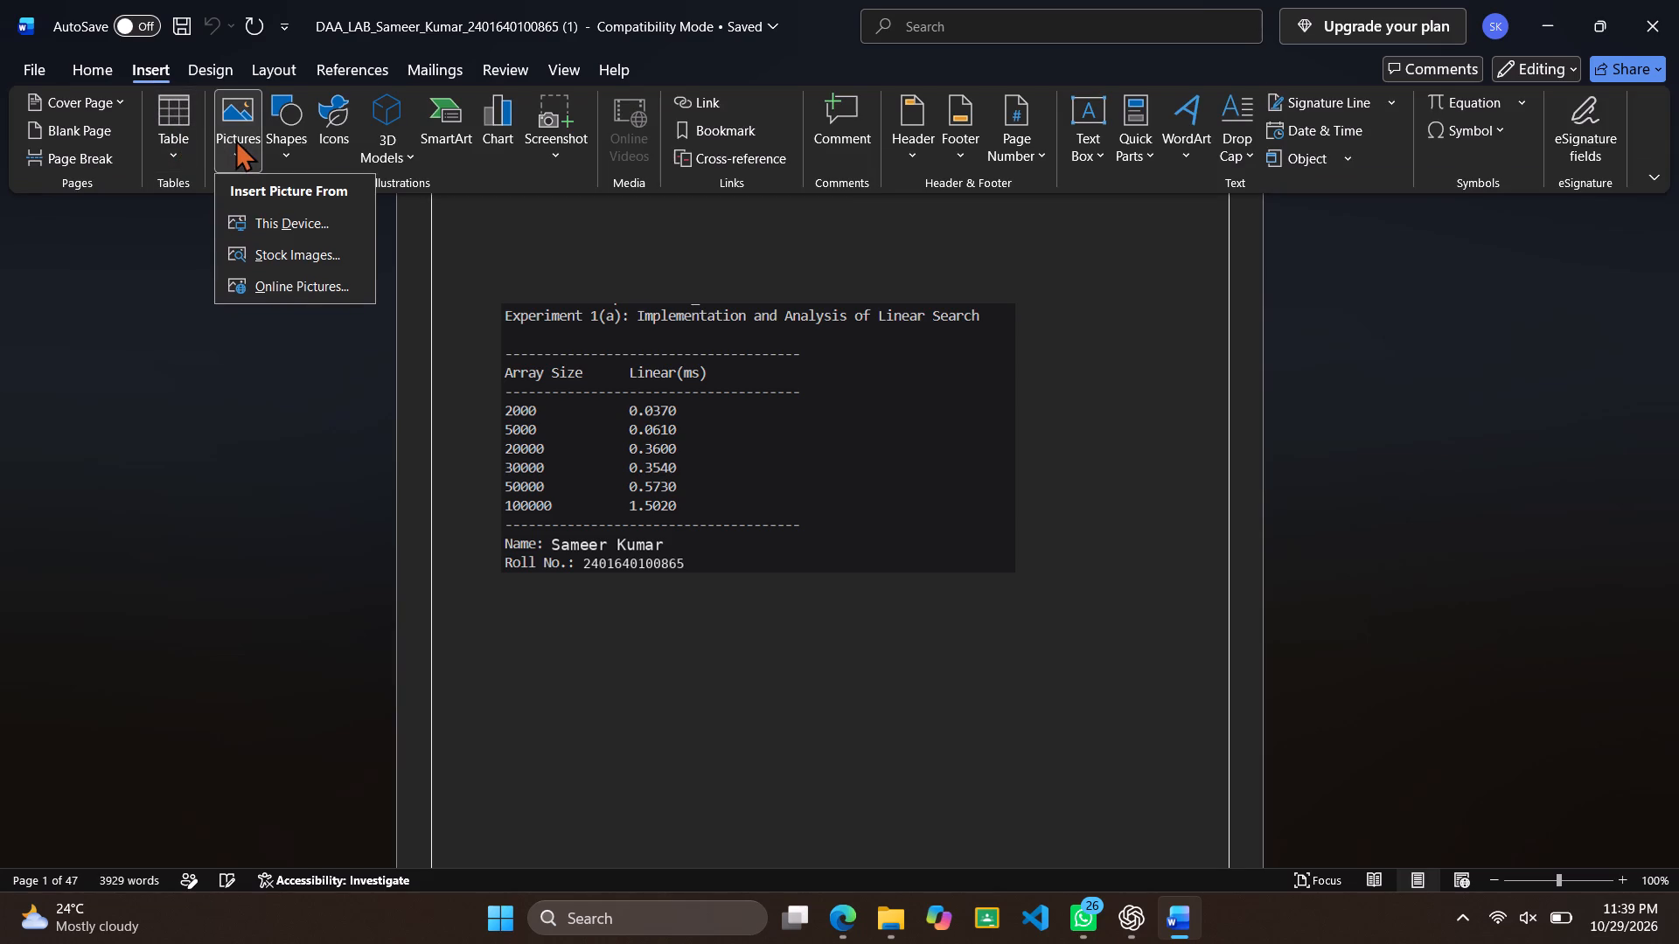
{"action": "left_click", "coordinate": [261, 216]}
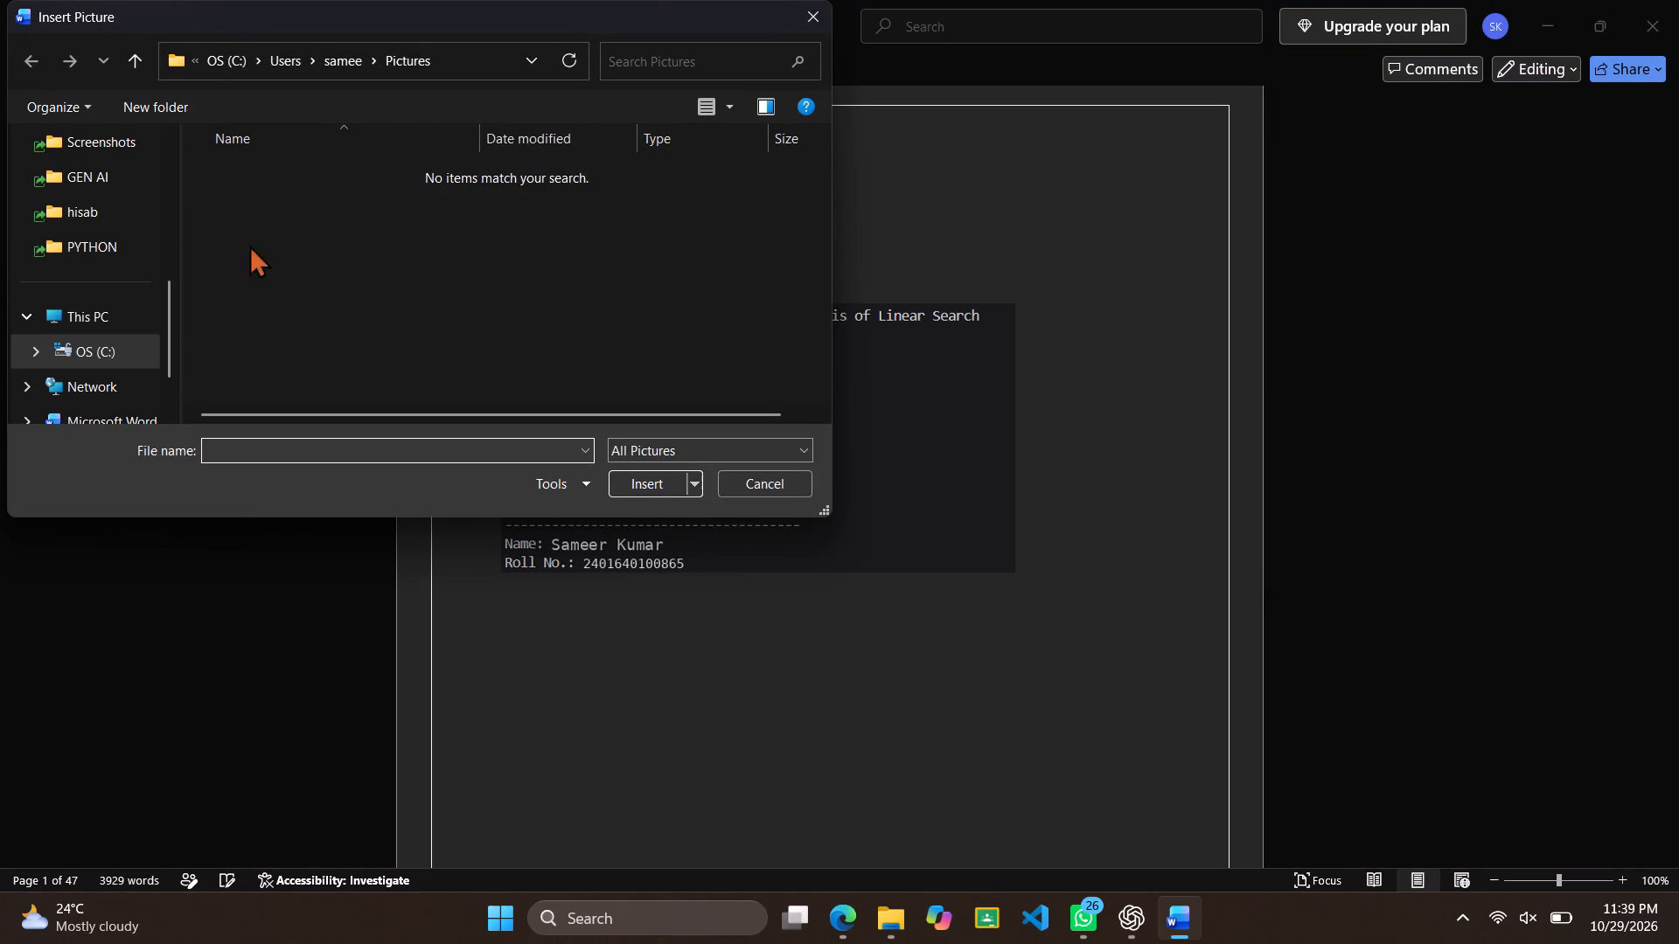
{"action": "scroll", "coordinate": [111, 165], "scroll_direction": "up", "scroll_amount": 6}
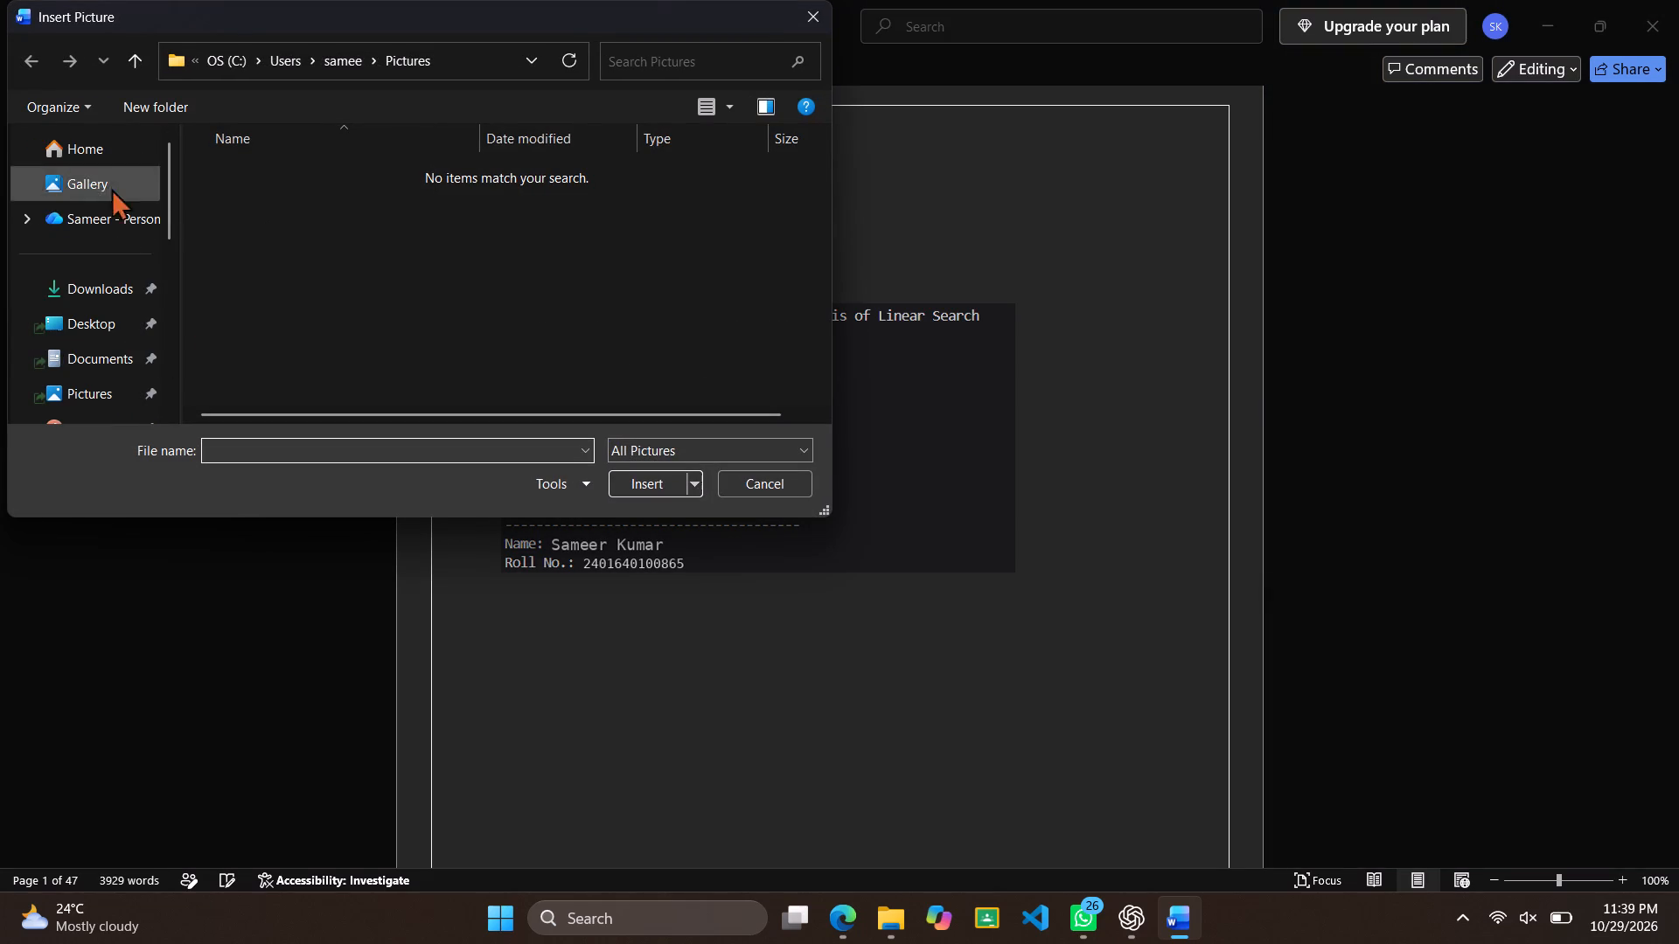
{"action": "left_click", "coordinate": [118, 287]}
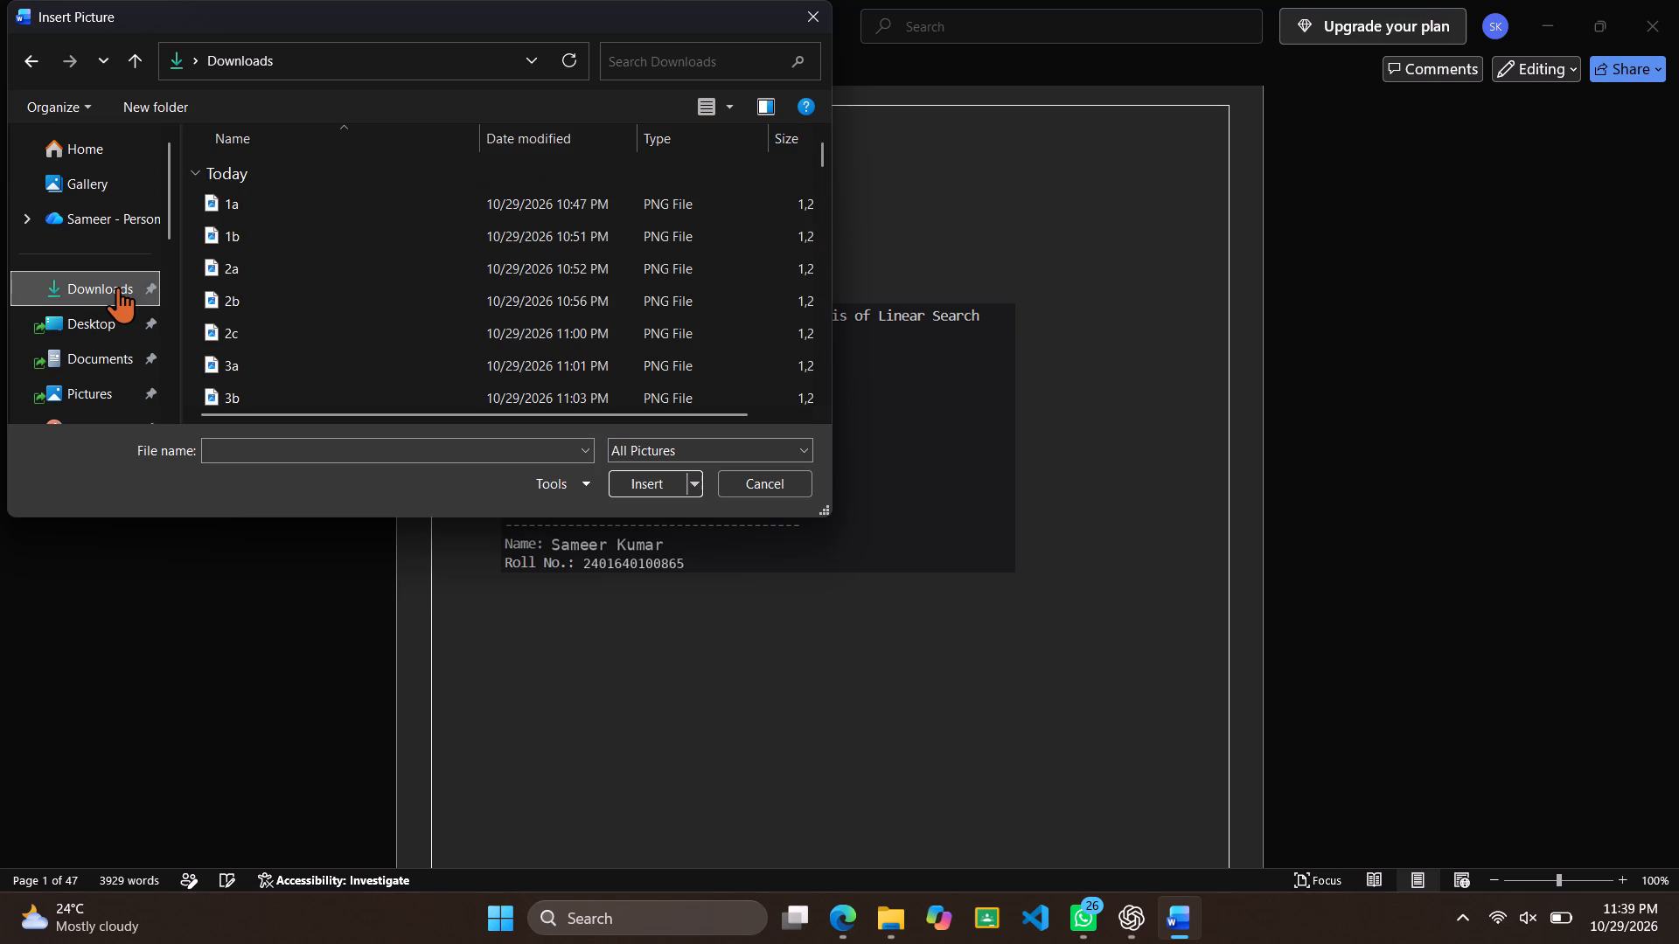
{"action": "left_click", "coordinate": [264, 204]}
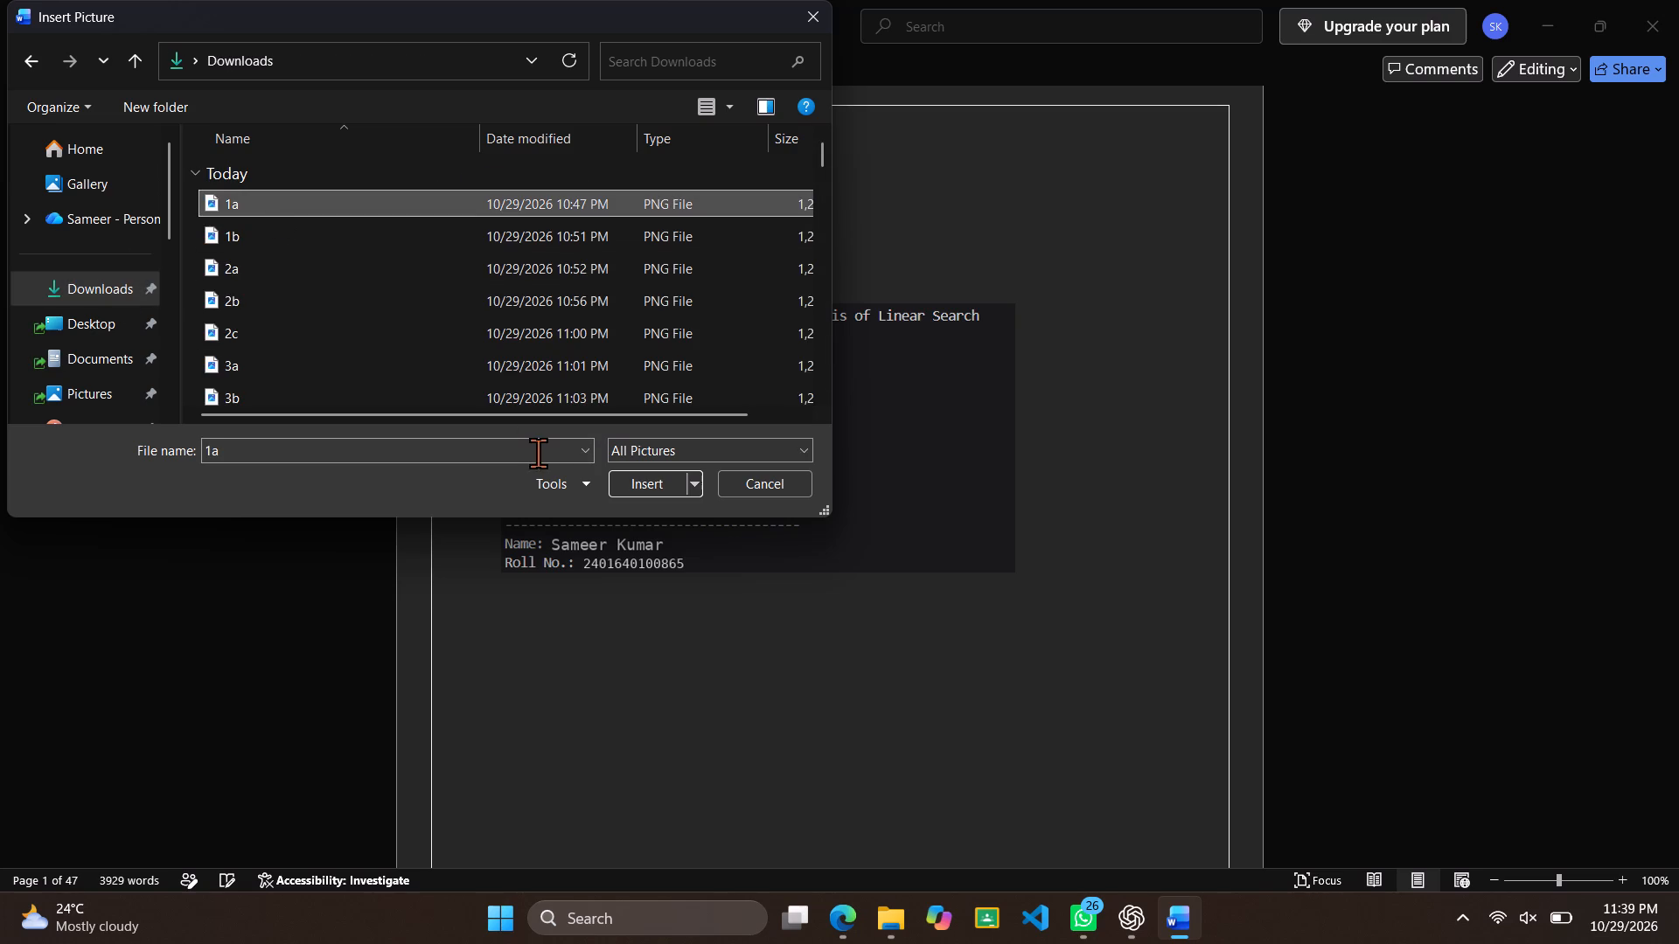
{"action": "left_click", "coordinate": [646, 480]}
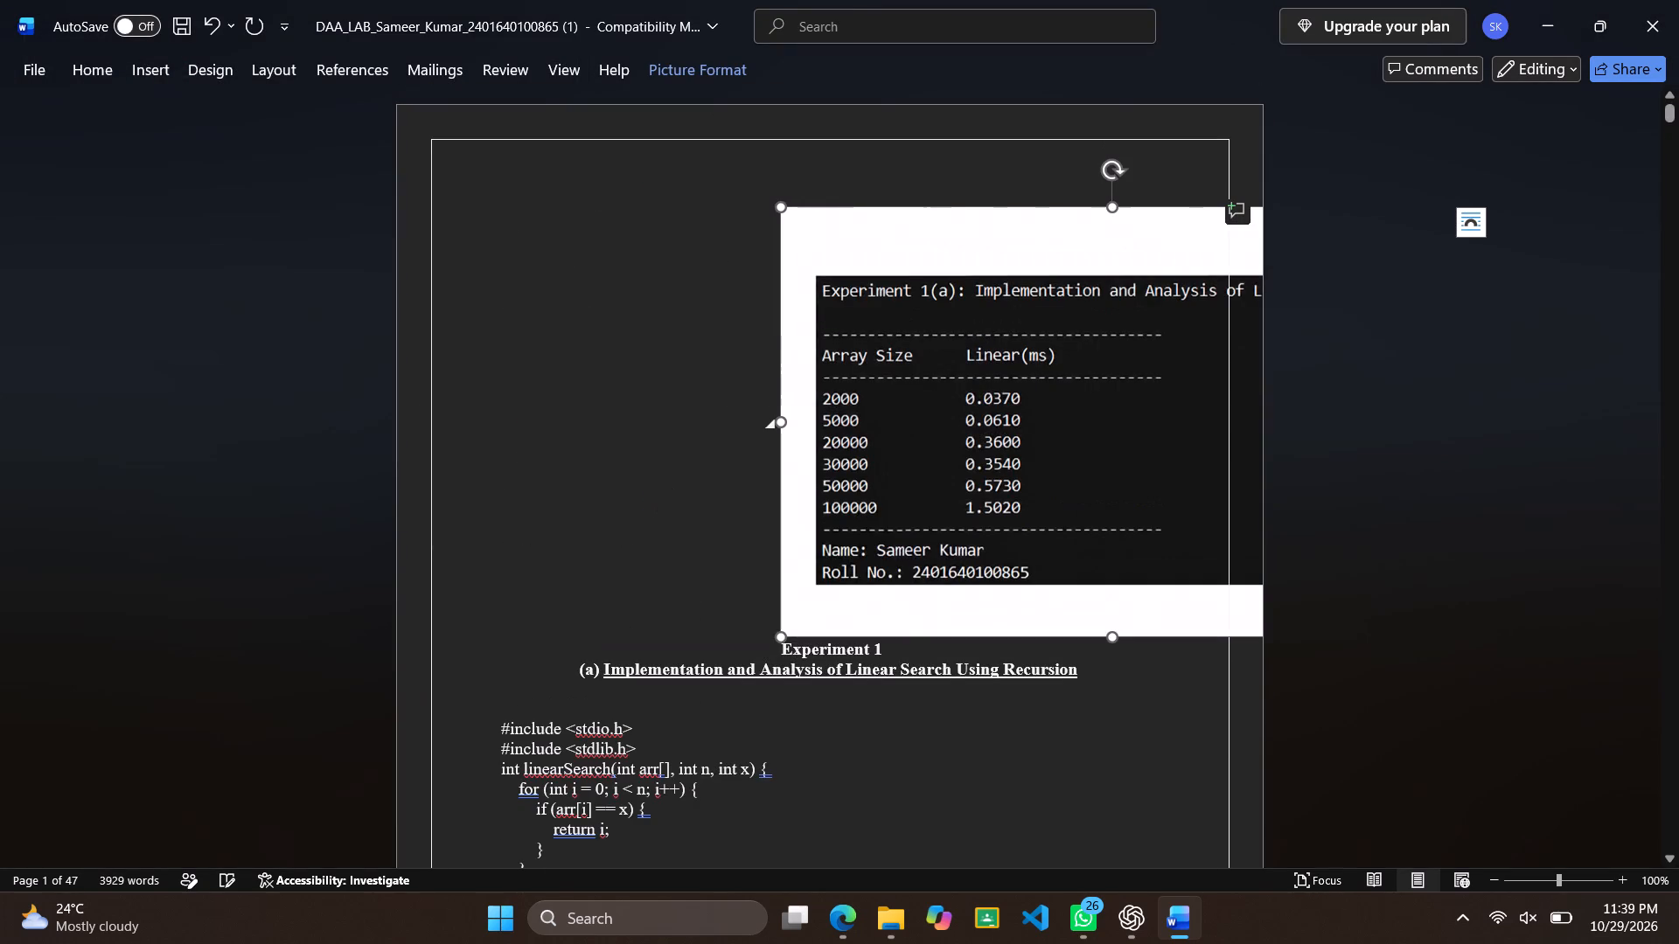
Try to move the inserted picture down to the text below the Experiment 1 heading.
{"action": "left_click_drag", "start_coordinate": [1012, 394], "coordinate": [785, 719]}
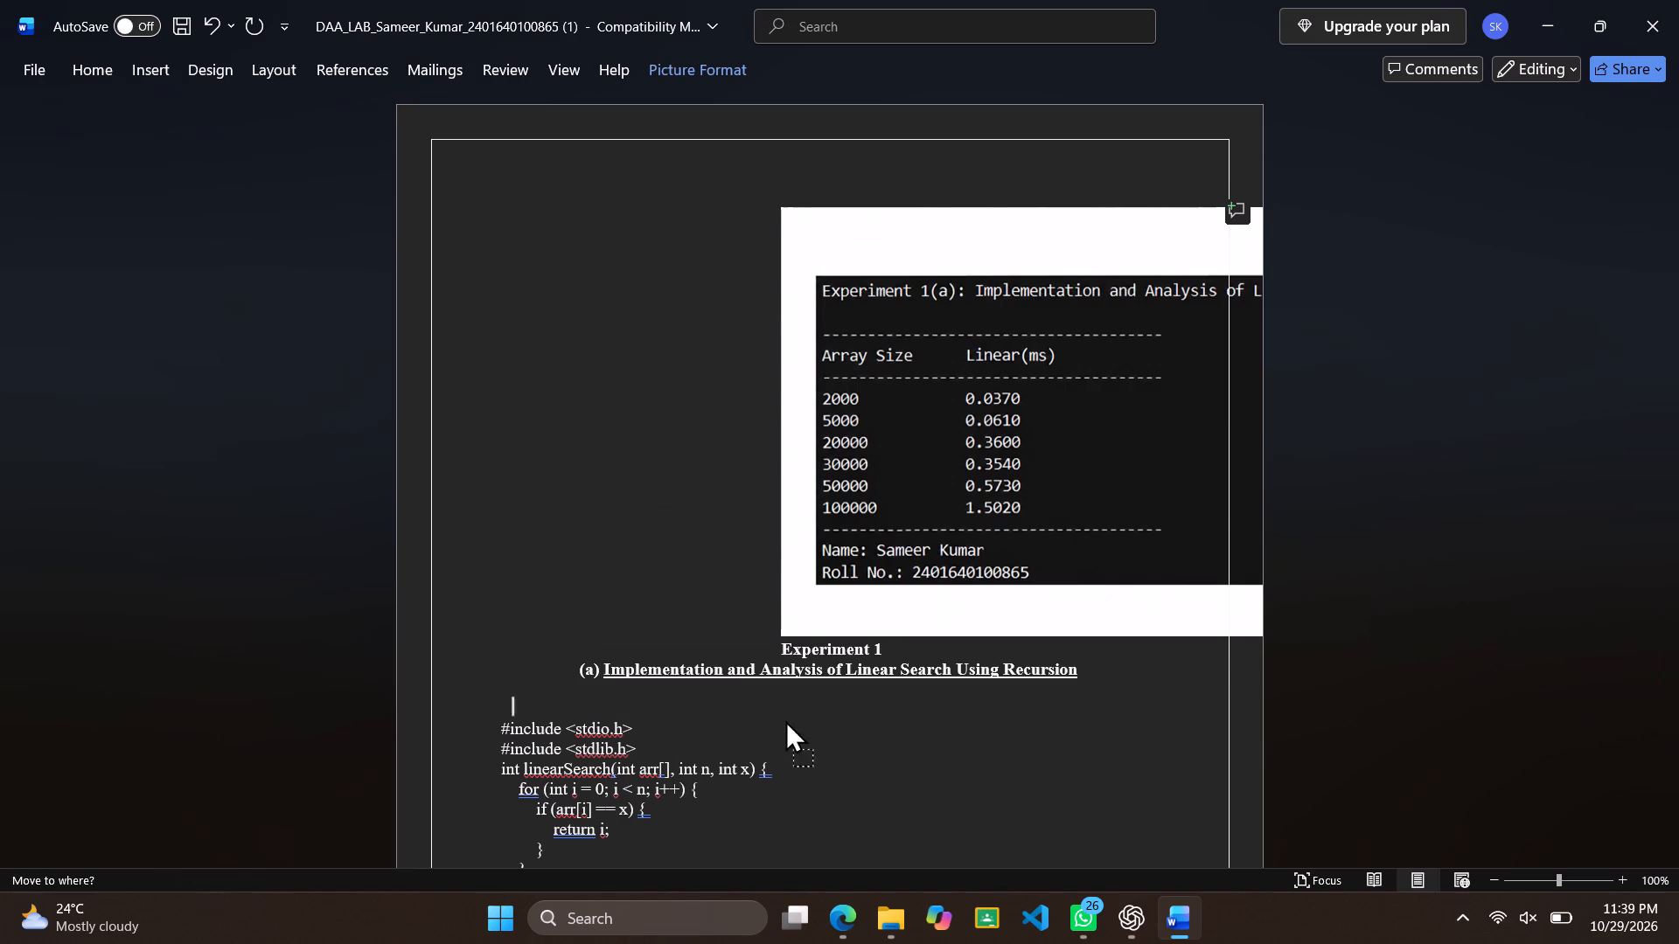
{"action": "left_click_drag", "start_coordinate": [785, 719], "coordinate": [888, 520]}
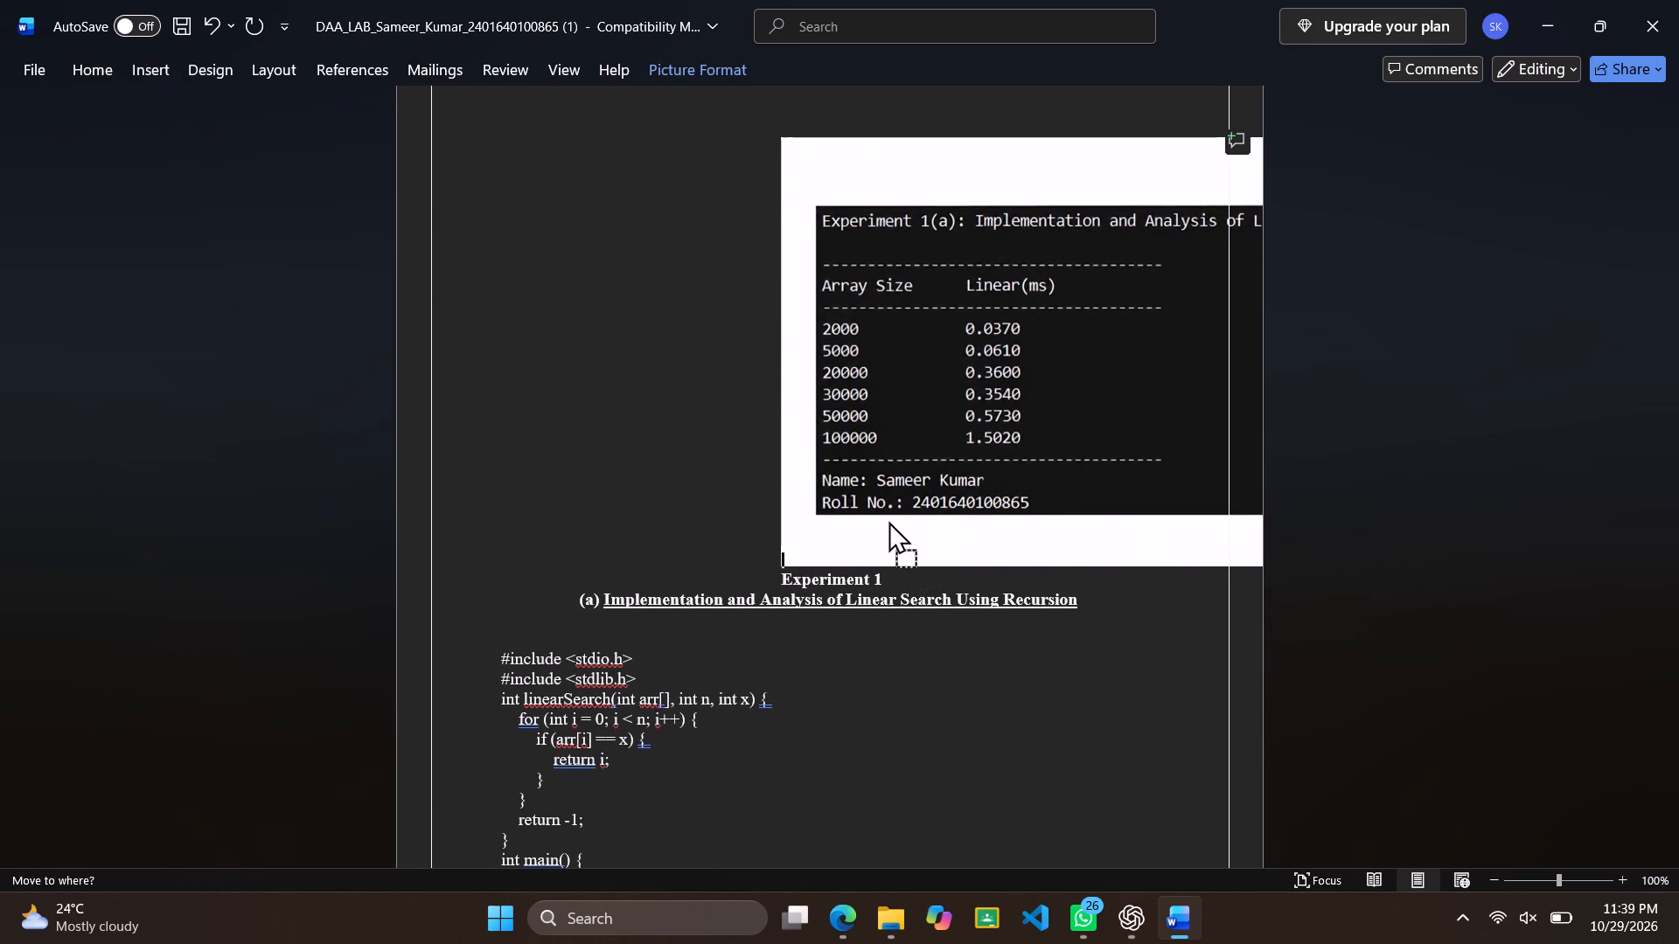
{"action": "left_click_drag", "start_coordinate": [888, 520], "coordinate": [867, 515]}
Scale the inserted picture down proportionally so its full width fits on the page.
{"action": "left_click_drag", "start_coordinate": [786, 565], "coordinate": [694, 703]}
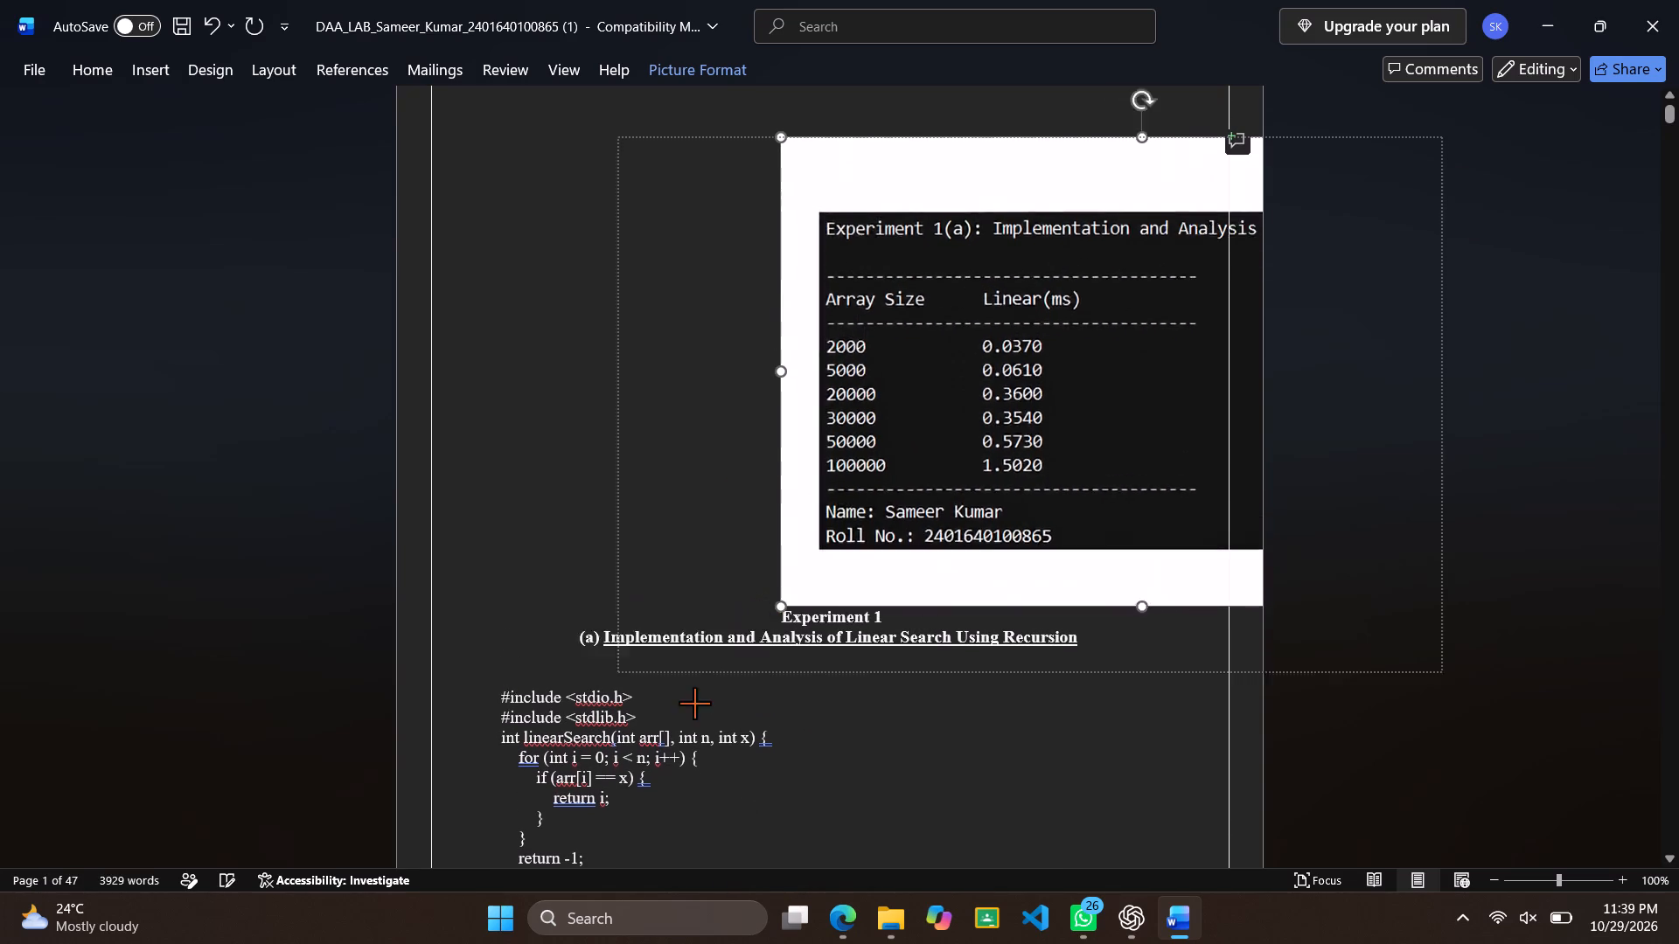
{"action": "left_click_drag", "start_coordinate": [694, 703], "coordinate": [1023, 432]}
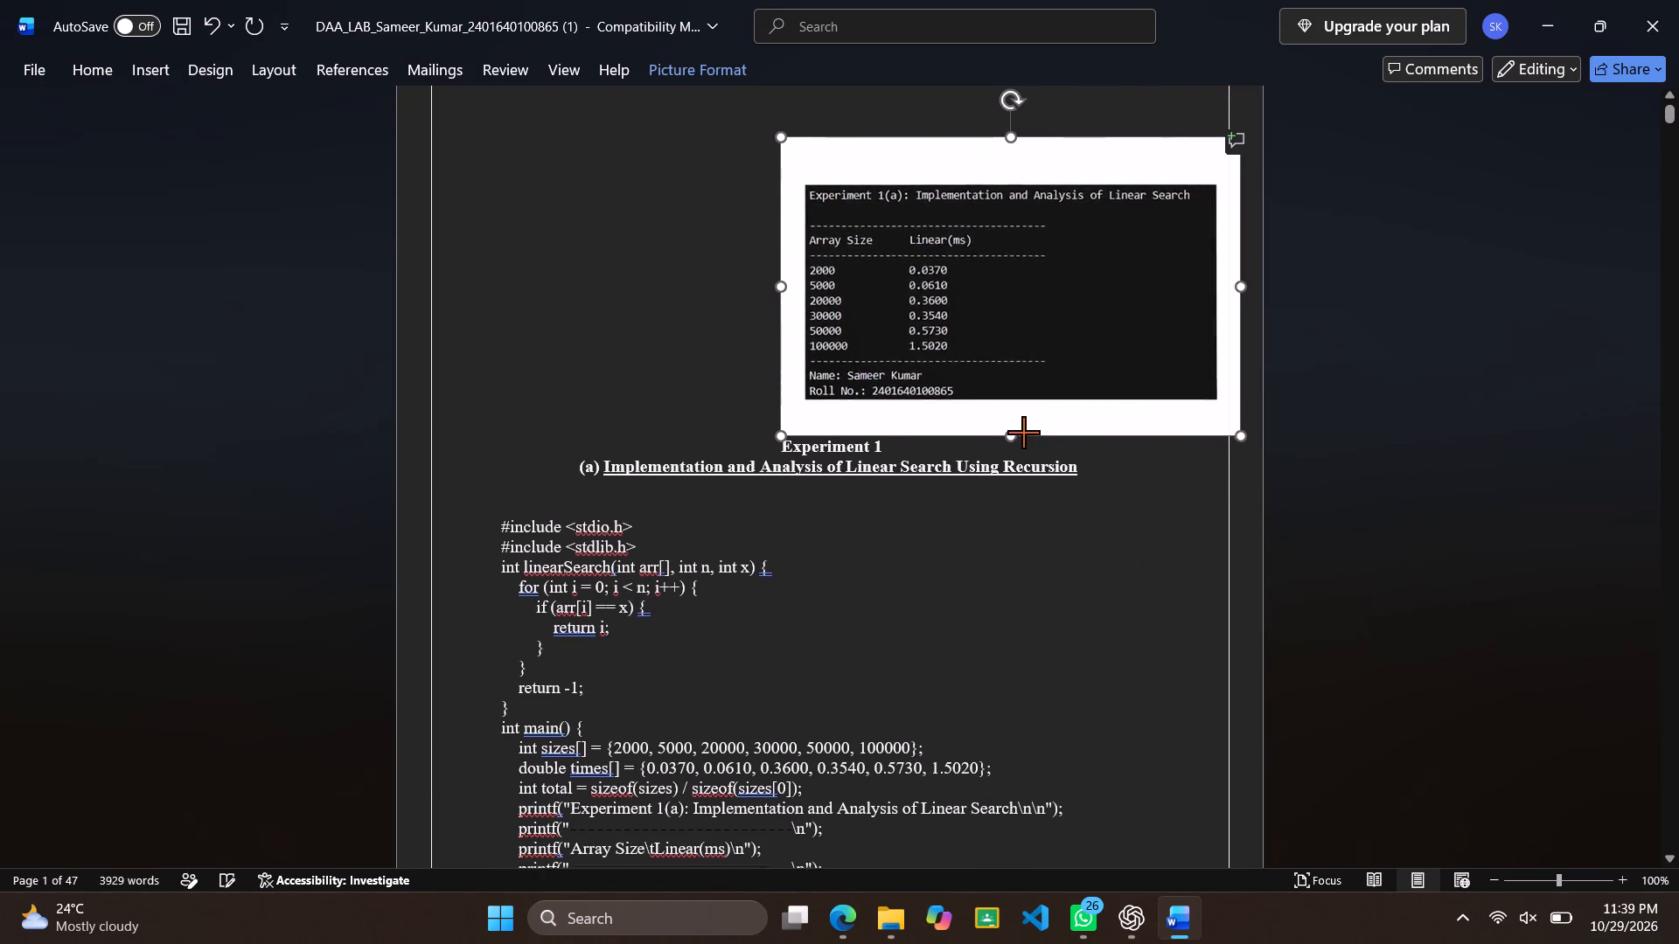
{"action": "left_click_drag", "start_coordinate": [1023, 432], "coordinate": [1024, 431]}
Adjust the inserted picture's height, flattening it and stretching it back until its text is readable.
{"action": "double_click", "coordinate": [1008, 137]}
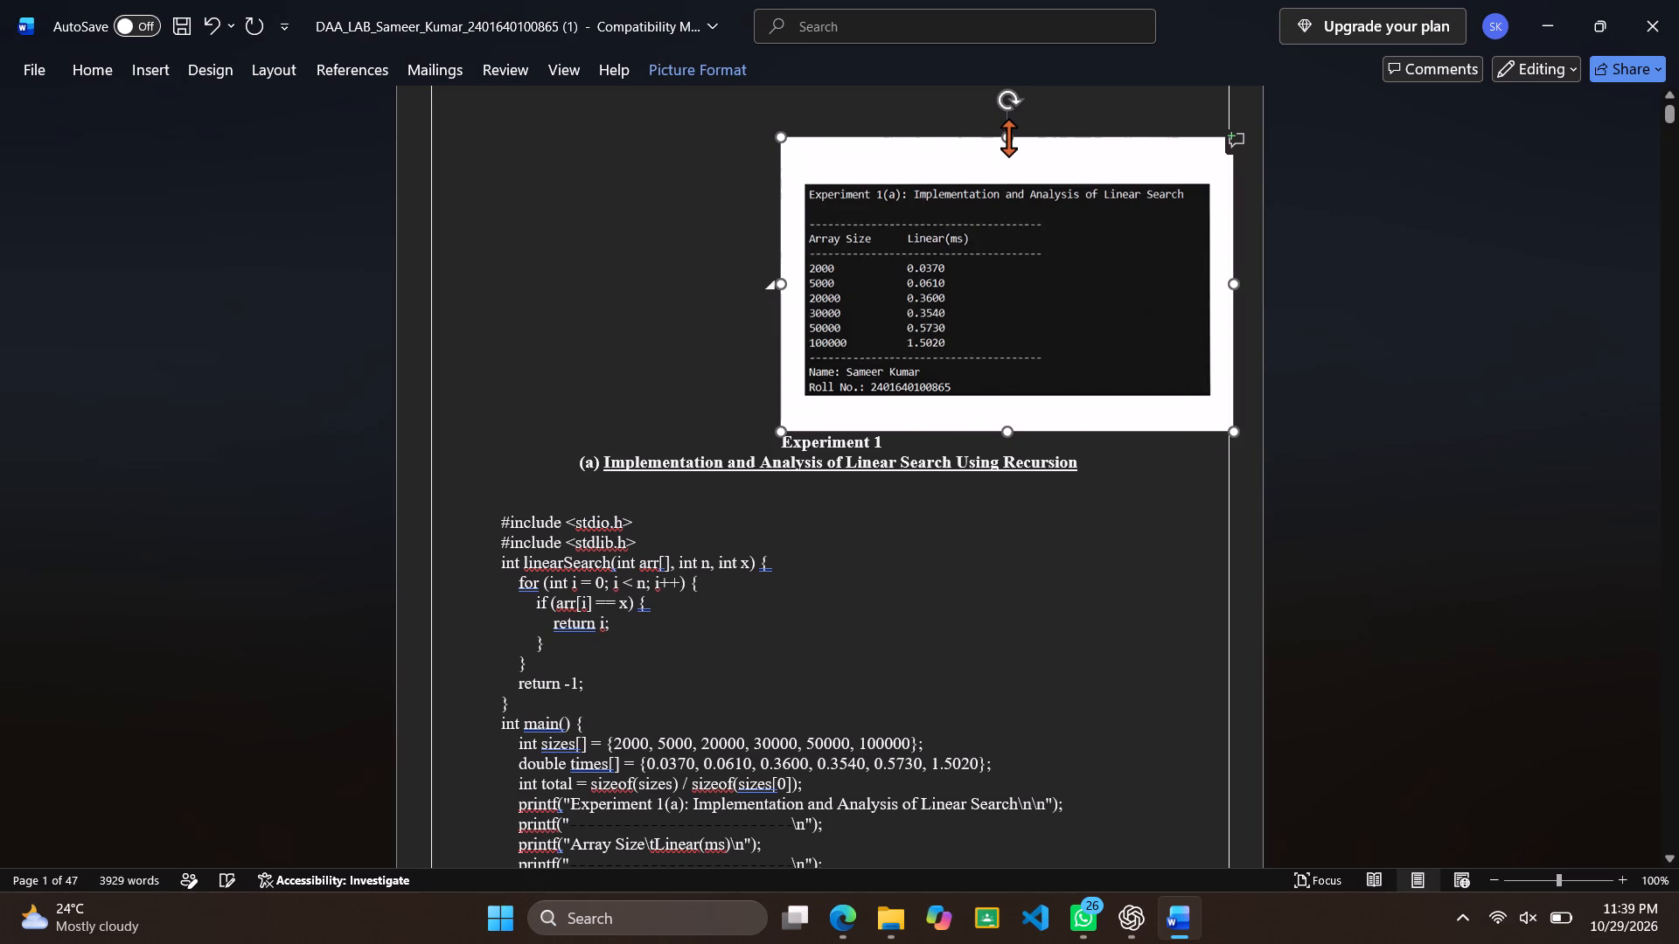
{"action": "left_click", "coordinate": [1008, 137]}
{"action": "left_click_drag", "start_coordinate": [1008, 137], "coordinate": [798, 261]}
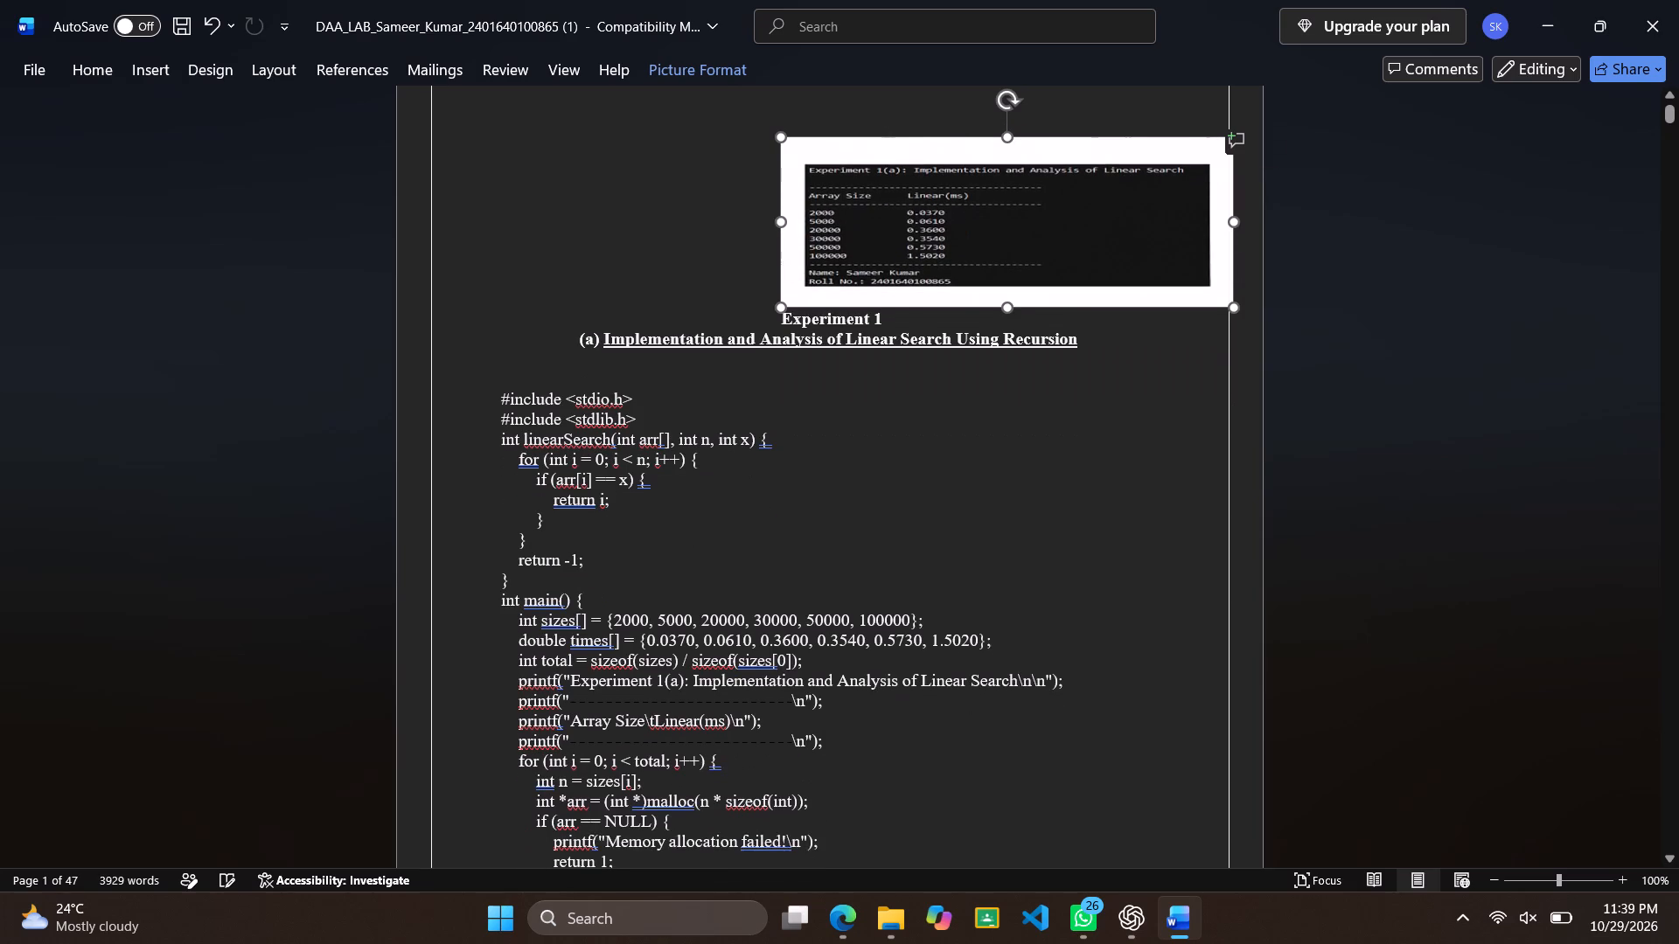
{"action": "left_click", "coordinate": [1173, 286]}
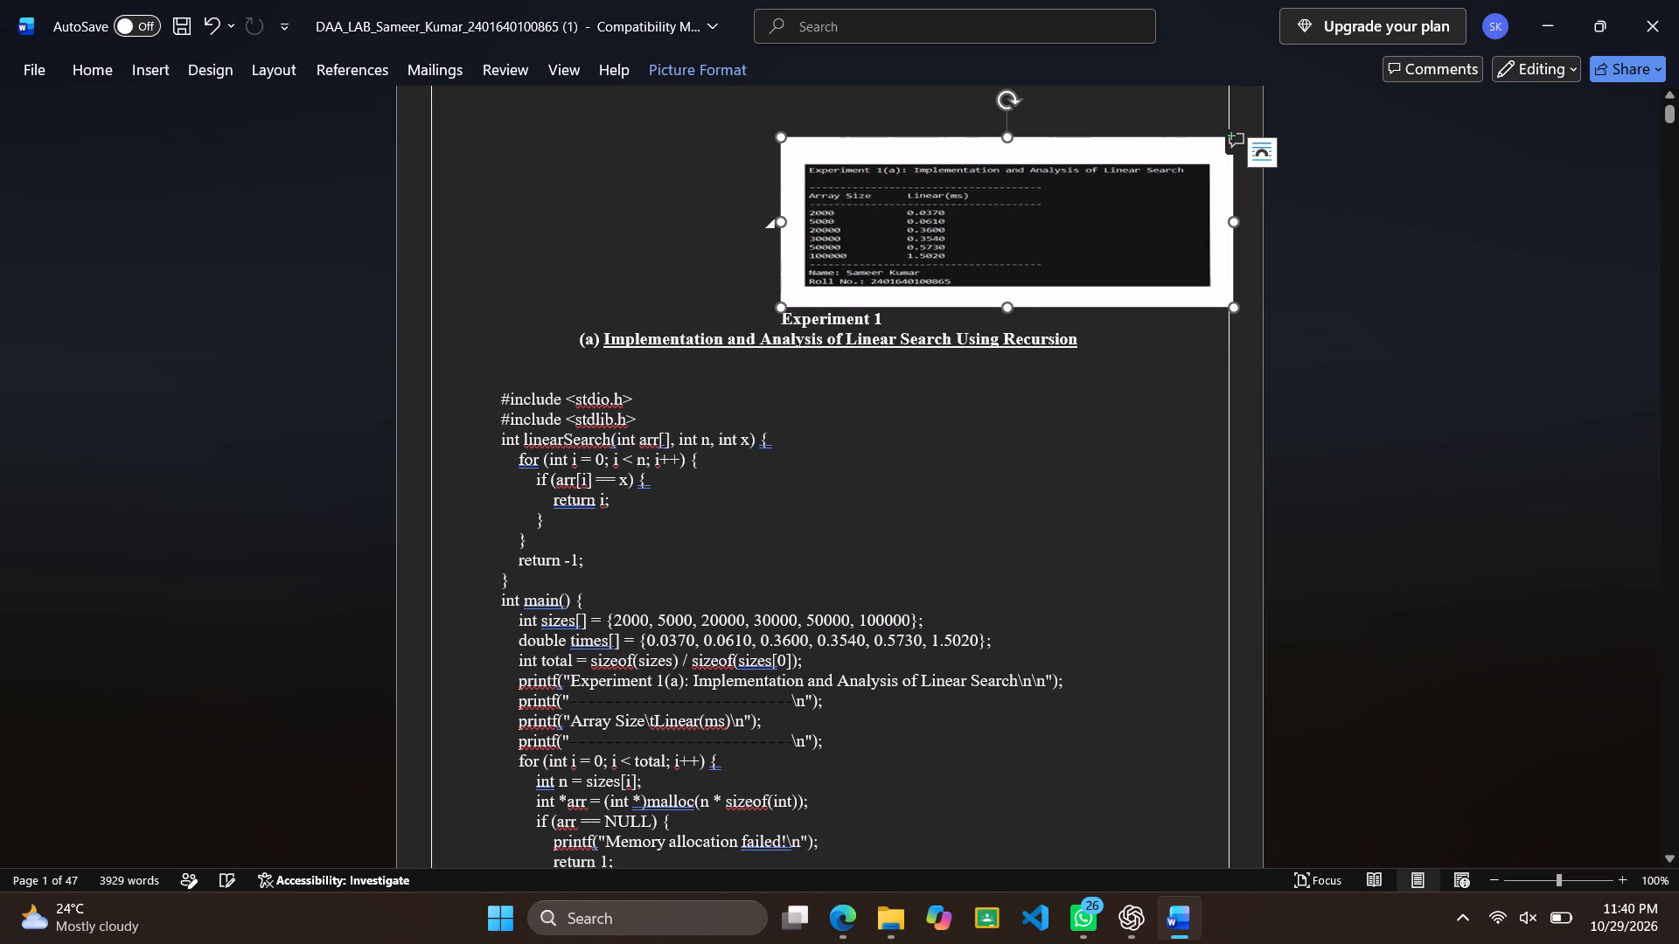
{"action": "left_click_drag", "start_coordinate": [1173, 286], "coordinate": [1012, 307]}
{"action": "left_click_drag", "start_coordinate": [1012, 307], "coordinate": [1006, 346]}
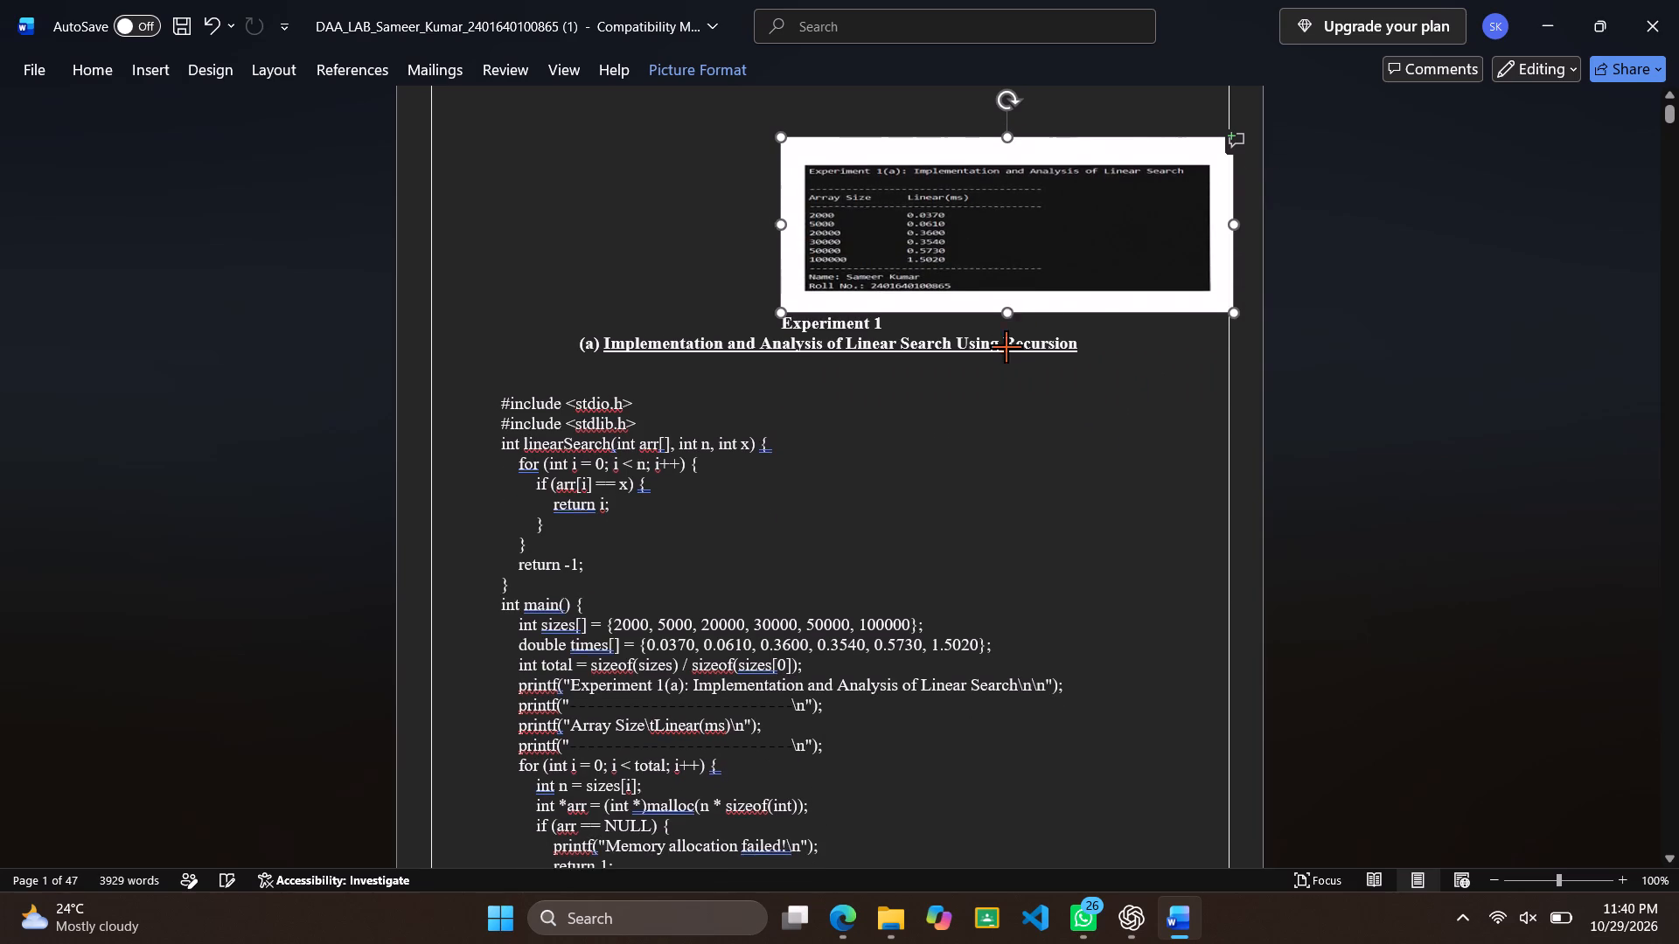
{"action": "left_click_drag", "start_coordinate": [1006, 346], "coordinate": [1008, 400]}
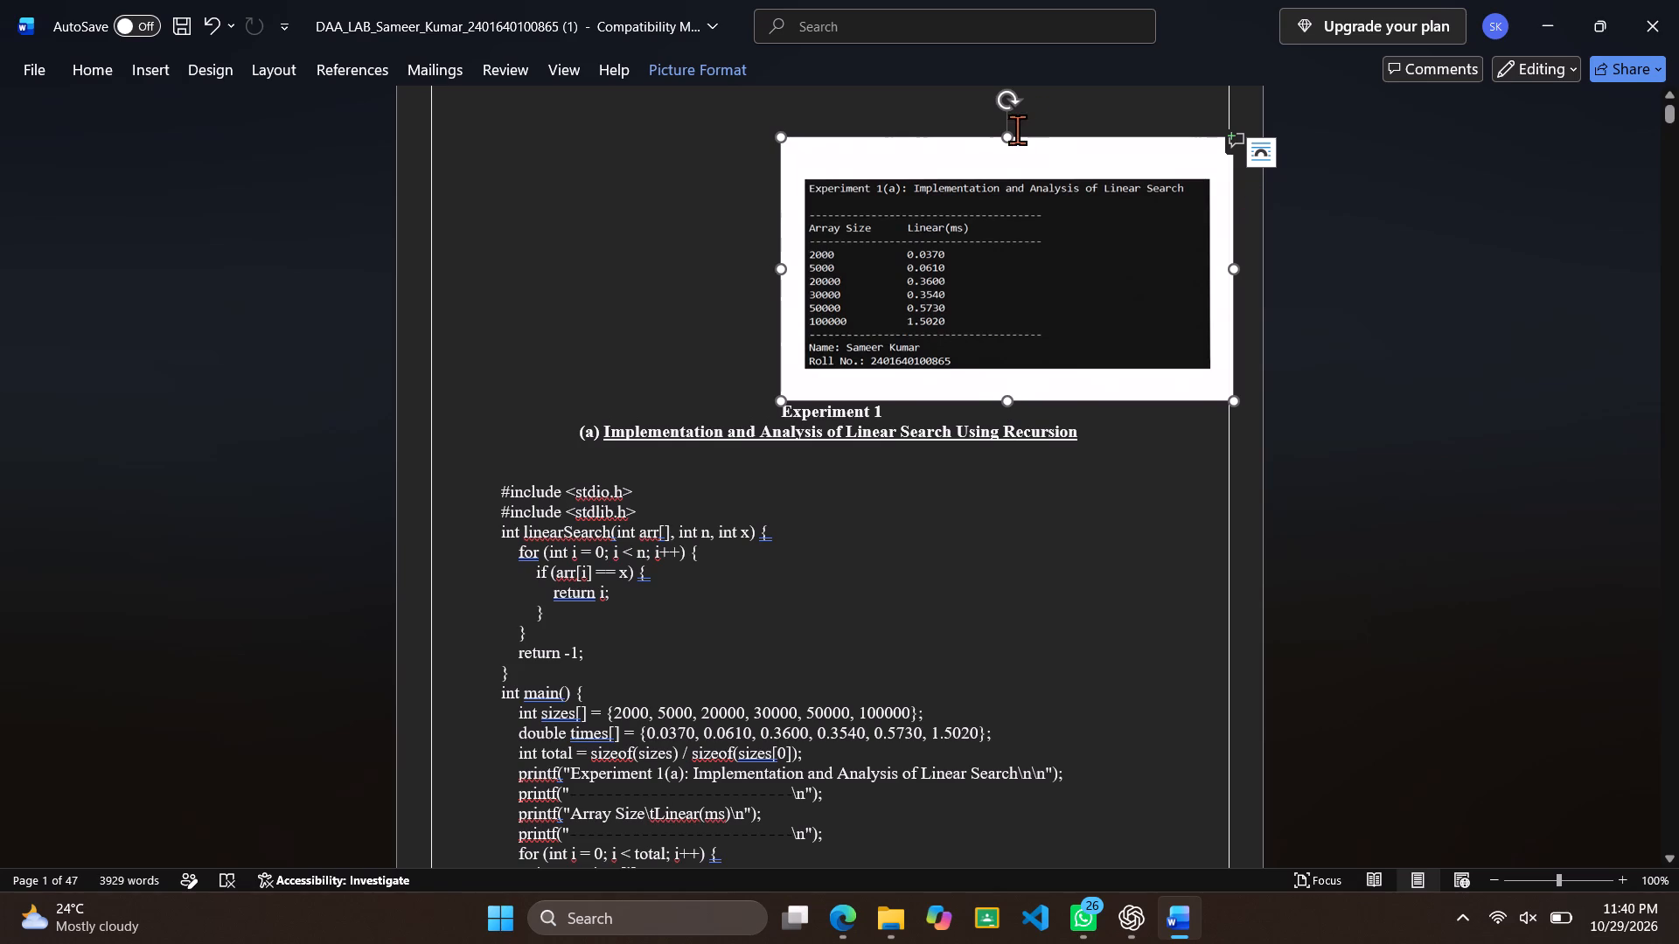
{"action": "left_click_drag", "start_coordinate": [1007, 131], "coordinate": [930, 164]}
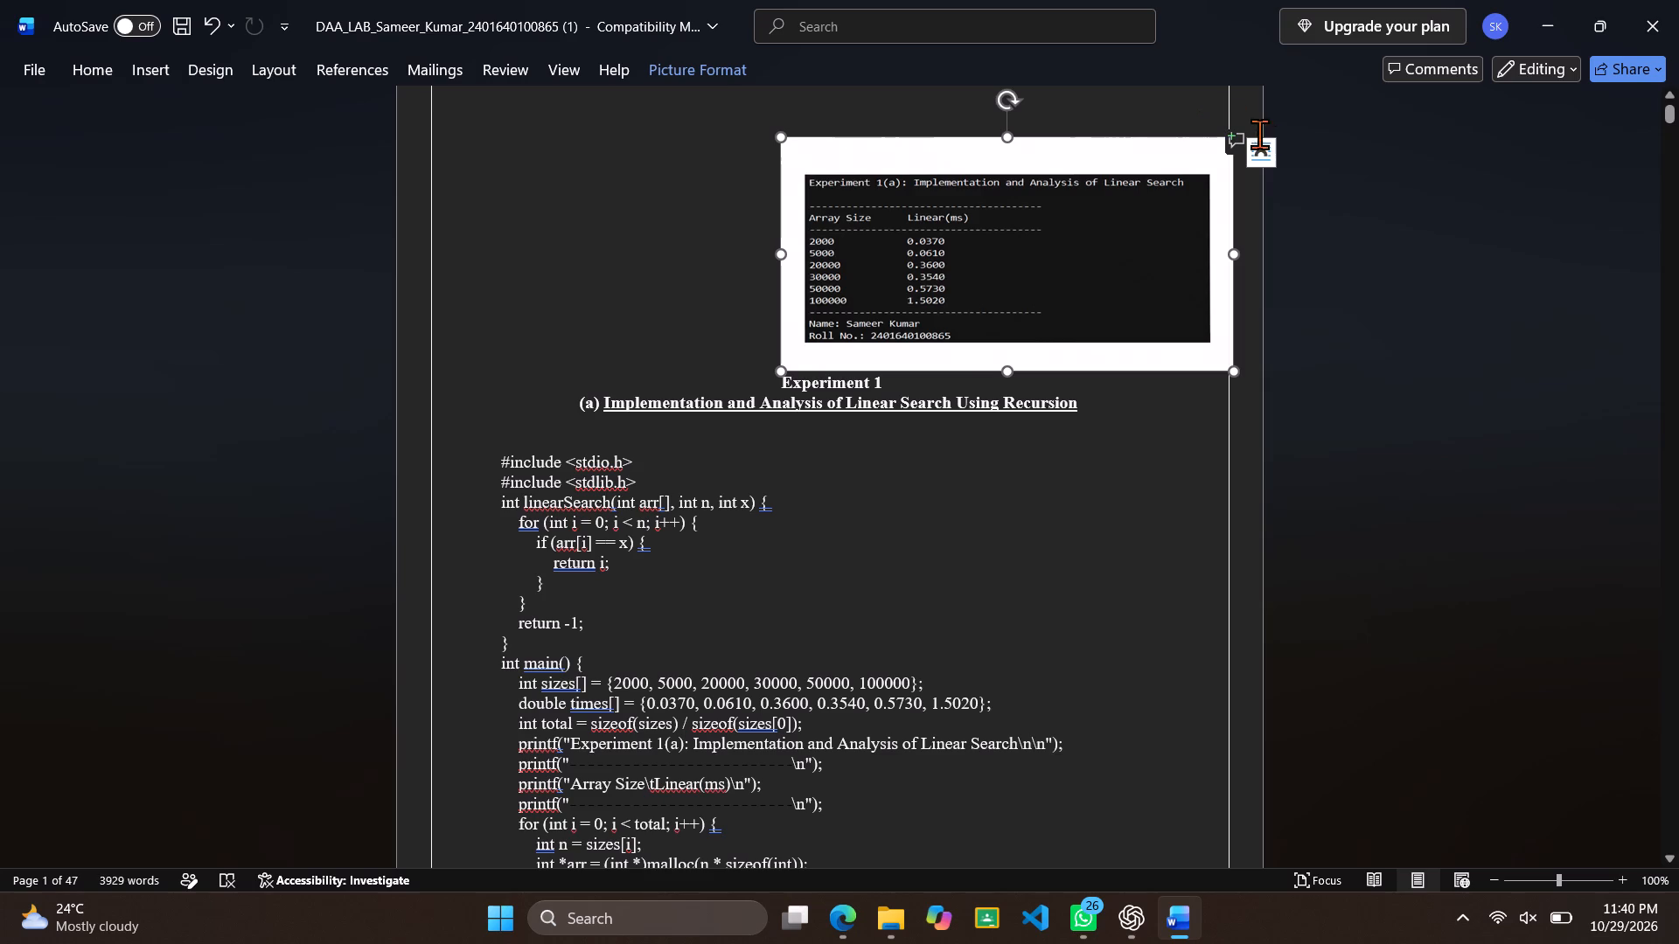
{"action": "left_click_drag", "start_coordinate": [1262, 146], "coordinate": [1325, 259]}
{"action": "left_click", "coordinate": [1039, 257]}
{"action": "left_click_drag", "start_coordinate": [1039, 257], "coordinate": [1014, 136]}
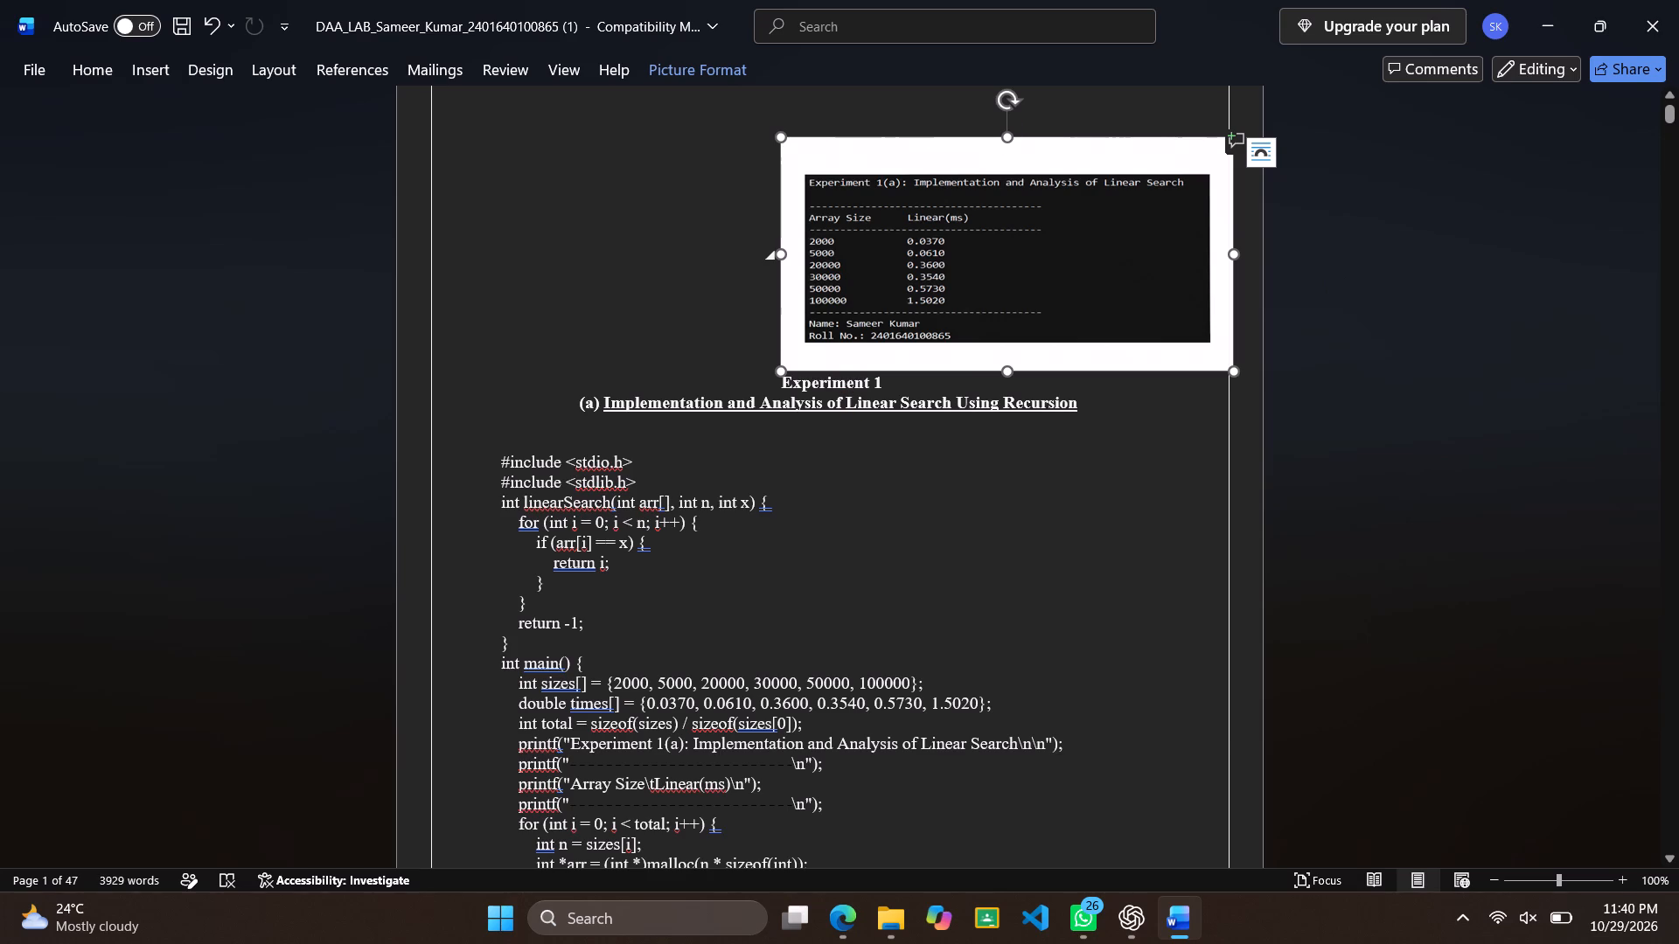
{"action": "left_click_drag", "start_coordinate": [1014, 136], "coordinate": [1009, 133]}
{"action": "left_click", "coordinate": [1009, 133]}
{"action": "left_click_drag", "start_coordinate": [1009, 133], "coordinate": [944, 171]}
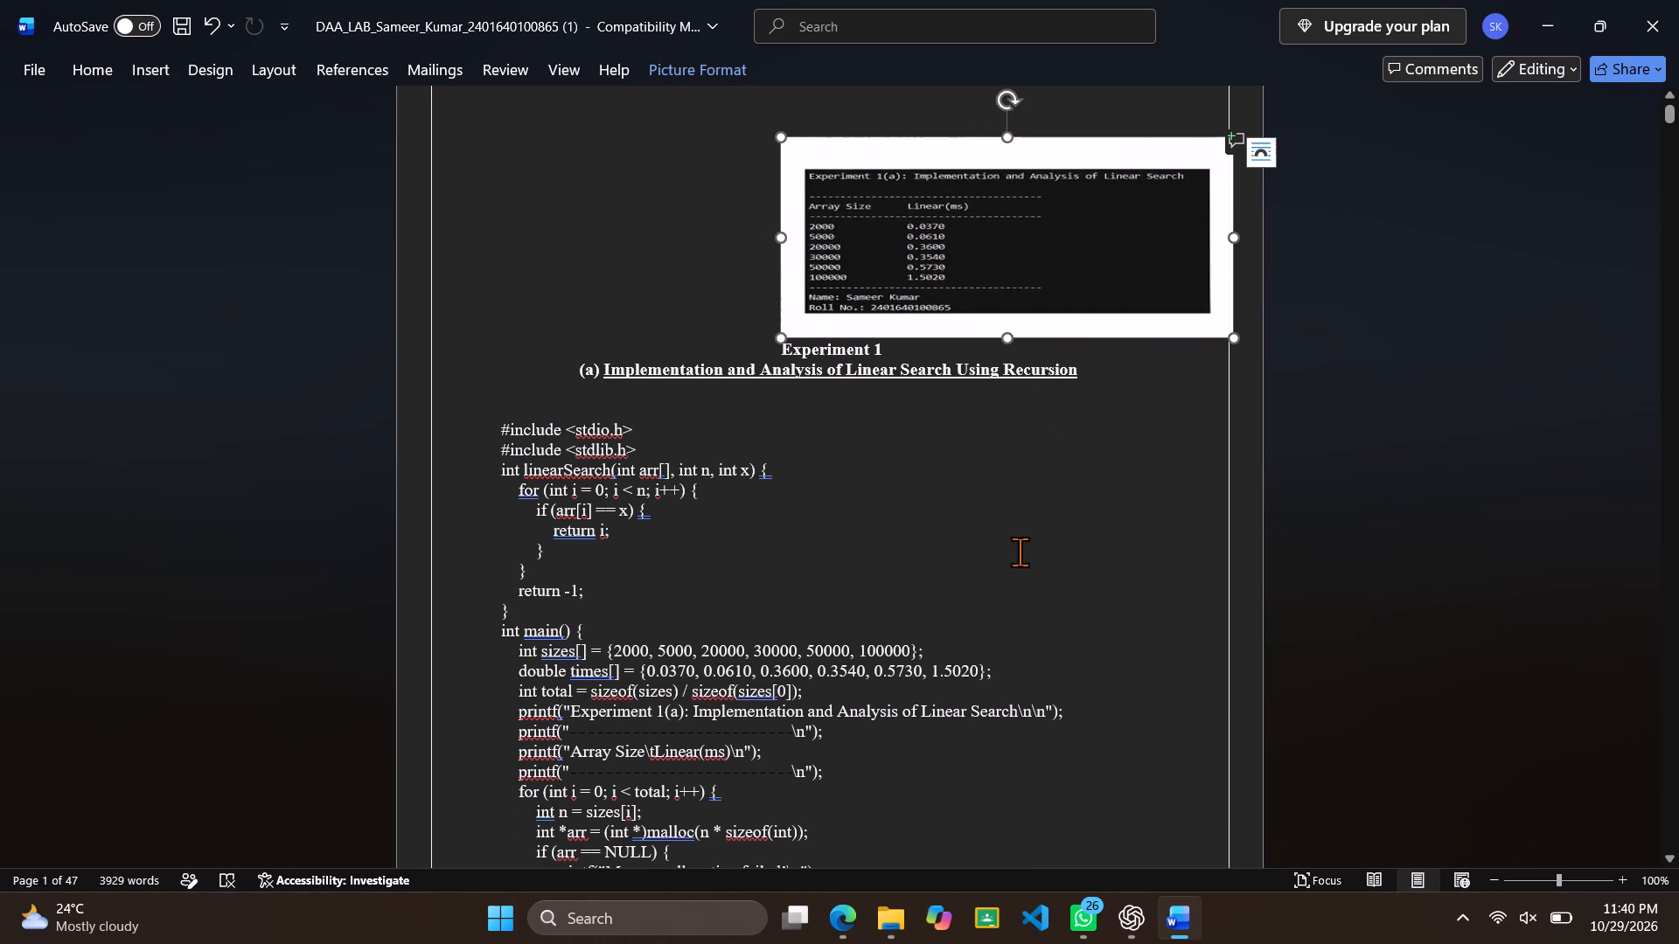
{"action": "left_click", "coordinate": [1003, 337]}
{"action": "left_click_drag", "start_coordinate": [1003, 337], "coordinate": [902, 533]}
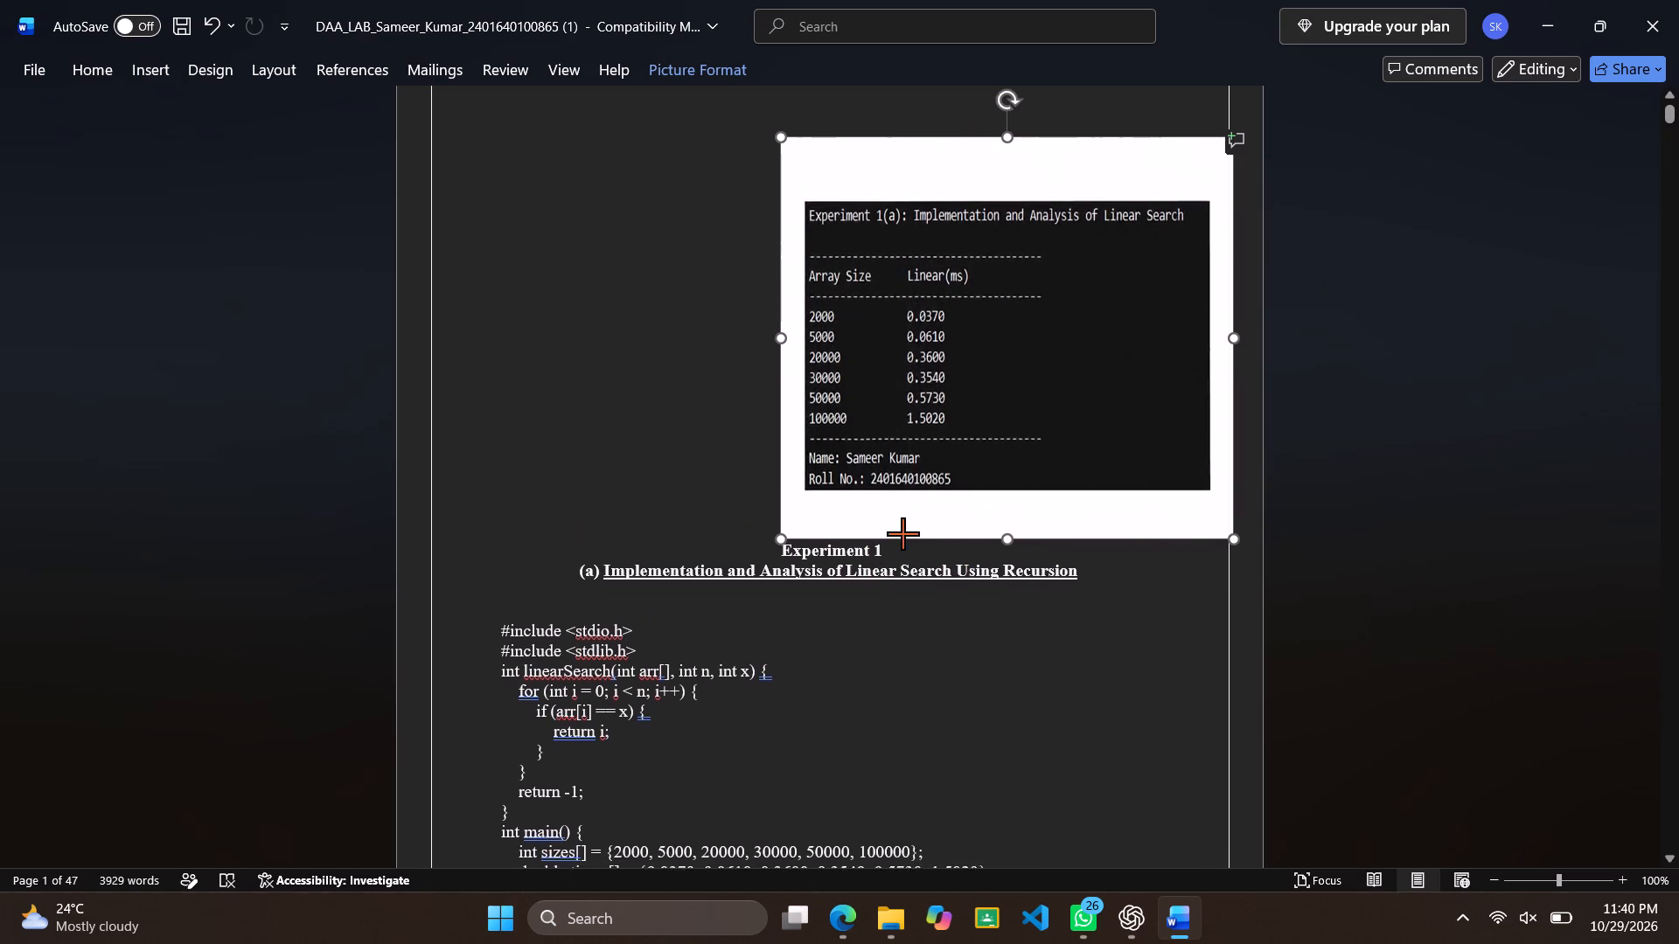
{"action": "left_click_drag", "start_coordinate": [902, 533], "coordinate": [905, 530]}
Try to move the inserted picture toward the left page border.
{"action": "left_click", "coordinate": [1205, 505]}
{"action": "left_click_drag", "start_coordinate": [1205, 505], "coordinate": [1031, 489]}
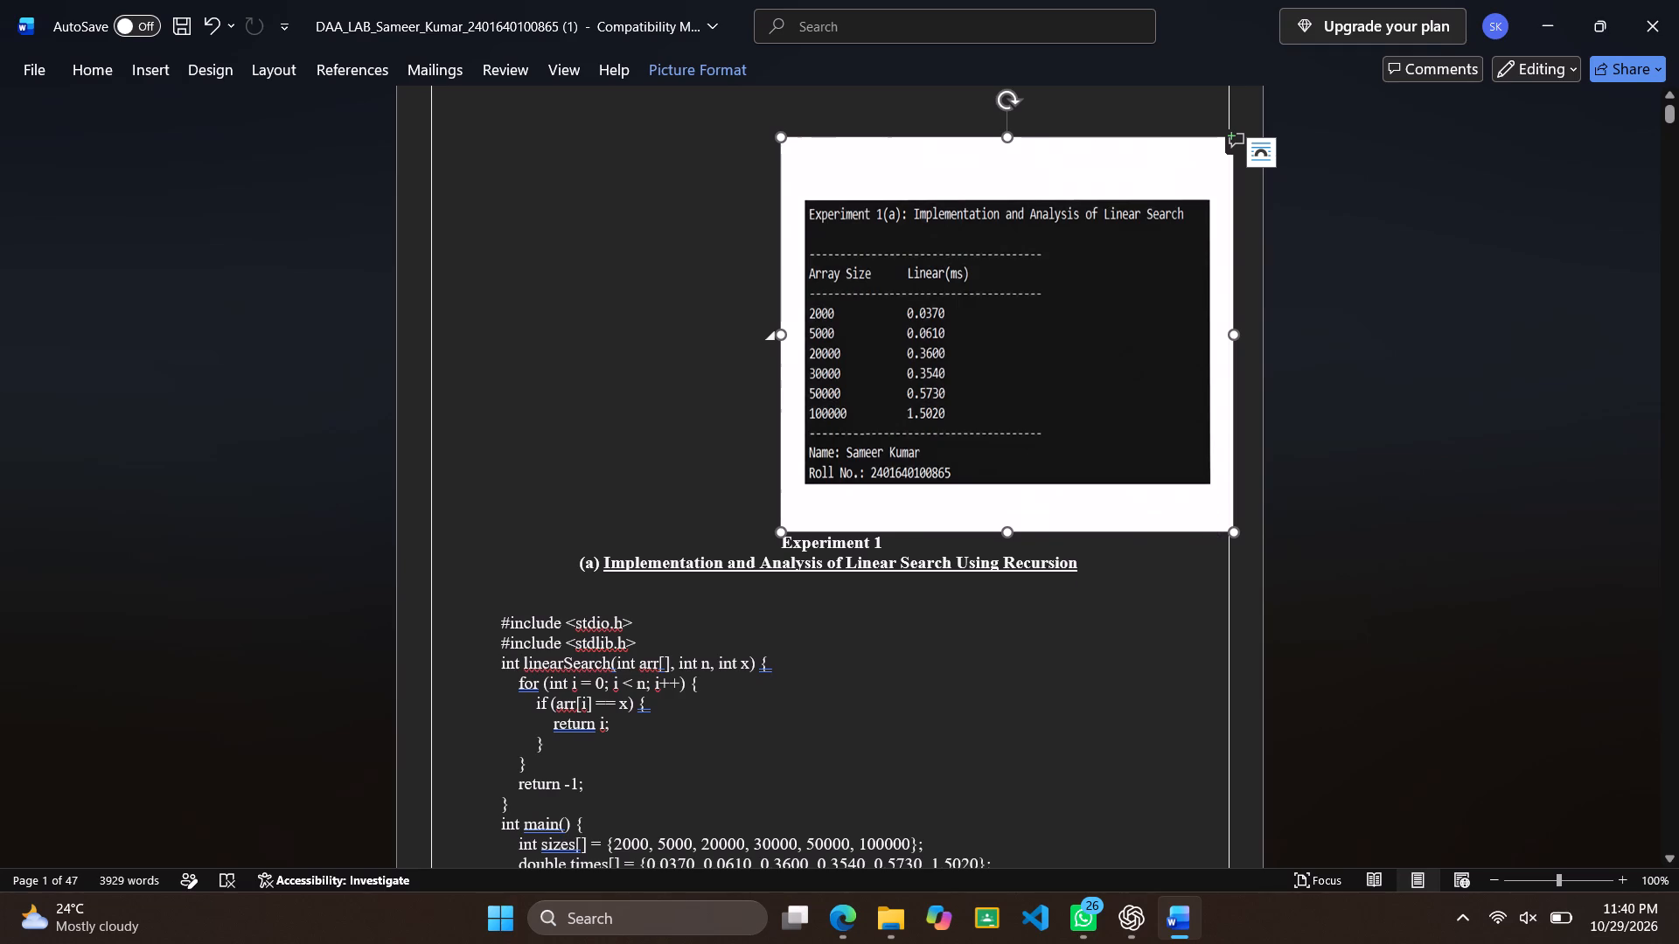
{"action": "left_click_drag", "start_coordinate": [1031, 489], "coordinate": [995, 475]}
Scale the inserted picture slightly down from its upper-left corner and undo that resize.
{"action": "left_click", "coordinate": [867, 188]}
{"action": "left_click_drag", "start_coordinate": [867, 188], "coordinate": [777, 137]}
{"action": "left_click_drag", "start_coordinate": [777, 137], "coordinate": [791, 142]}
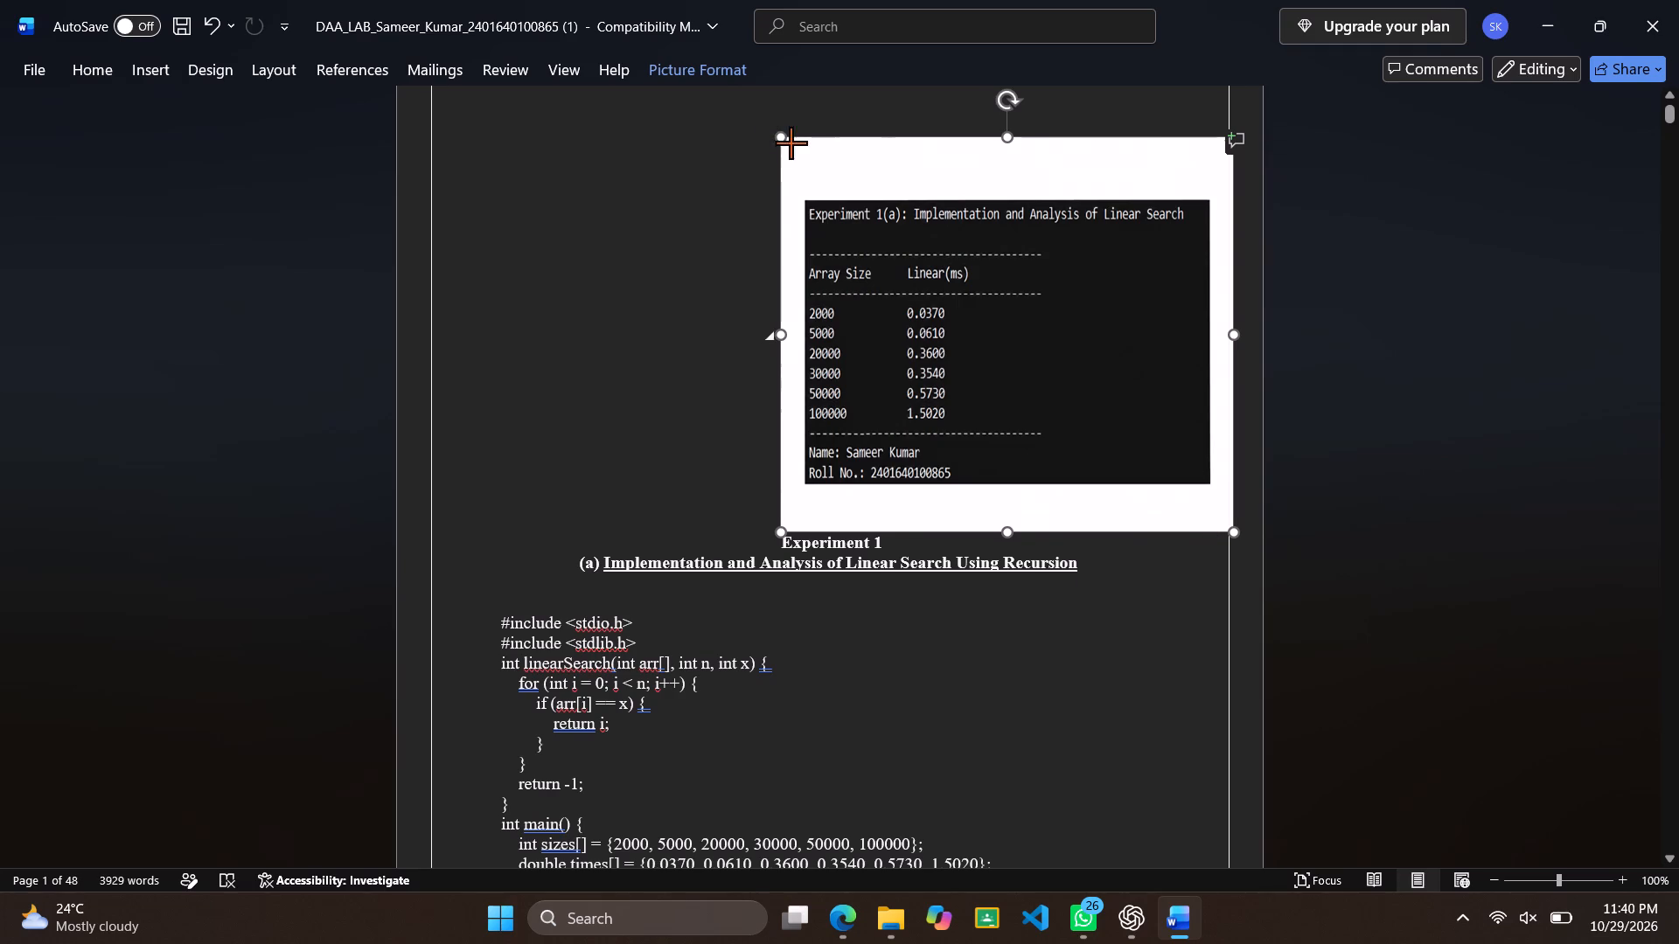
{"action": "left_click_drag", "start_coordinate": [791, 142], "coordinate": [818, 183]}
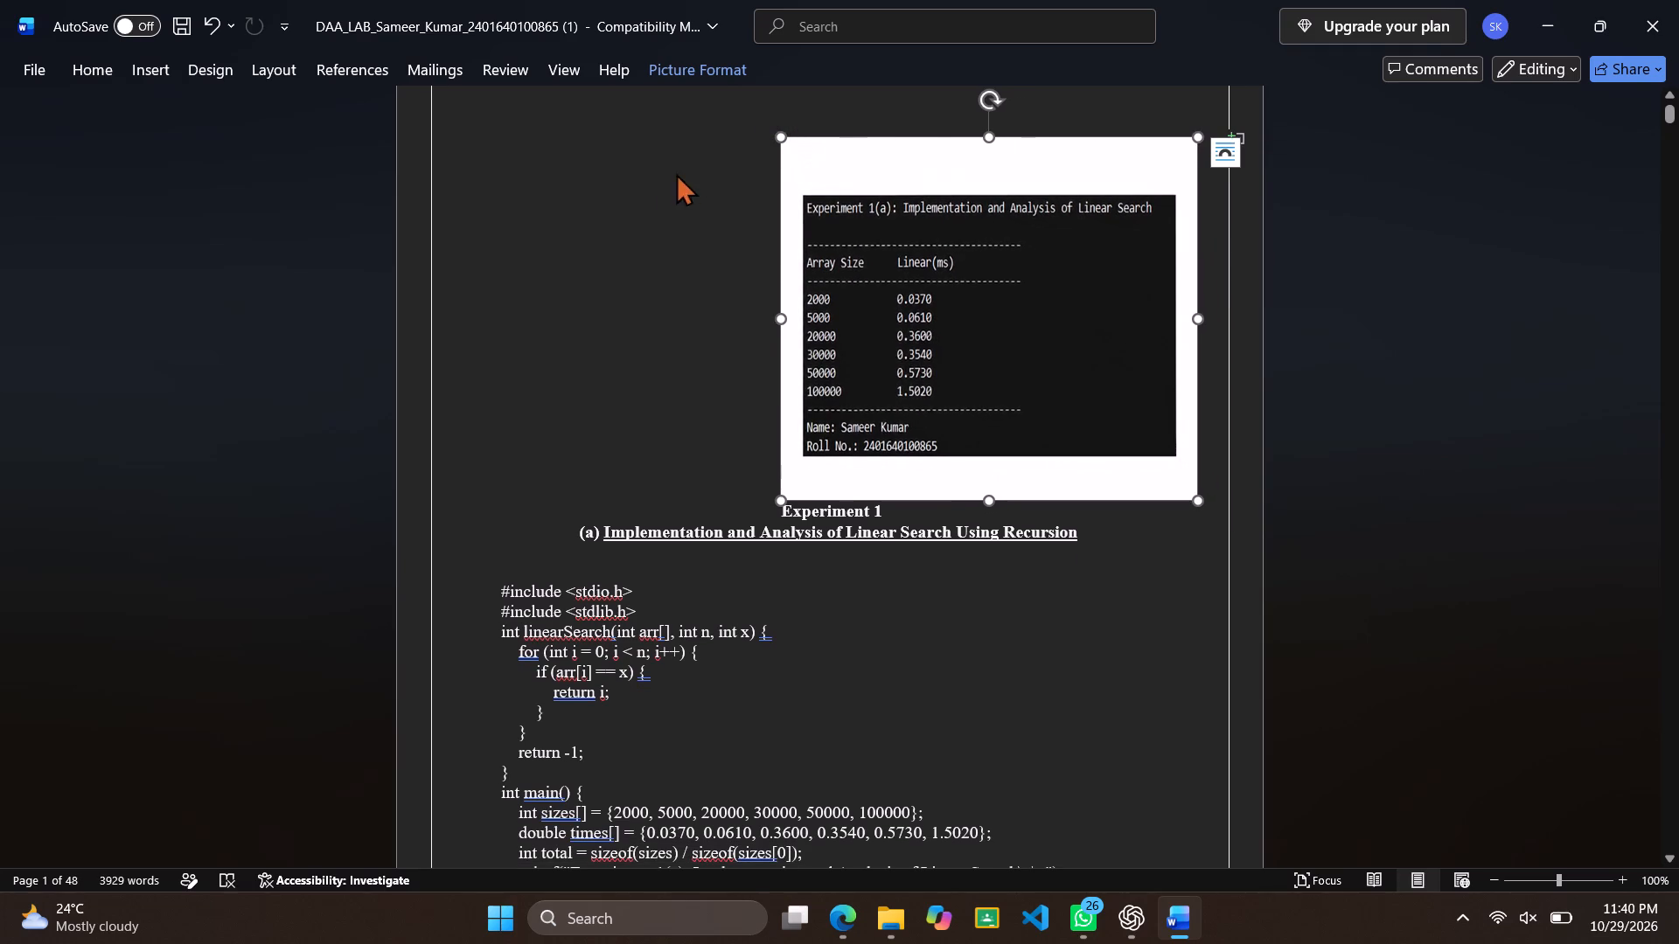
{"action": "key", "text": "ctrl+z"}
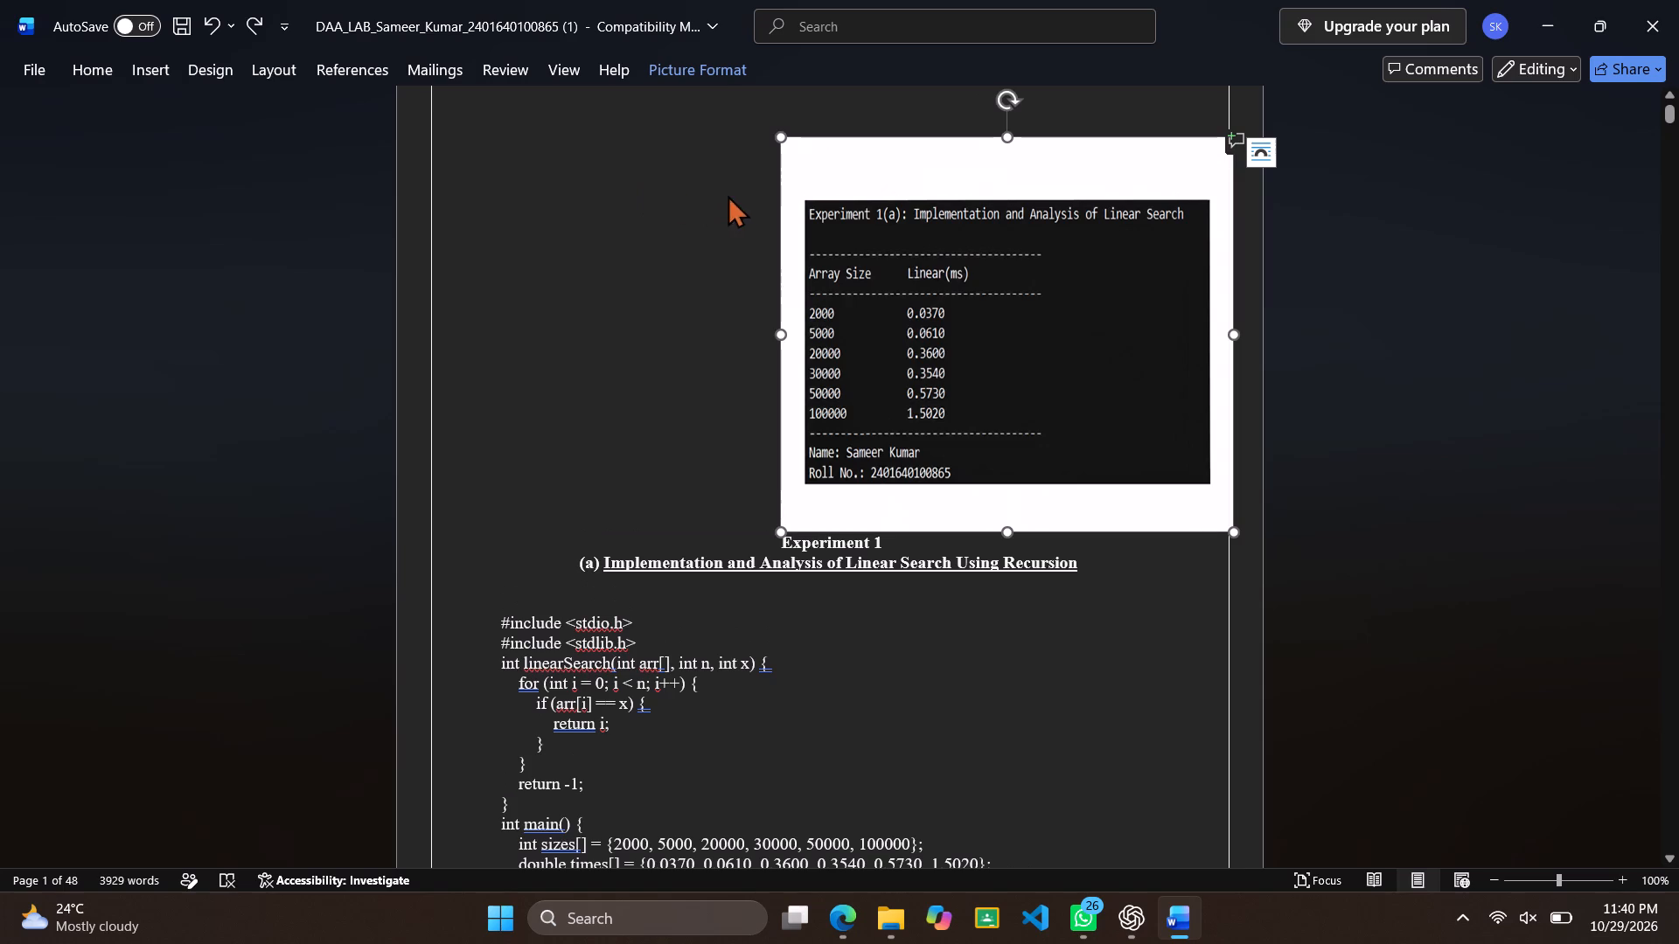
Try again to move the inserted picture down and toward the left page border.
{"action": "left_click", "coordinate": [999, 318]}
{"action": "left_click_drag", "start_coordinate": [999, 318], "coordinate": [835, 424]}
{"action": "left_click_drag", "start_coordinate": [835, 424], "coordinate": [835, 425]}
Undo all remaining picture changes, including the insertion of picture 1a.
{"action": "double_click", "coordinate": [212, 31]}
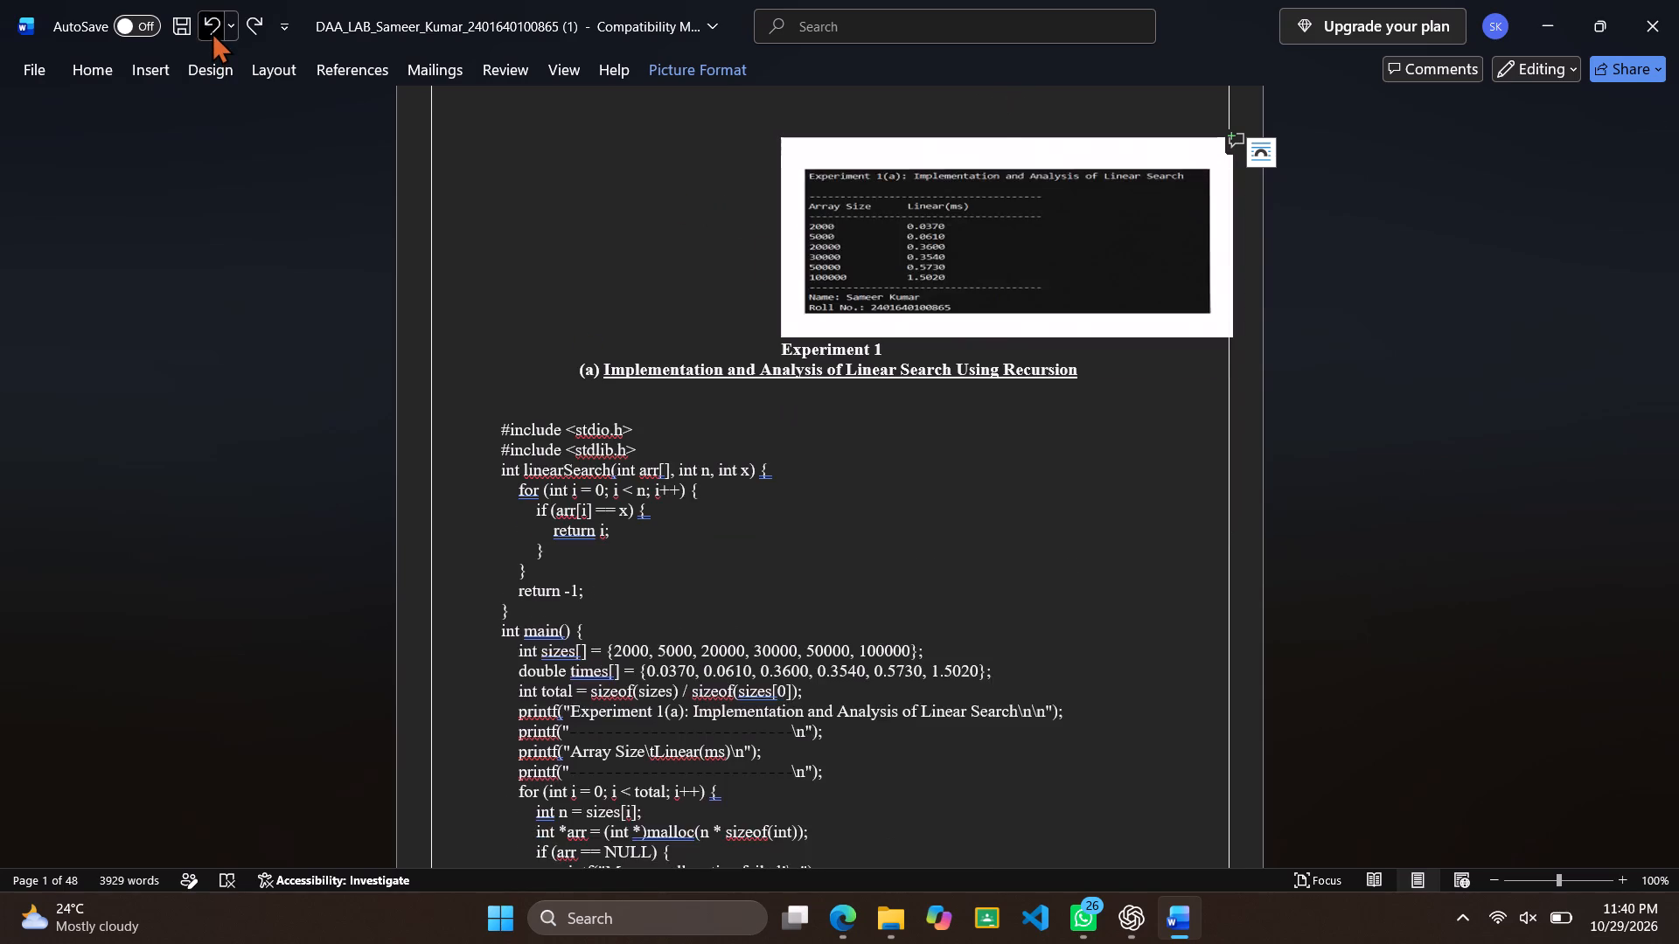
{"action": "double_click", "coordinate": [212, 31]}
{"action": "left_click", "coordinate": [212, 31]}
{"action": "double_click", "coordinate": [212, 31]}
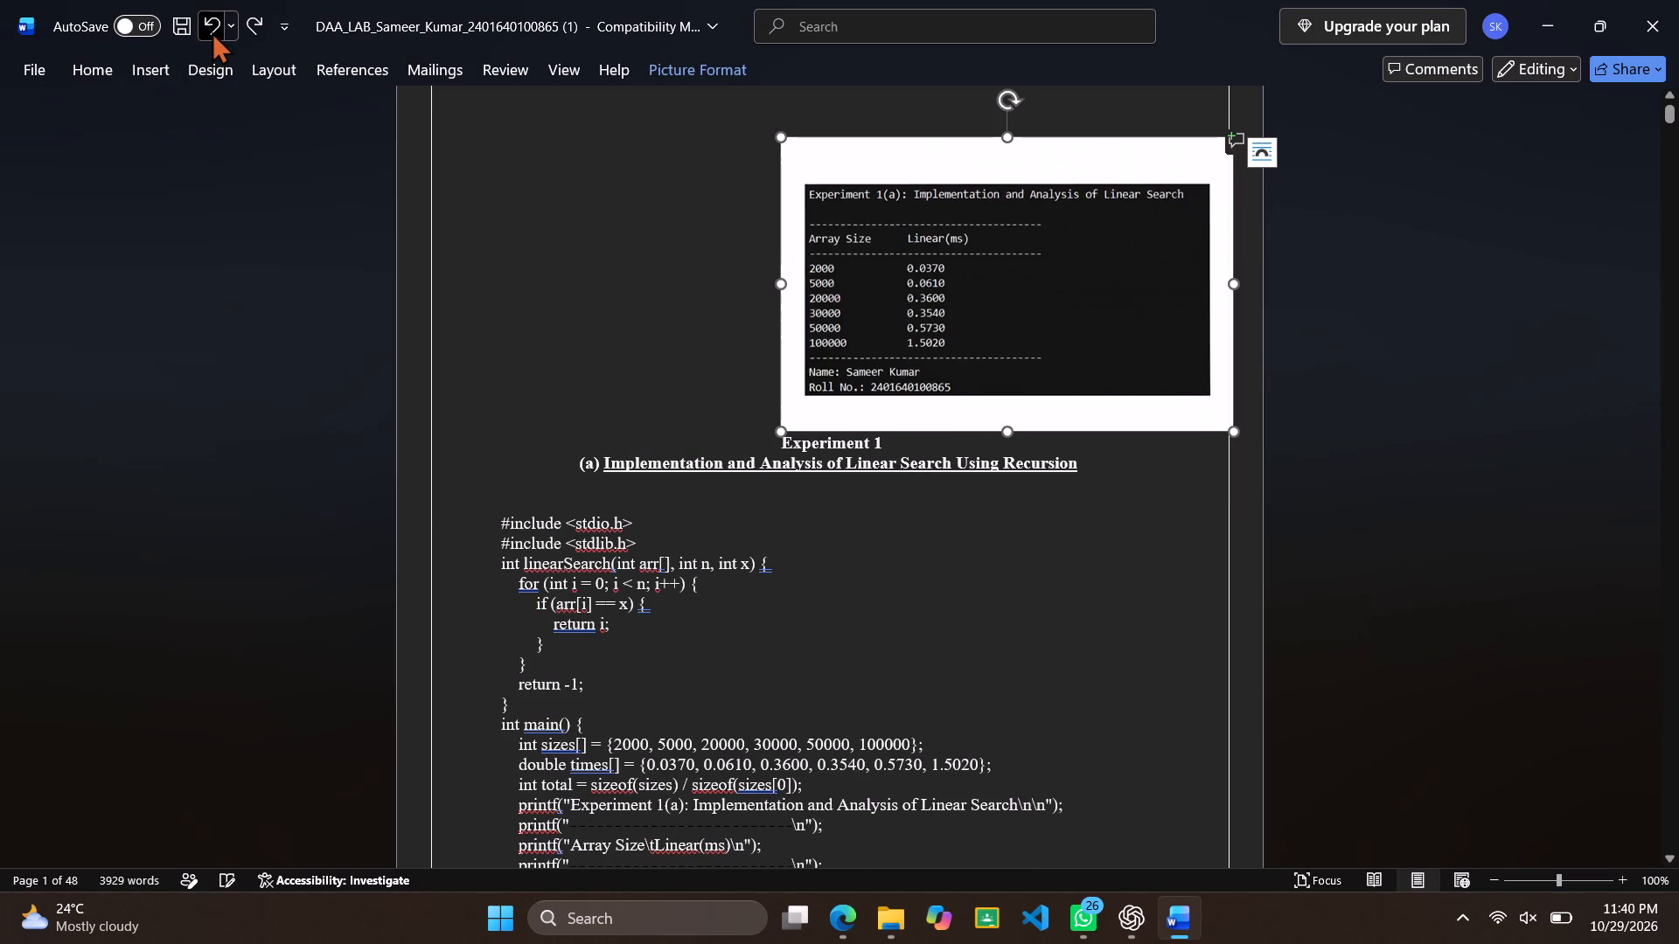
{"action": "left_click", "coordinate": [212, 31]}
Replace the linear search output image of Experiment 1(a) on page 2 with the picture 1a from Downloads.
{"action": "scroll", "coordinate": [790, 501], "scroll_direction": "down", "scroll_amount": 2}
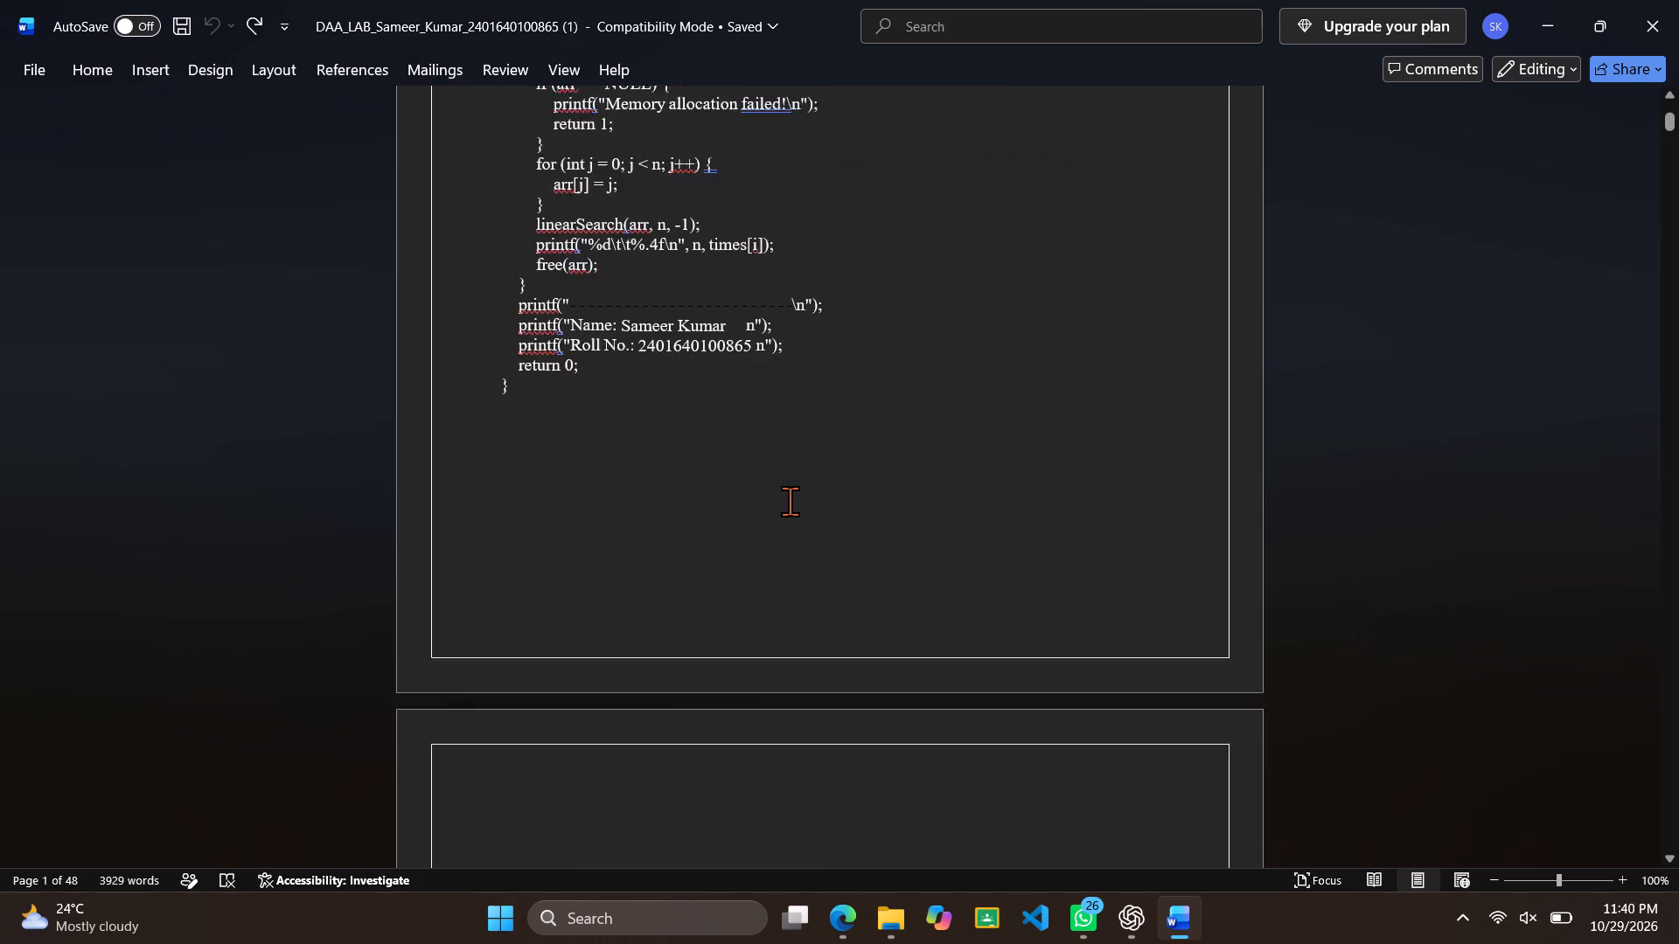
{"action": "scroll", "coordinate": [790, 501], "scroll_direction": "down", "scroll_amount": 4}
{"action": "scroll", "coordinate": [790, 501], "scroll_direction": "up", "scroll_amount": 1}
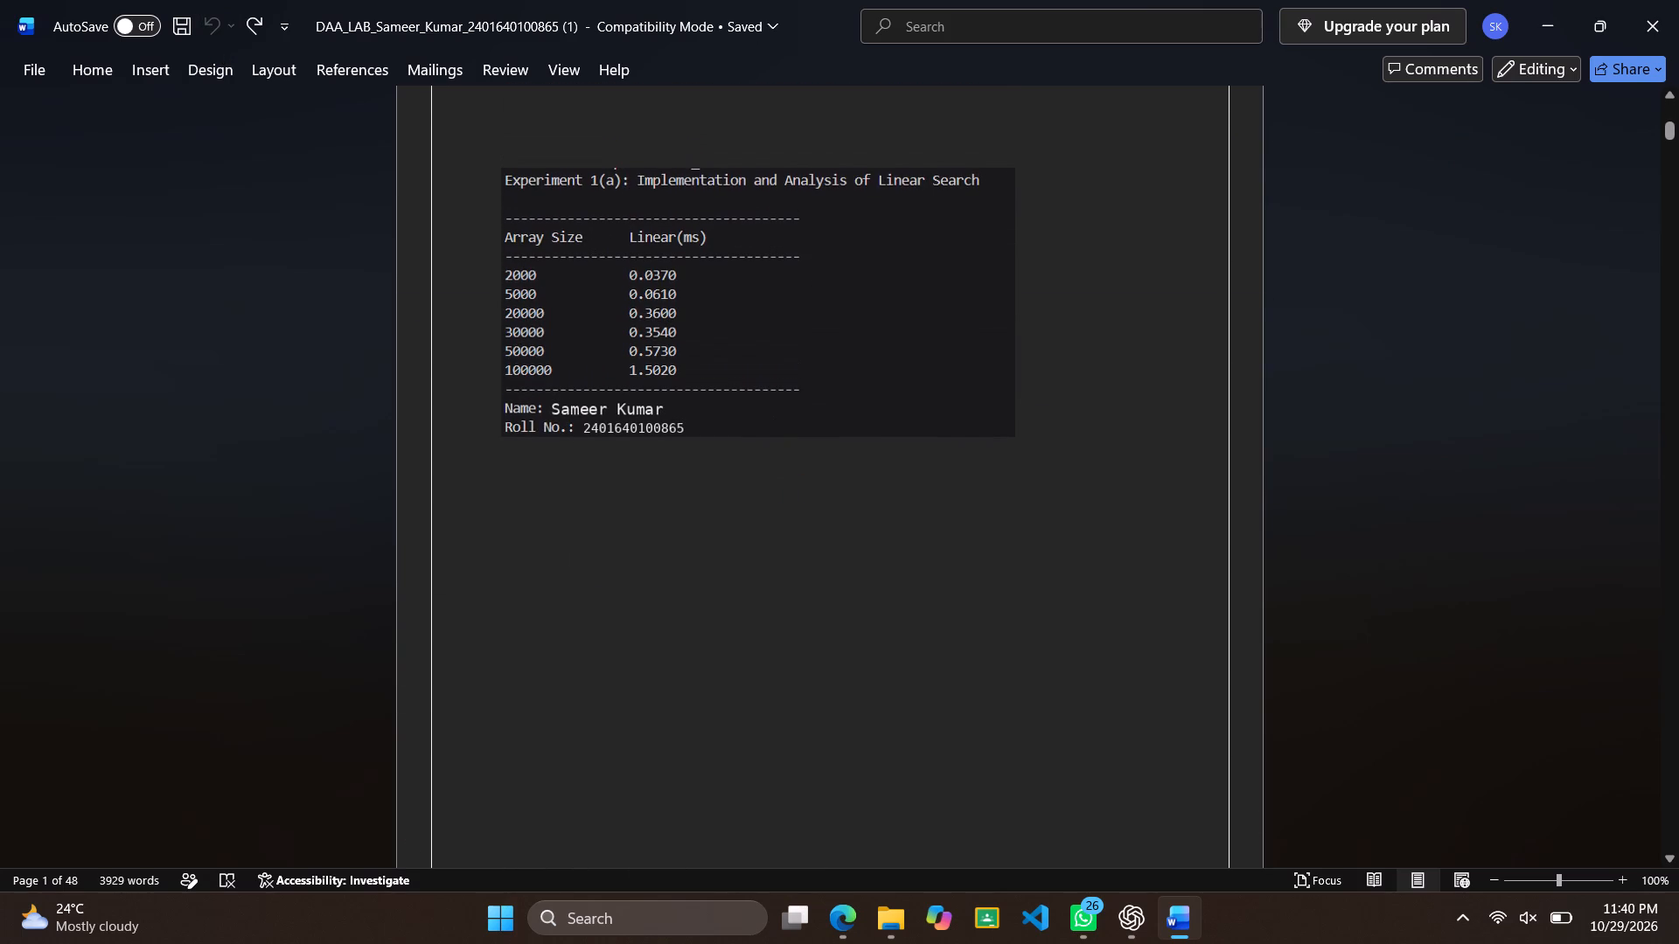
{"action": "left_click", "coordinate": [780, 413]}
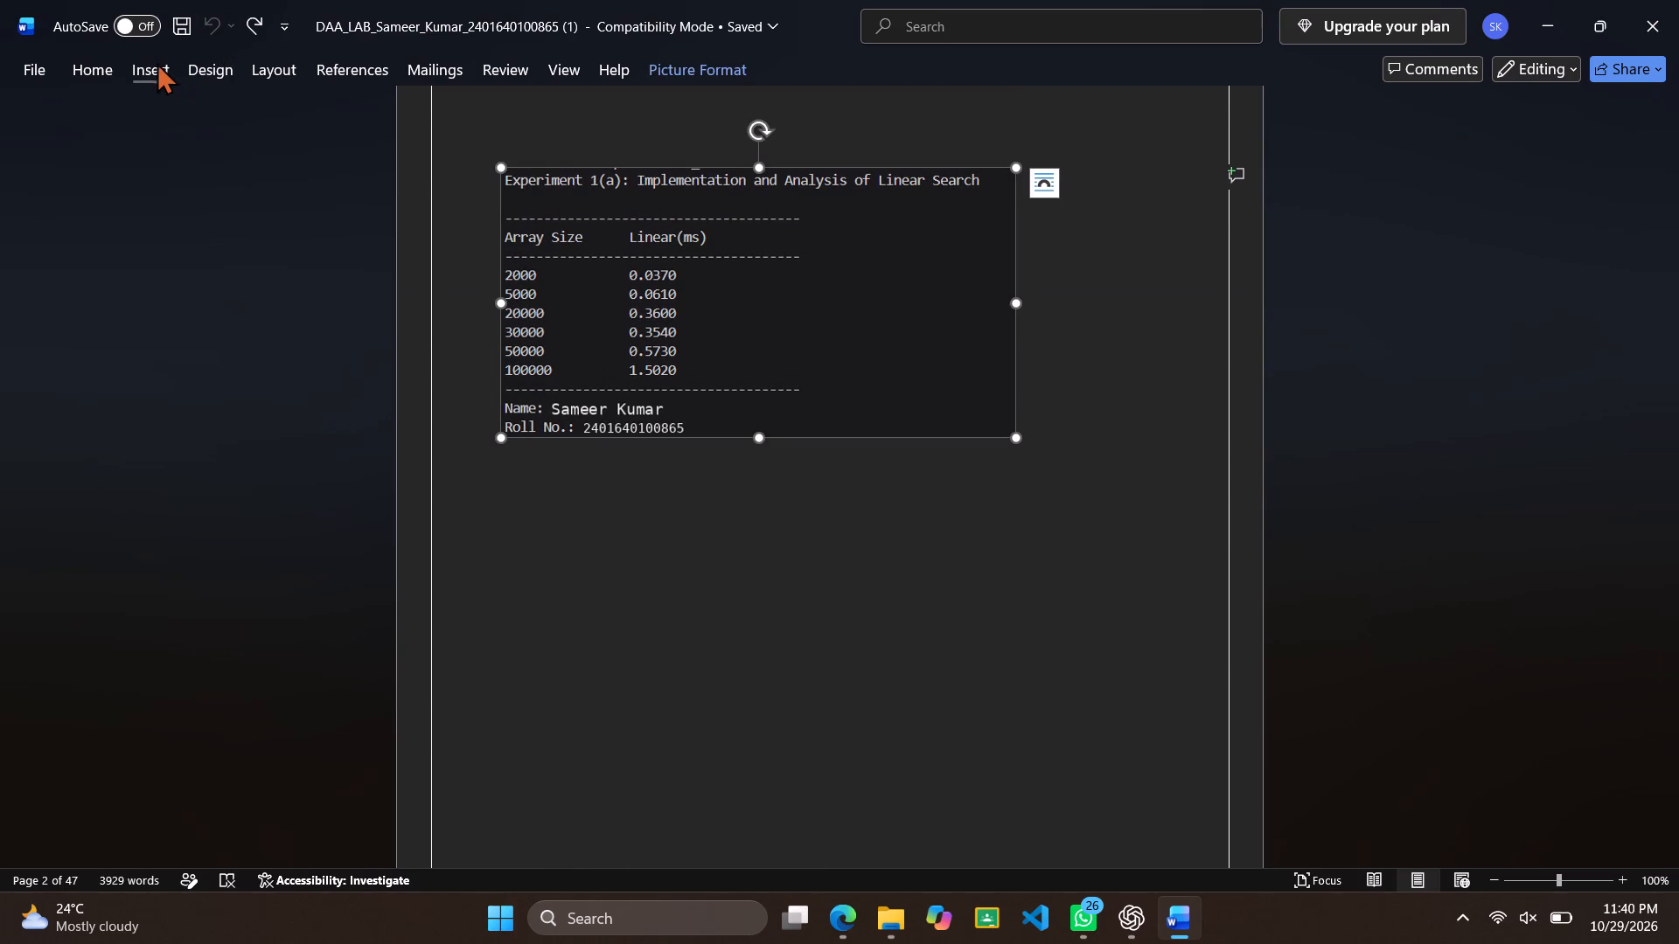
{"action": "left_click", "coordinate": [152, 61]}
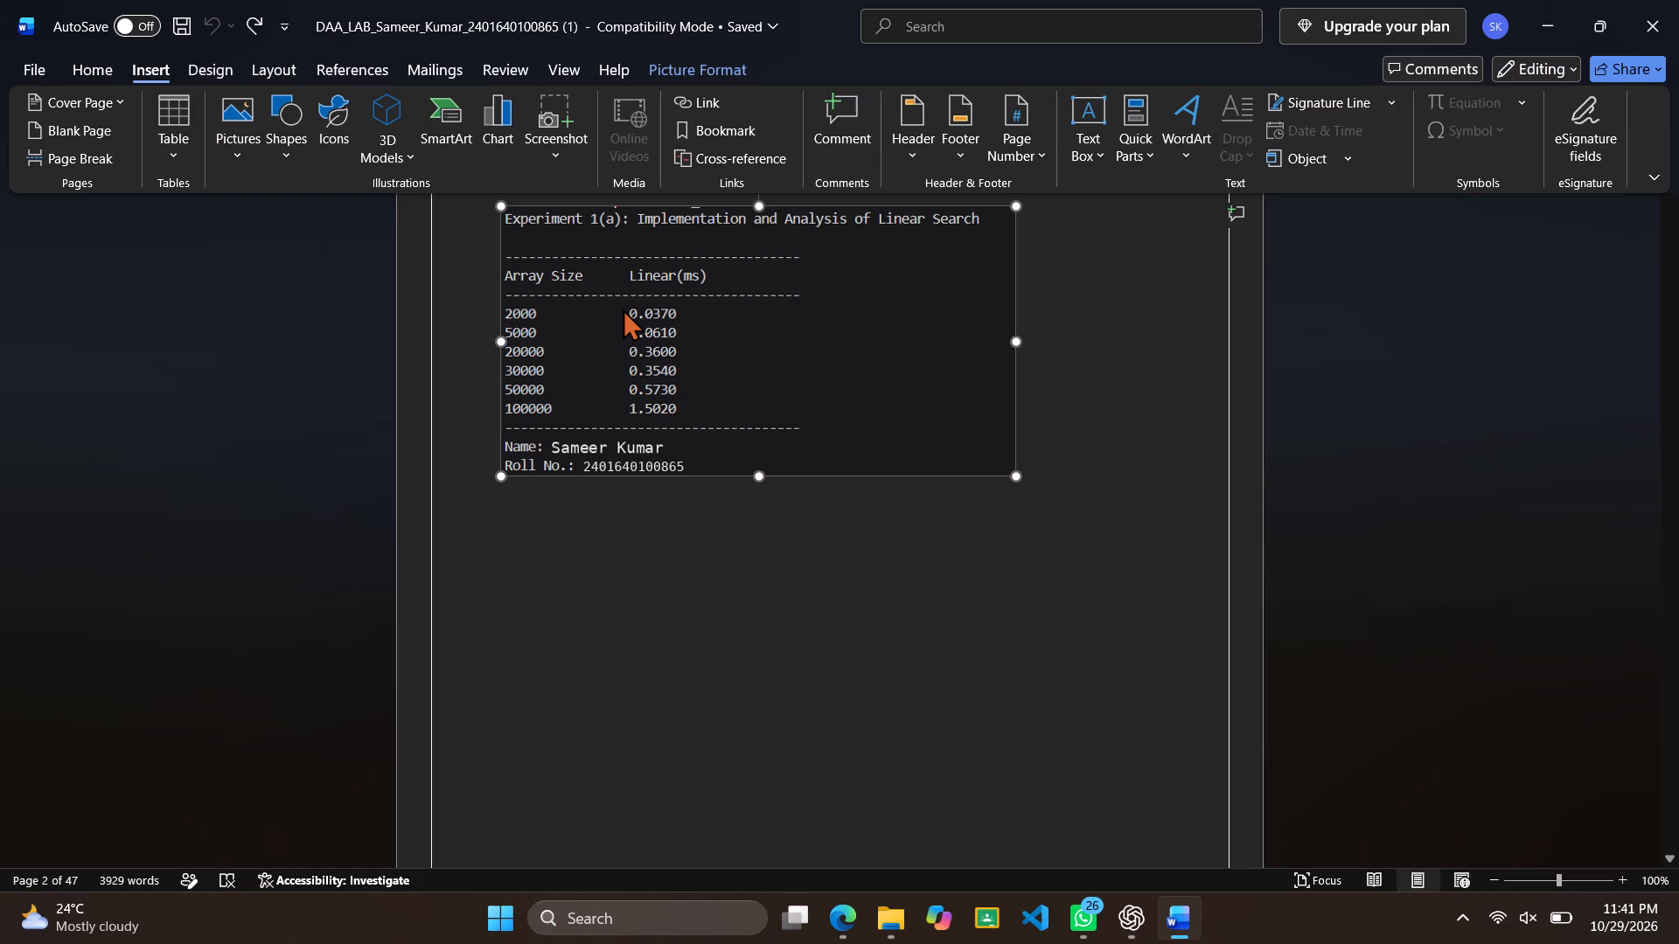
{"action": "key", "text": "Delete"}
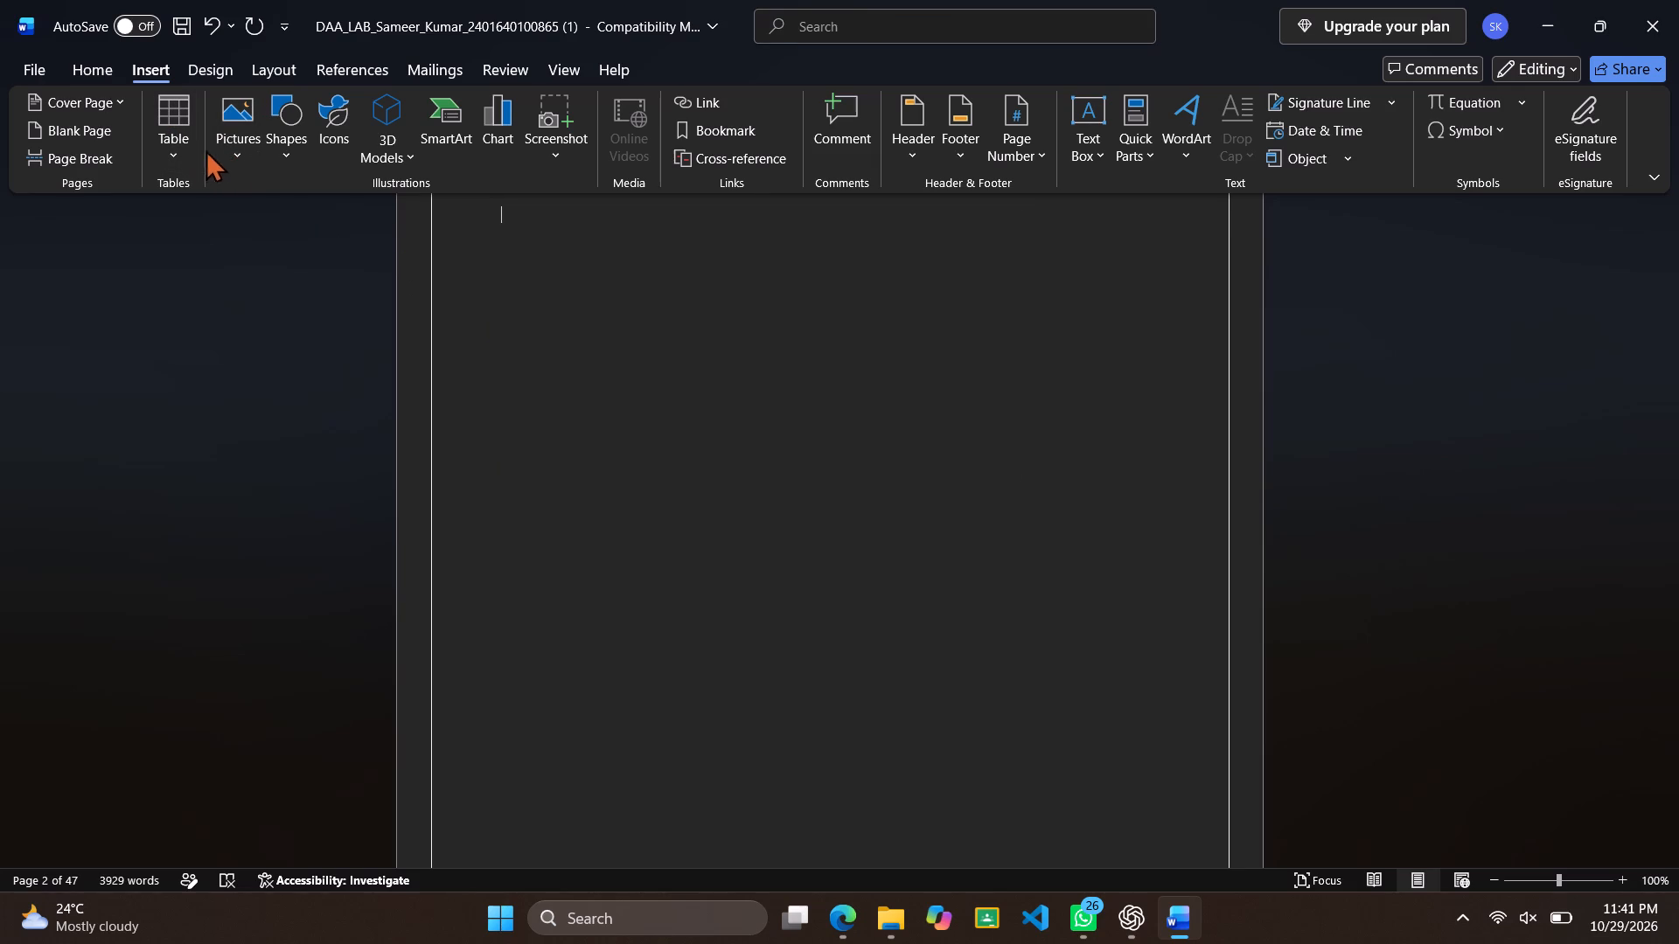
{"action": "left_click", "coordinate": [237, 156]}
{"action": "left_click", "coordinate": [264, 226]}
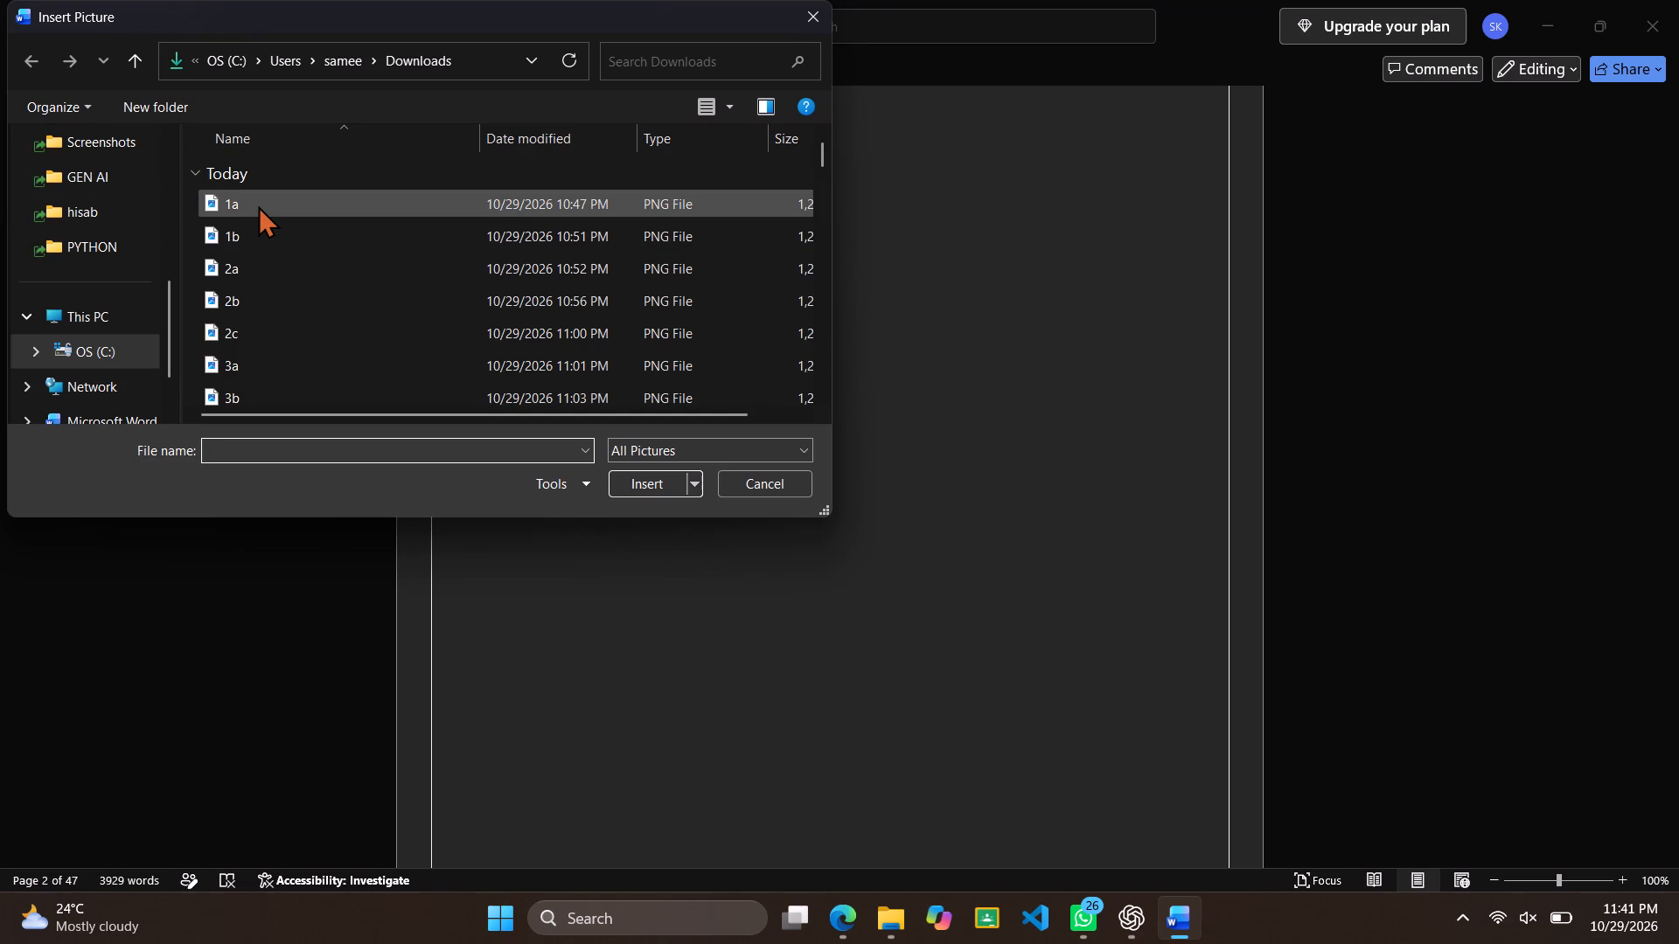
{"action": "left_click", "coordinate": [258, 205]}
{"action": "left_click", "coordinate": [642, 481]}
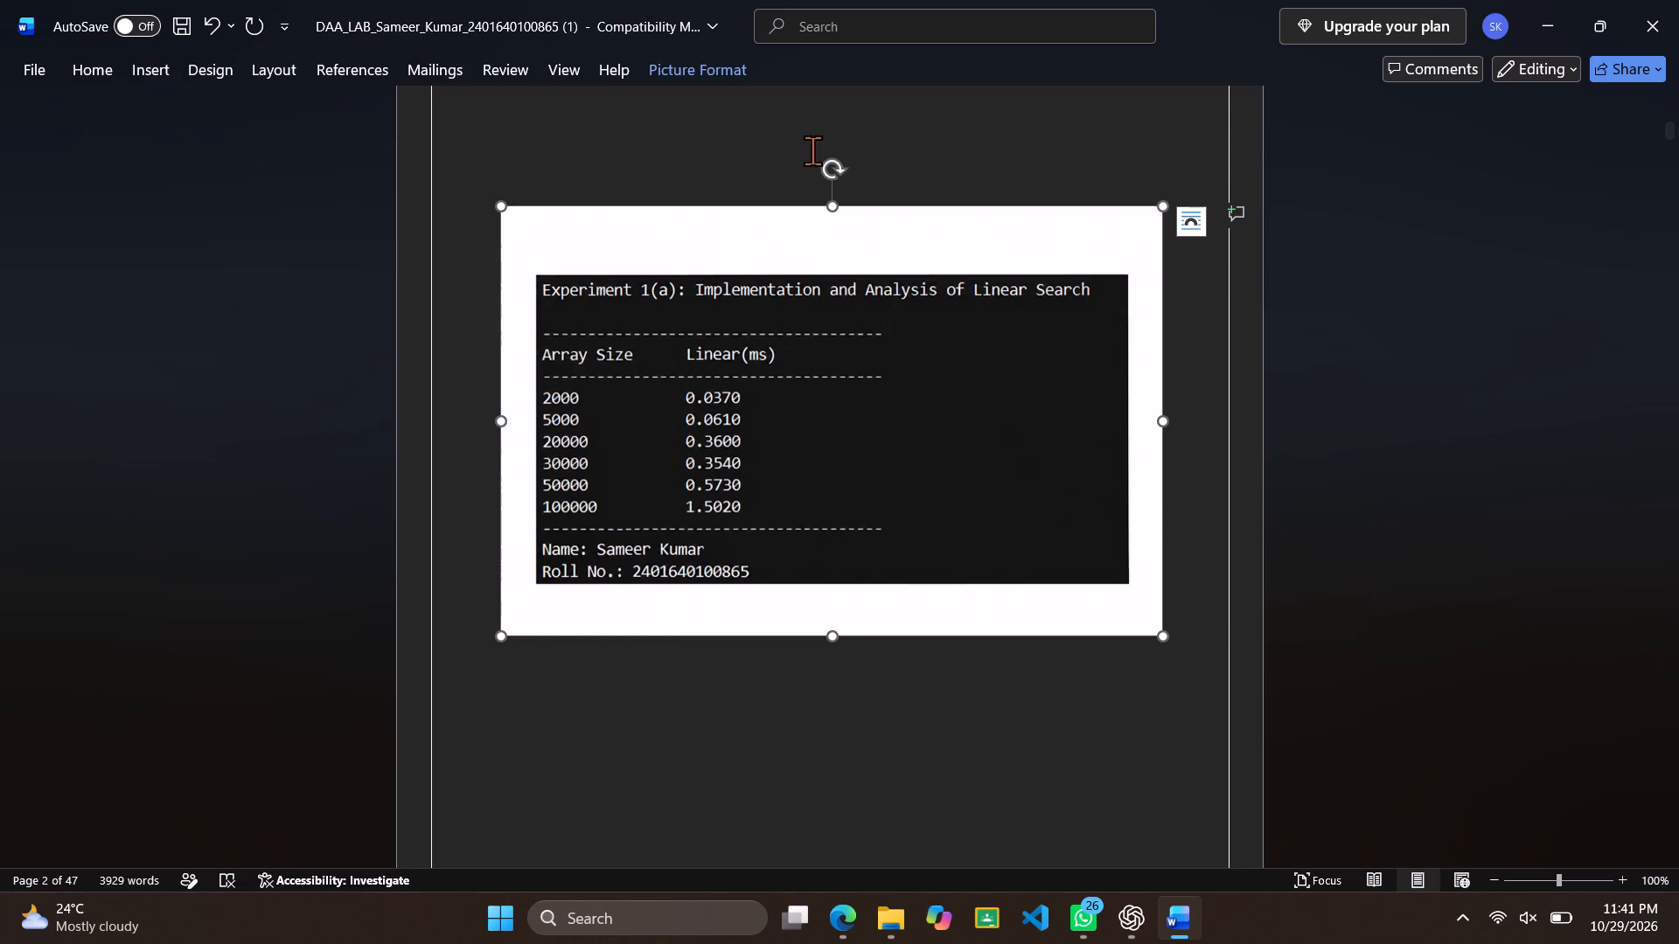
Replace the binary search output image of Experiment 1(b) on page 4 with the picture 1b from Downloads.
{"action": "scroll", "coordinate": [823, 698], "scroll_direction": "down", "scroll_amount": 2}
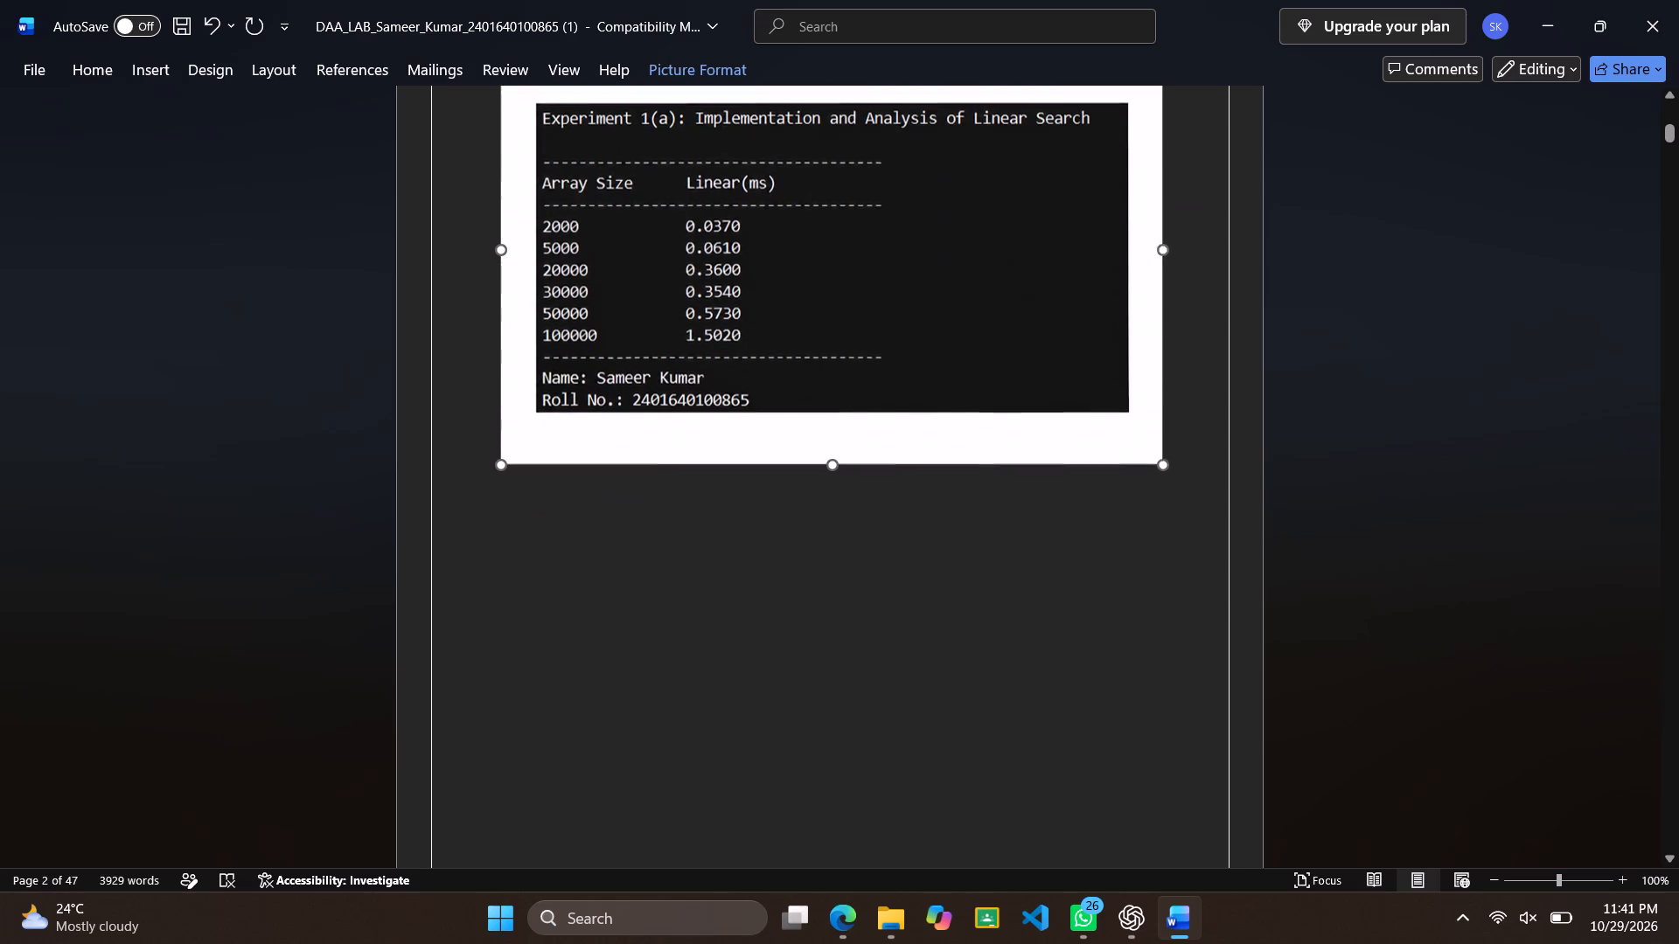
{"action": "scroll", "coordinate": [823, 698], "scroll_direction": "down", "scroll_amount": 7}
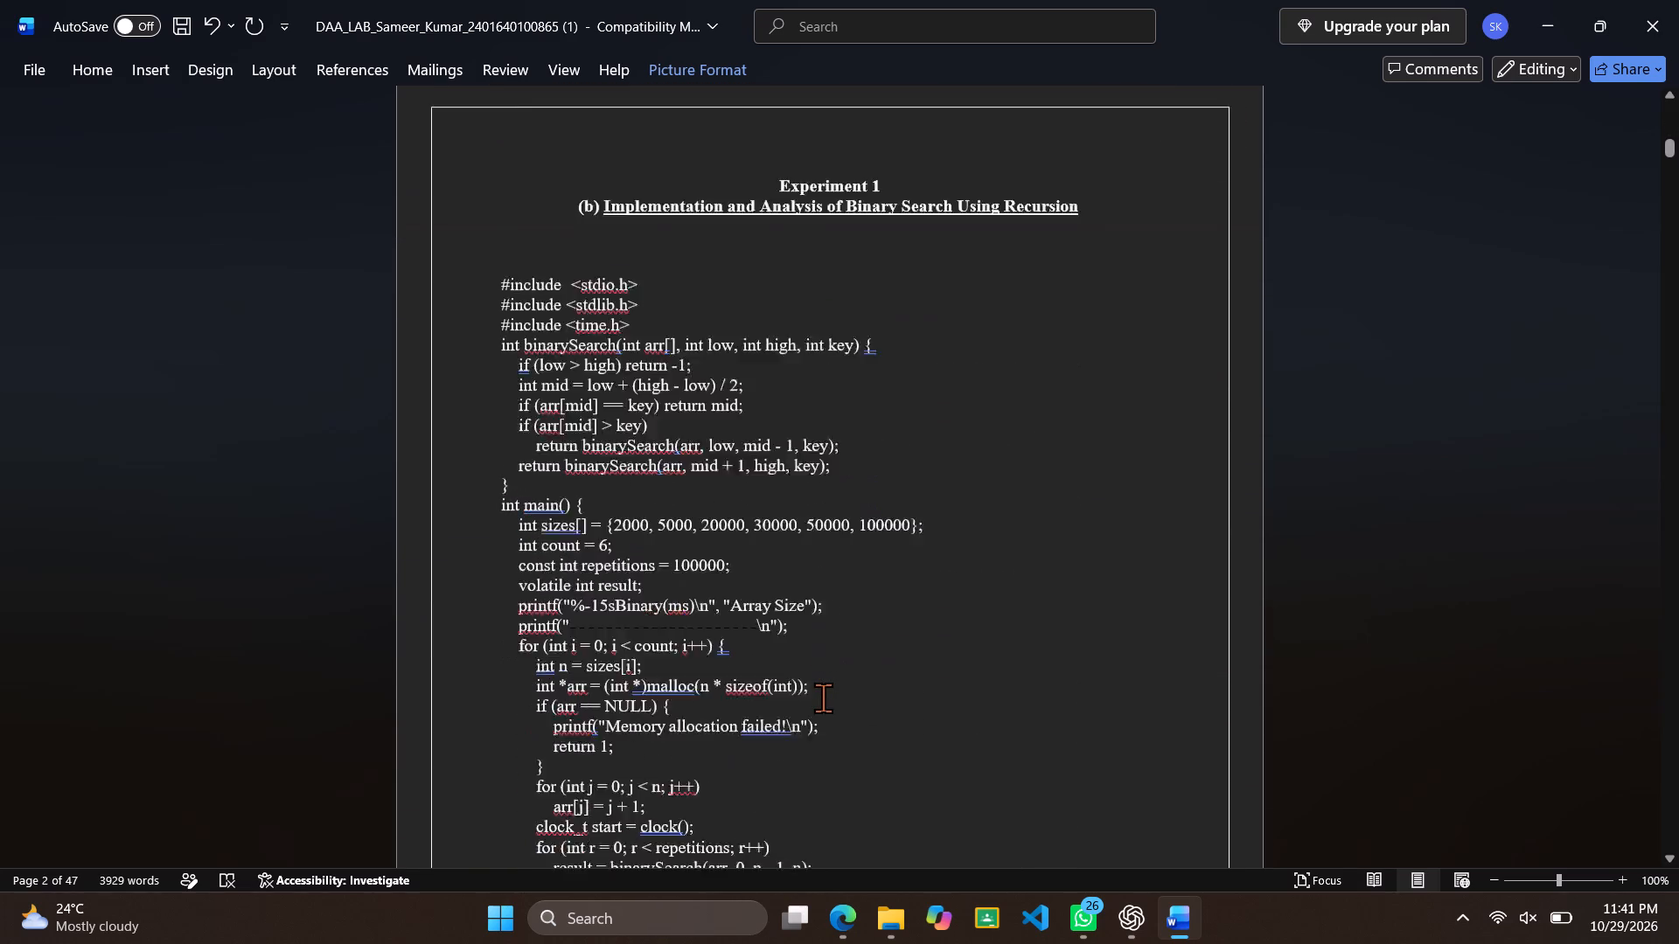
{"action": "scroll", "coordinate": [823, 698], "scroll_direction": "down", "scroll_amount": 2}
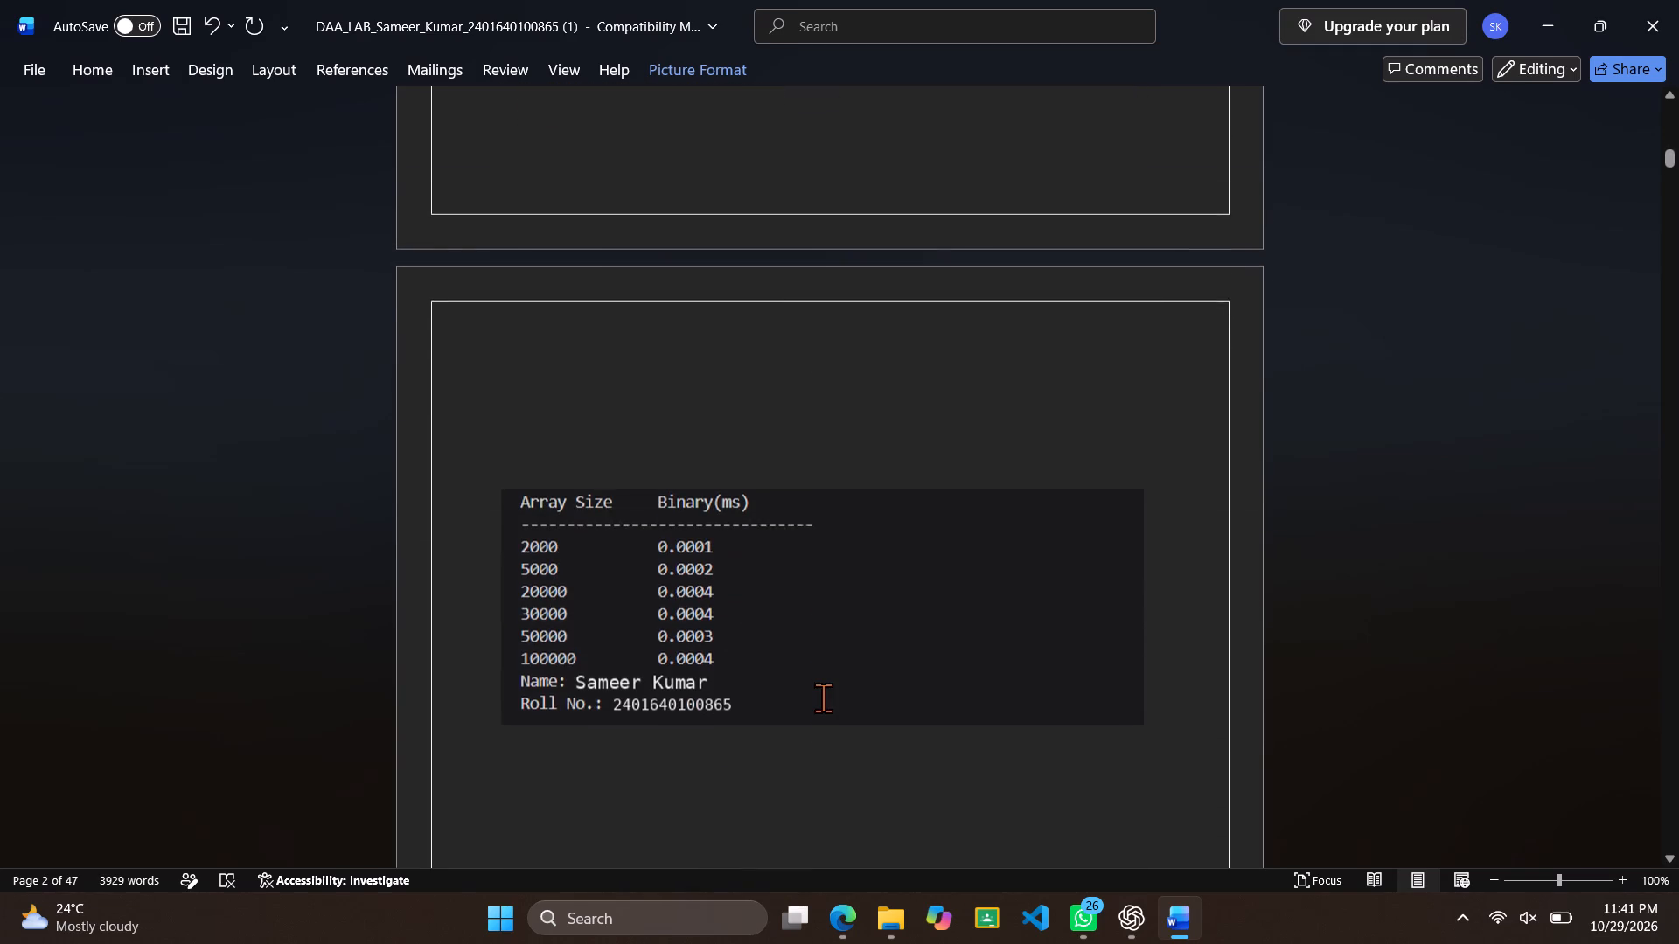
{"action": "scroll", "coordinate": [823, 698], "scroll_direction": "down", "scroll_amount": 1}
{"action": "left_click", "coordinate": [749, 589]}
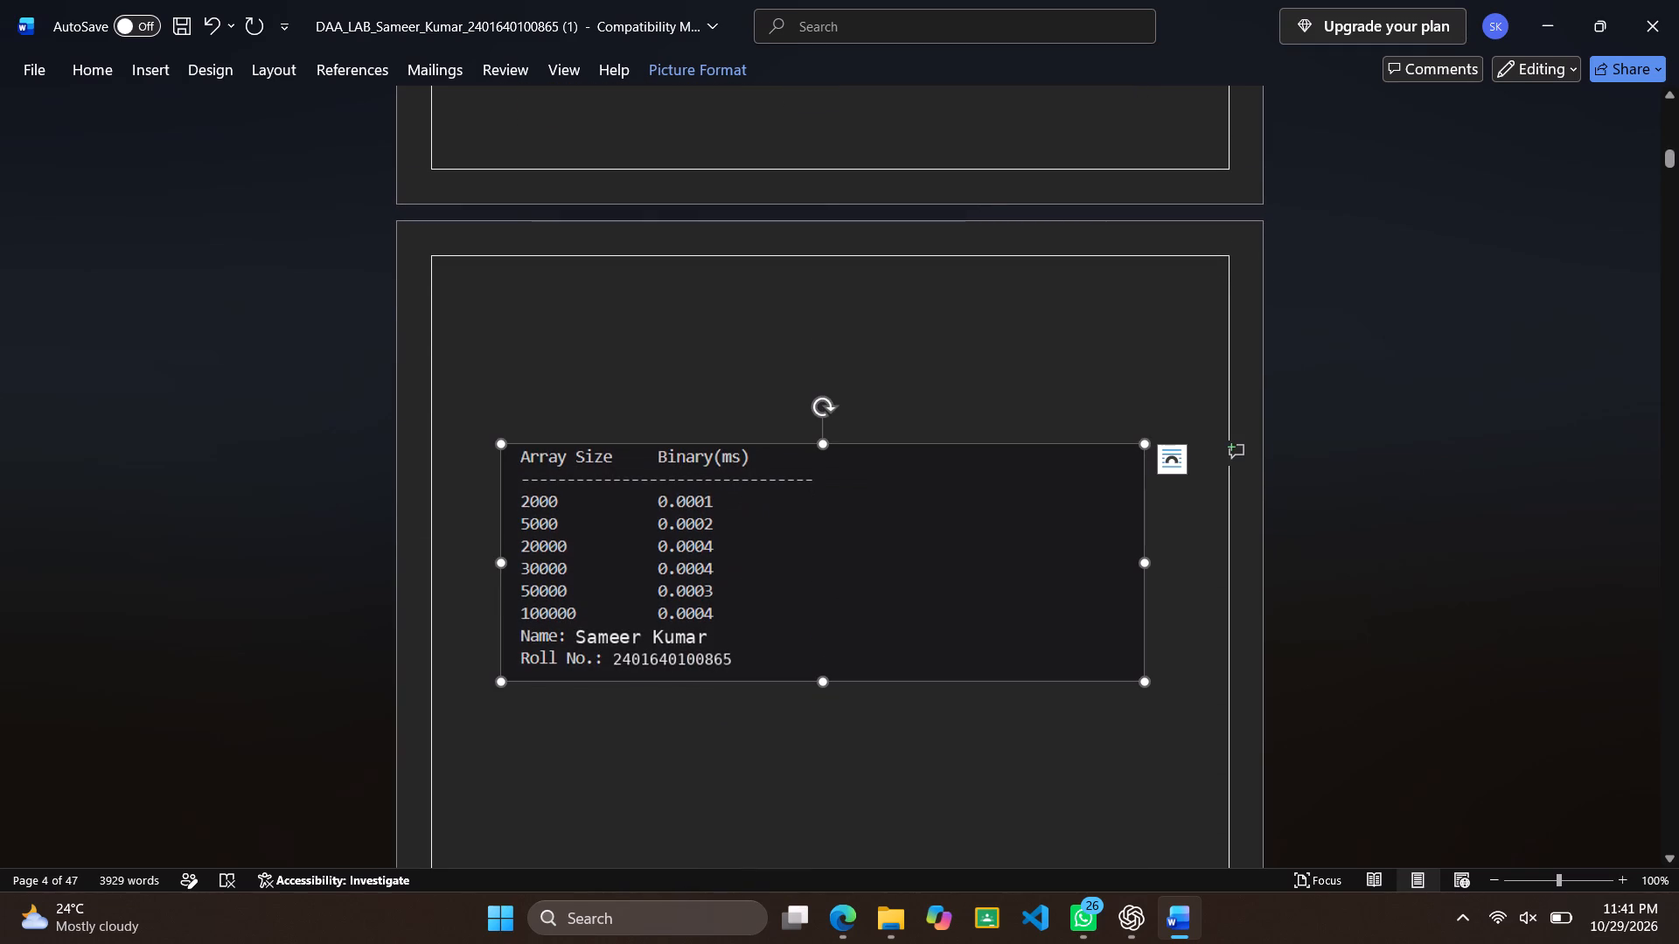
{"action": "key", "text": "Delete"}
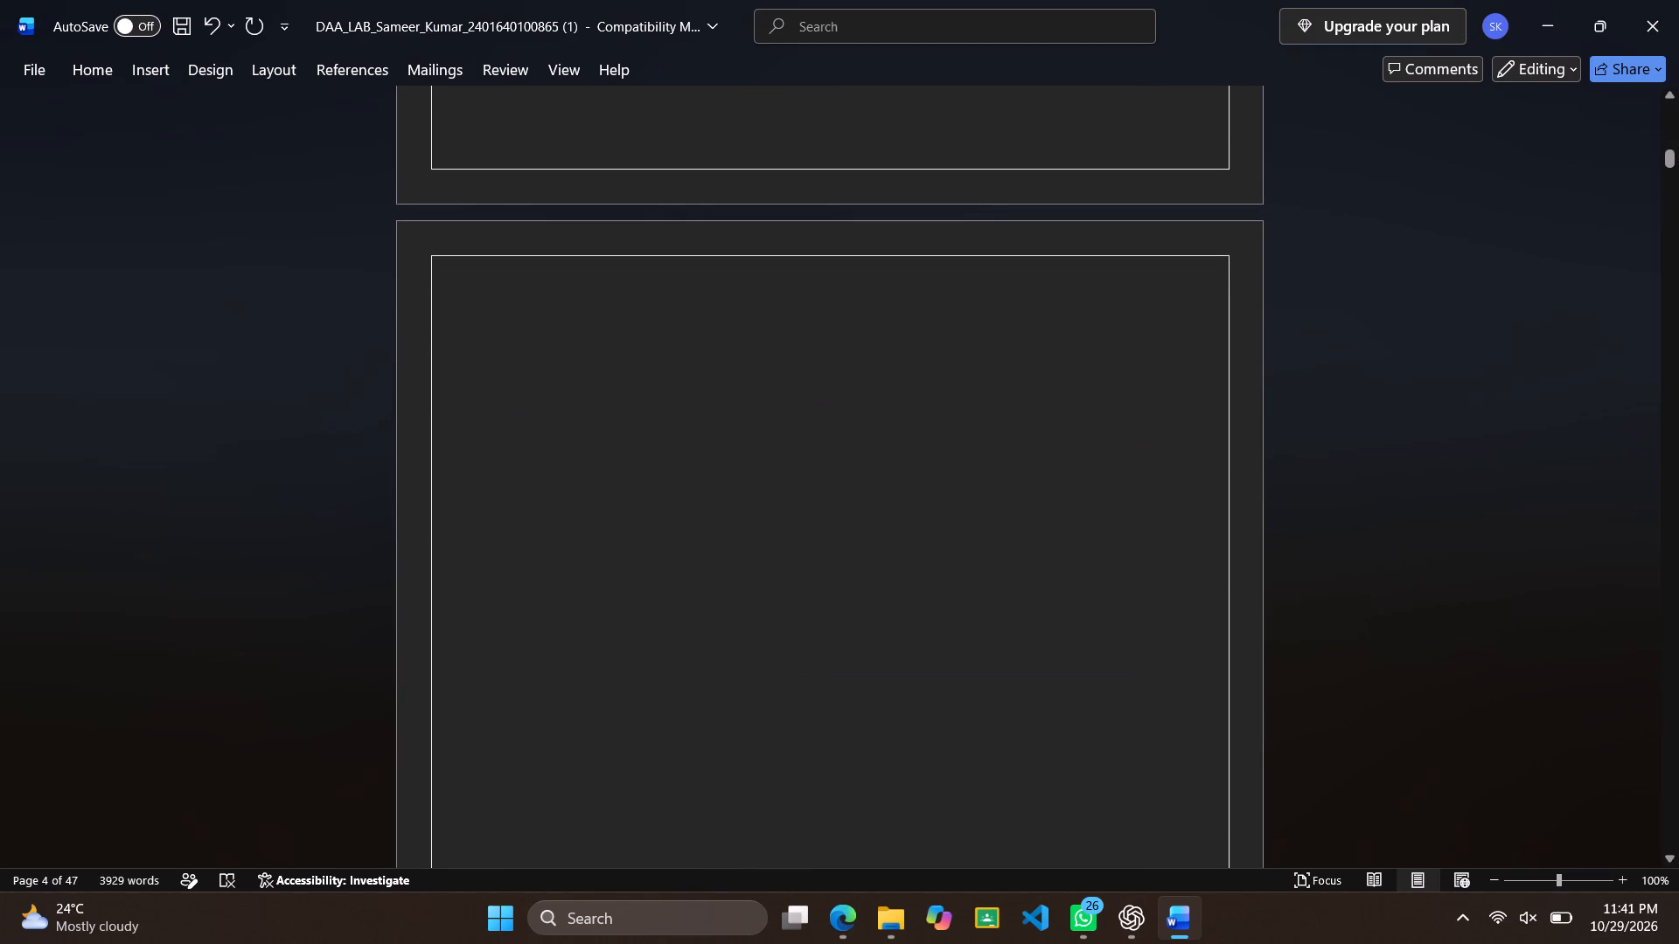
{"action": "left_click", "coordinate": [151, 74]}
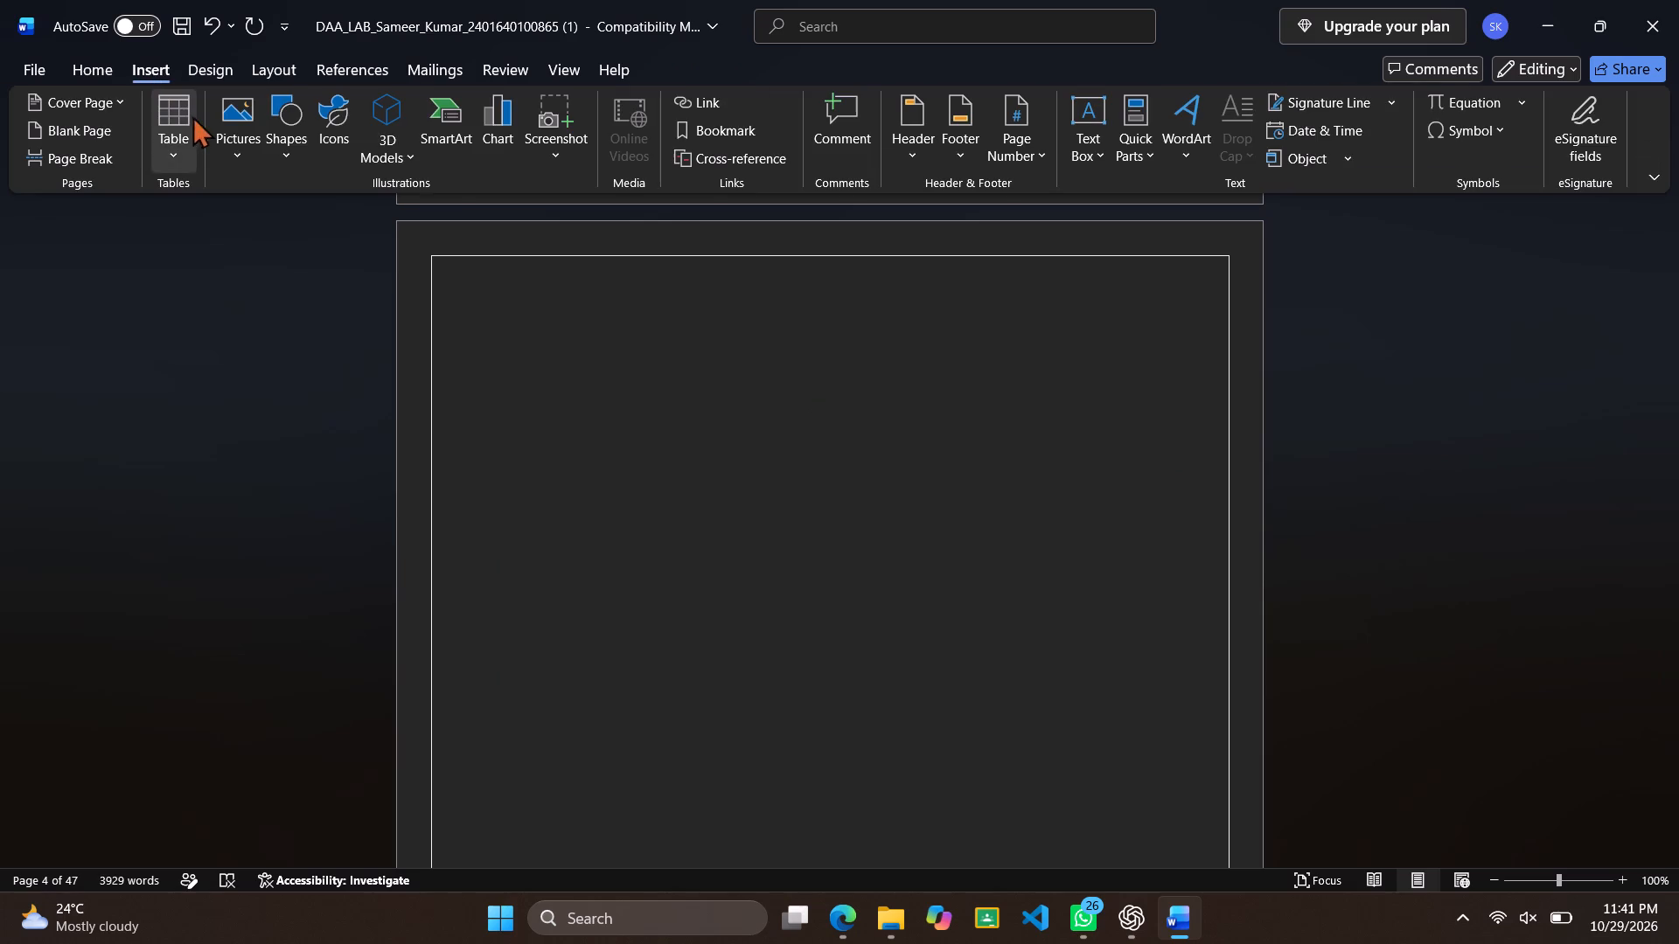
{"action": "left_click", "coordinate": [227, 129]}
{"action": "left_click", "coordinate": [264, 223]}
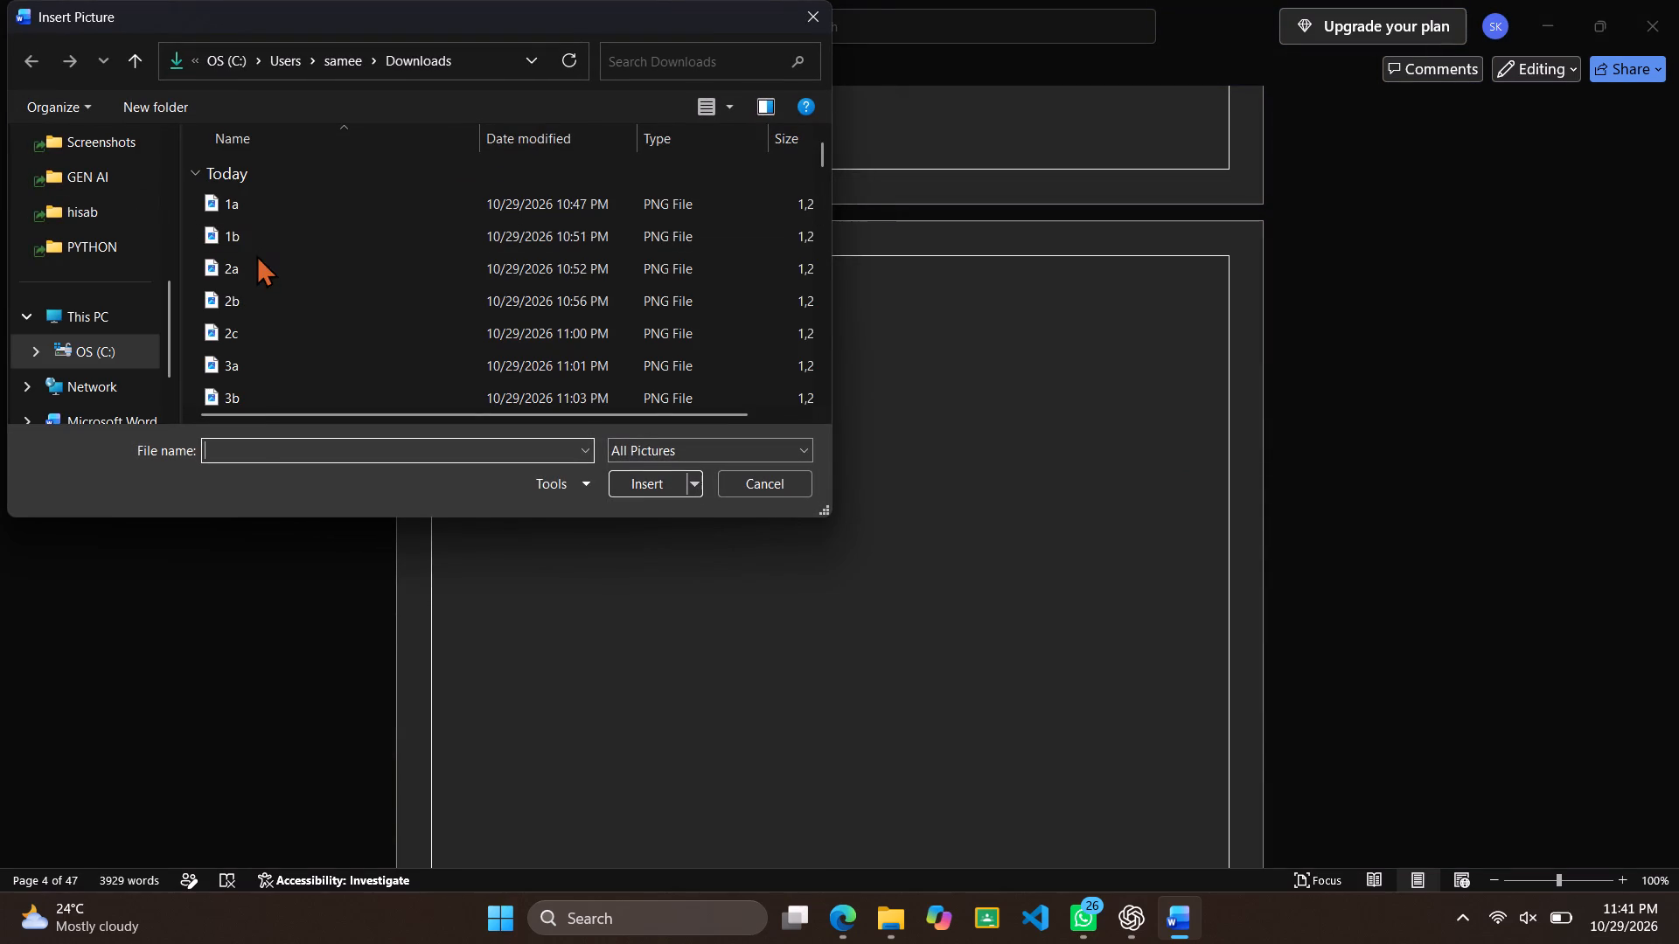
{"action": "left_click", "coordinate": [254, 233]}
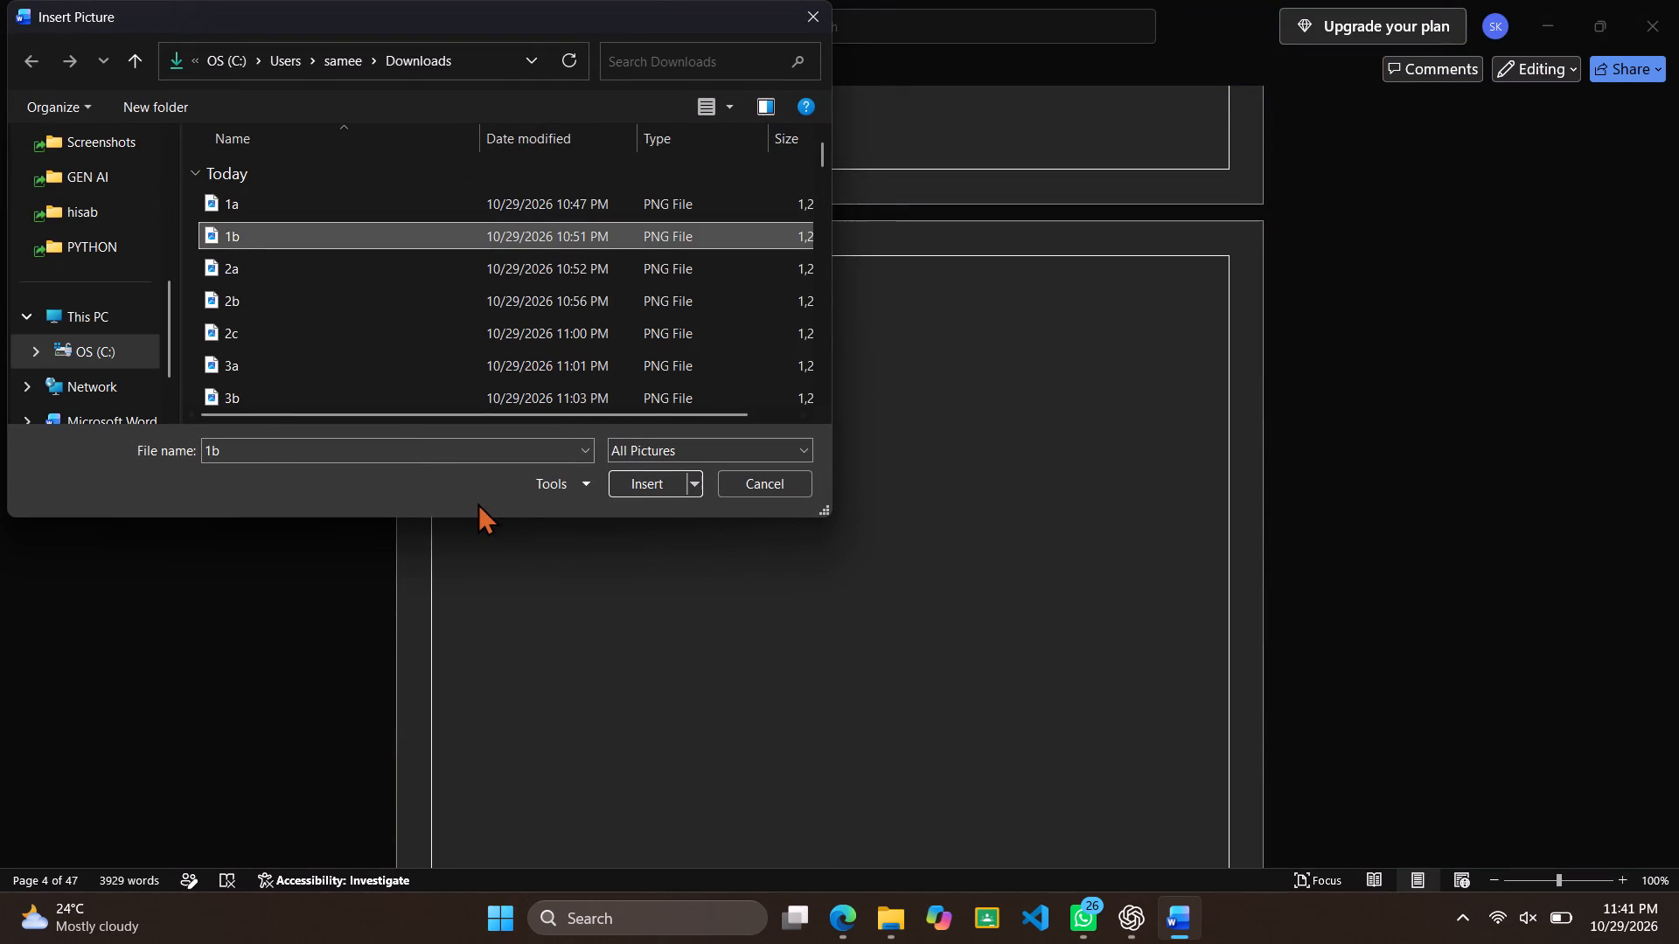
{"action": "left_click", "coordinate": [646, 484]}
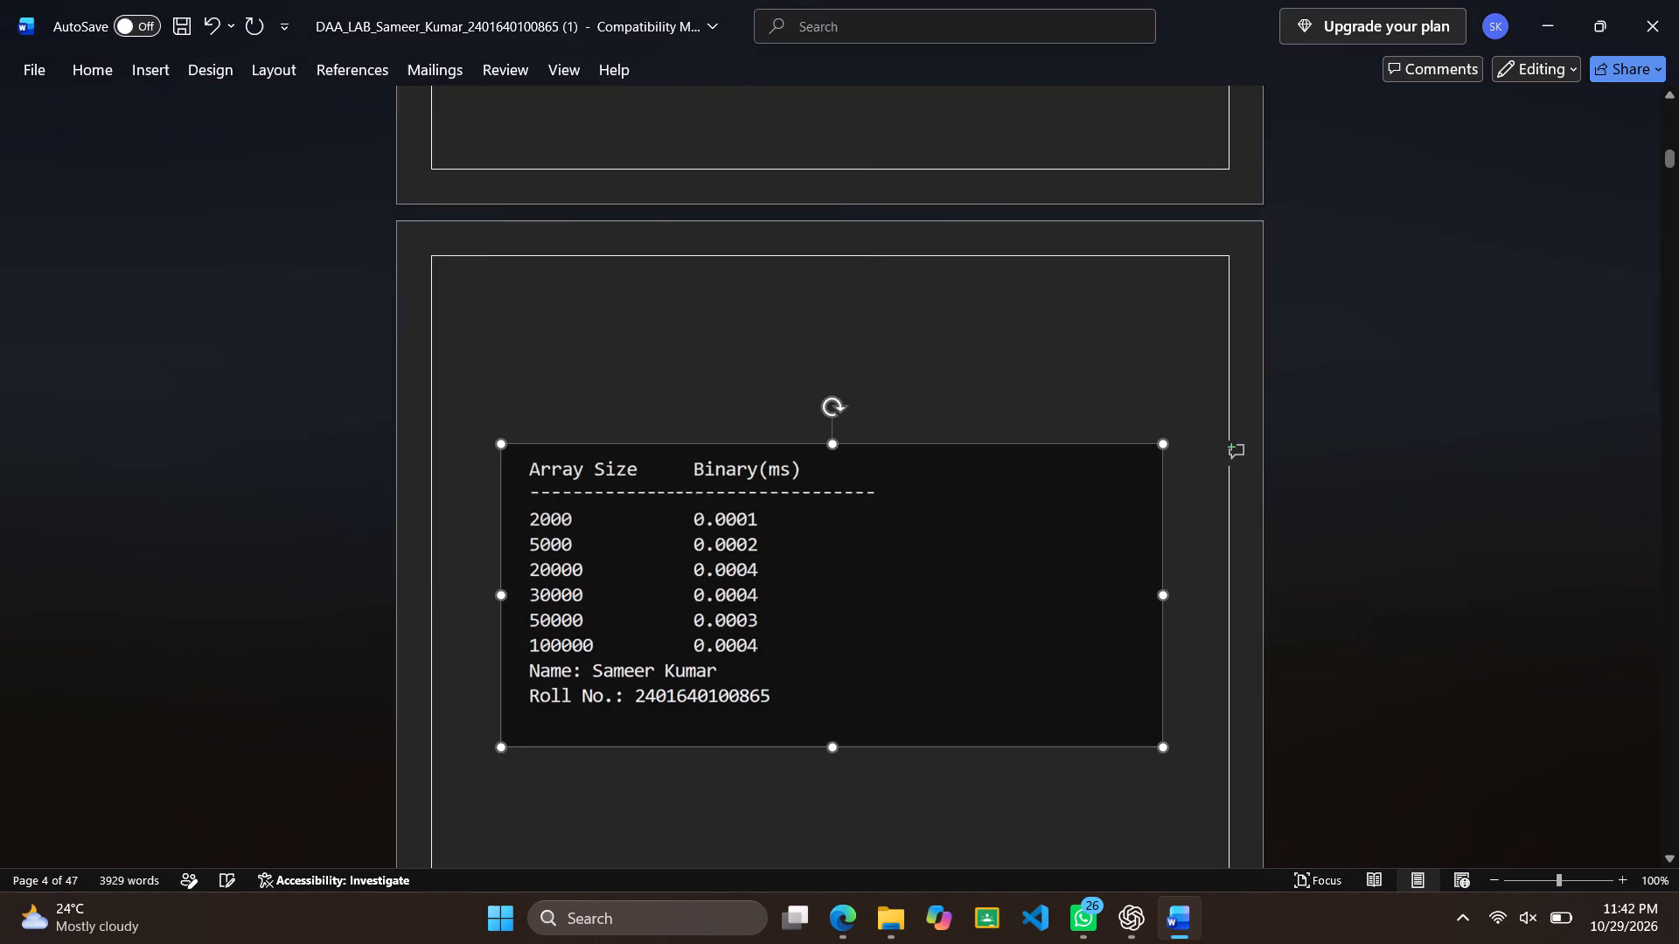
Replace the selection sort output image below the code on page 6 with the picture 2a from Downloads.
{"action": "scroll", "coordinate": [874, 601], "scroll_direction": "down", "scroll_amount": 2}
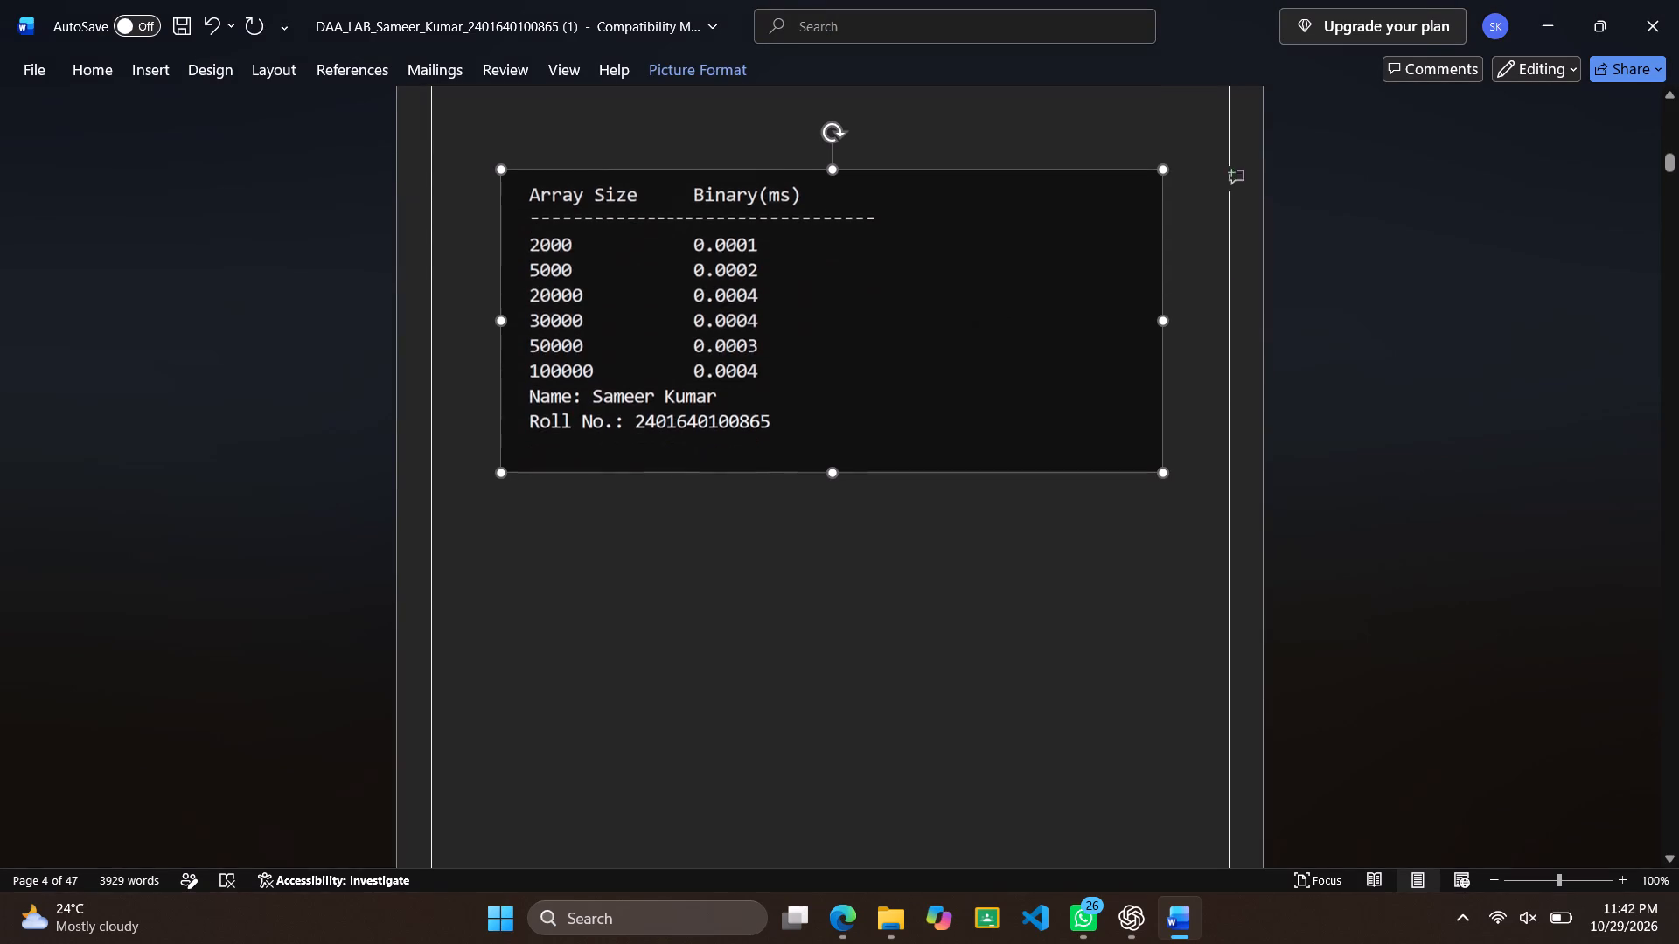
{"action": "scroll", "coordinate": [874, 601], "scroll_direction": "down", "scroll_amount": 13}
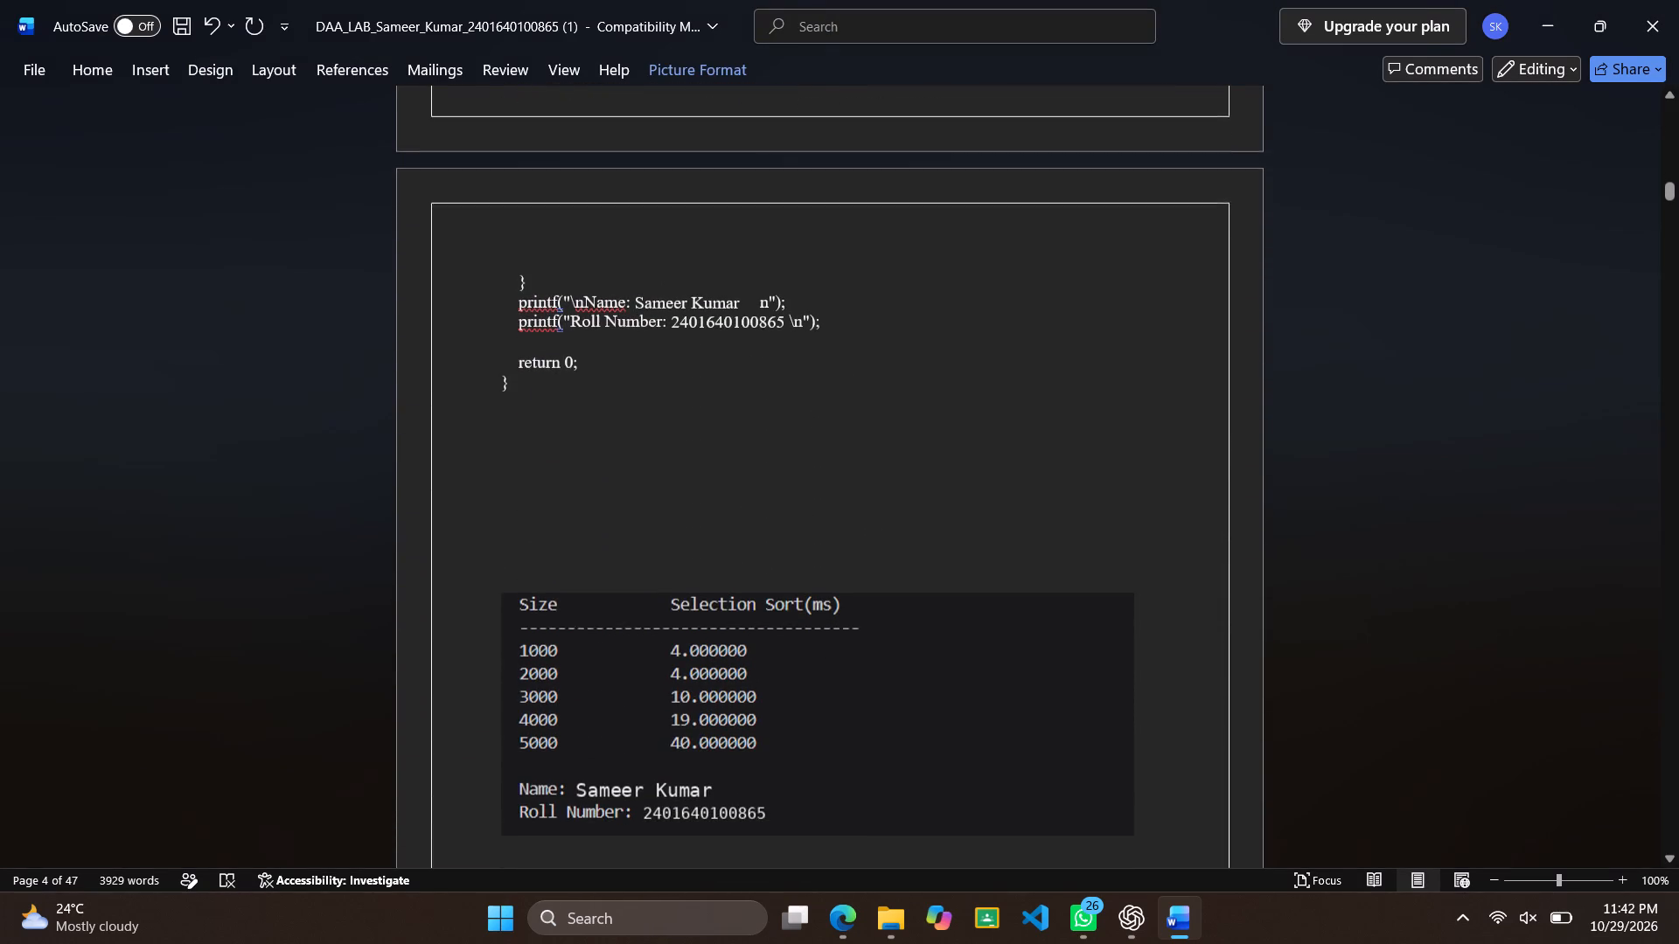
{"action": "scroll", "coordinate": [874, 601], "scroll_direction": "down", "scroll_amount": 2}
{"action": "left_click", "coordinate": [799, 581]}
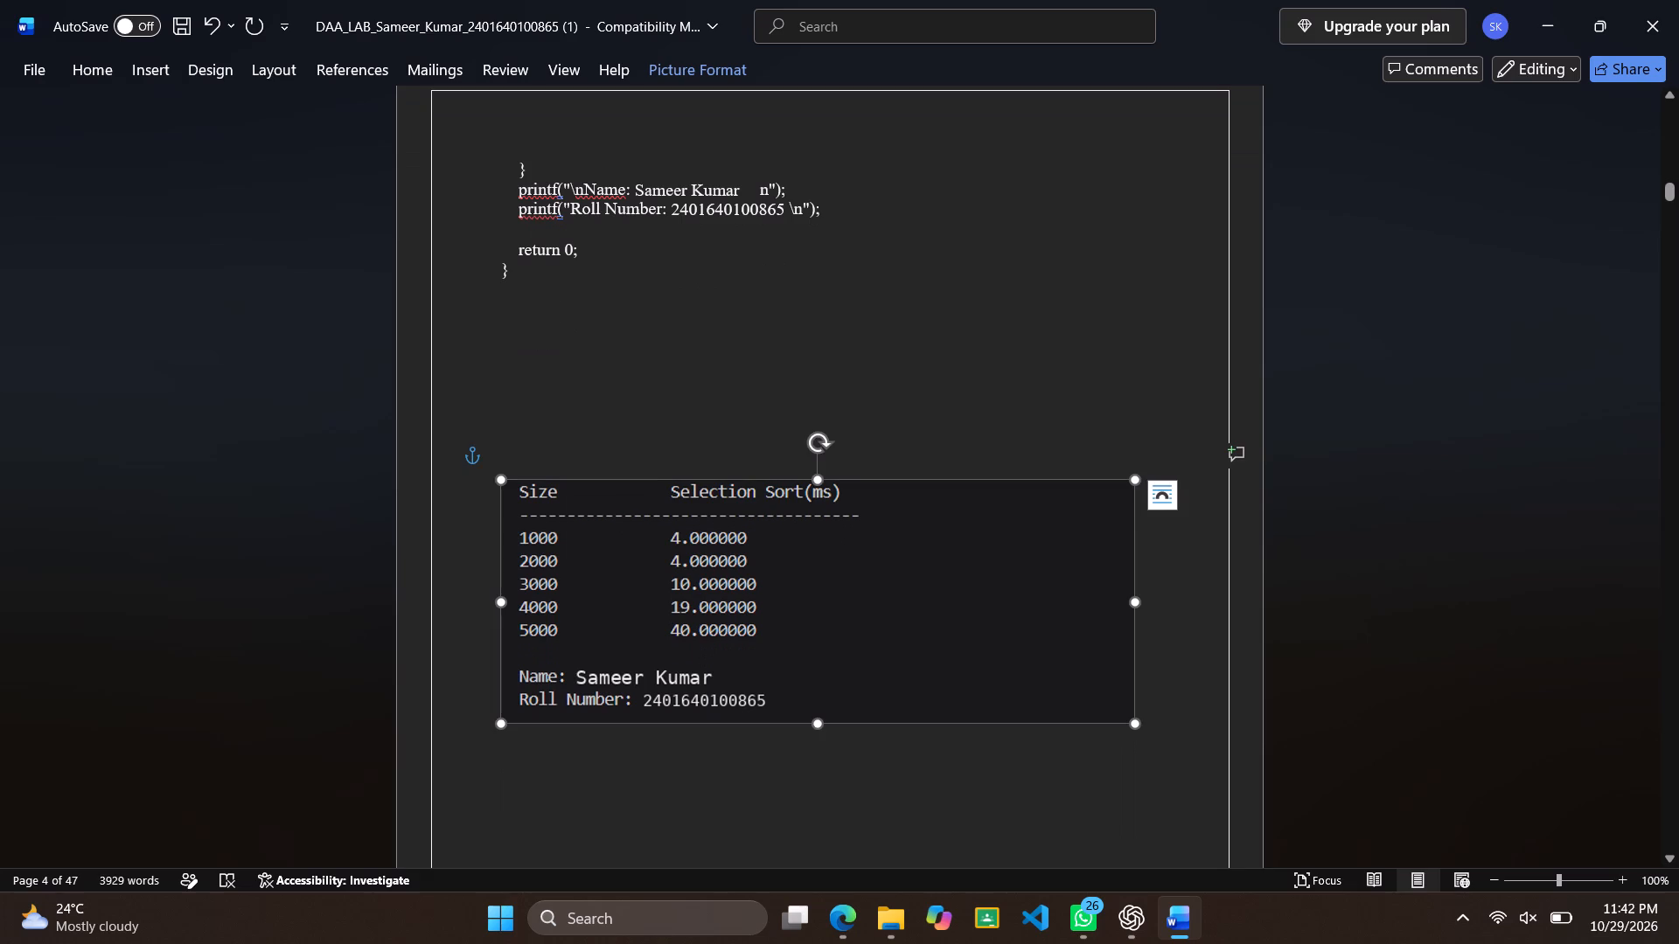
{"action": "key", "text": "Delete"}
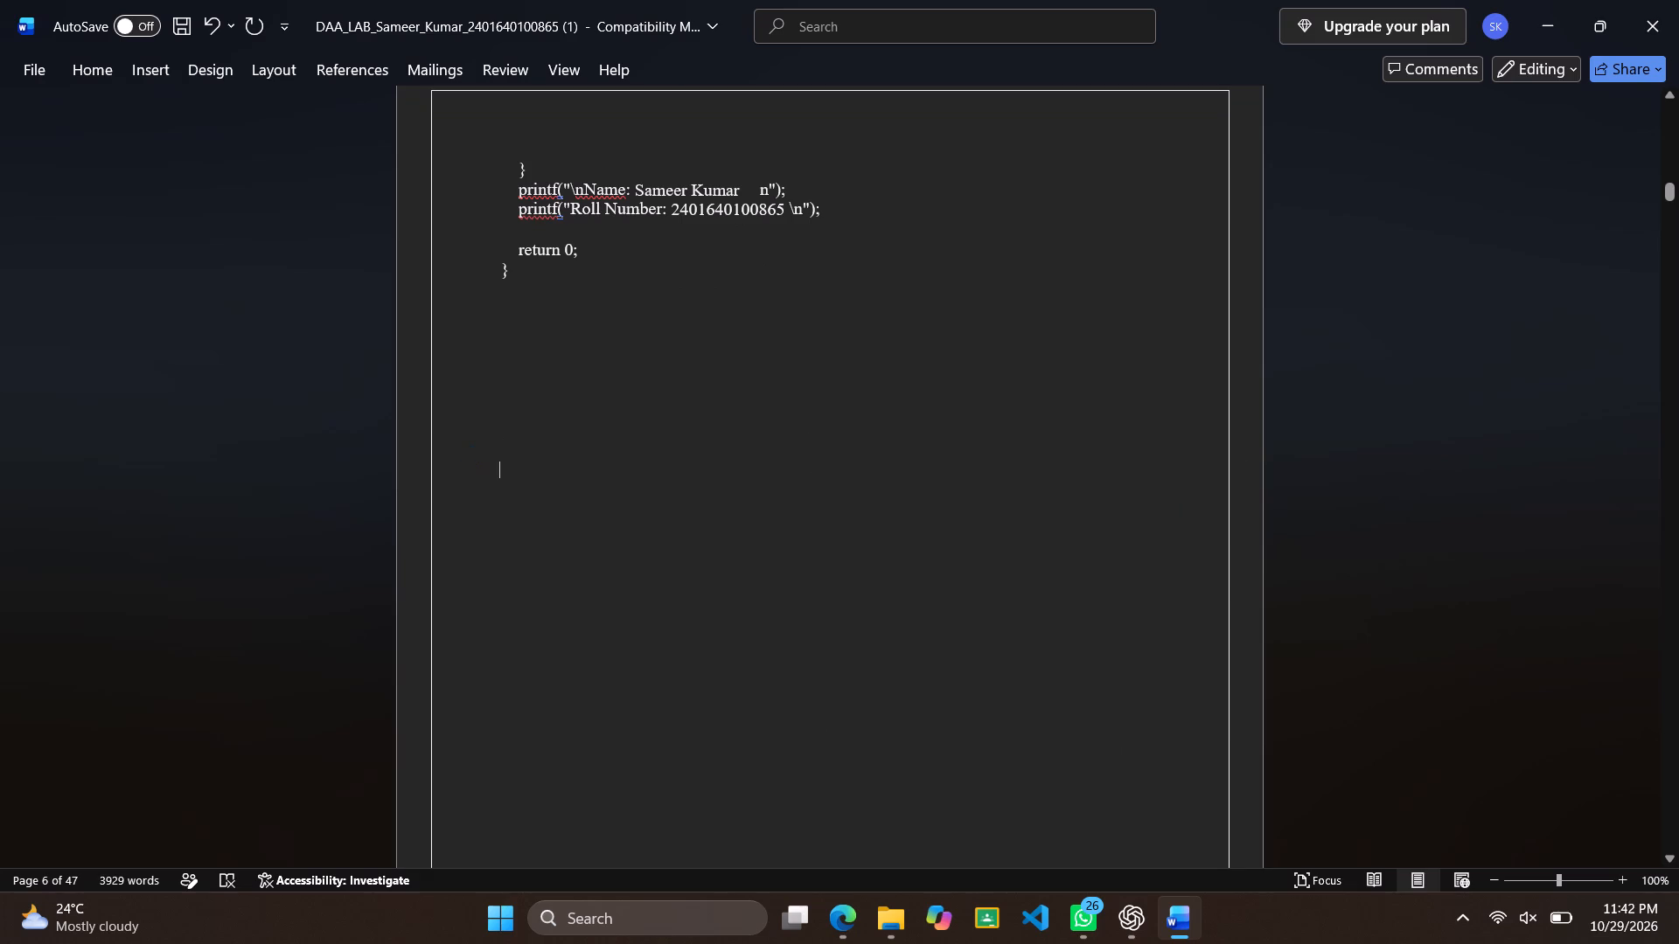
{"action": "left_click", "coordinate": [141, 63]}
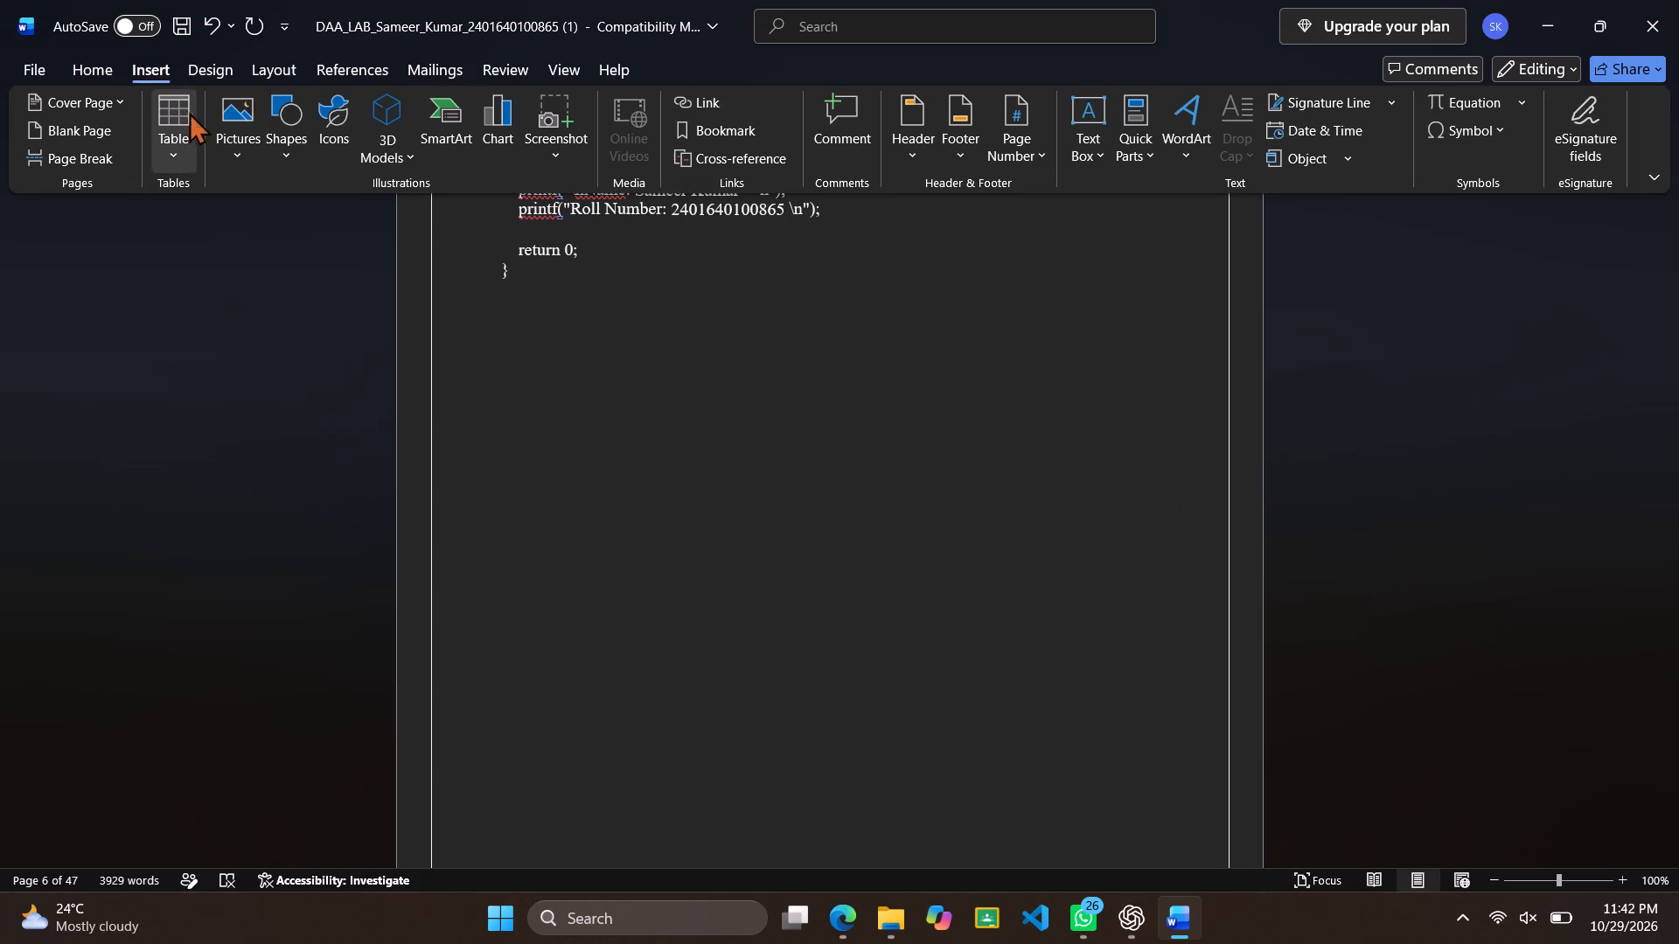
{"action": "left_click", "coordinate": [231, 140]}
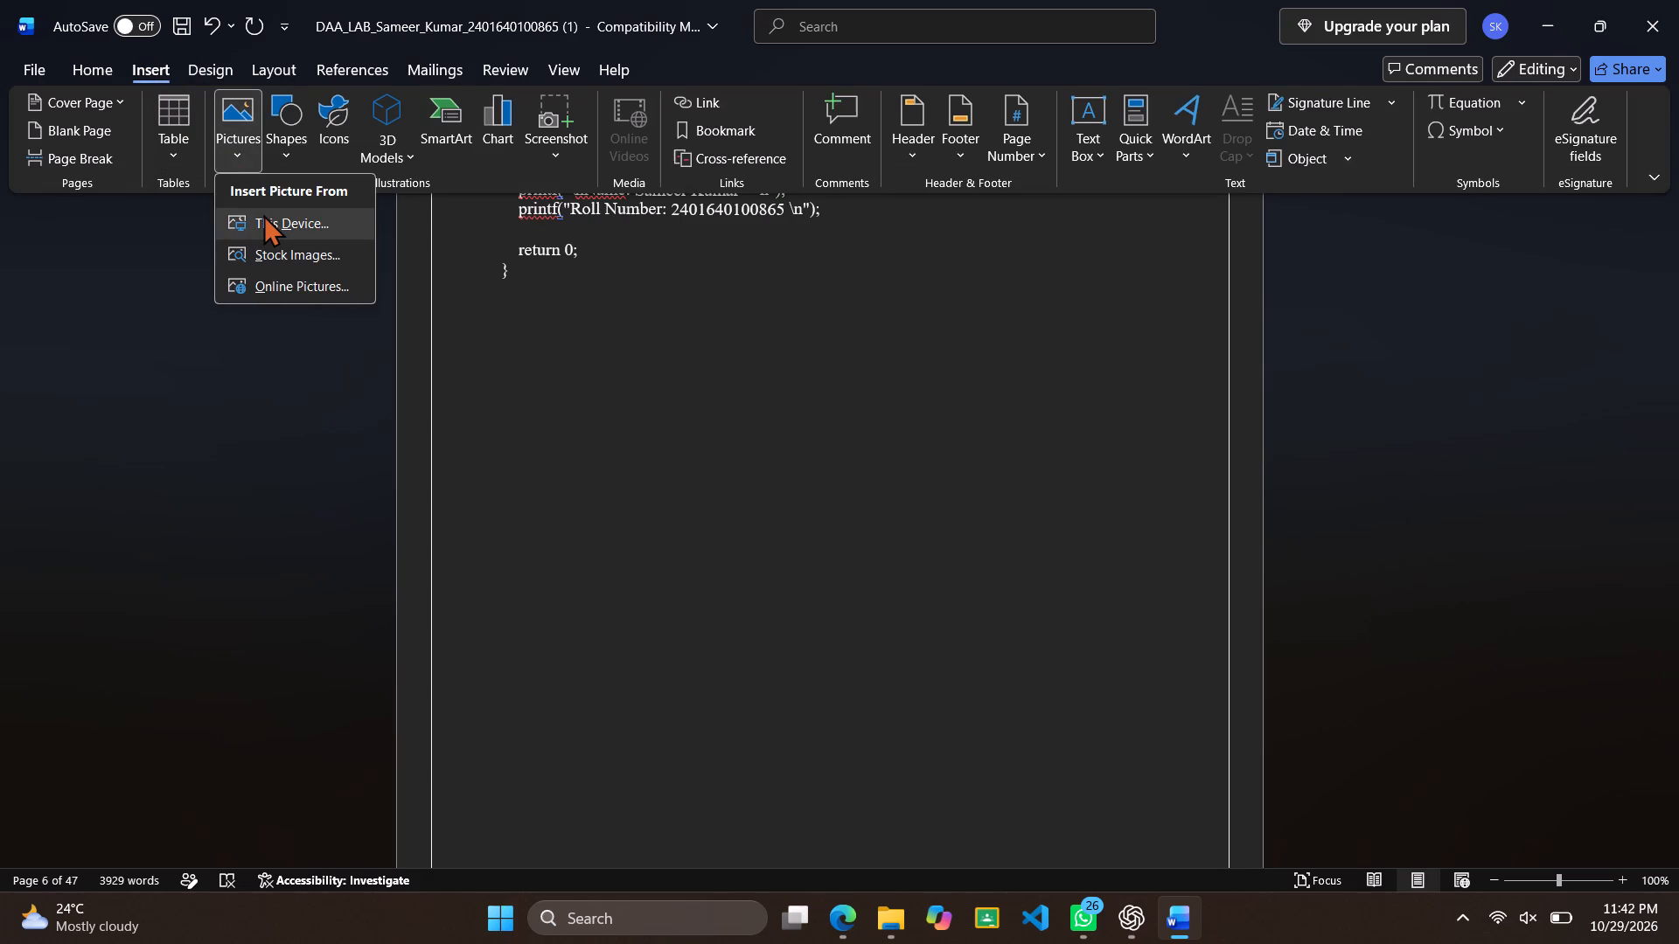
{"action": "left_click", "coordinate": [263, 214]}
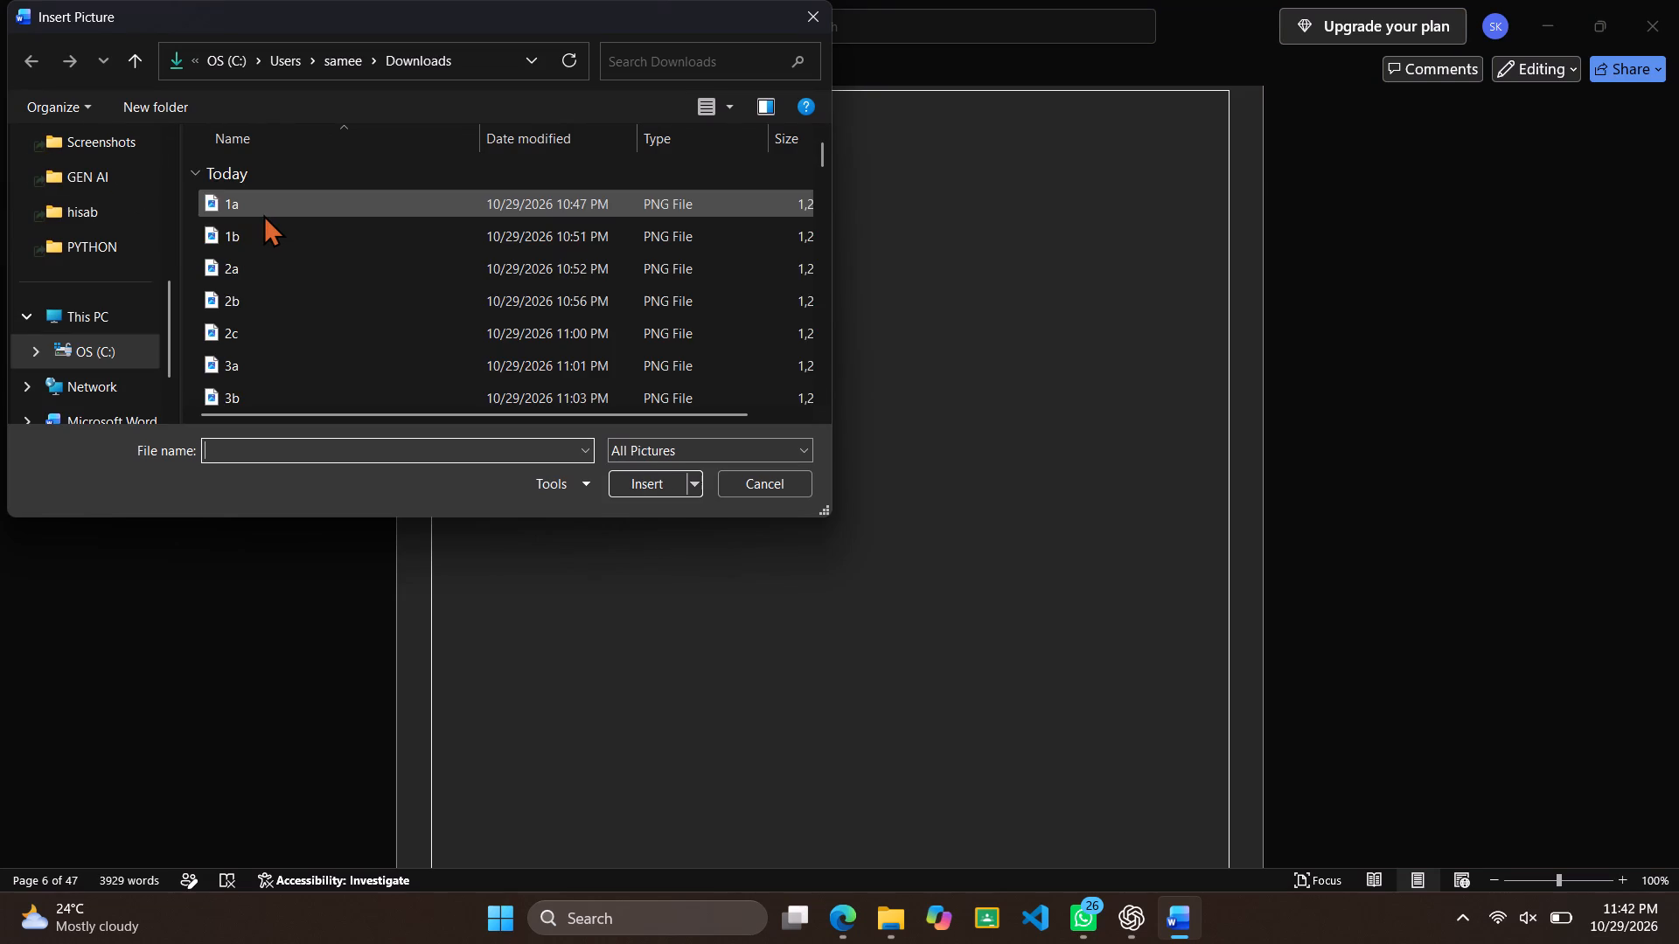
{"action": "left_click", "coordinate": [258, 265]}
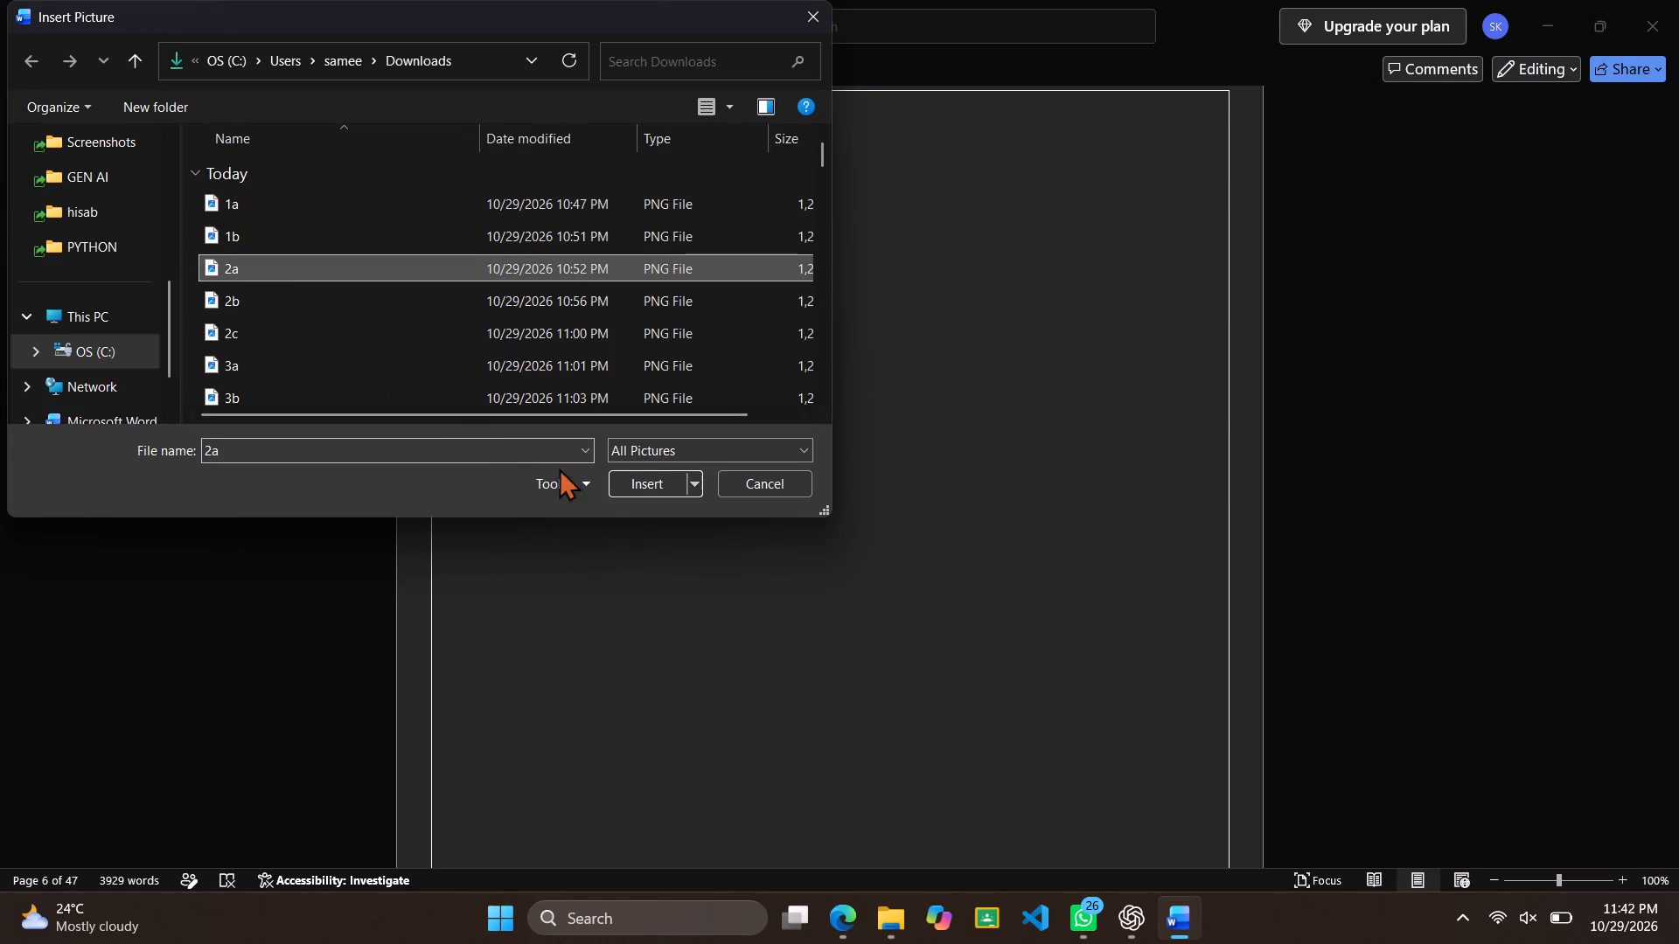
{"action": "left_click", "coordinate": [644, 471]}
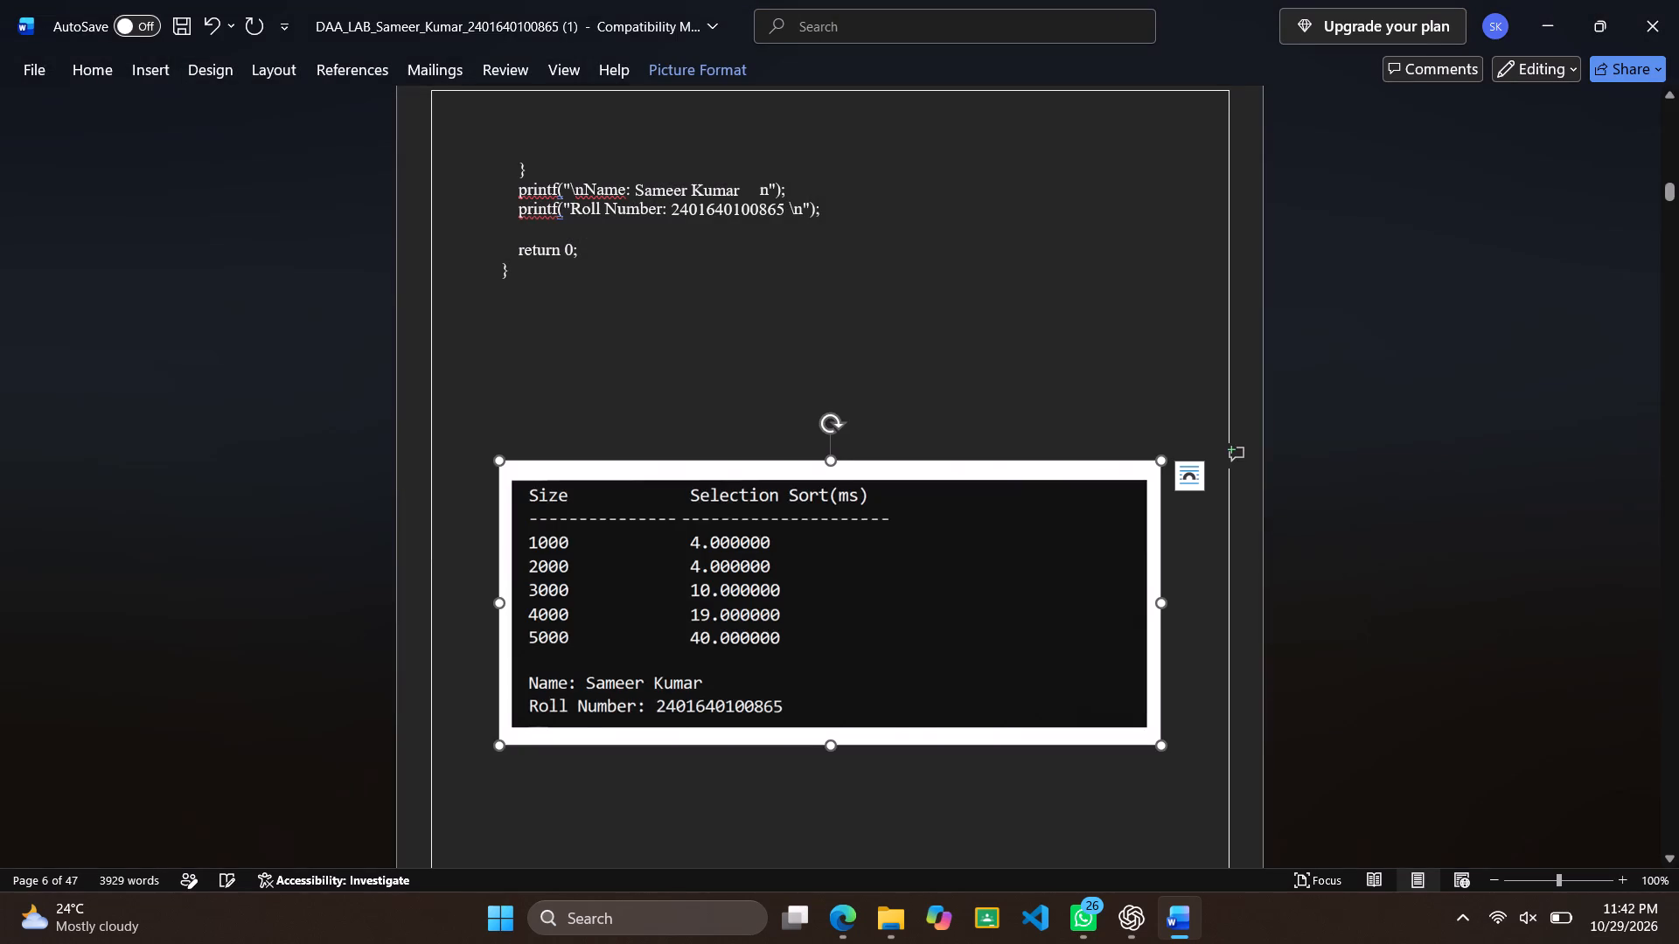
Replace the insertion sort output image of Experiment 2(b) on page 8 with the picture 2b from Downloads.
{"action": "scroll", "coordinate": [792, 609], "scroll_direction": "down", "scroll_amount": 6}
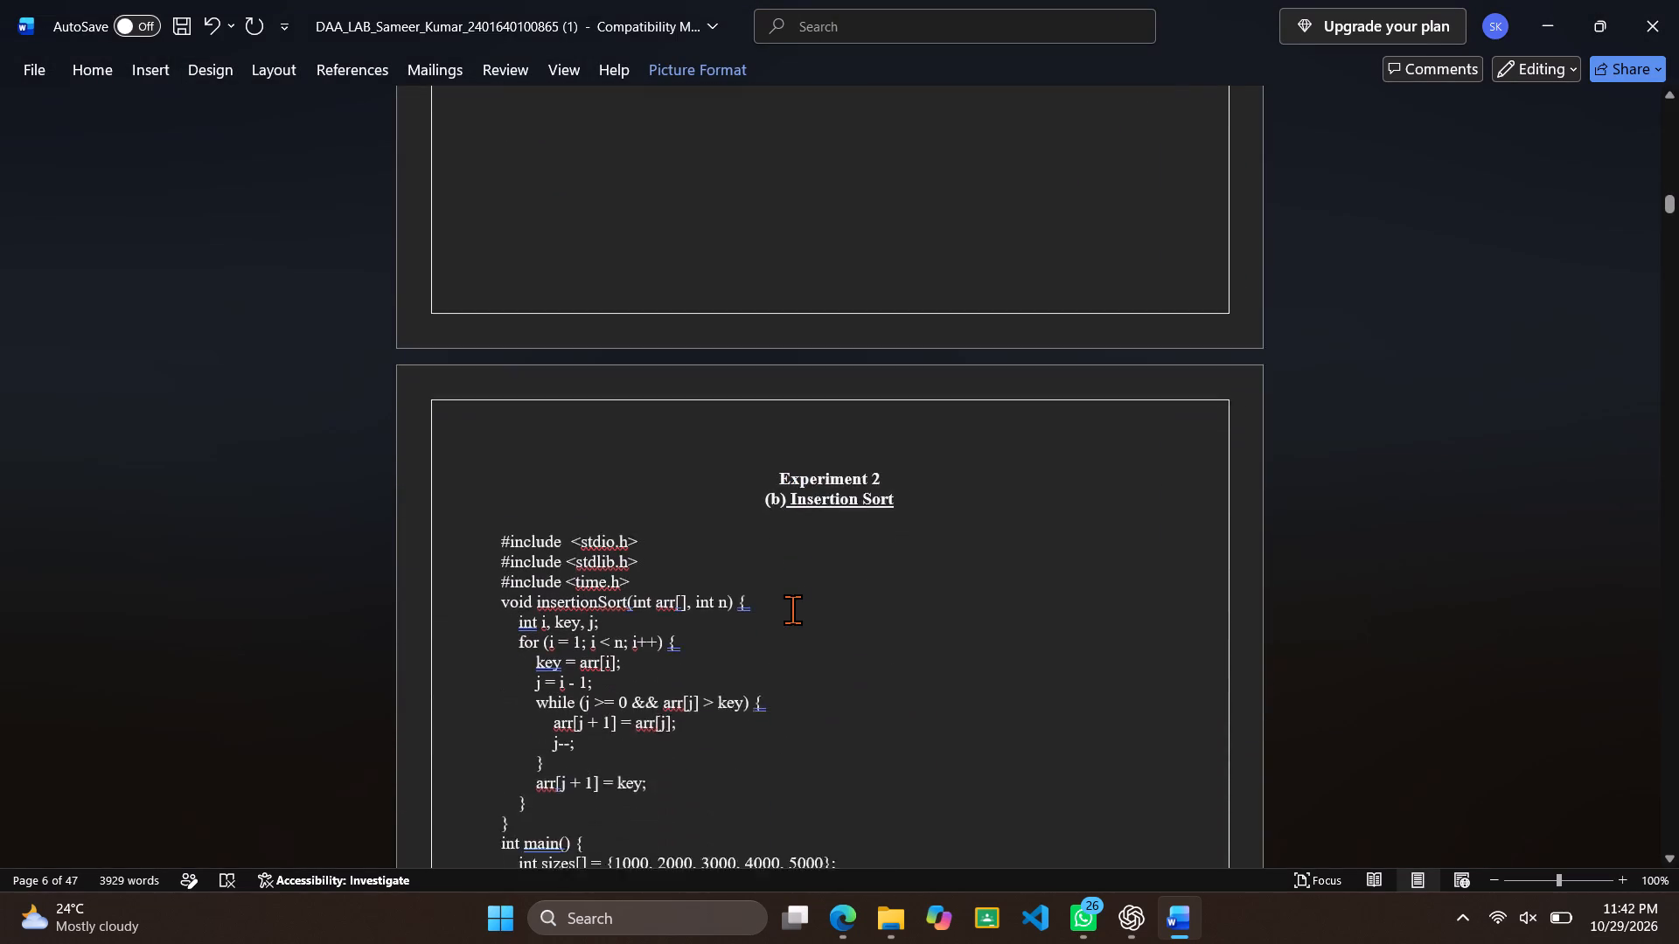
{"action": "scroll", "coordinate": [792, 609], "scroll_direction": "down", "scroll_amount": 7}
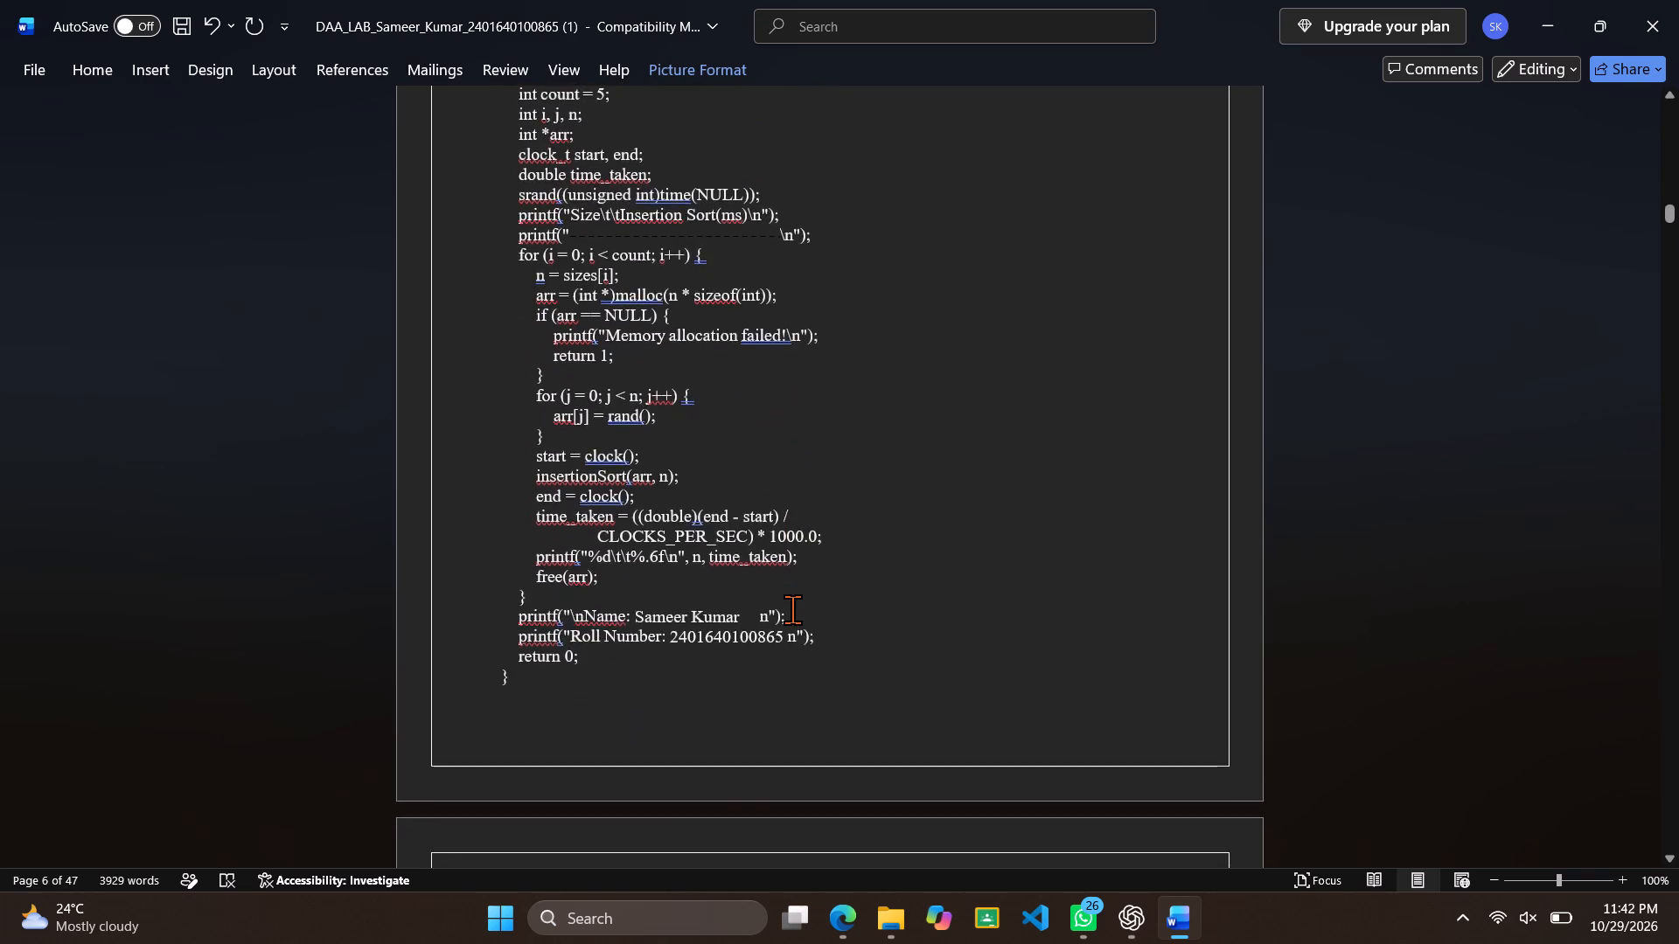
{"action": "scroll", "coordinate": [792, 609], "scroll_direction": "down", "scroll_amount": 5}
{"action": "left_click", "coordinate": [768, 524]}
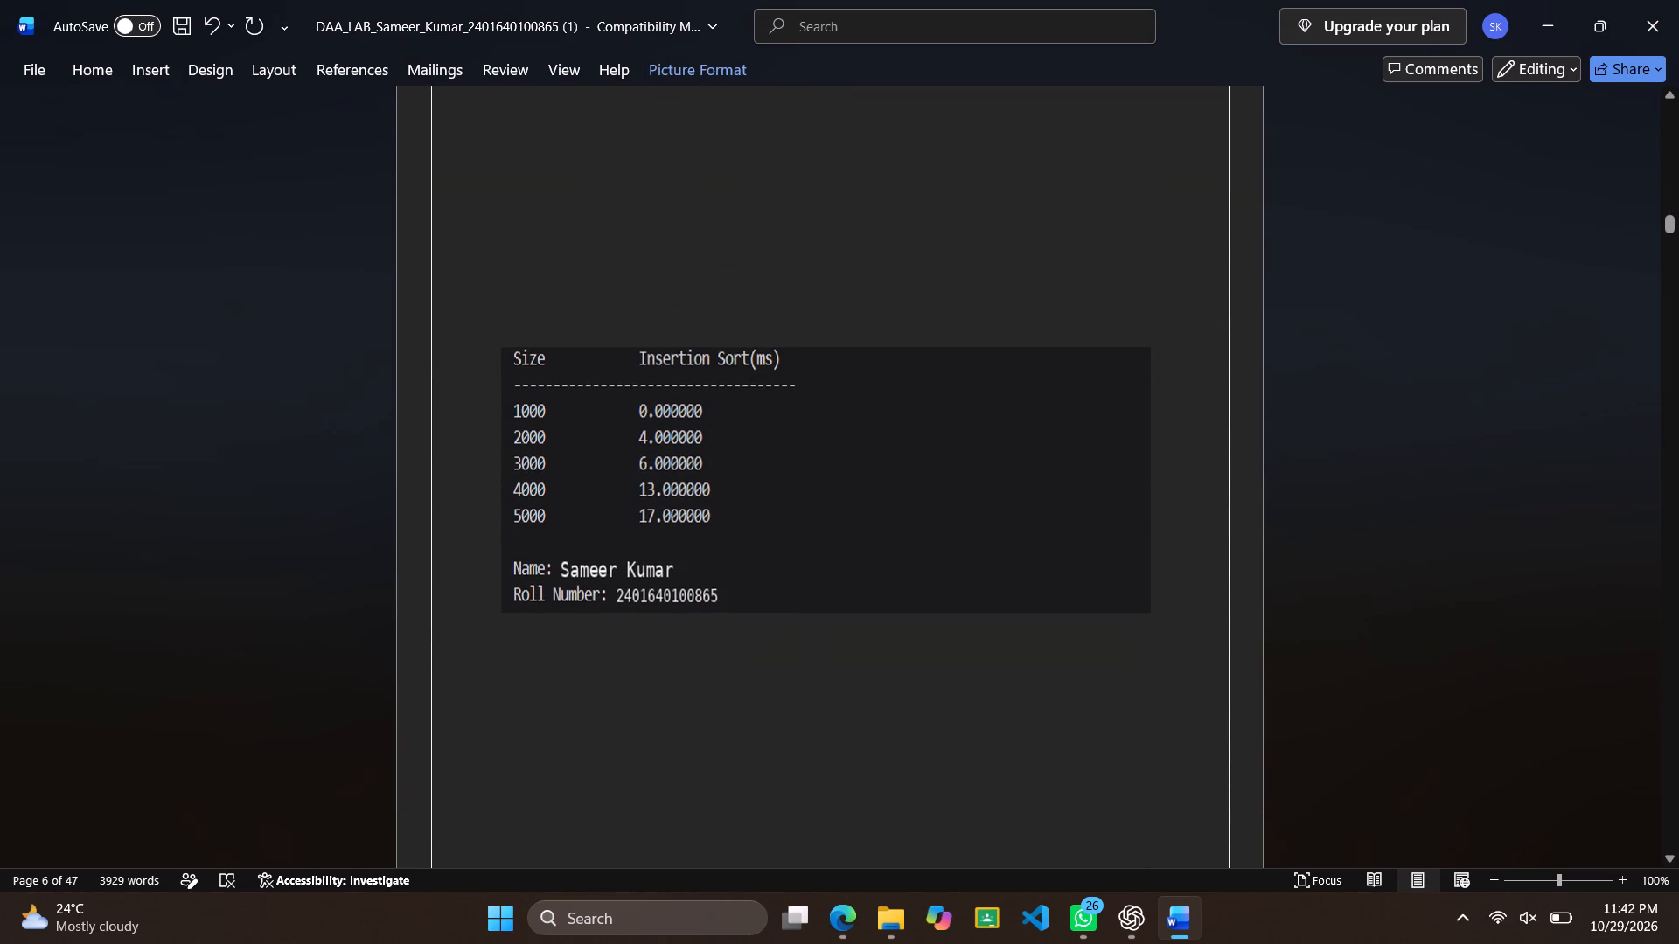
{"action": "key", "text": "Delete"}
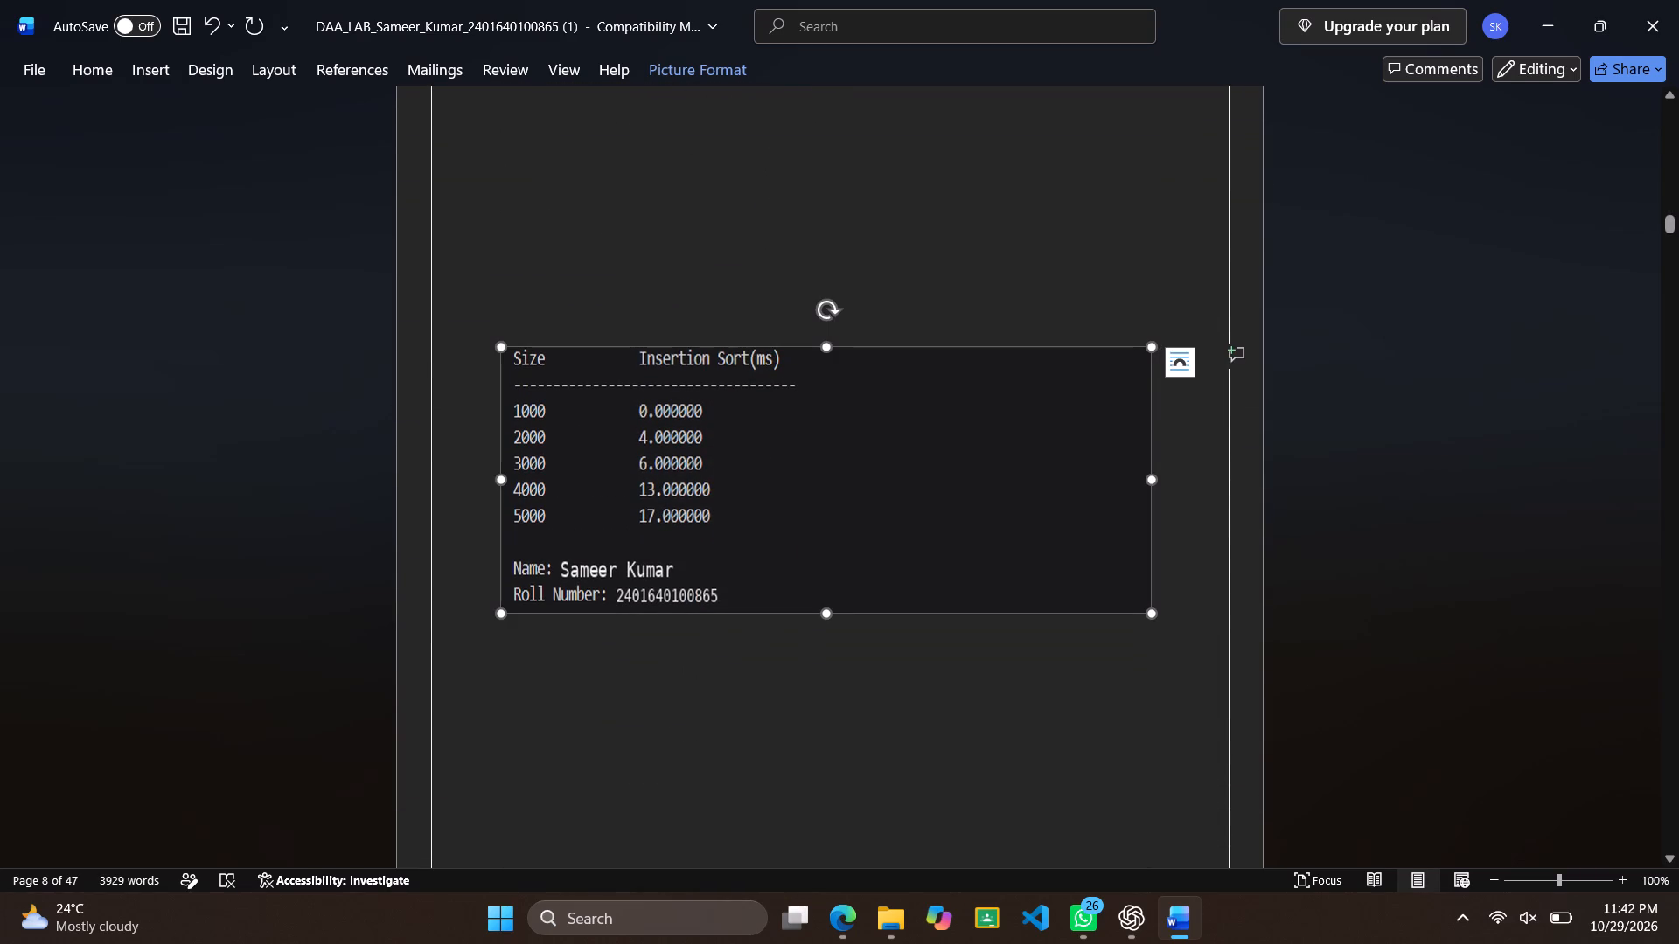
{"action": "left_click", "coordinate": [165, 70]}
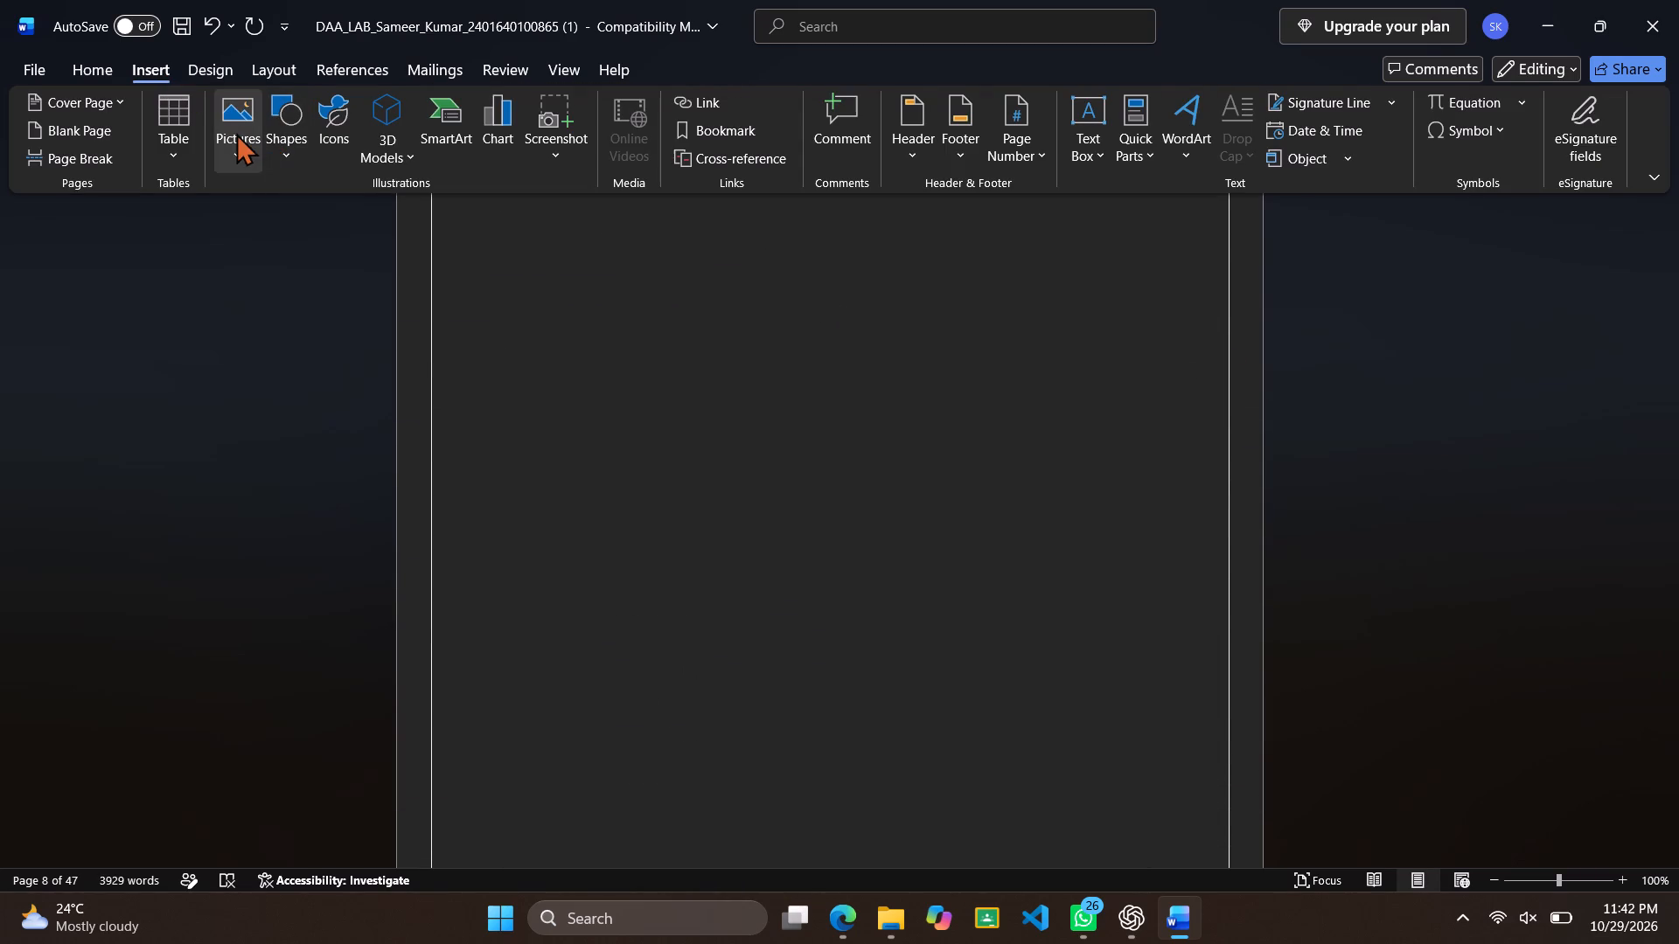
{"action": "left_click", "coordinate": [236, 133]}
{"action": "left_click", "coordinate": [275, 217]}
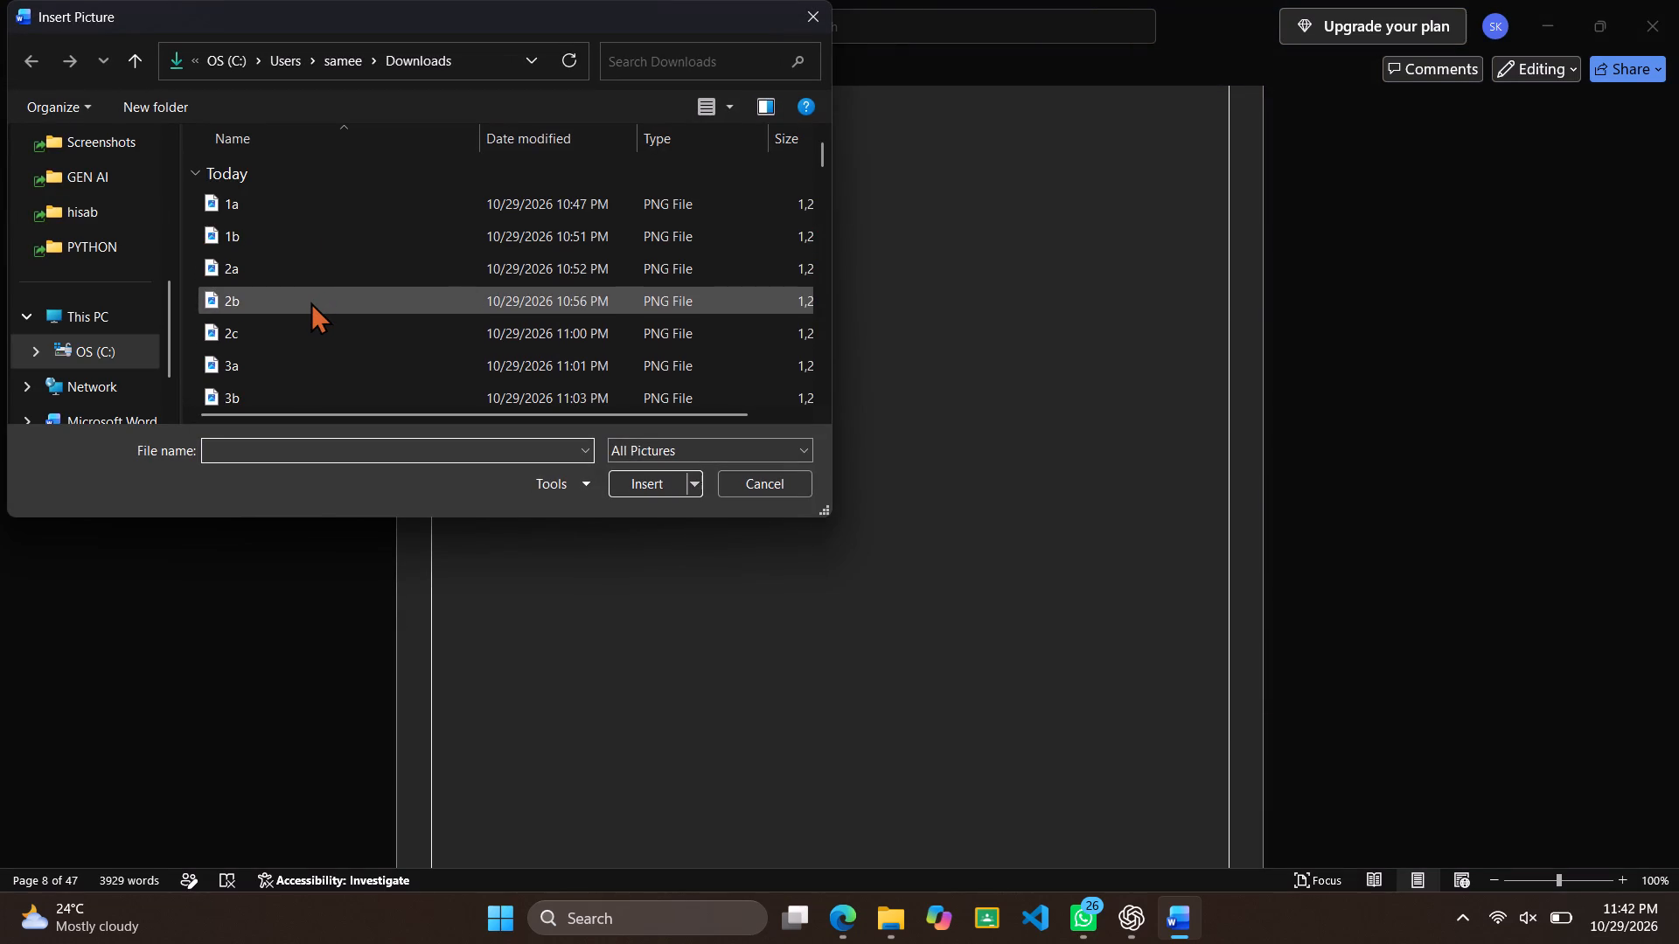
{"action": "left_click", "coordinate": [310, 302]}
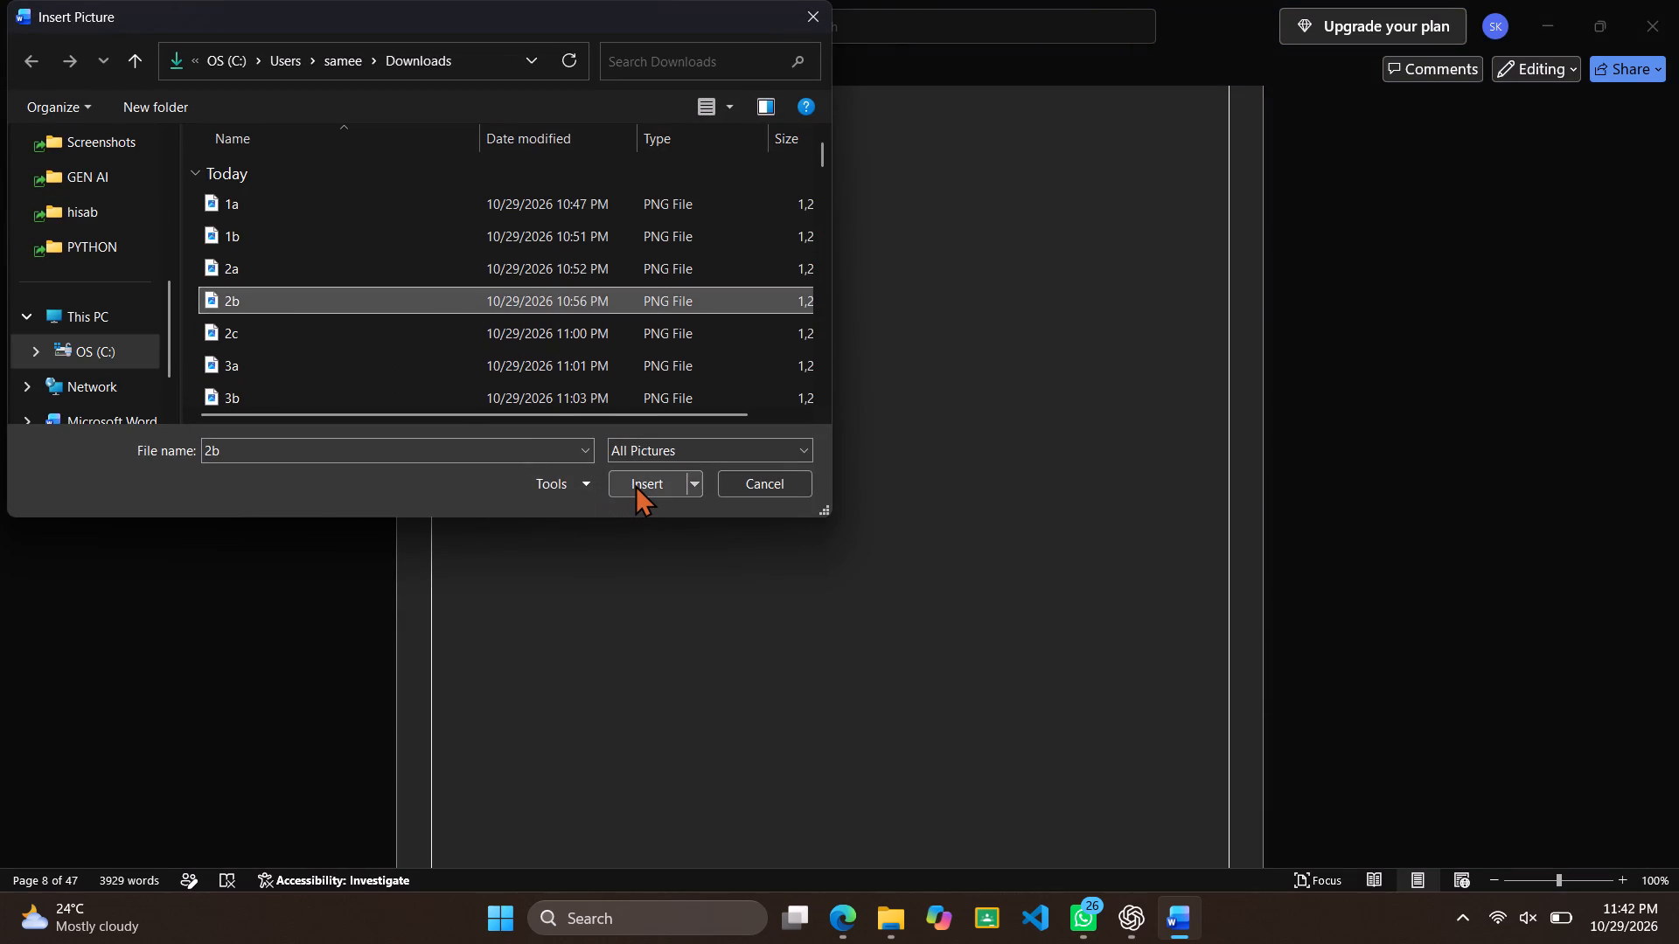
{"action": "left_click", "coordinate": [635, 484]}
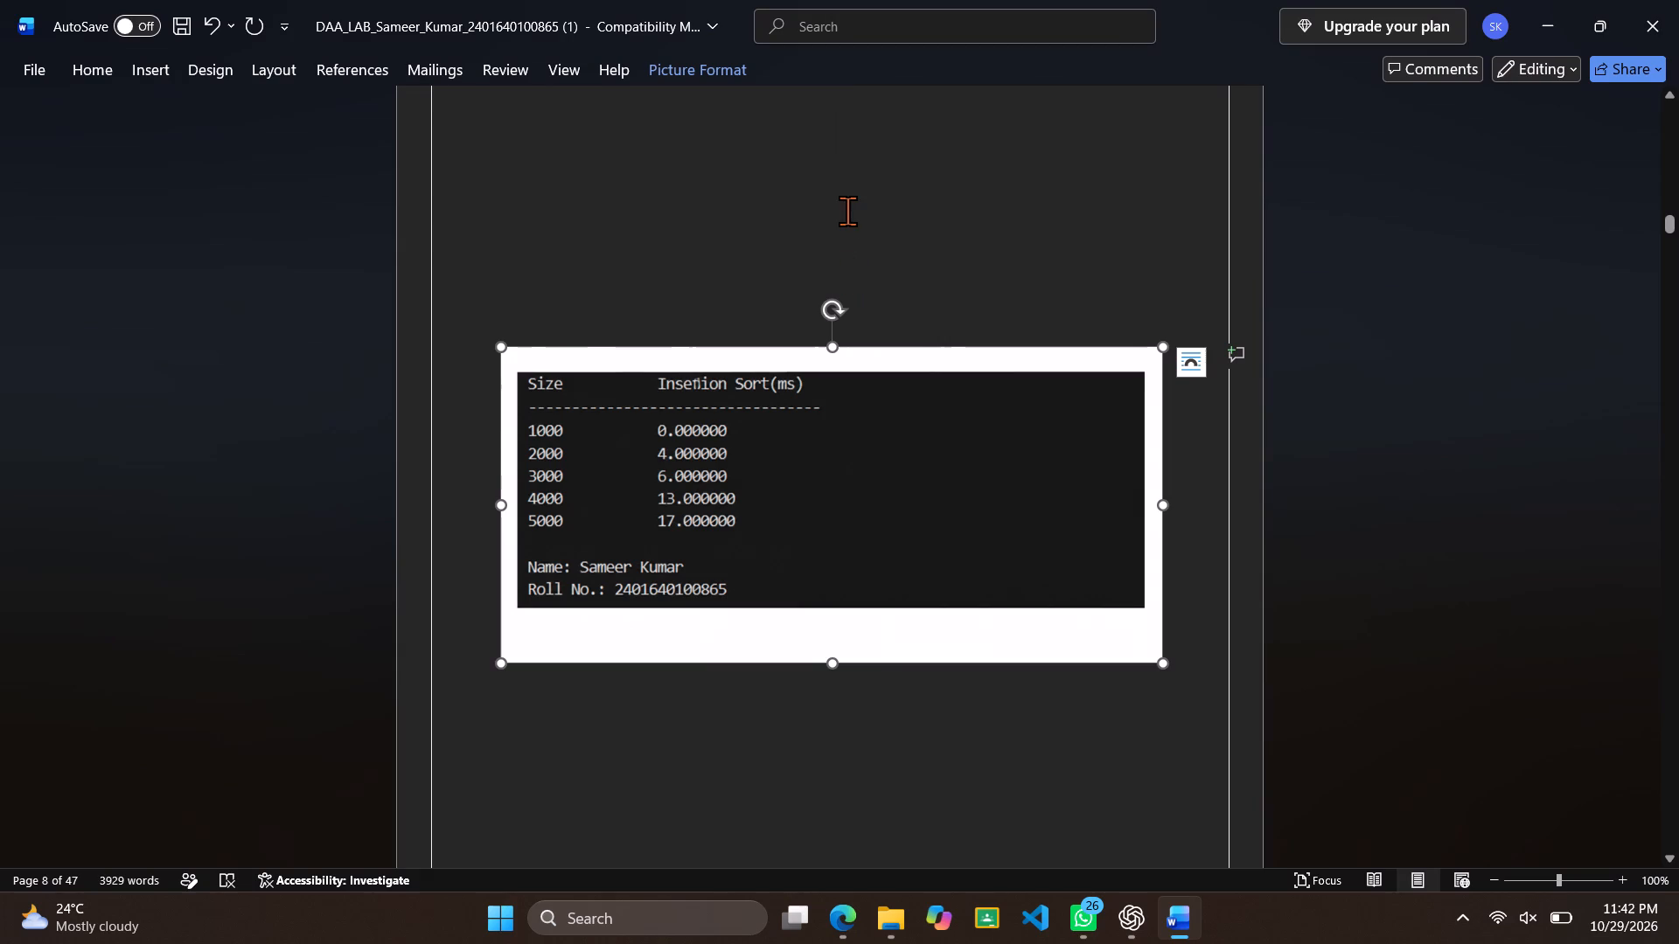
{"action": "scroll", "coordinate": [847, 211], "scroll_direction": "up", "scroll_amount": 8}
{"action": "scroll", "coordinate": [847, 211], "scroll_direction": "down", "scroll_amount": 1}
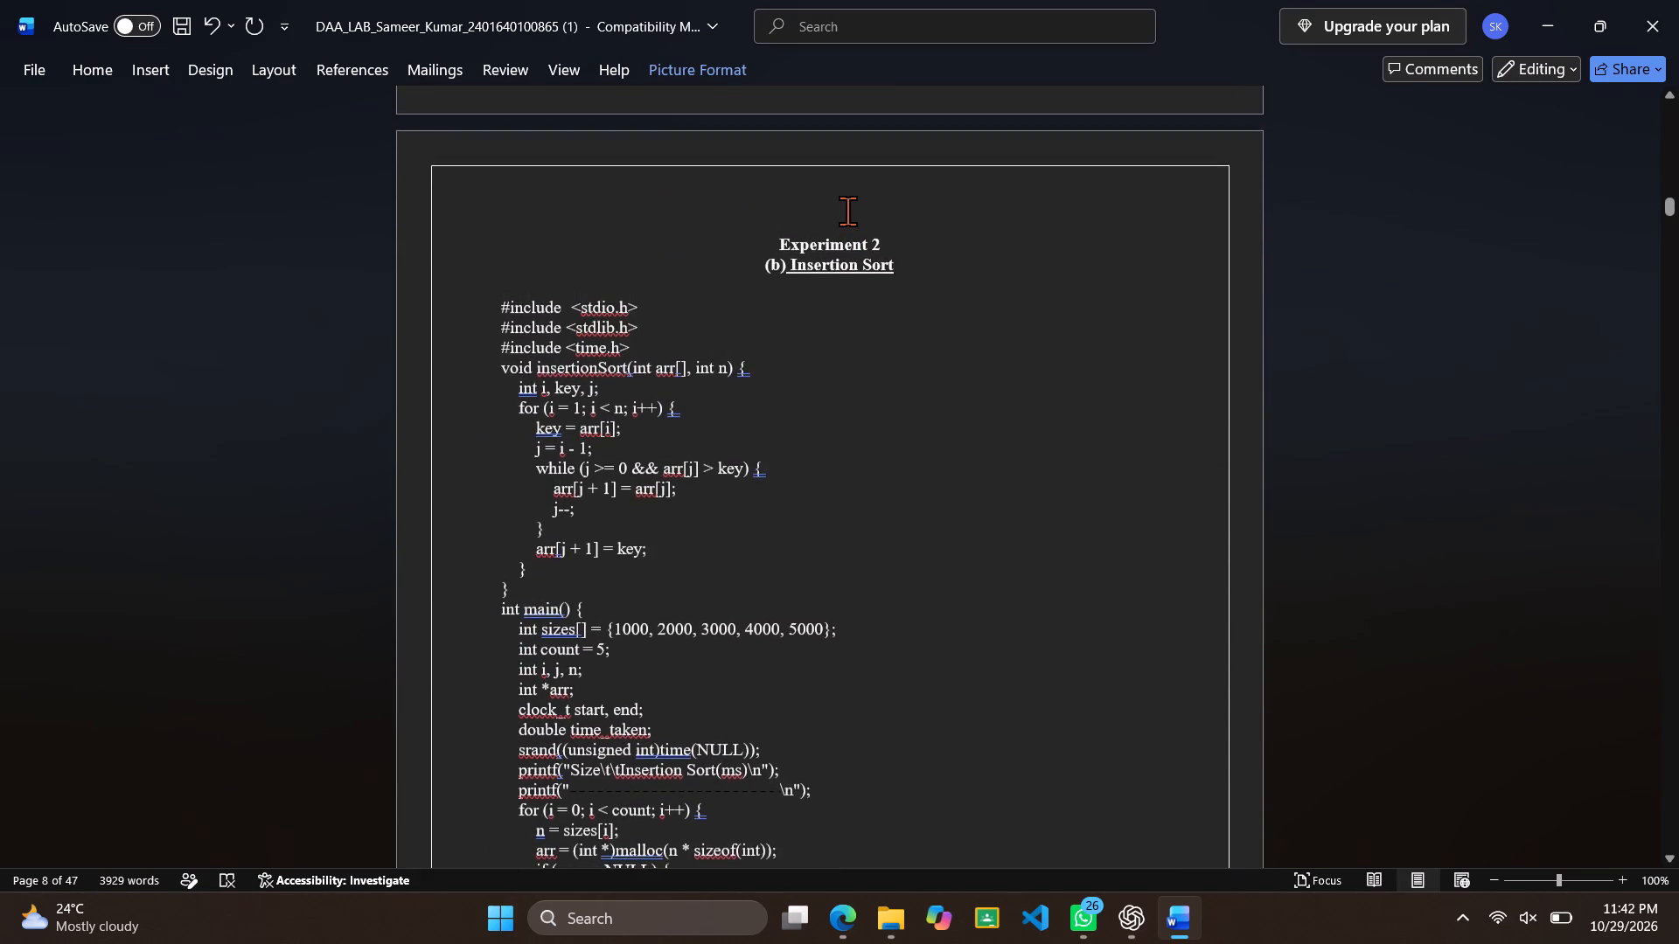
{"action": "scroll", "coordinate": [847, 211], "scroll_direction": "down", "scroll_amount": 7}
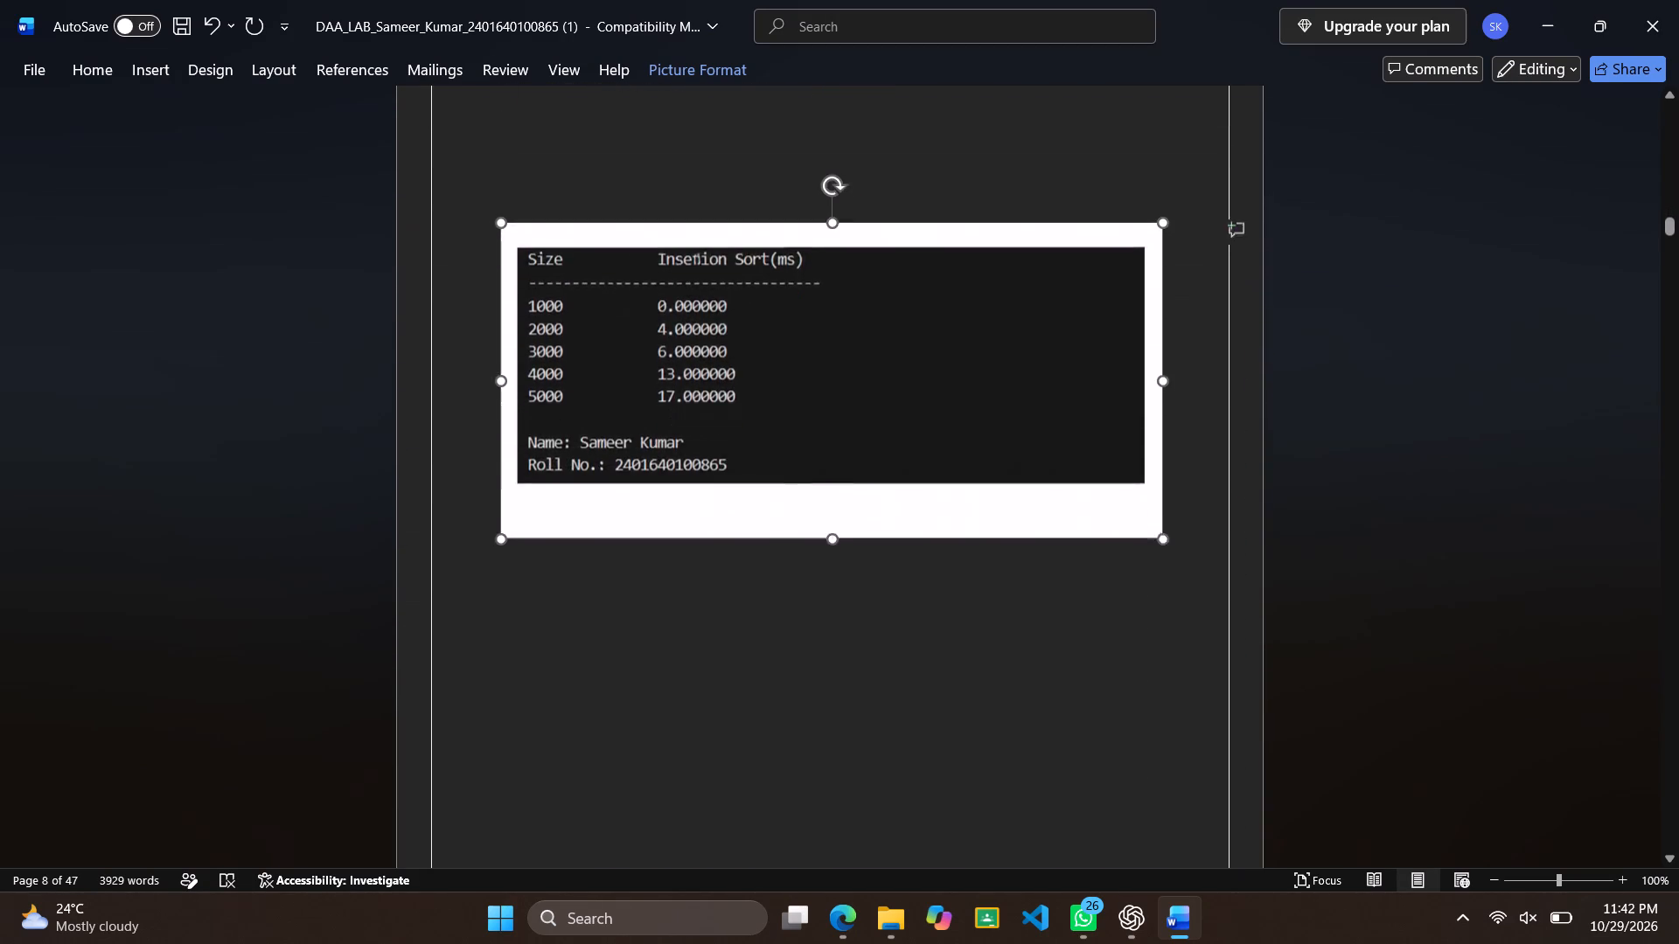
Replace the output image below the bubble sort code of part (c) on page 10 with the picture 2c from Downloads.
{"action": "scroll", "coordinate": [847, 211], "scroll_direction": "down", "scroll_amount": 4}
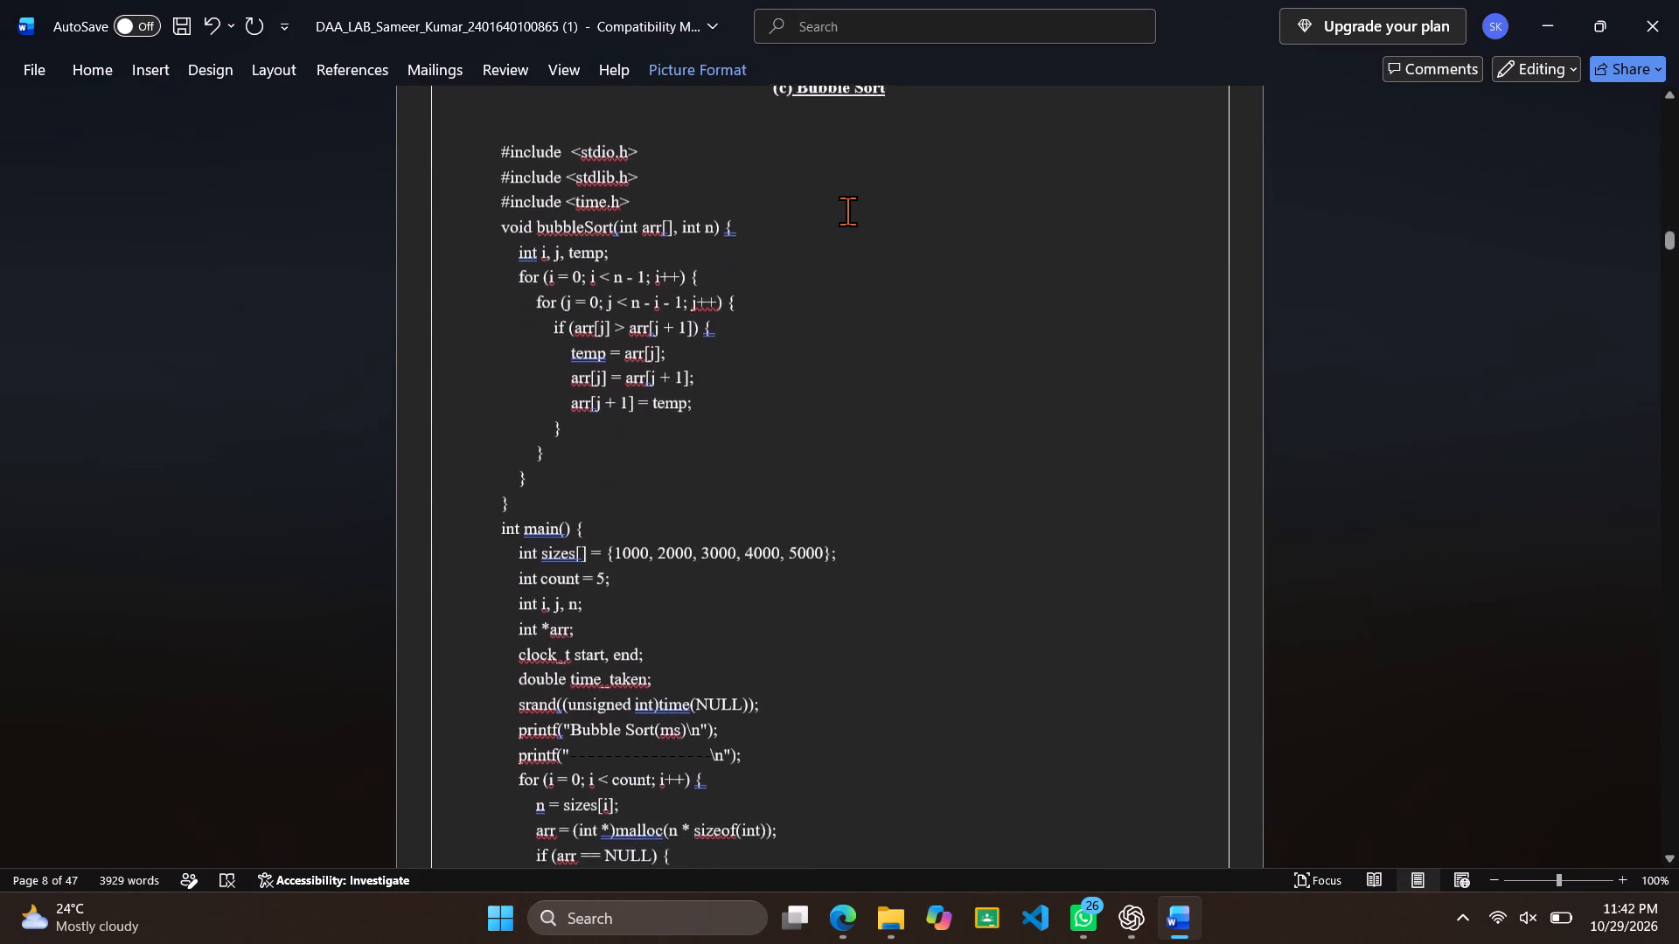
{"action": "scroll", "coordinate": [847, 211], "scroll_direction": "down", "scroll_amount": 6}
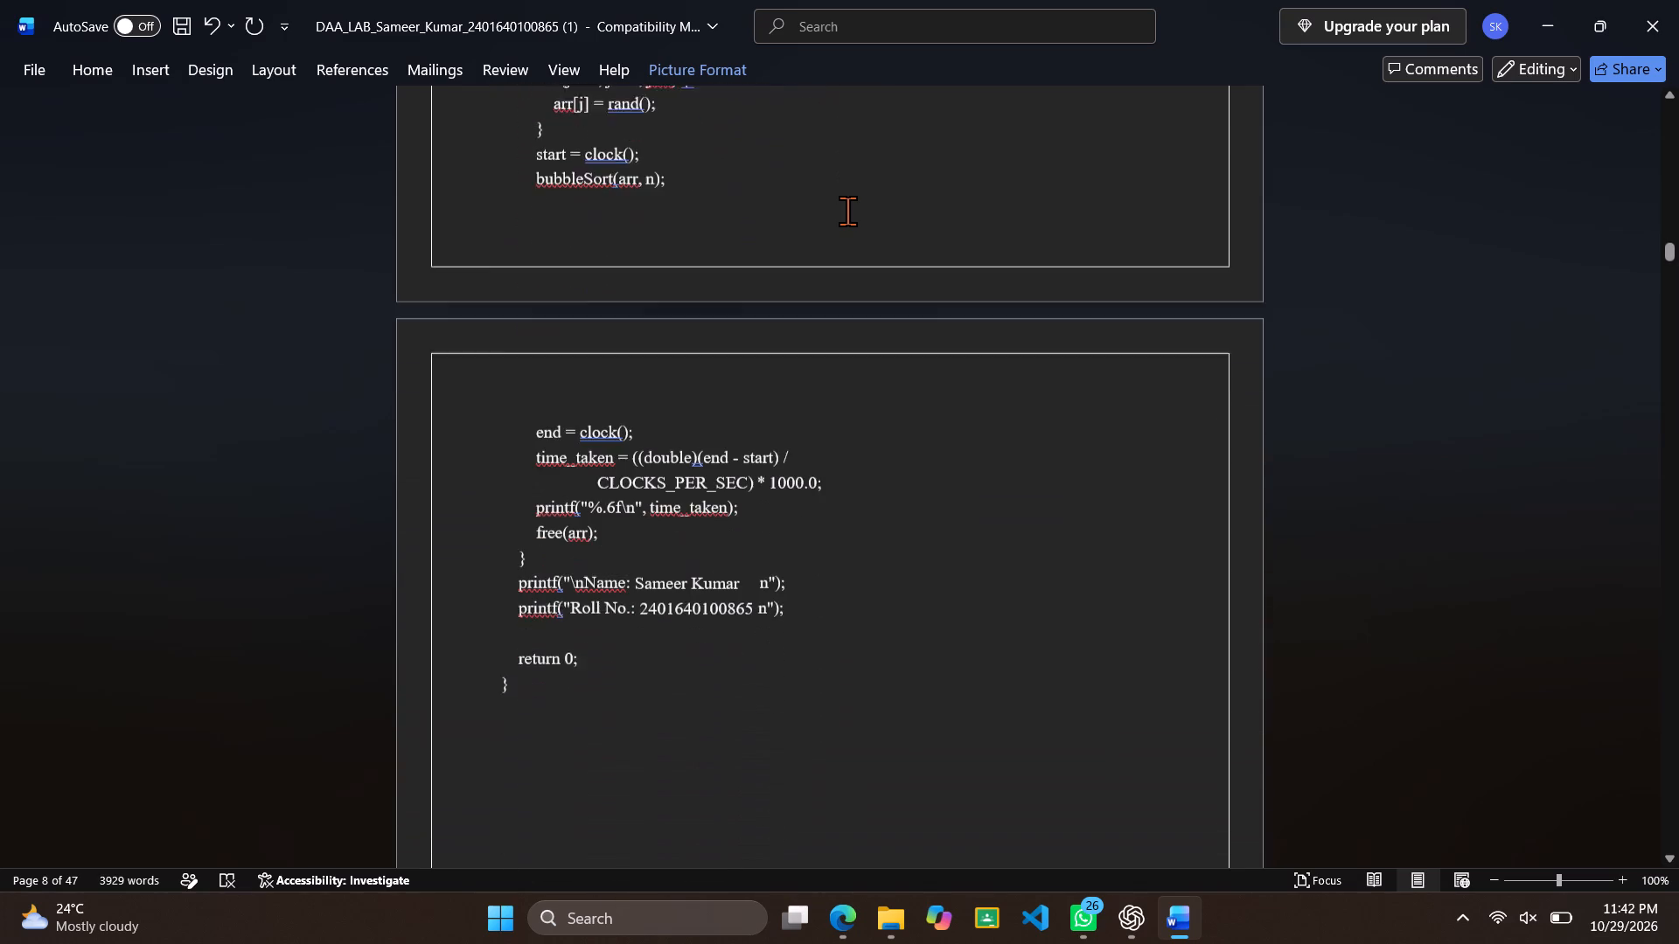
{"action": "scroll", "coordinate": [847, 211], "scroll_direction": "down", "scroll_amount": 6}
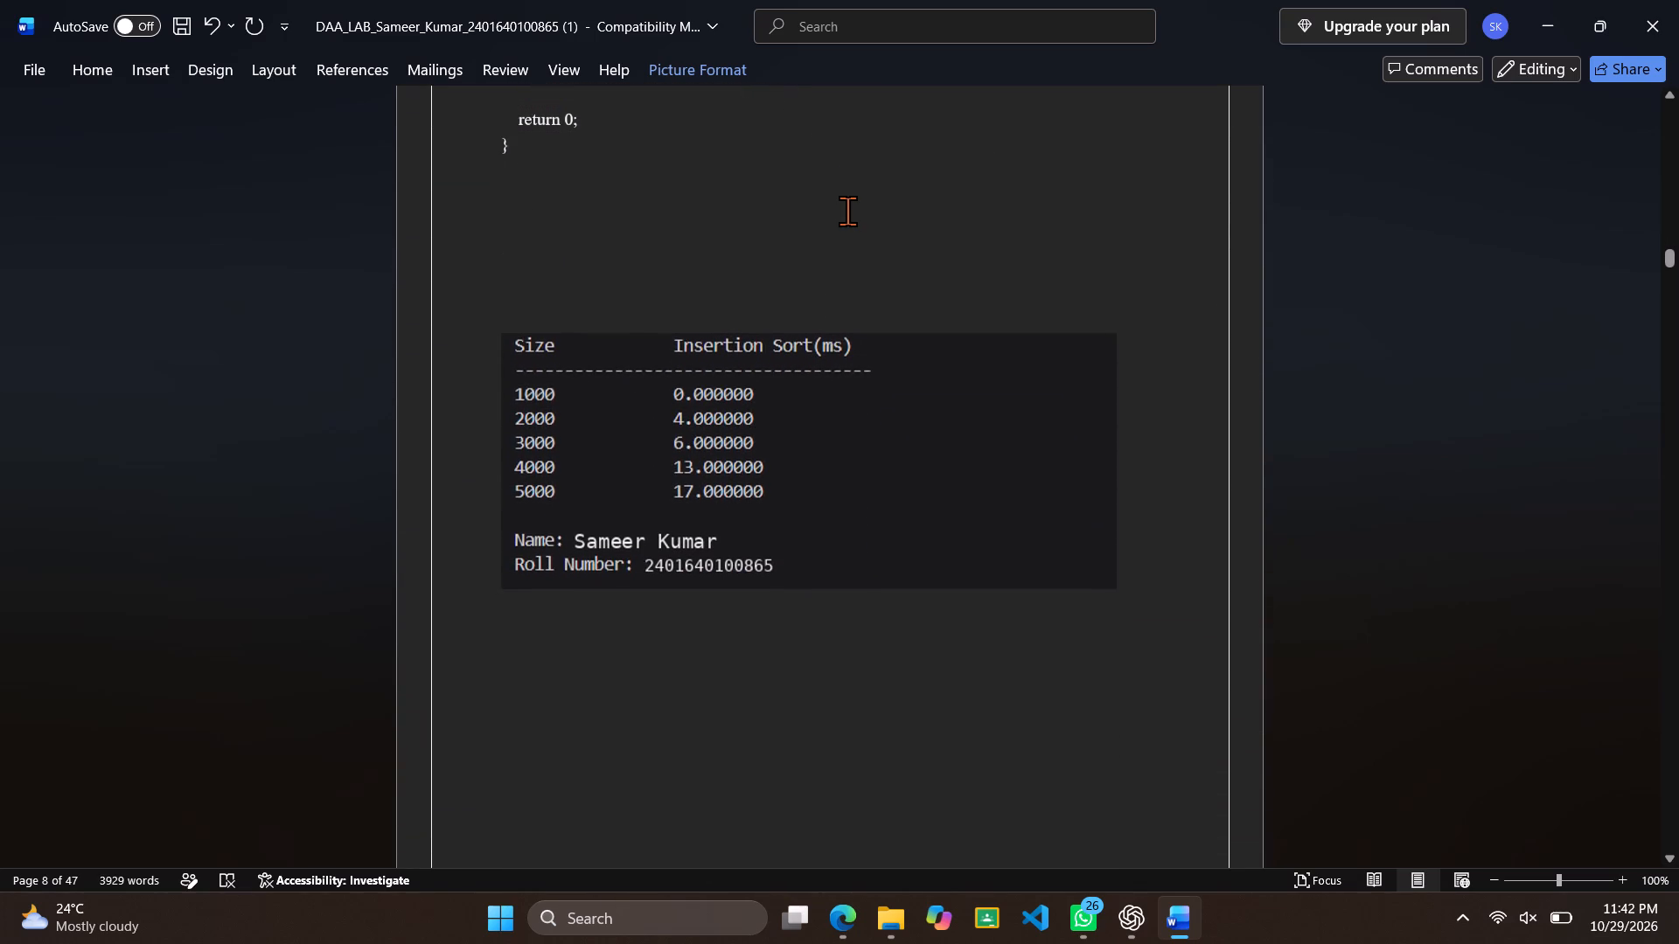
{"action": "scroll", "coordinate": [847, 211], "scroll_direction": "down", "scroll_amount": 1}
{"action": "left_click", "coordinate": [750, 400]}
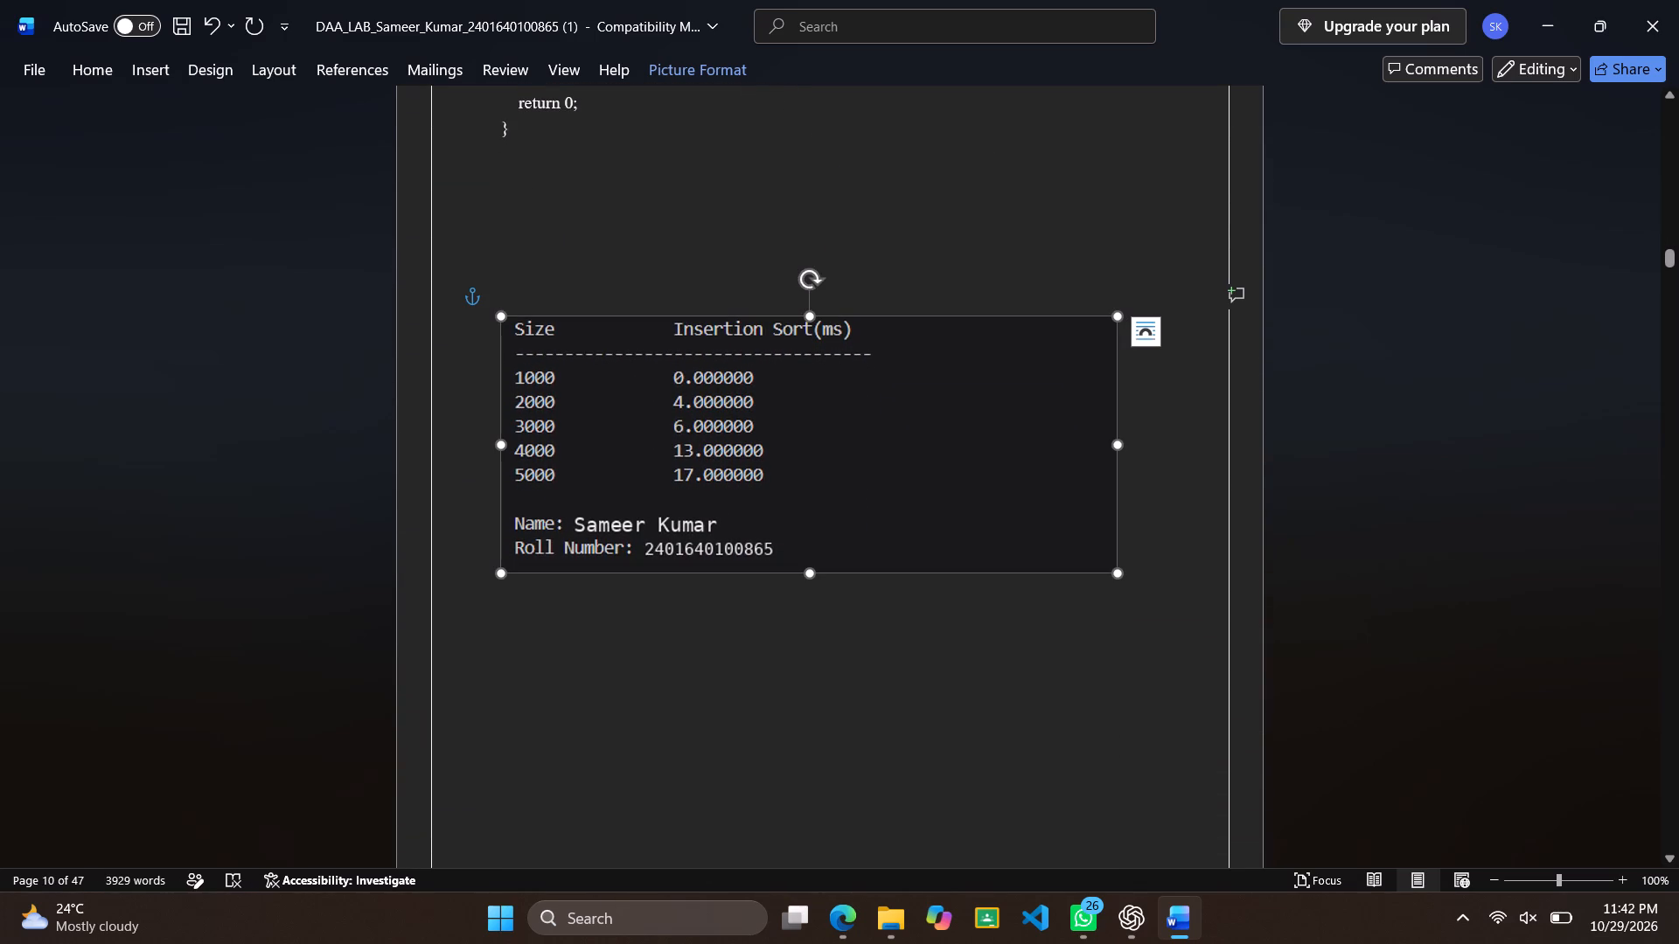
{"action": "key", "text": "Delete"}
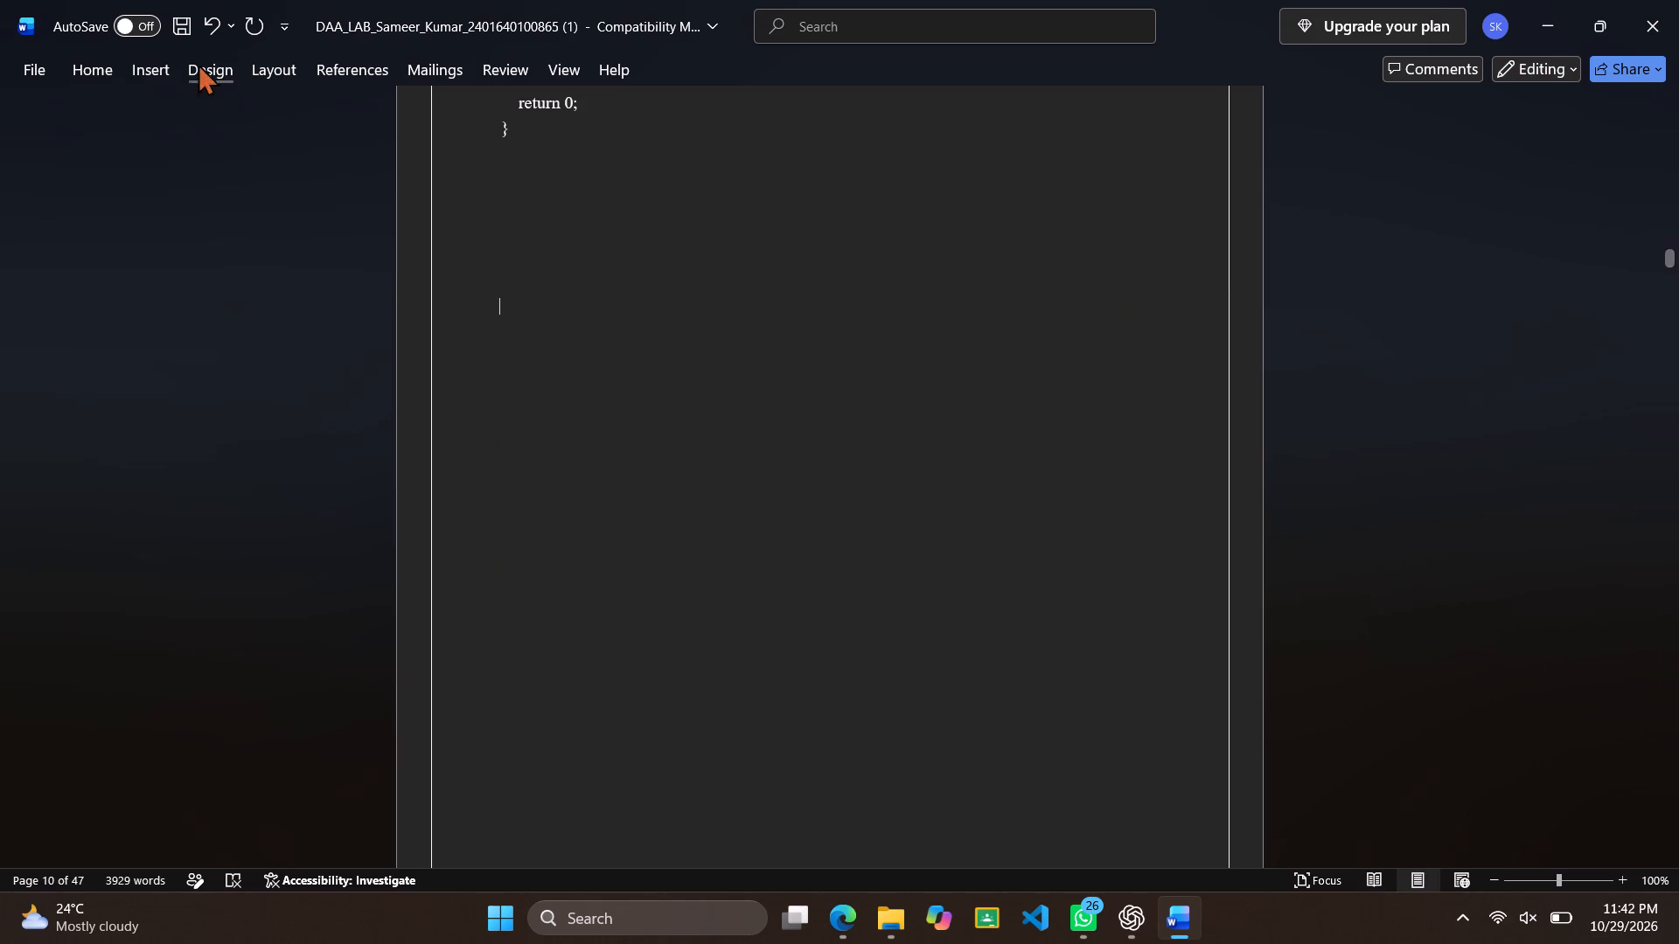
{"action": "left_click", "coordinate": [151, 58]}
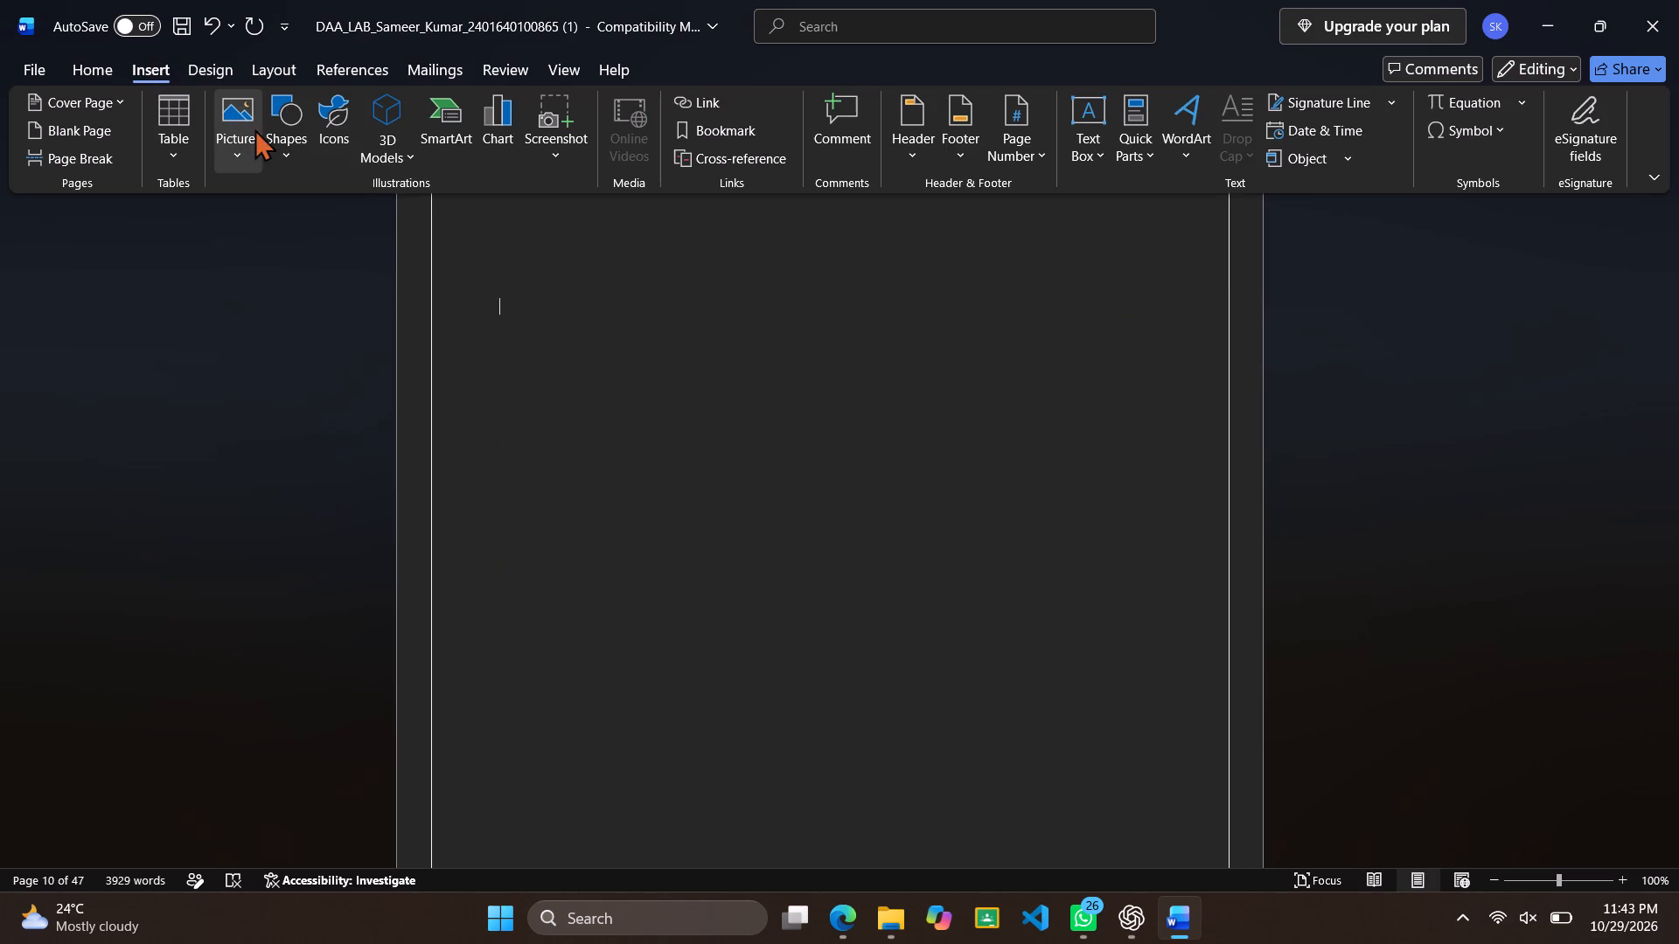
{"action": "left_click", "coordinate": [234, 122]}
{"action": "left_click", "coordinate": [275, 212]}
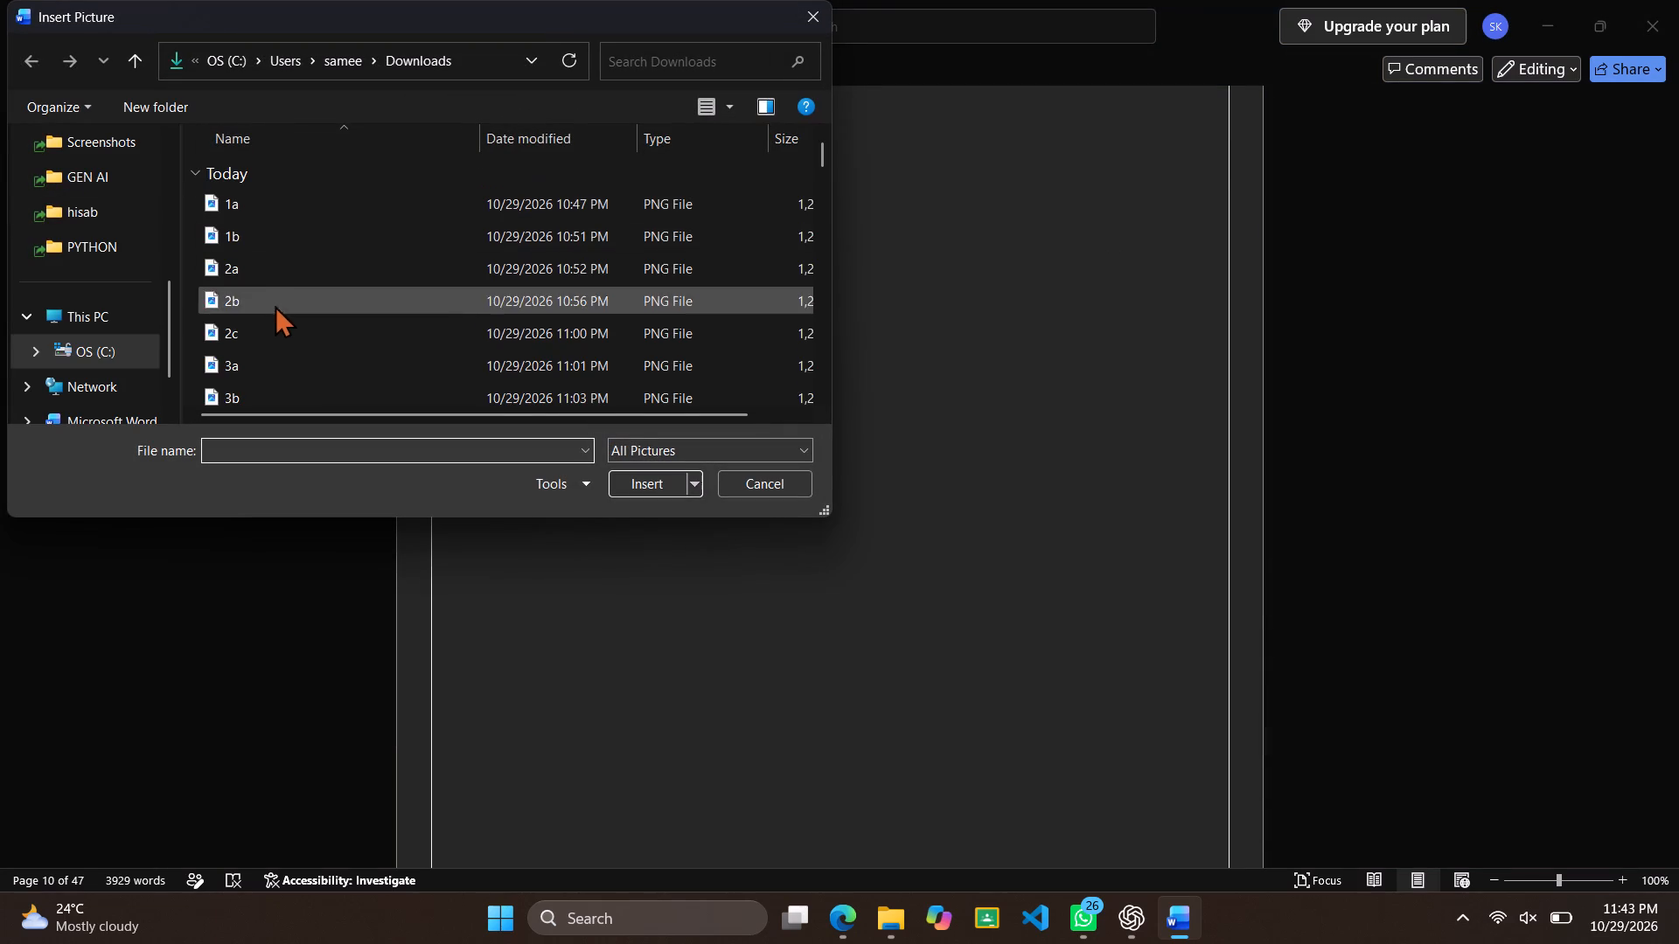
{"action": "left_click", "coordinate": [269, 329]}
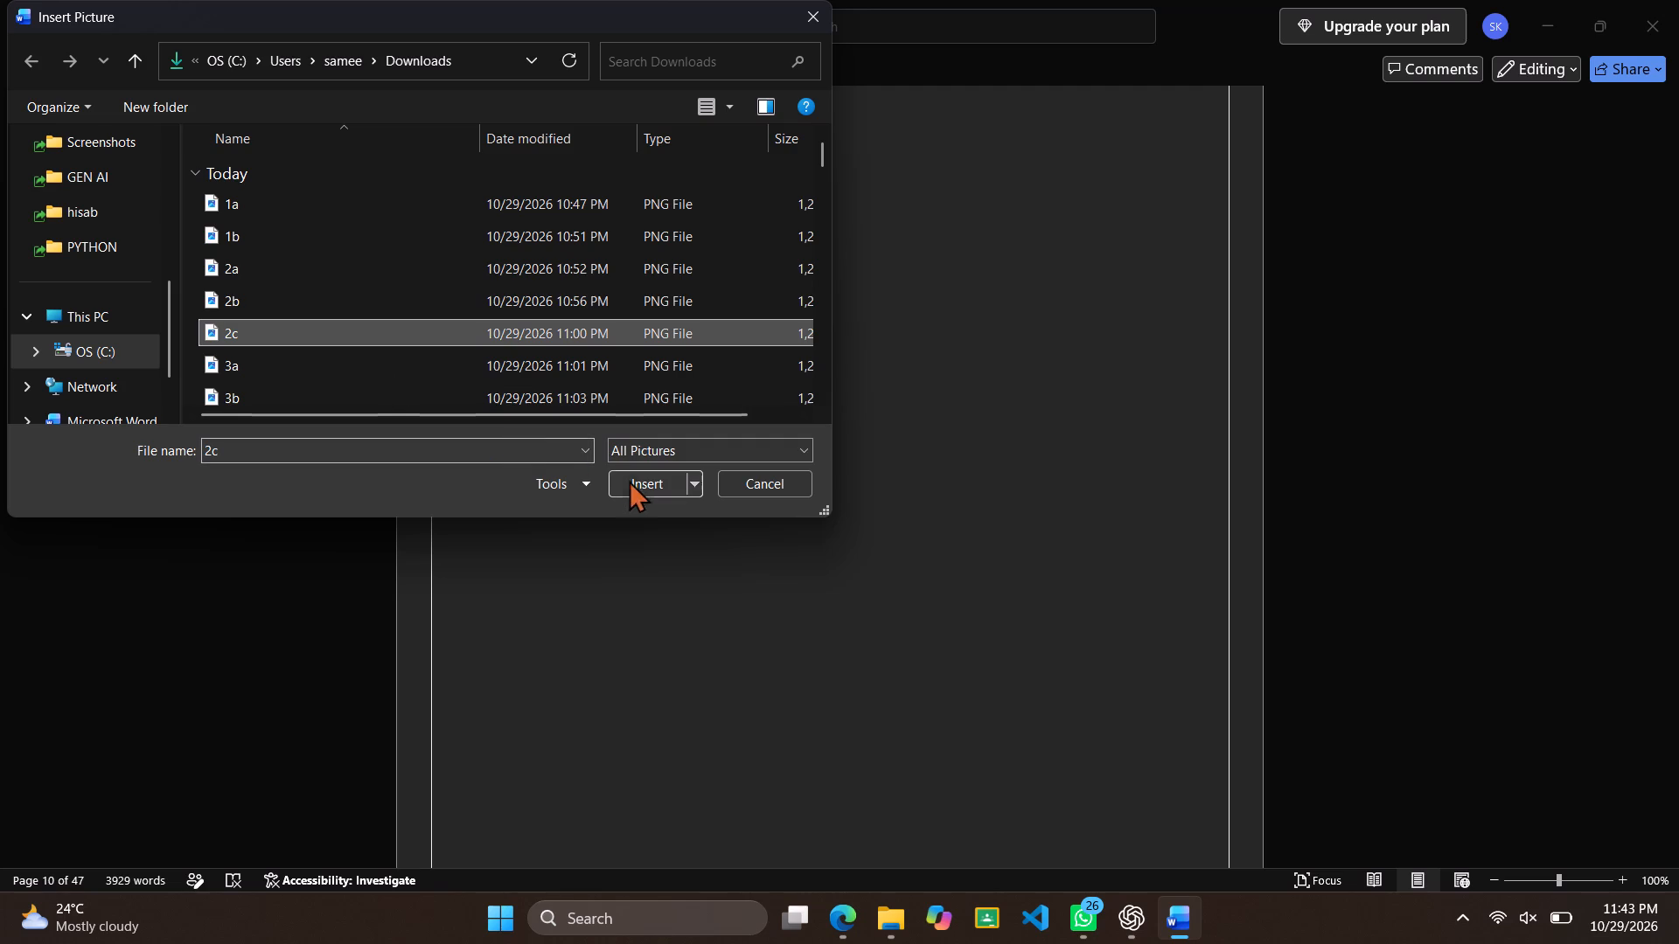
{"action": "left_click", "coordinate": [645, 476]}
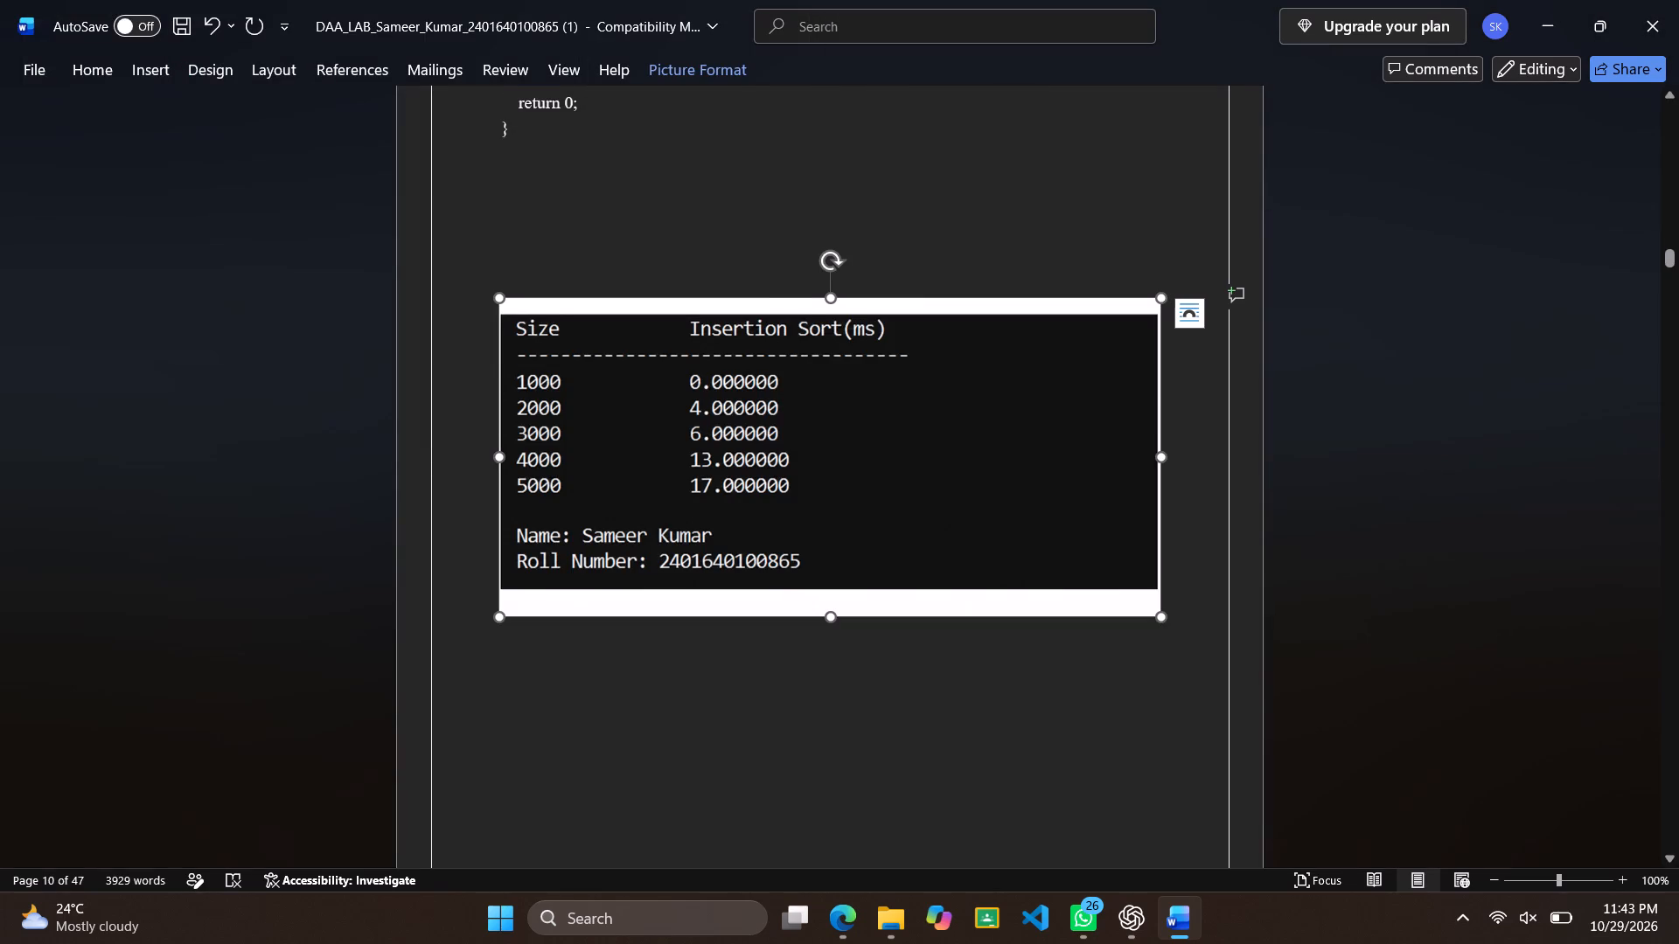
Replace the merge sort output image below the code on page 12 with the picture 3a from Downloads.
{"action": "scroll", "coordinate": [790, 637], "scroll_direction": "down", "scroll_amount": 8}
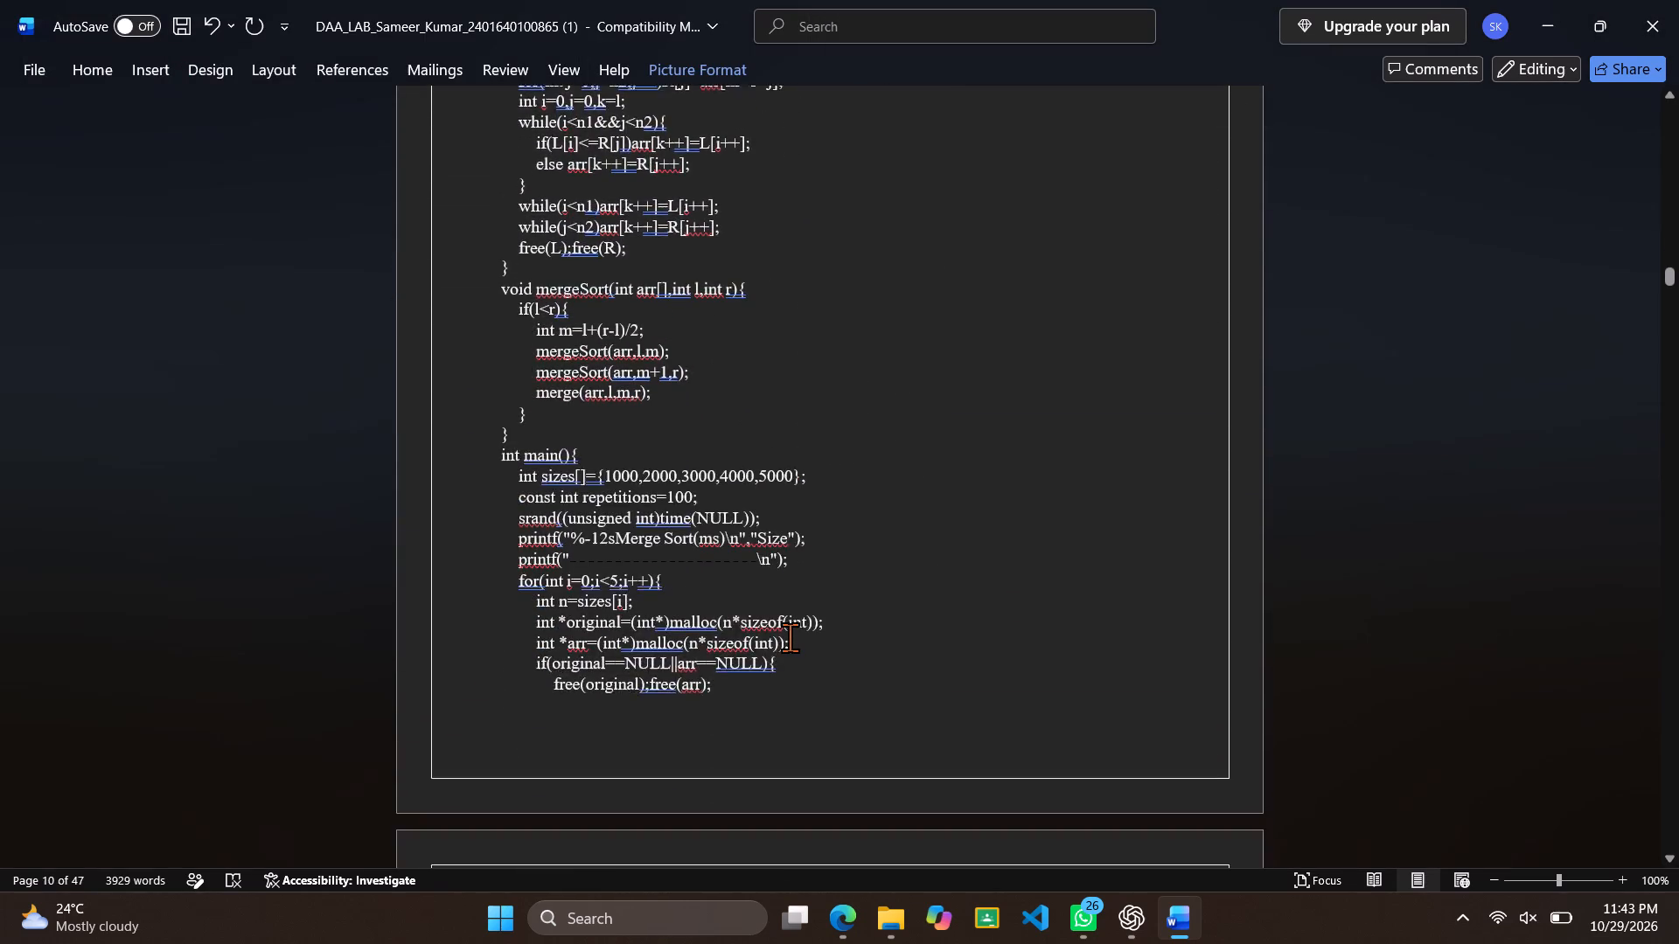
{"action": "scroll", "coordinate": [790, 637], "scroll_direction": "down", "scroll_amount": 8}
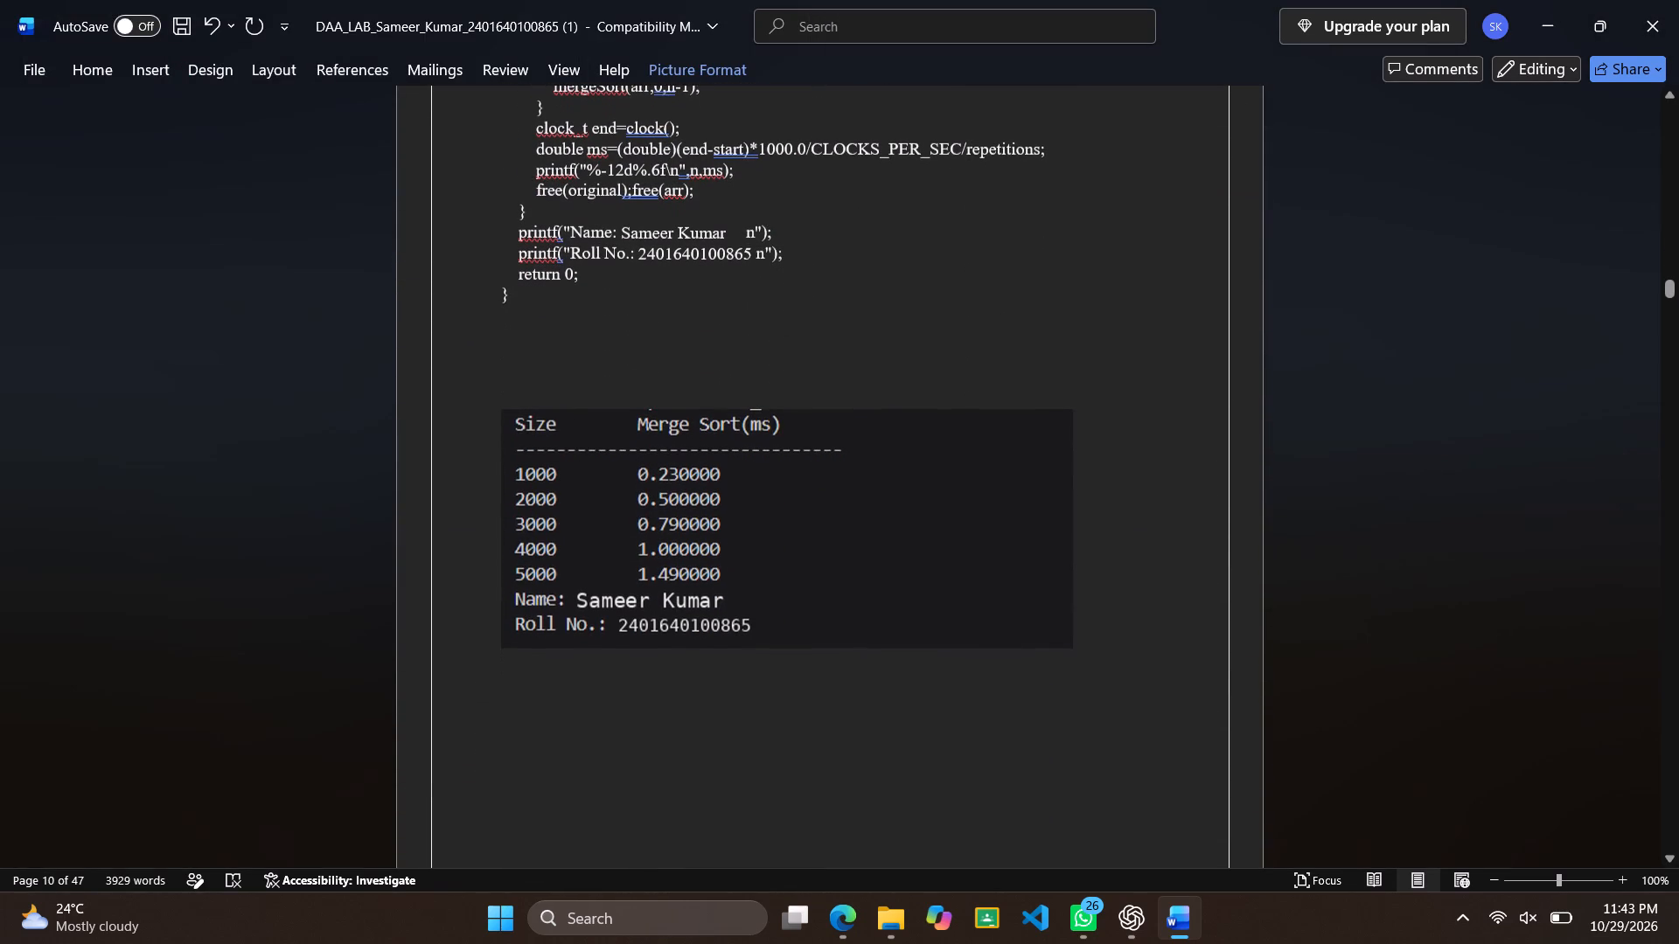
{"action": "left_click", "coordinate": [723, 559]}
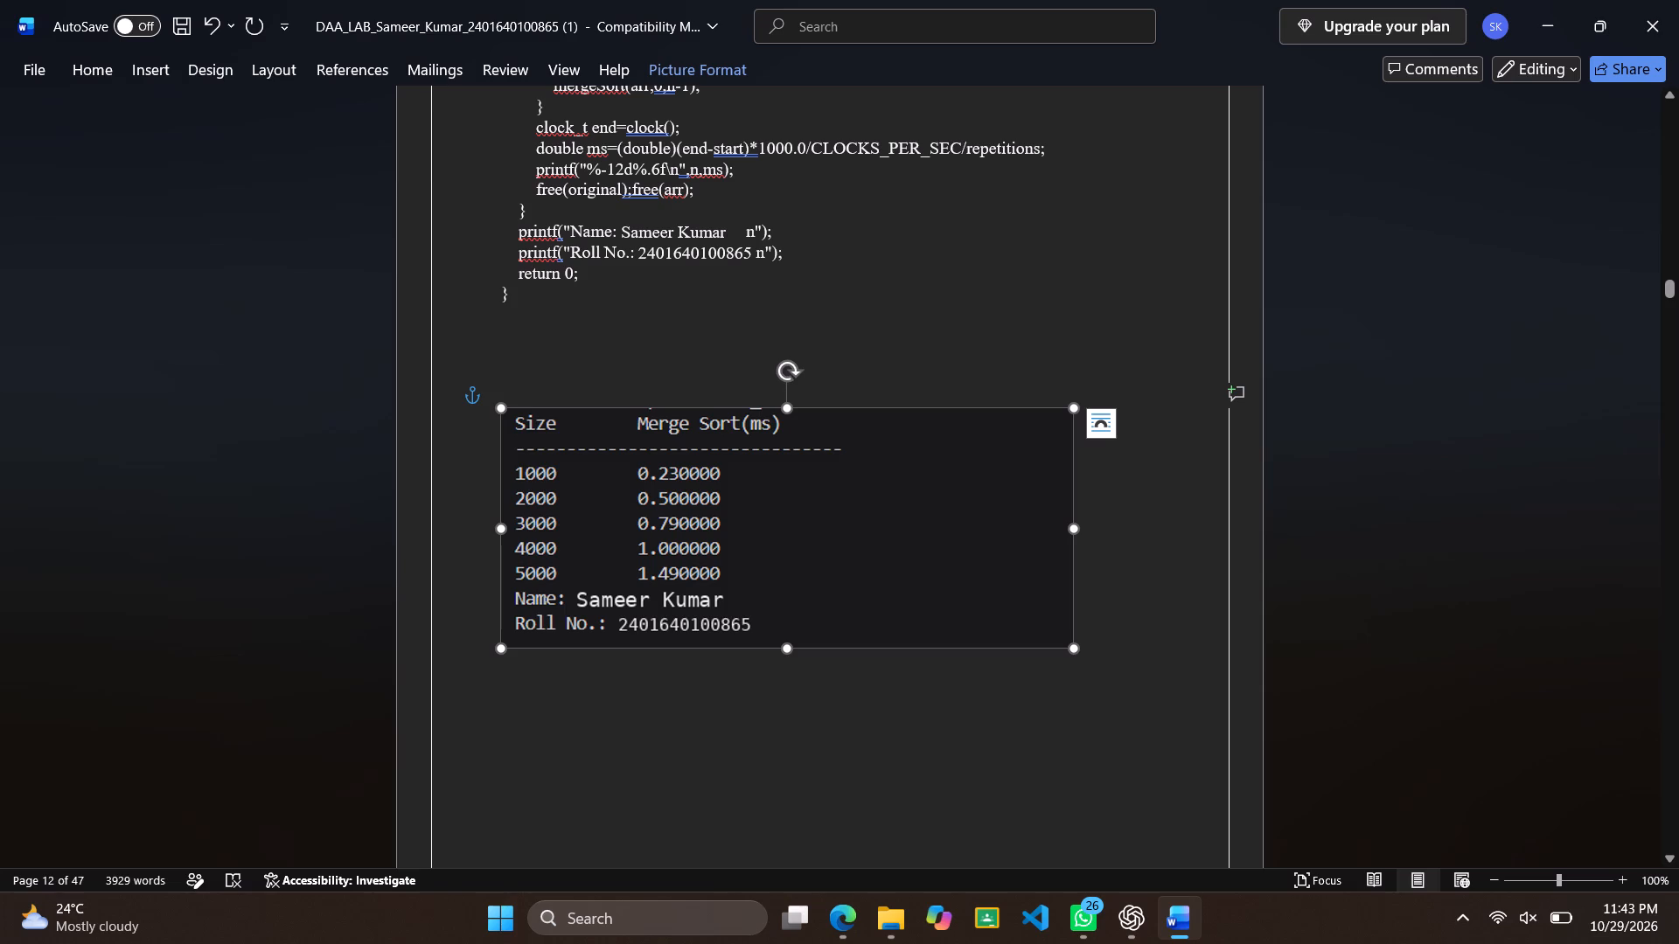
{"action": "key", "text": "Delete"}
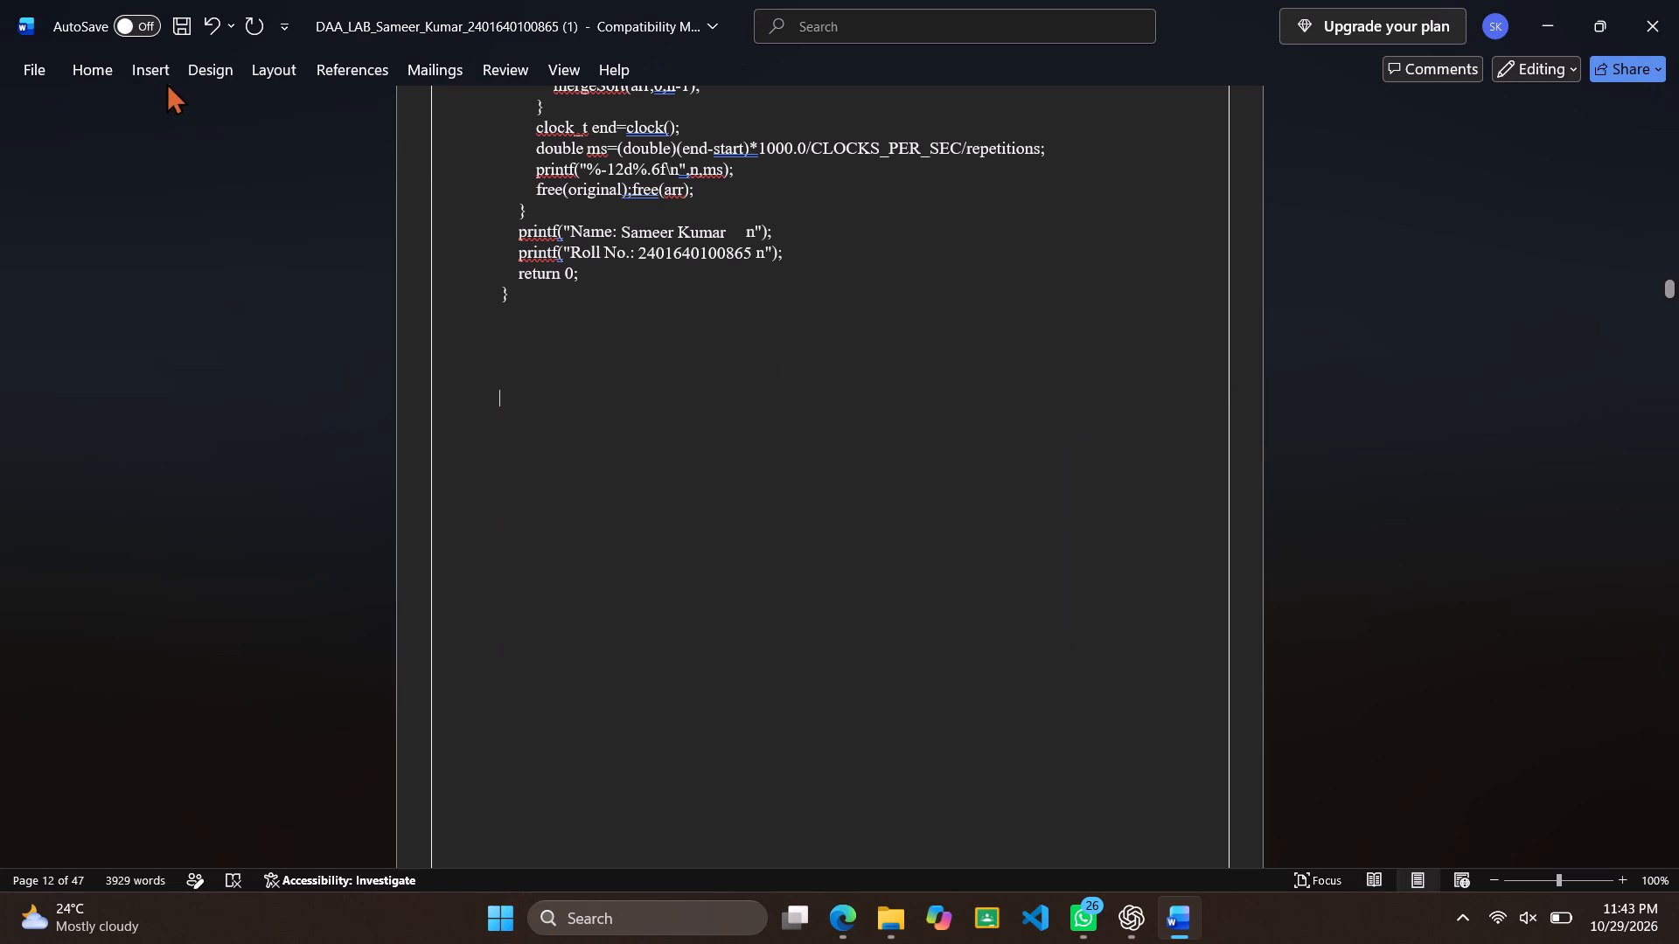
{"action": "left_click", "coordinate": [152, 64]}
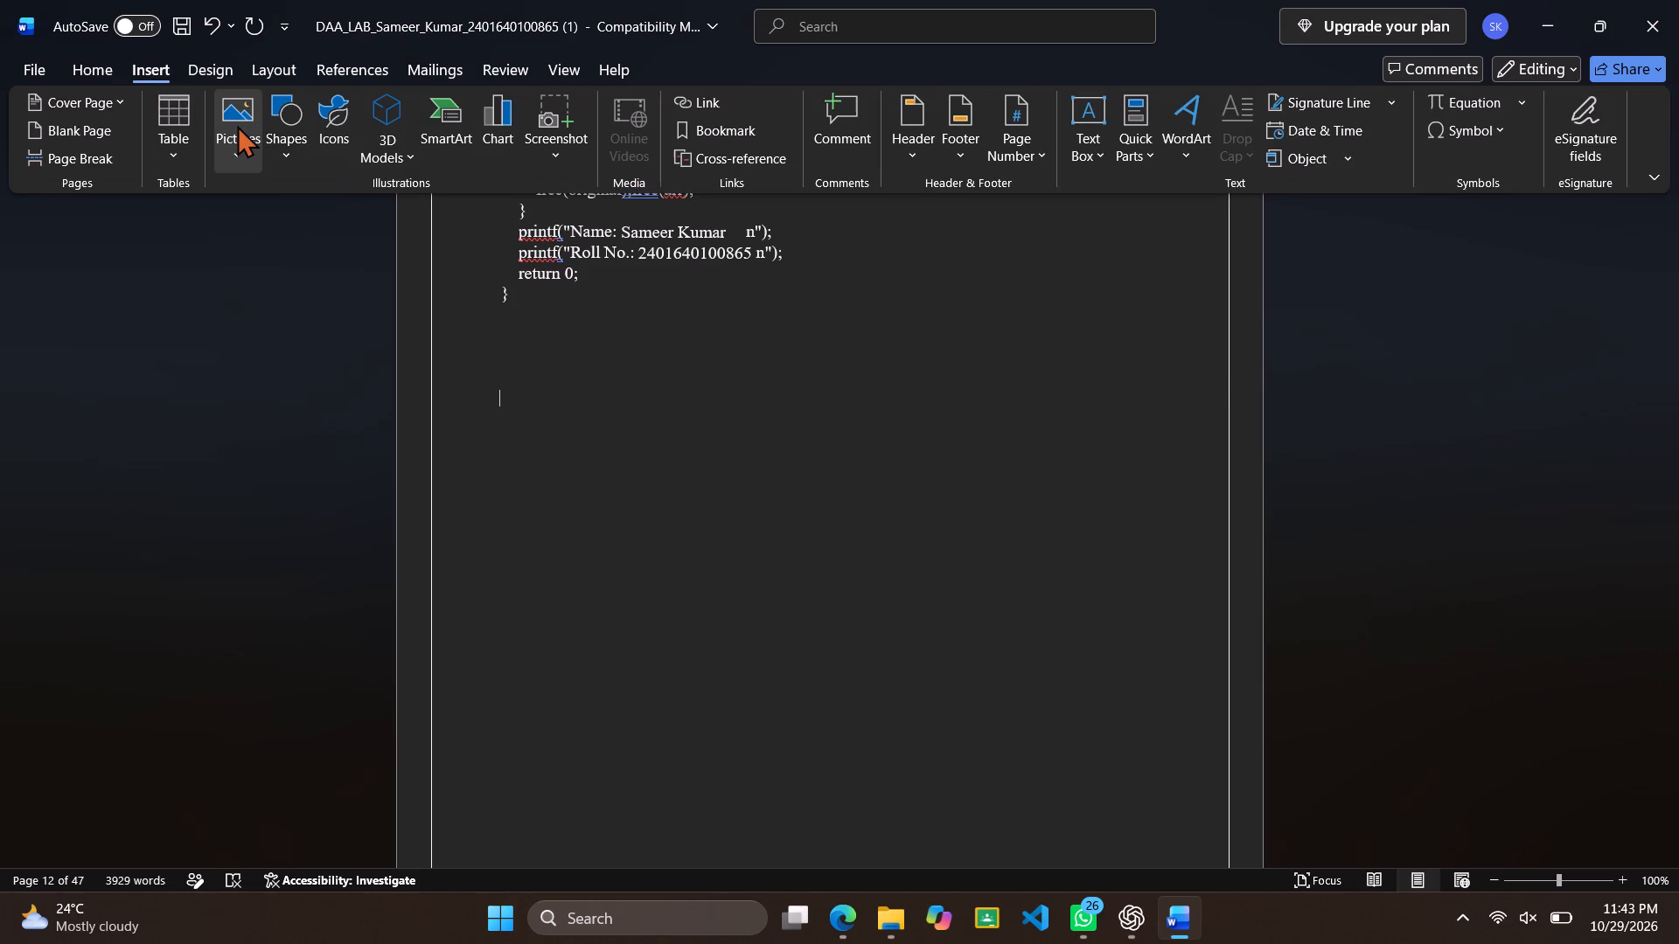
{"action": "left_click", "coordinate": [237, 125]}
{"action": "left_click", "coordinate": [296, 217]}
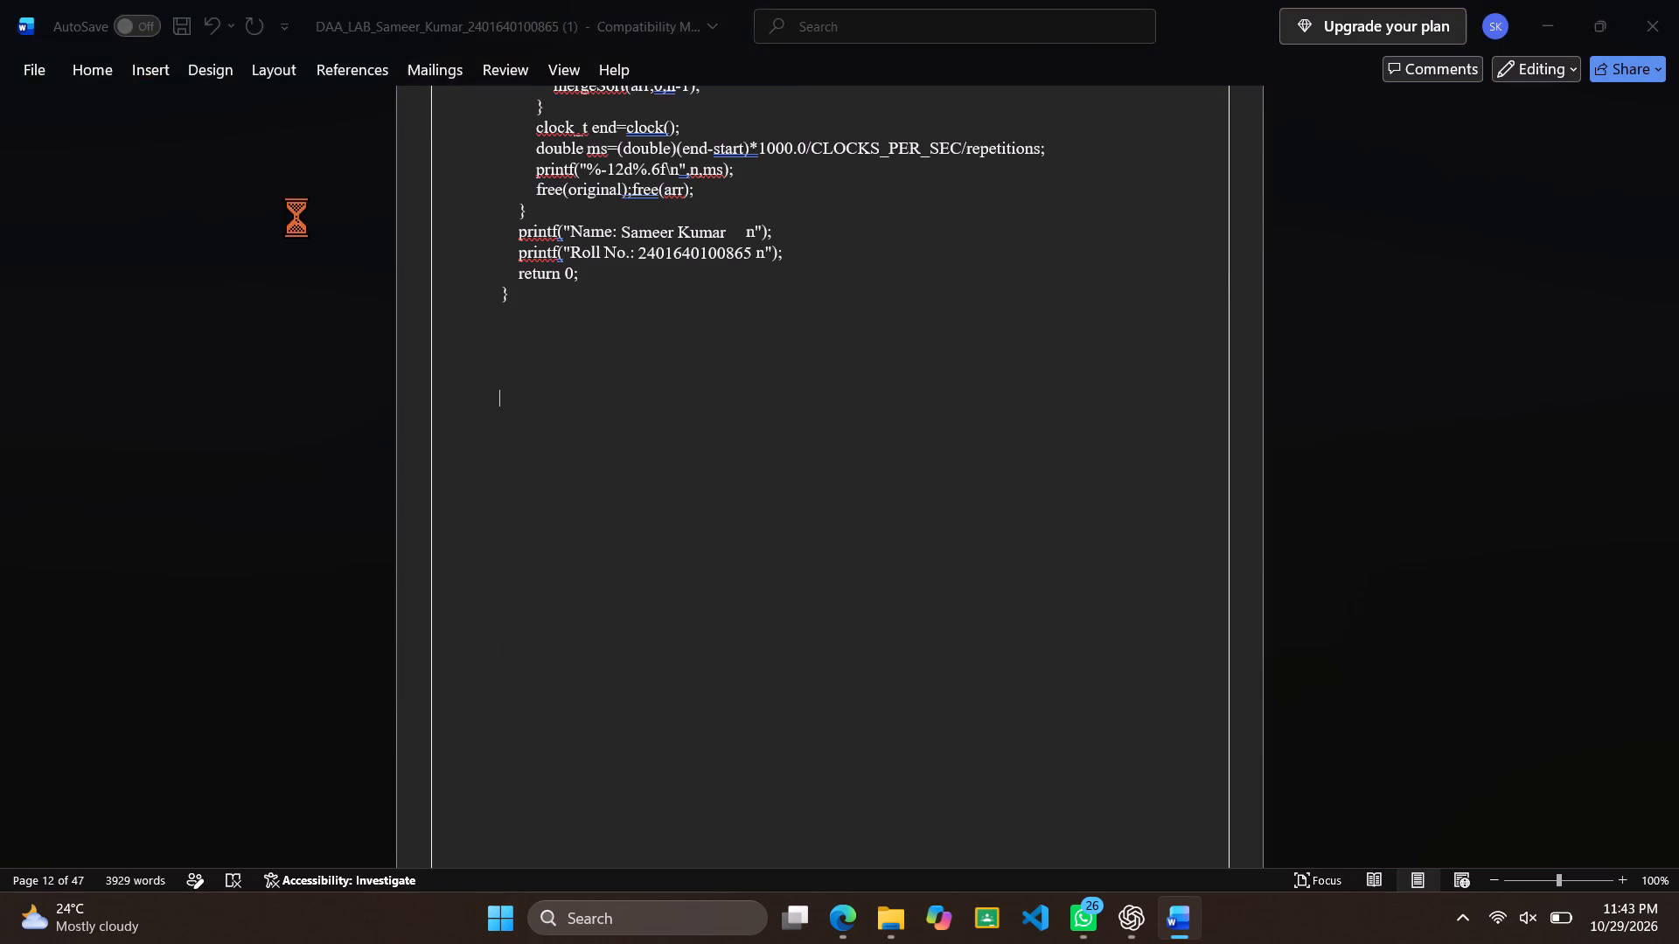
{"action": "scroll", "coordinate": [324, 293], "scroll_direction": "down", "scroll_amount": 1}
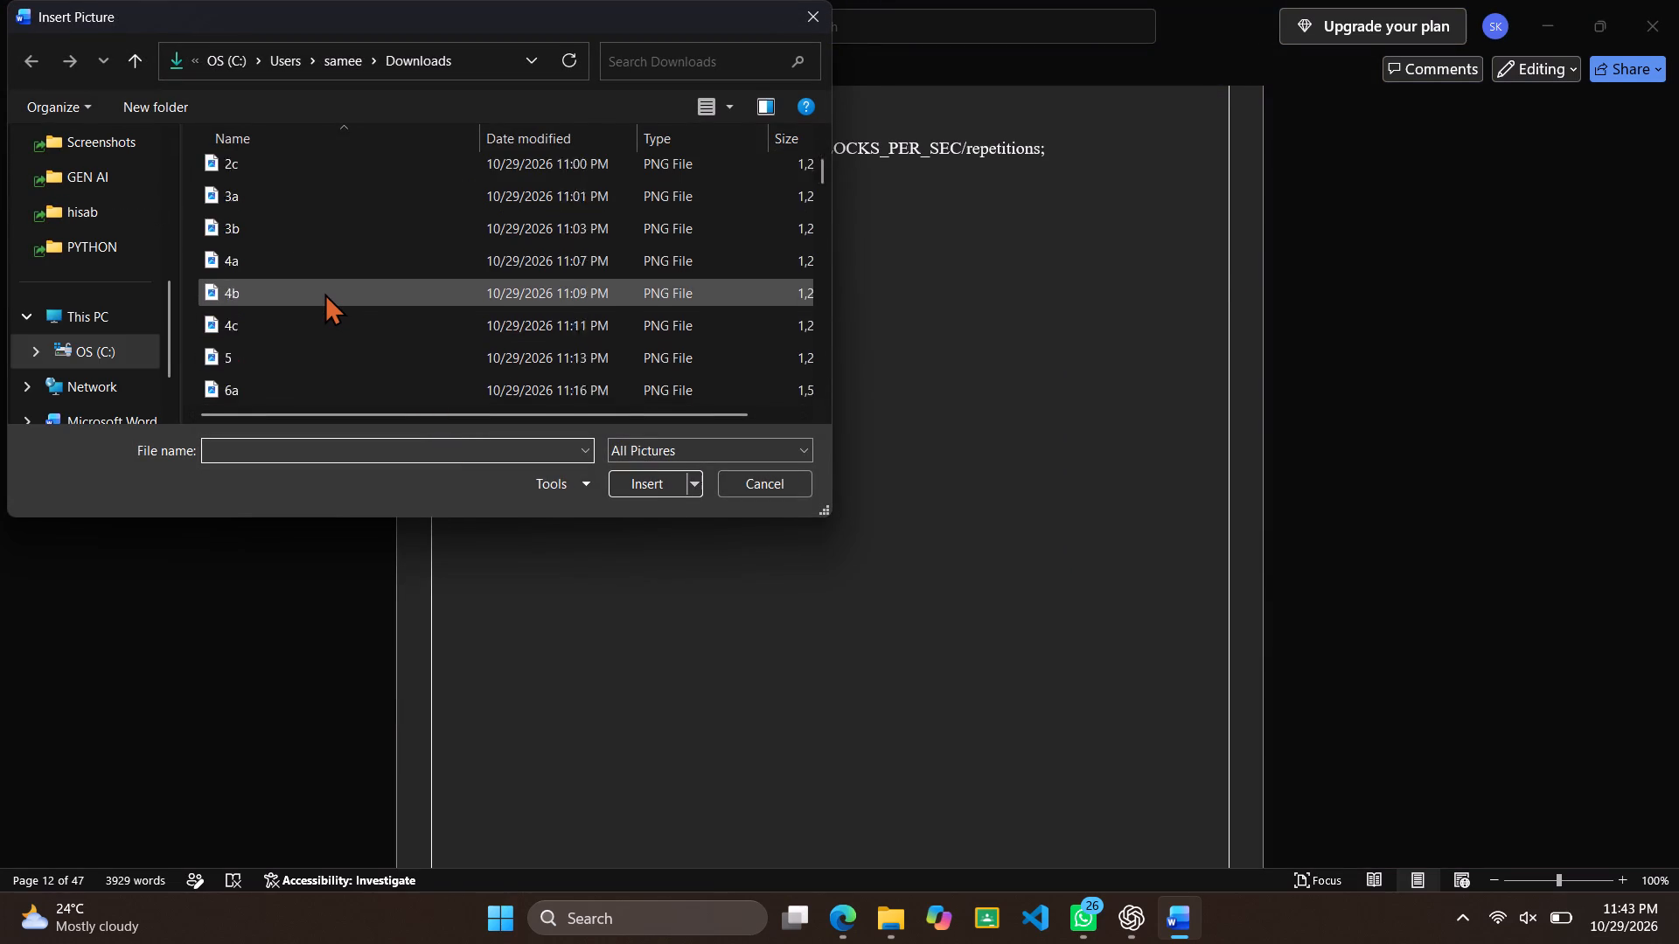
{"action": "scroll", "coordinate": [324, 293], "scroll_direction": "down", "scroll_amount": 1}
{"action": "left_click", "coordinate": [304, 202]}
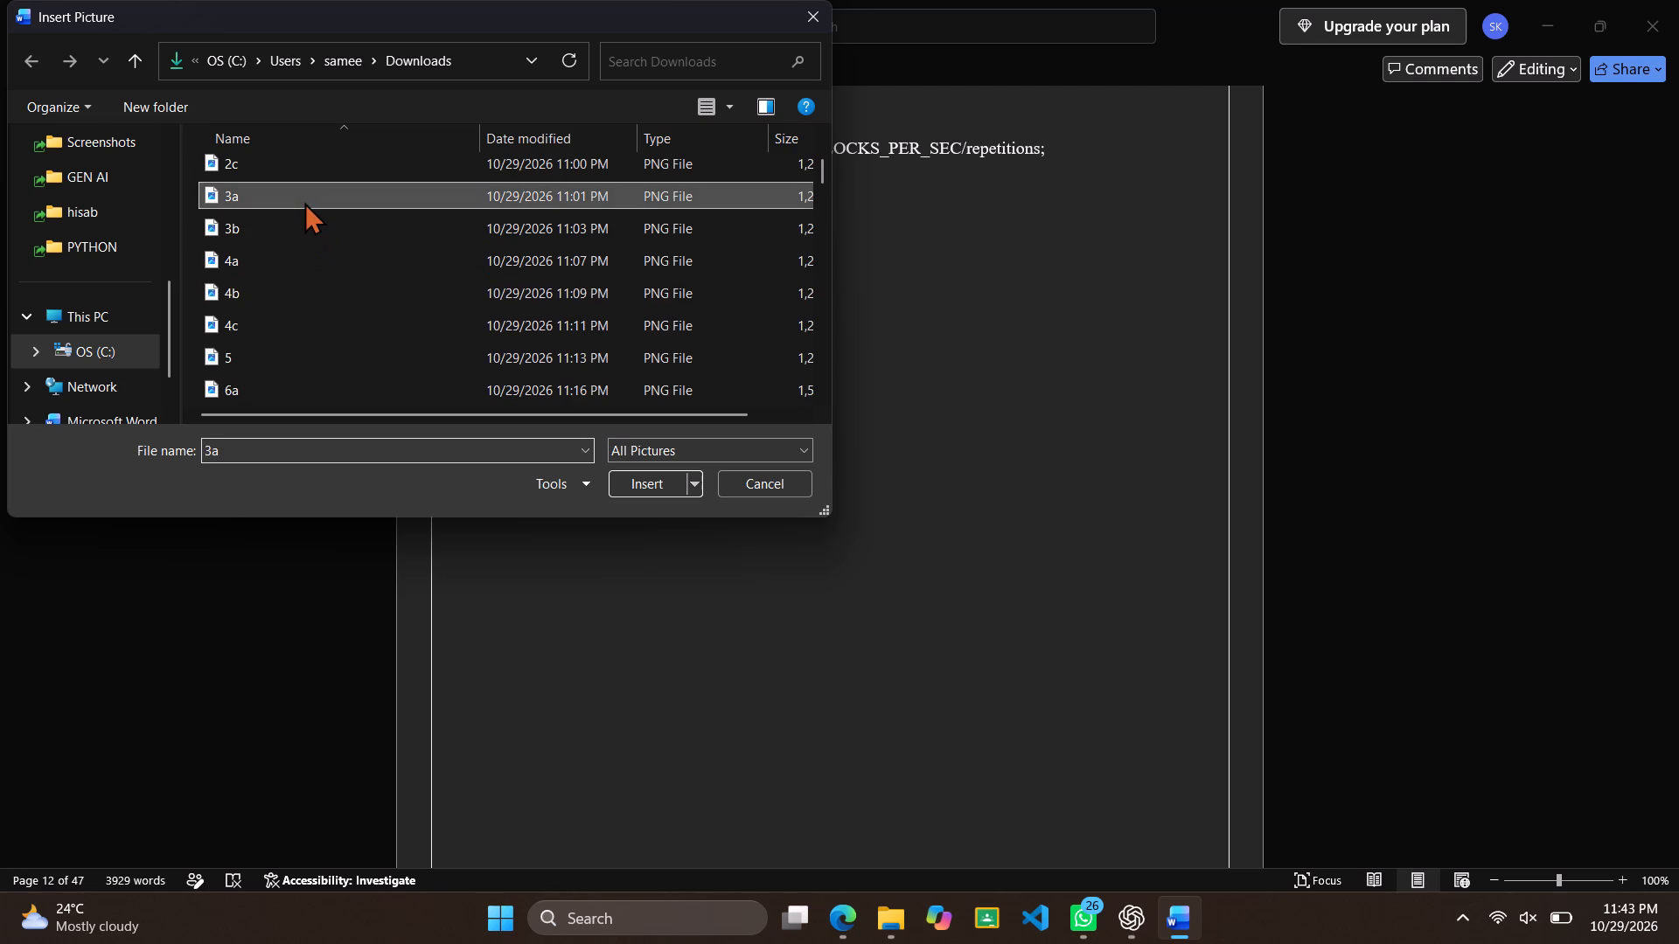
{"action": "left_click", "coordinate": [642, 480]}
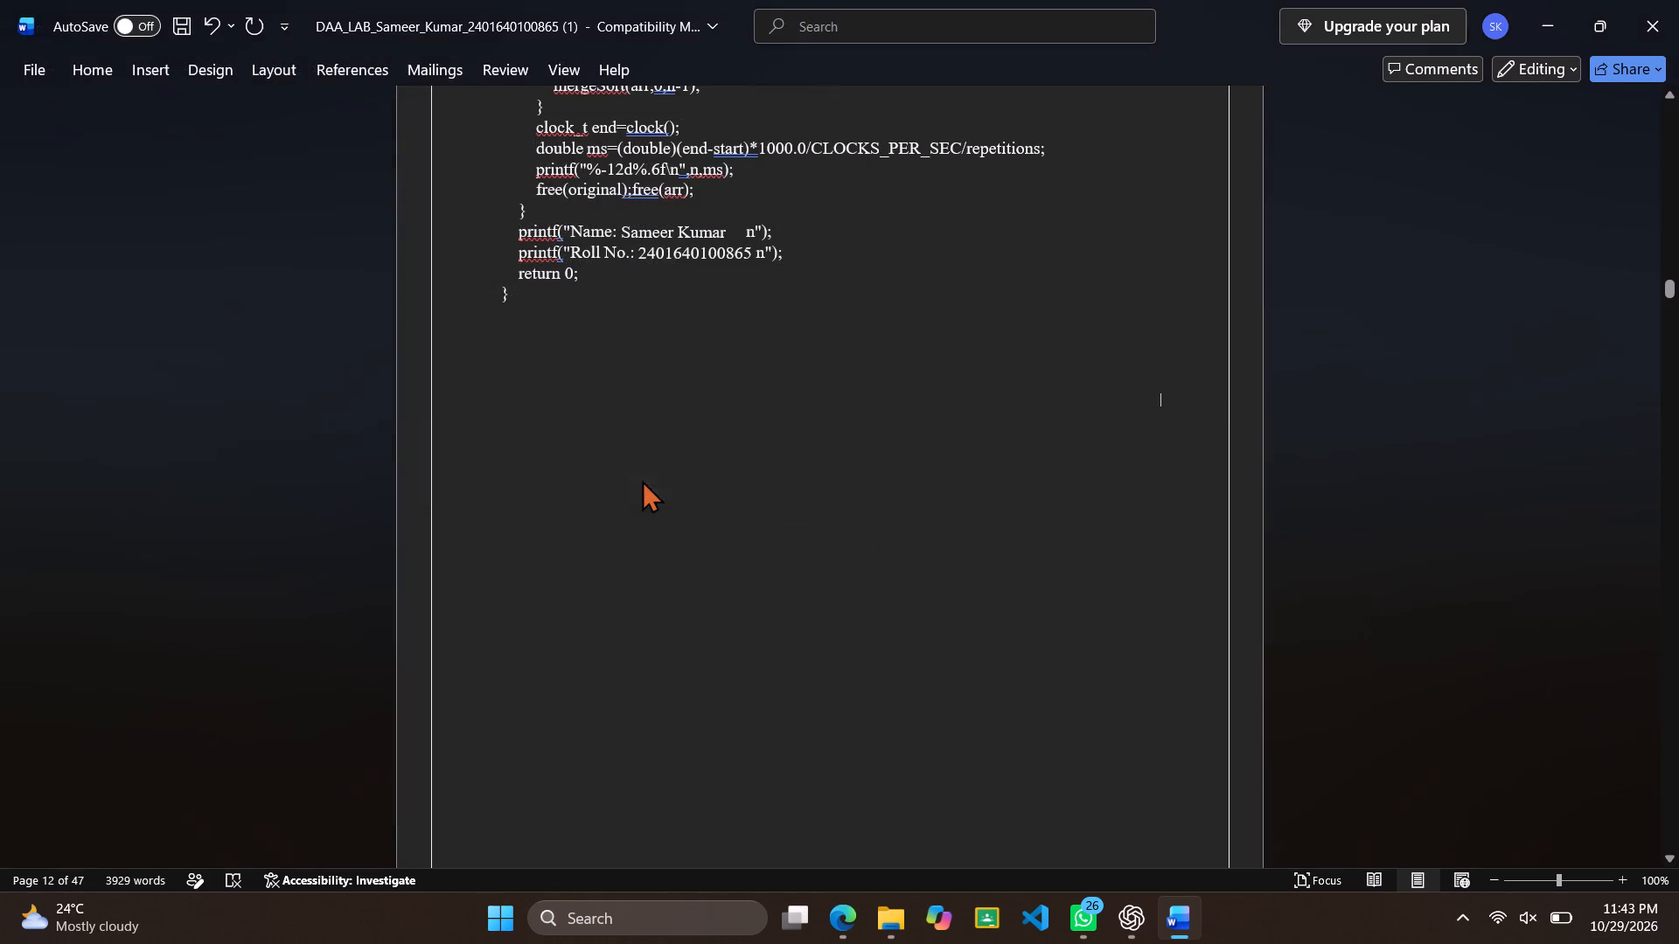
Replace the quick sort output image of Experiment 3(b) on page 14 with the picture 3b from Downloads.
{"action": "scroll", "coordinate": [771, 595], "scroll_direction": "down", "scroll_amount": 5}
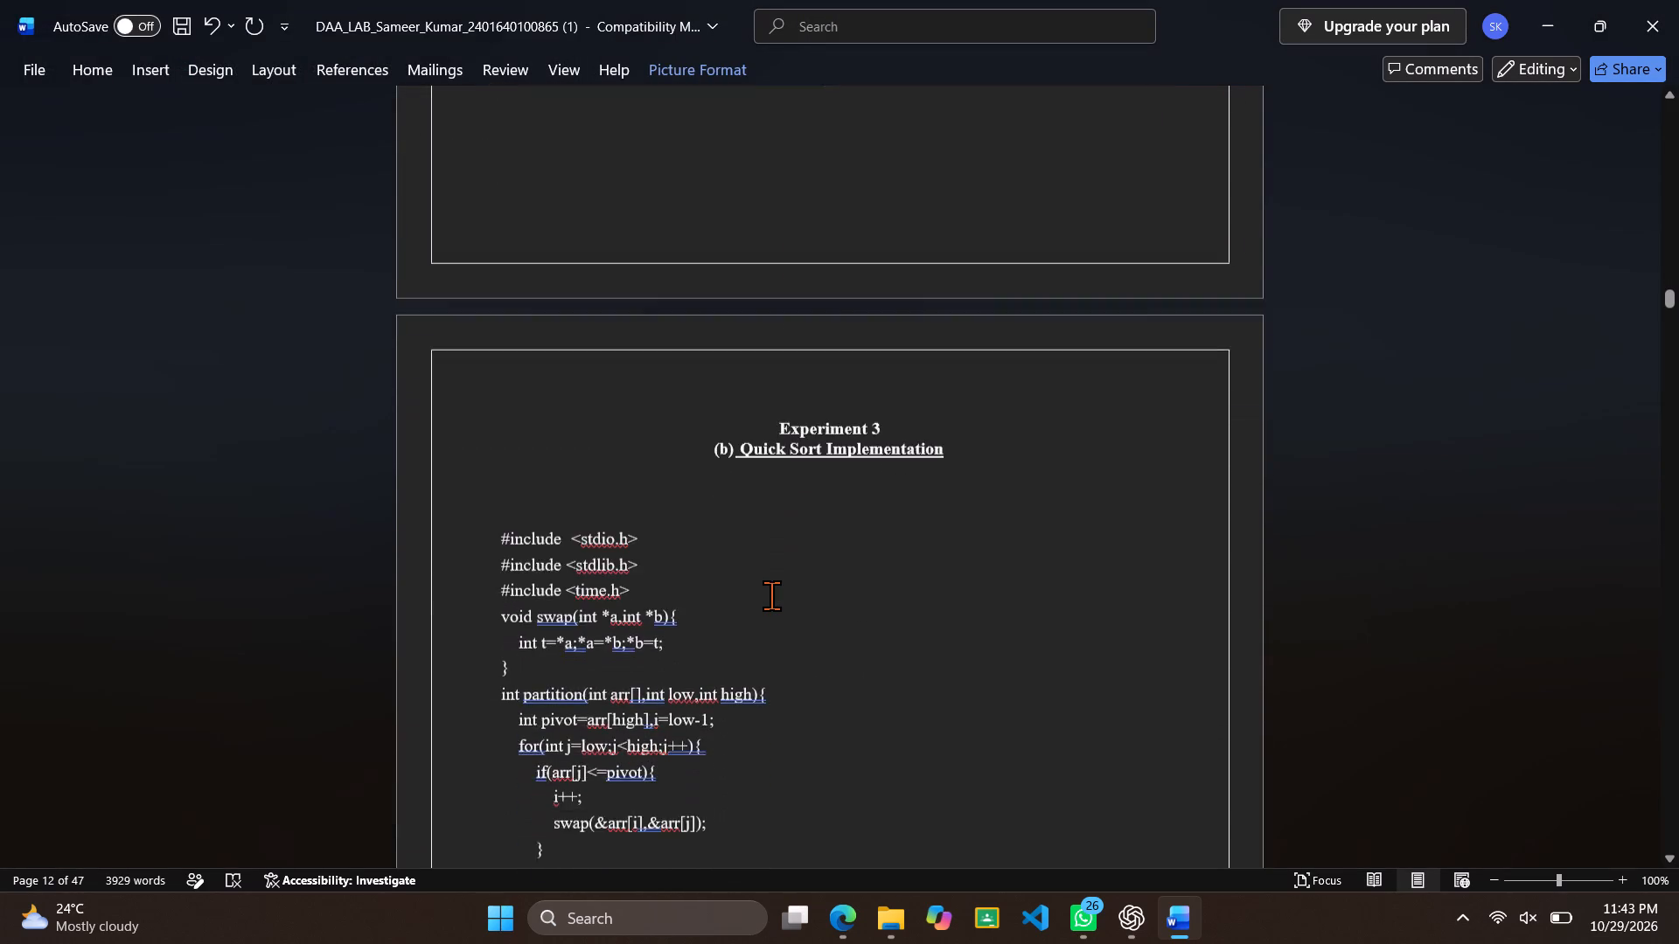
{"action": "scroll", "coordinate": [771, 595], "scroll_direction": "down", "scroll_amount": 7}
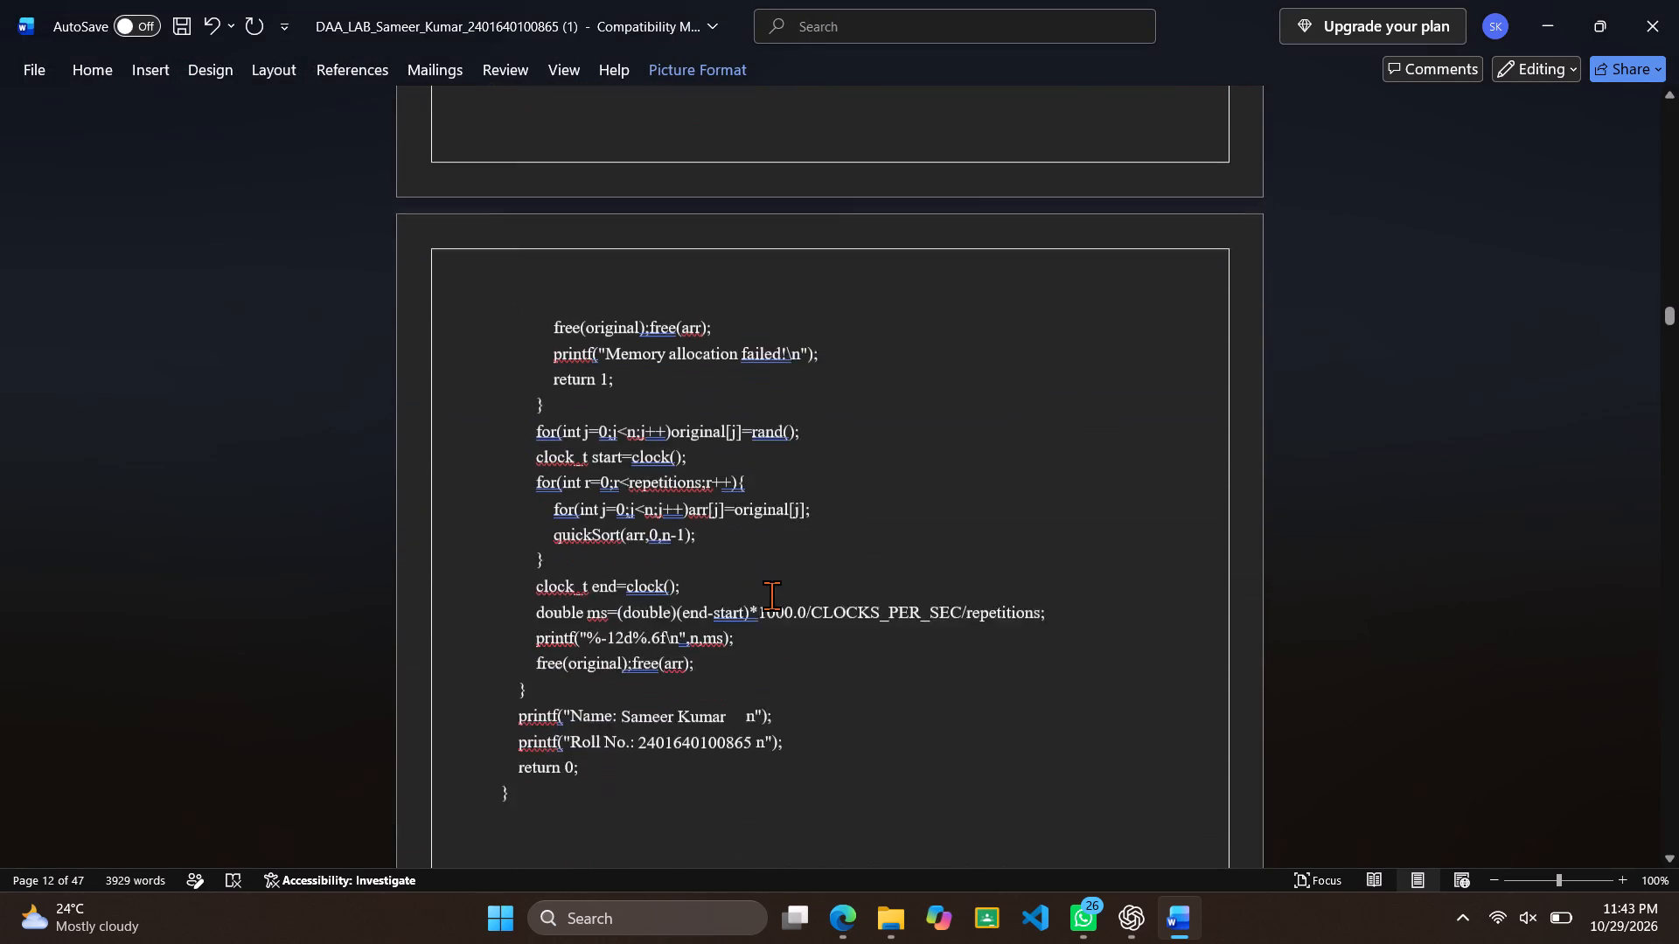
{"action": "scroll", "coordinate": [771, 595], "scroll_direction": "down", "scroll_amount": 4}
{"action": "left_click", "coordinate": [735, 533]}
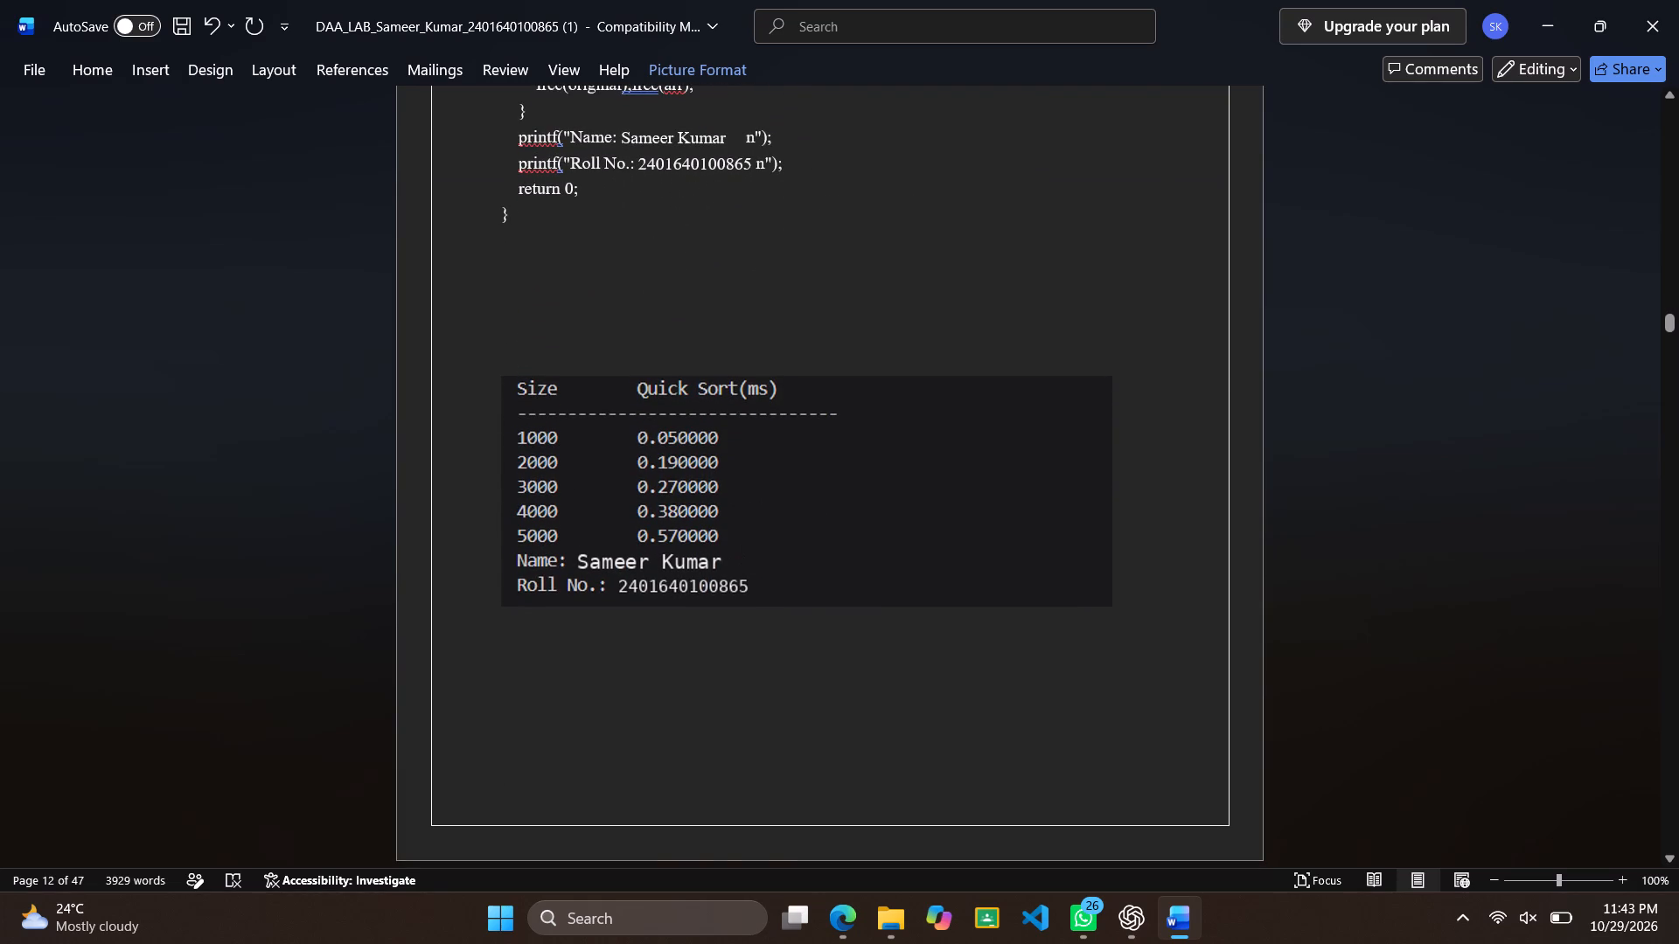
{"action": "key", "text": "Delete"}
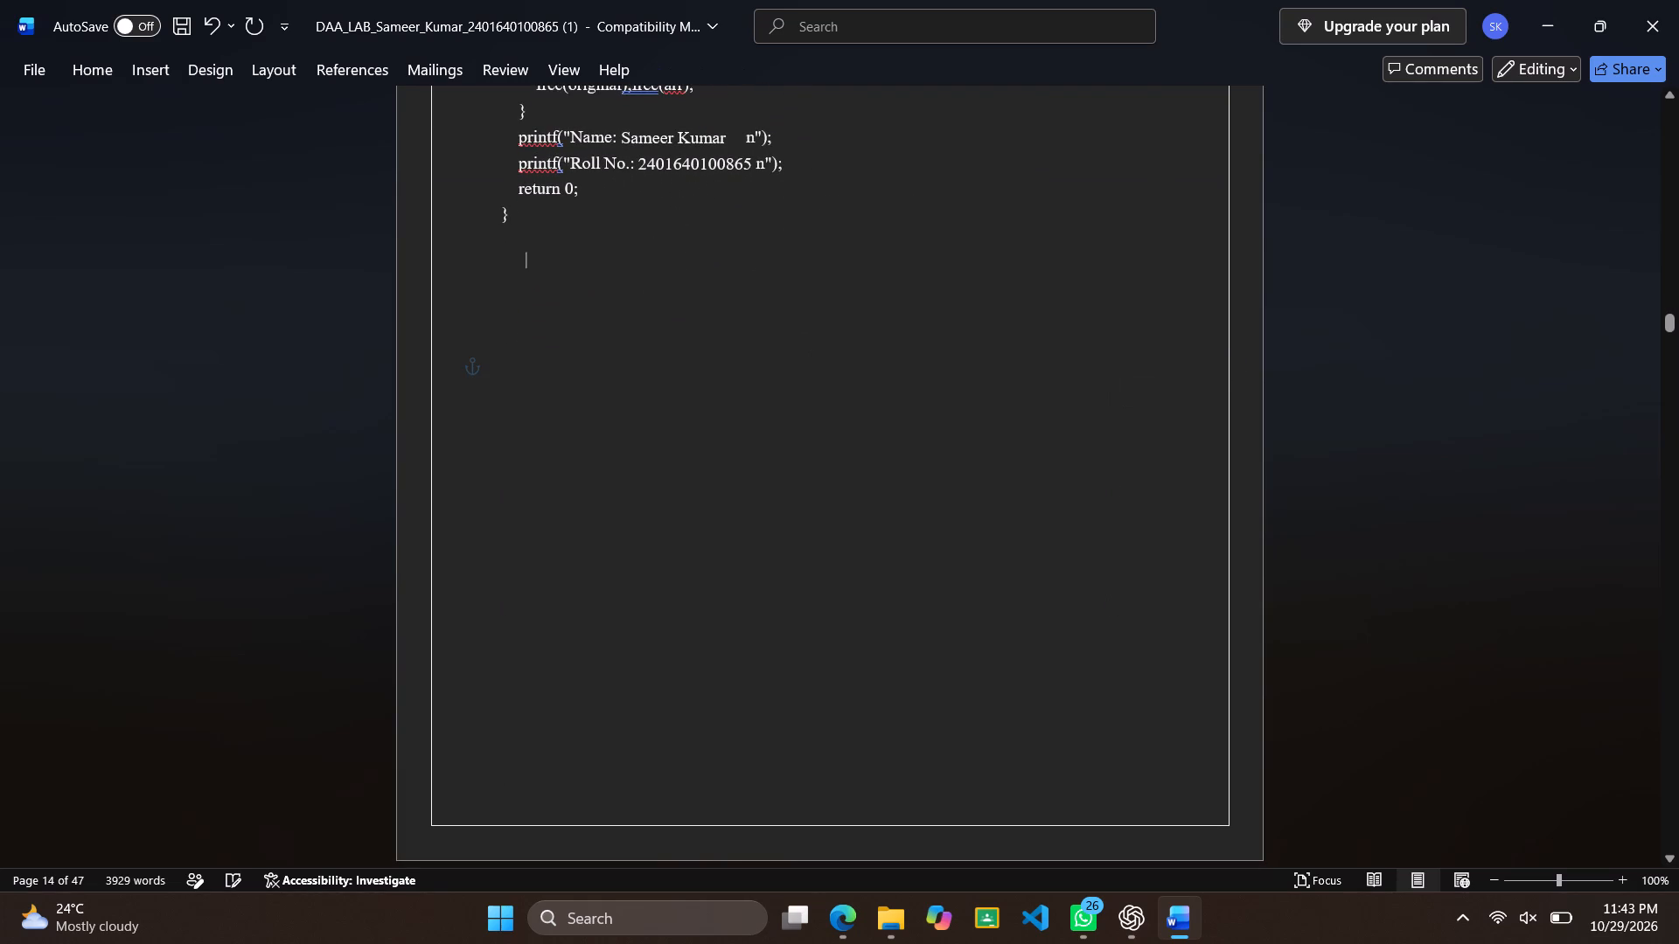
{"action": "left_click", "coordinate": [161, 63]}
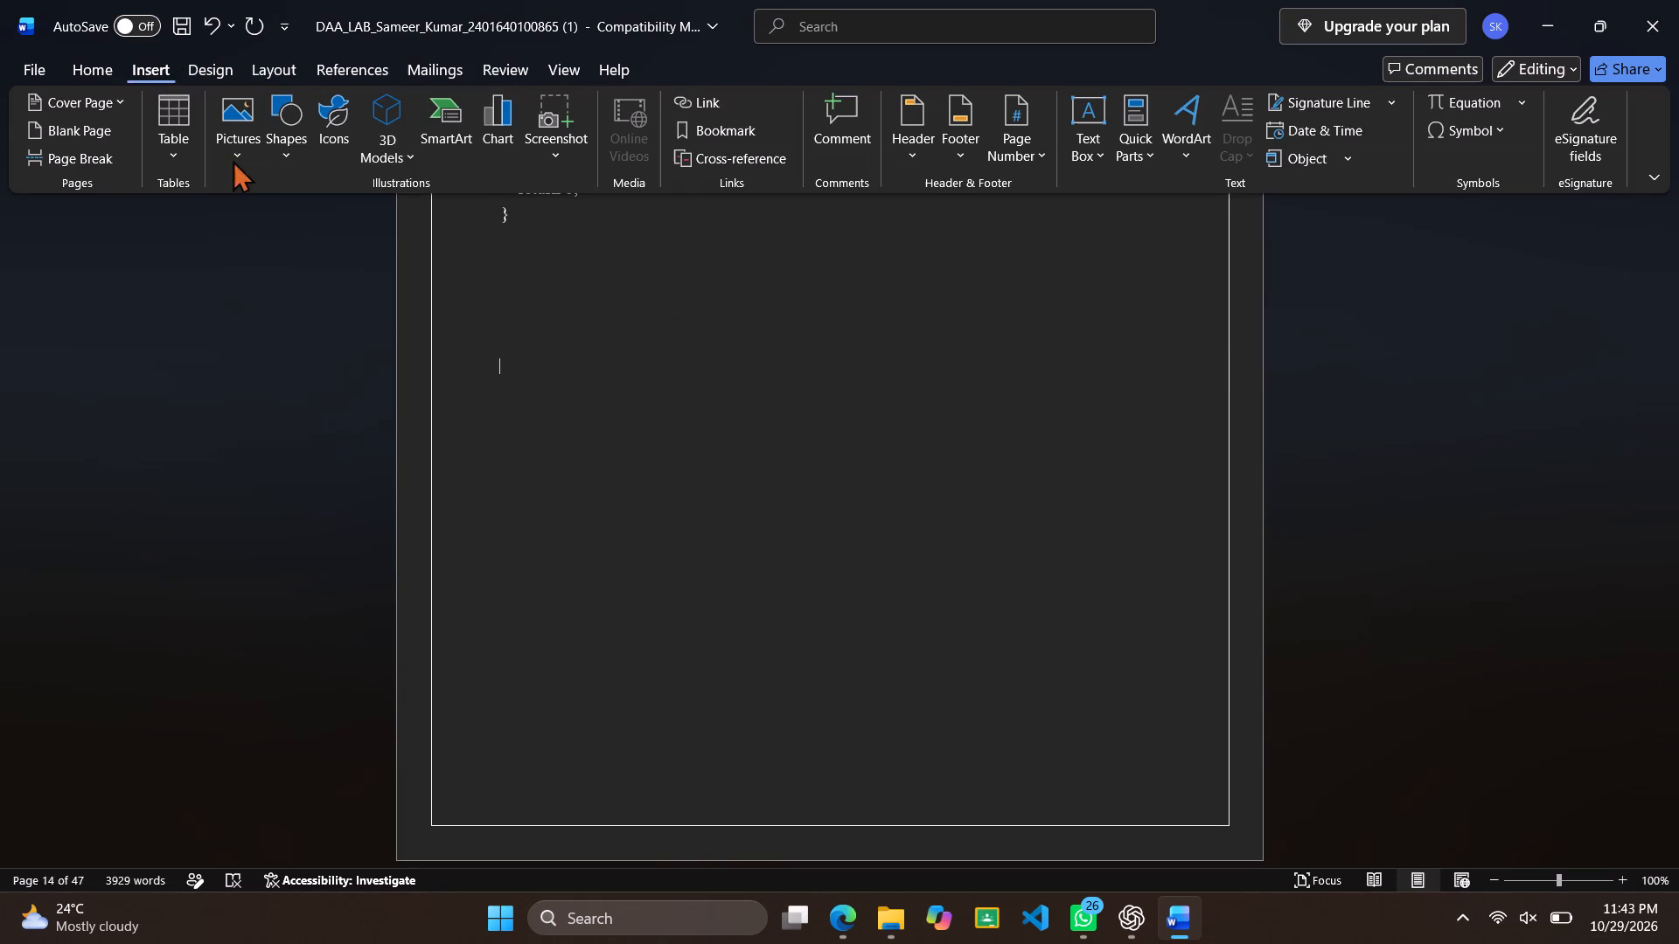
{"action": "left_click", "coordinate": [236, 143]}
{"action": "left_click", "coordinate": [259, 218]}
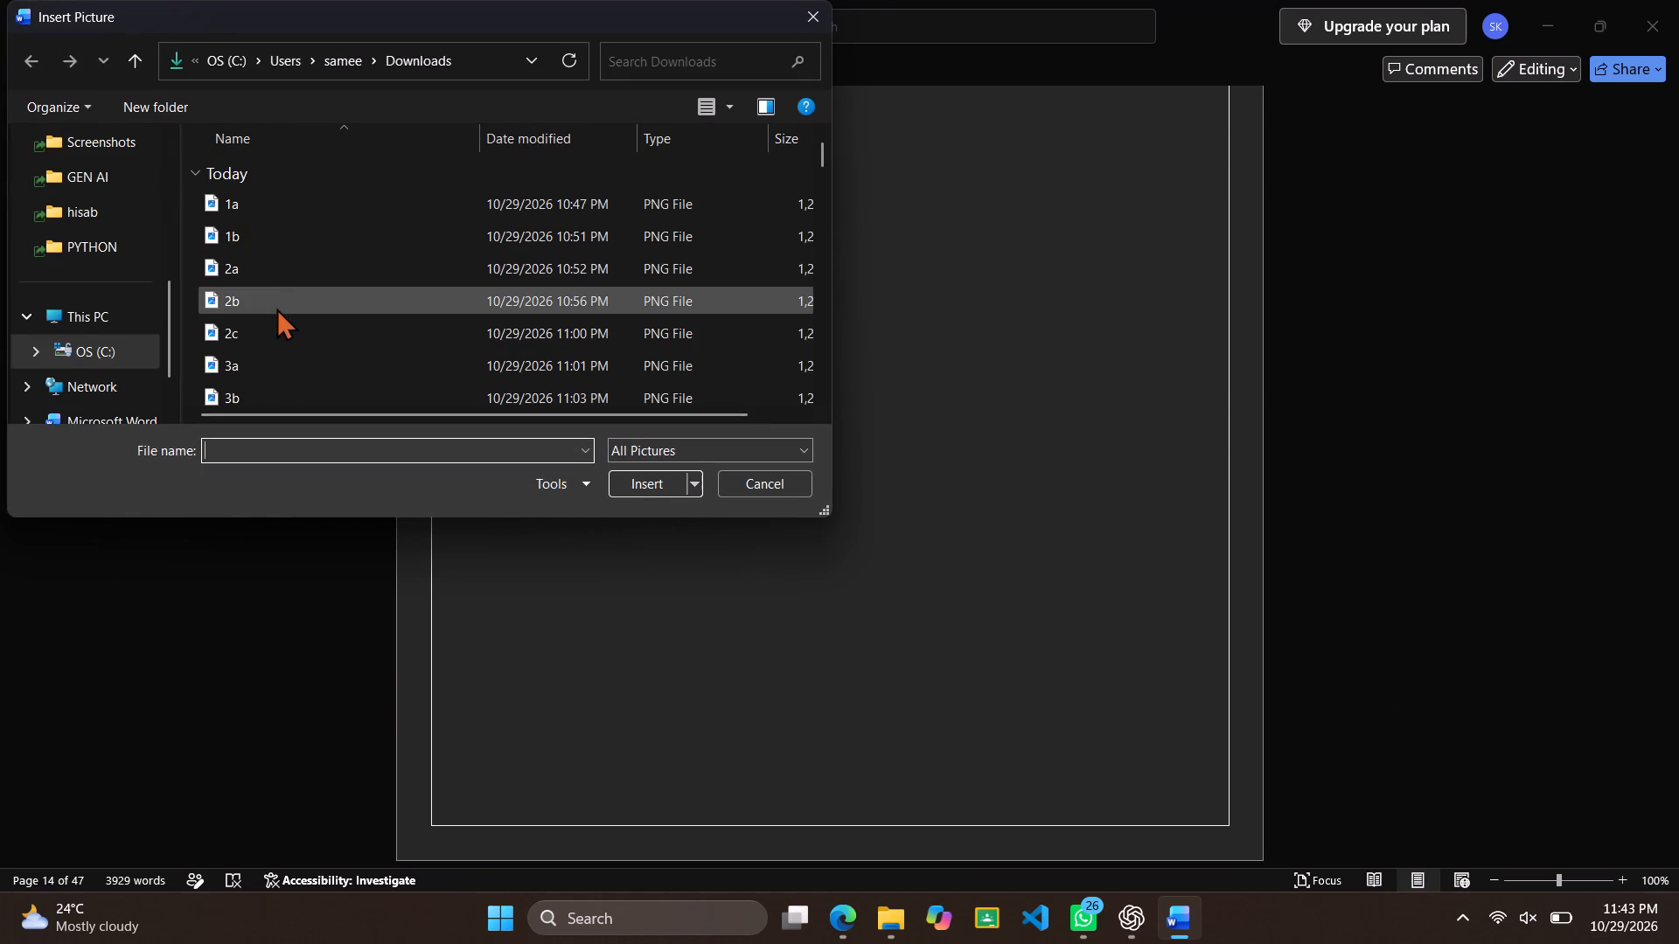
{"action": "left_click", "coordinate": [263, 388]}
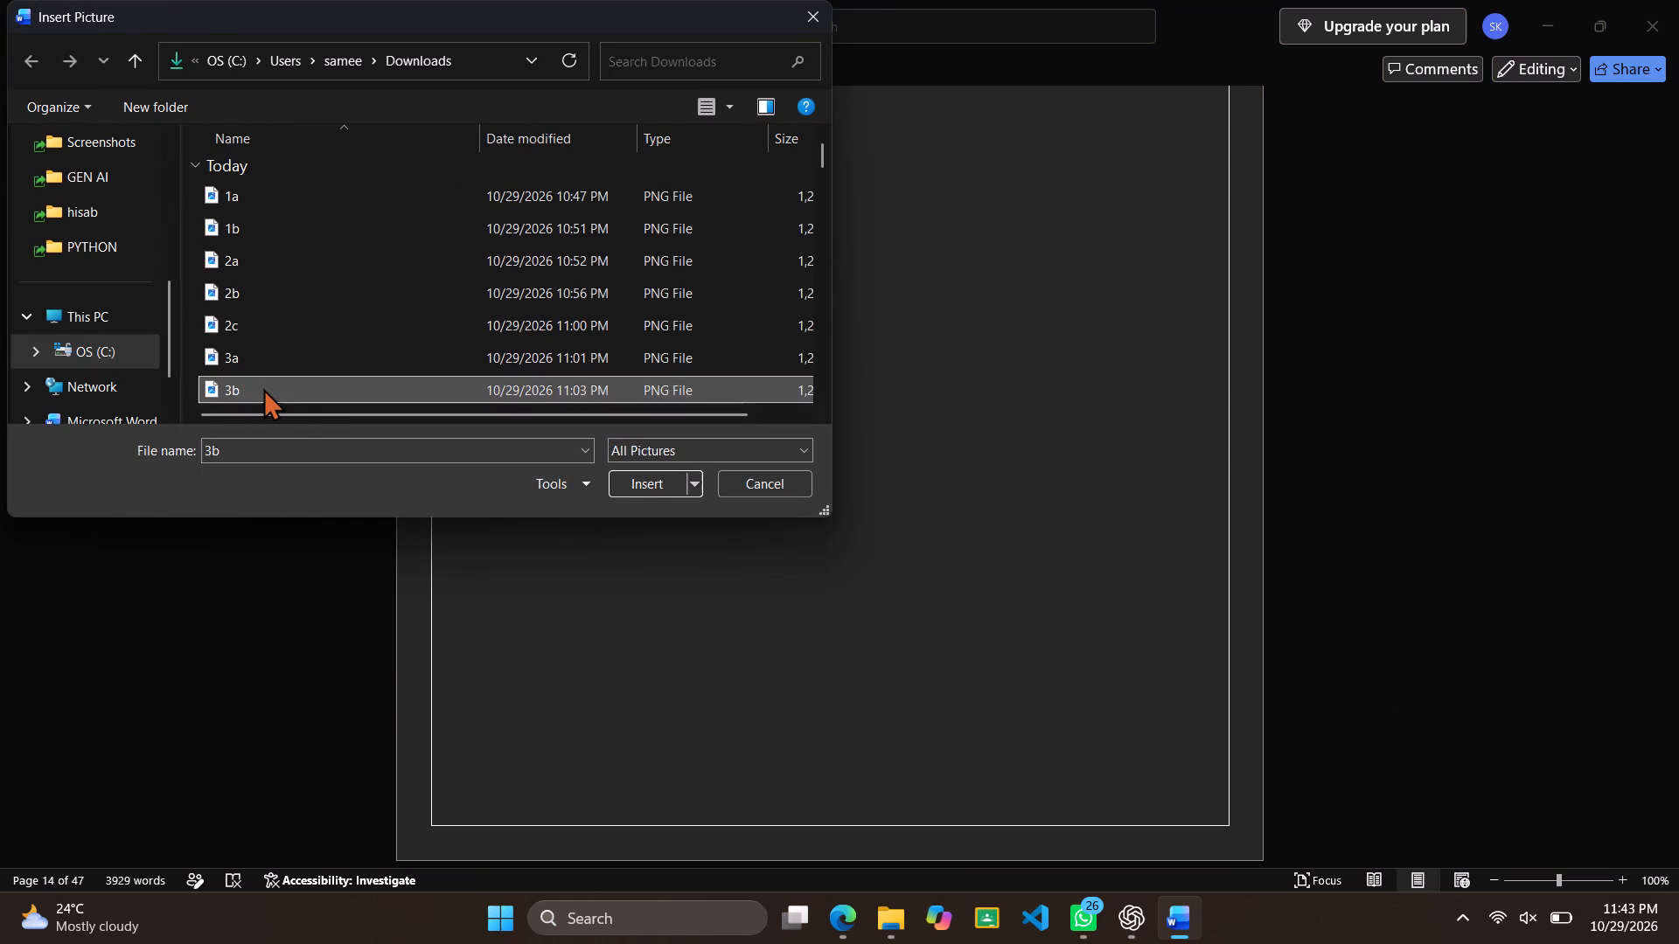
{"action": "left_click", "coordinate": [645, 488]}
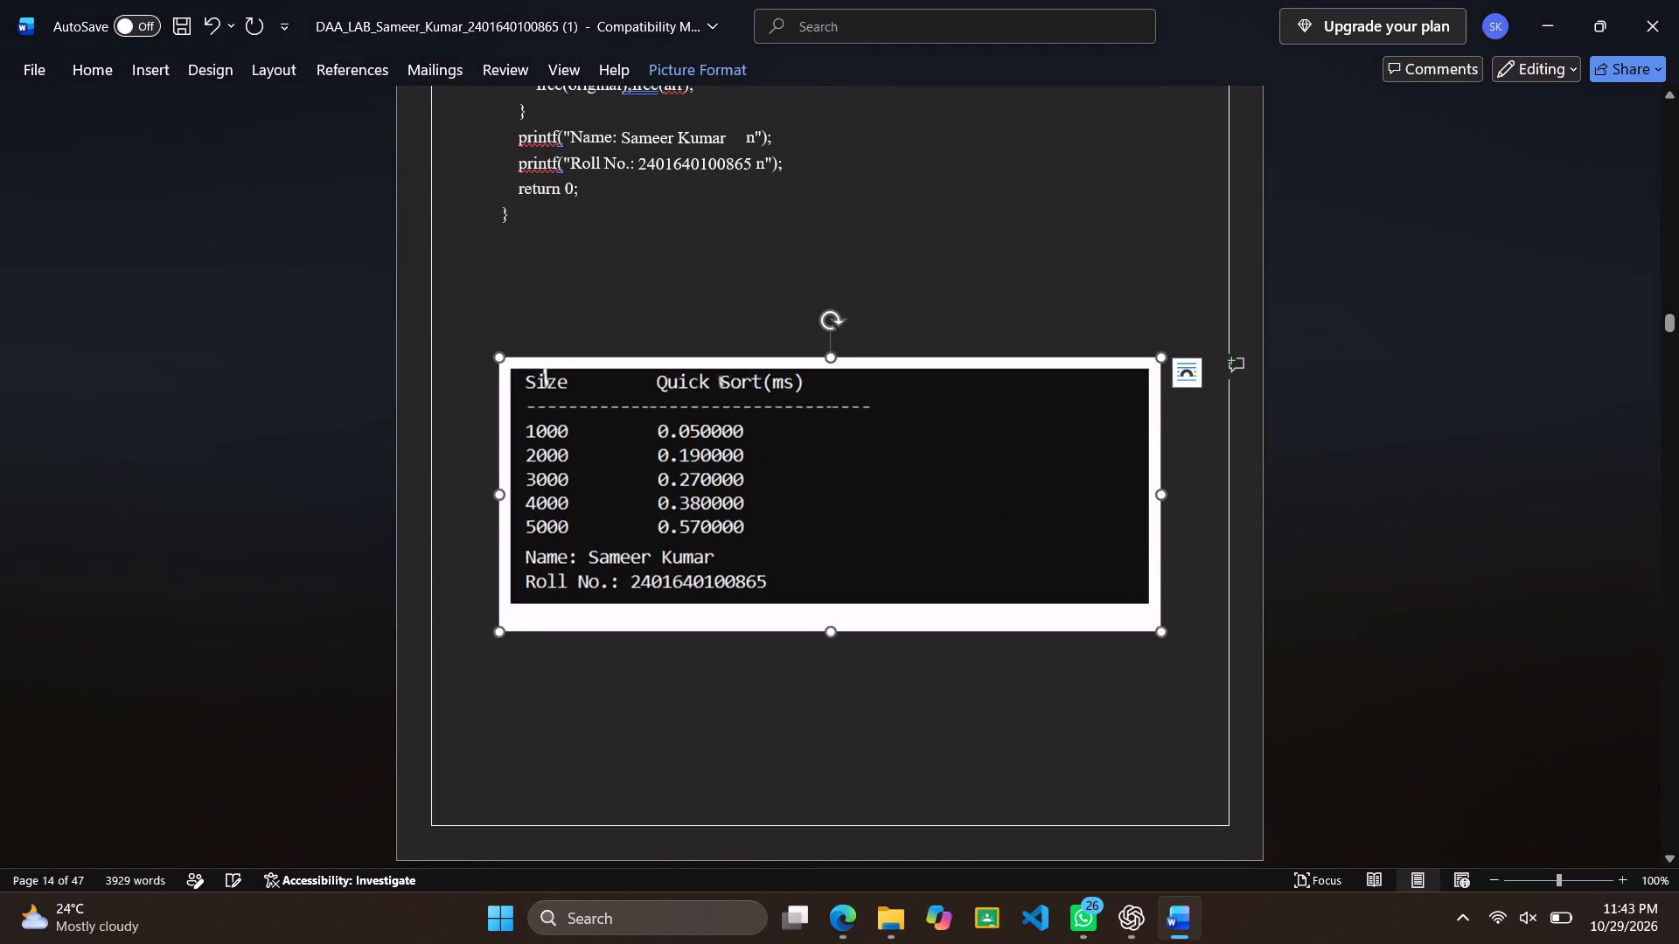
Replace the heap sort output image of Experiment 4(a) on page 16 with the picture 4a from Downloads.
{"action": "scroll", "coordinate": [833, 631], "scroll_direction": "down", "scroll_amount": 5}
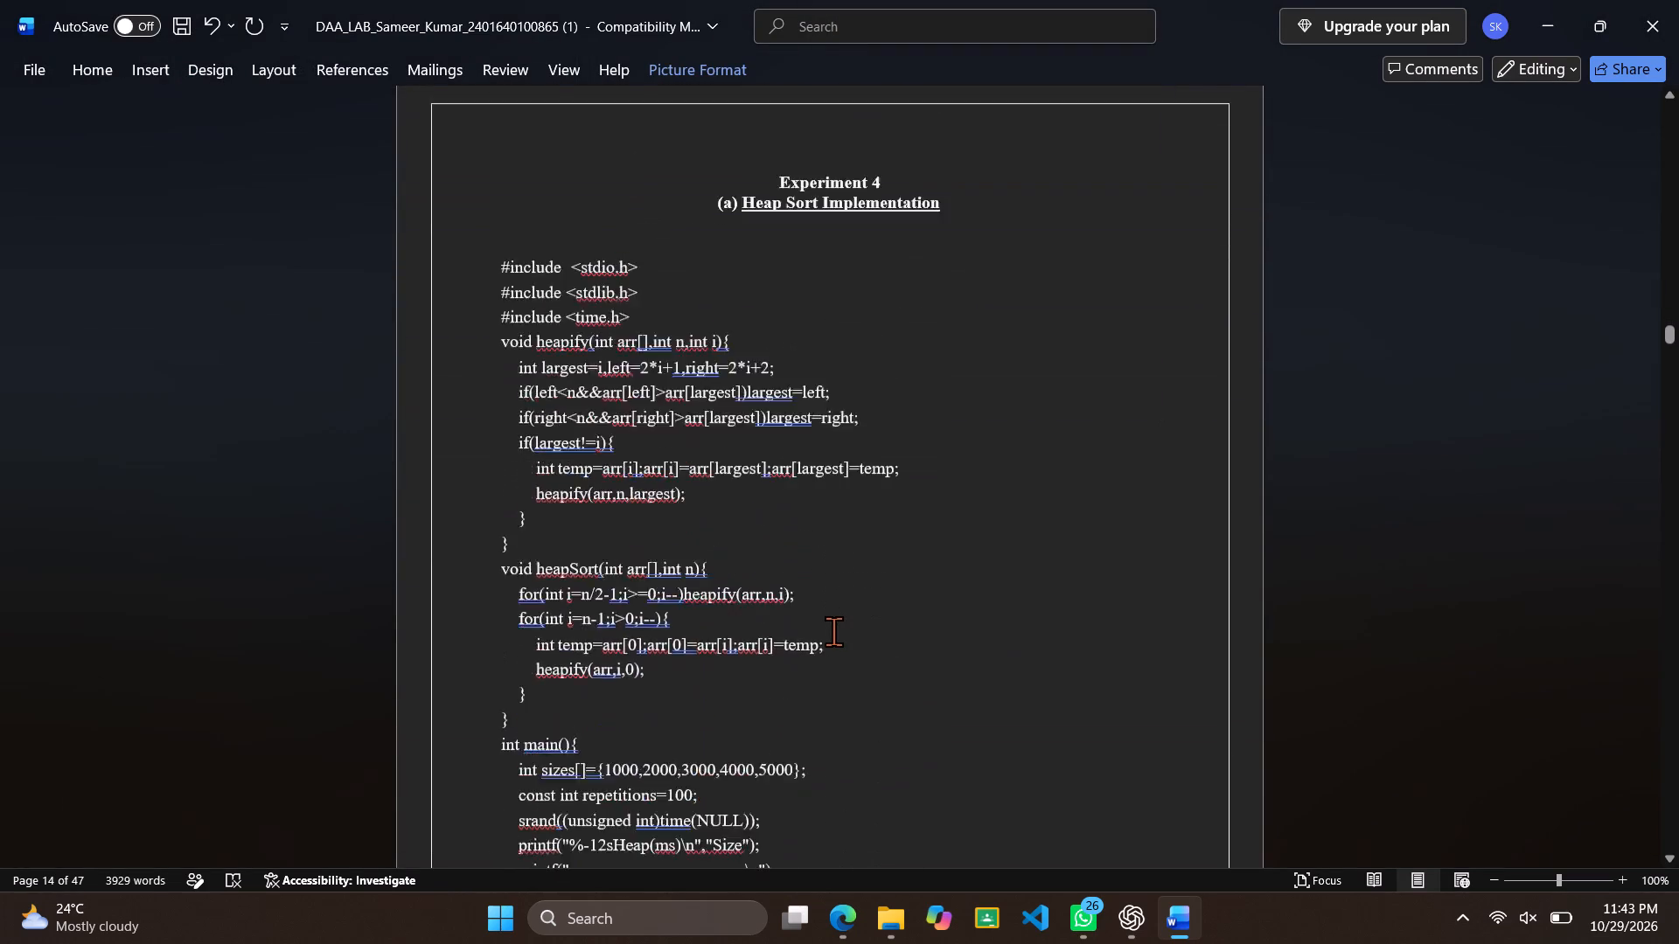
{"action": "scroll", "coordinate": [833, 631], "scroll_direction": "down", "scroll_amount": 5}
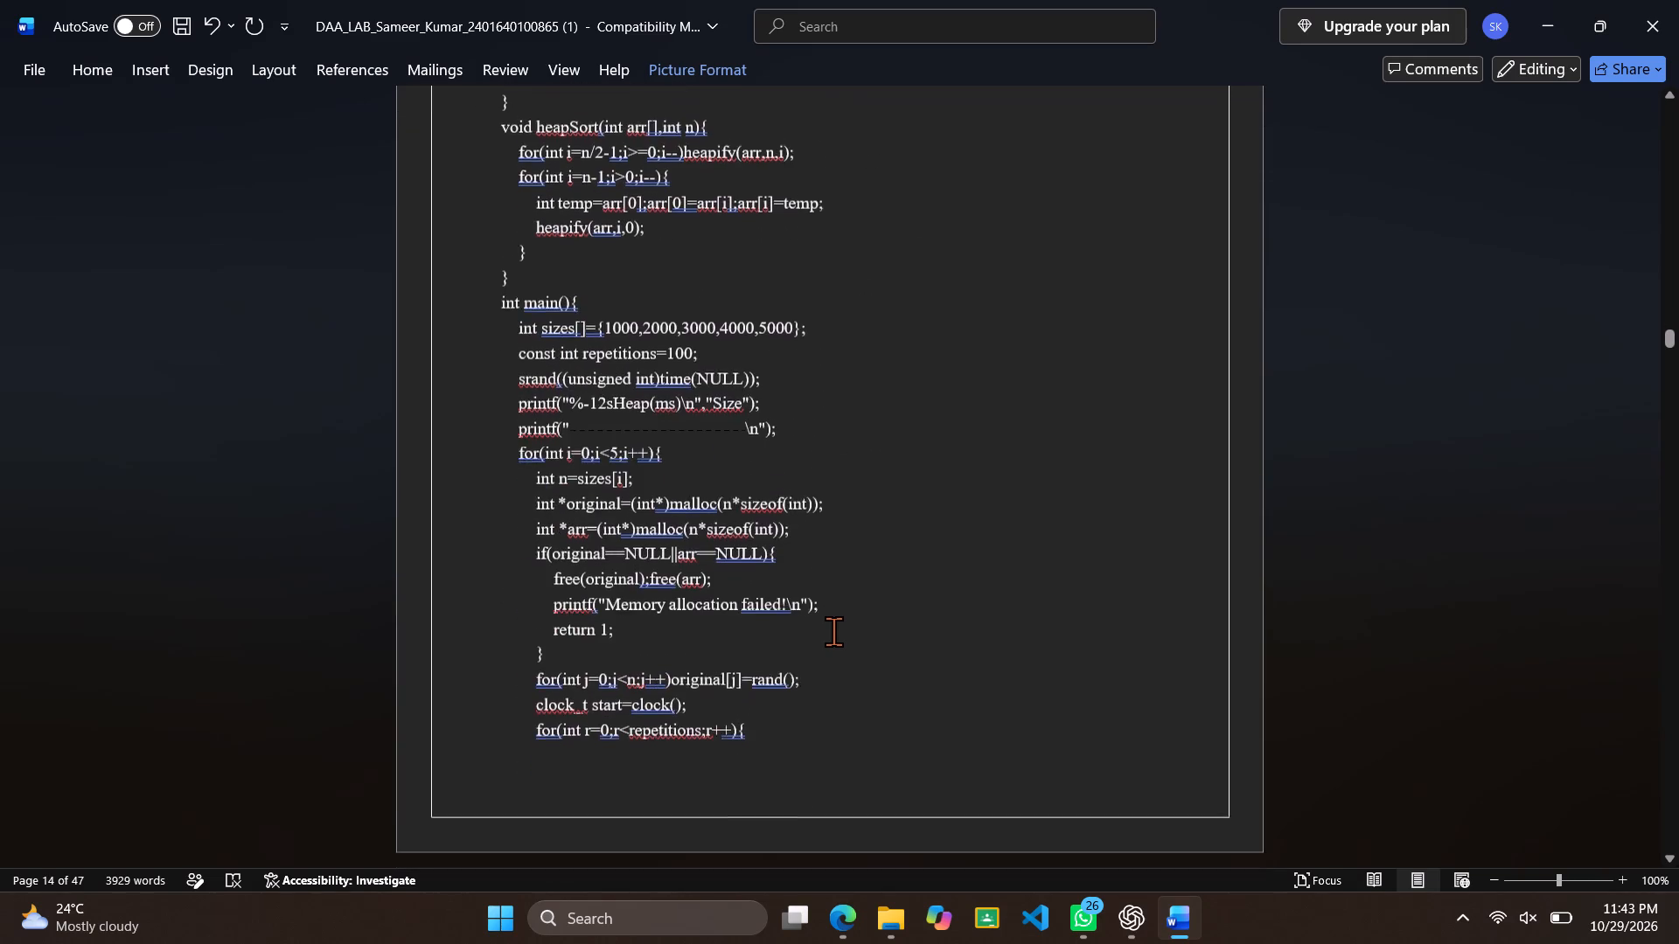
{"action": "scroll", "coordinate": [833, 631], "scroll_direction": "down", "scroll_amount": 2}
{"action": "left_click", "coordinate": [763, 503]}
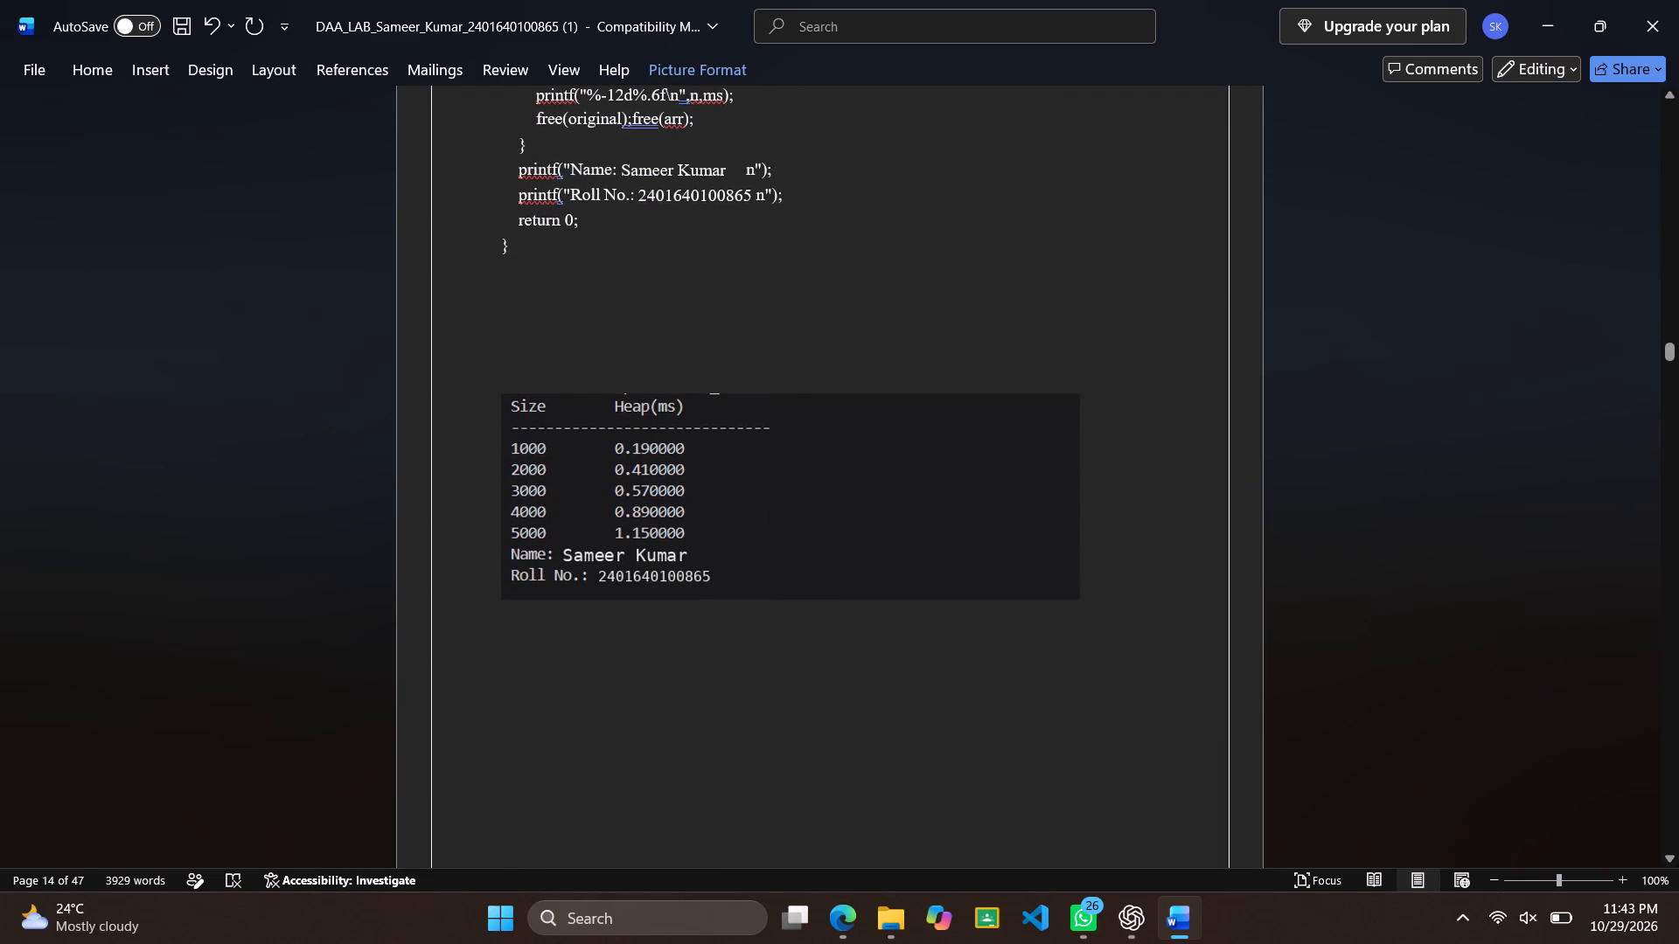
{"action": "key", "text": "Delete"}
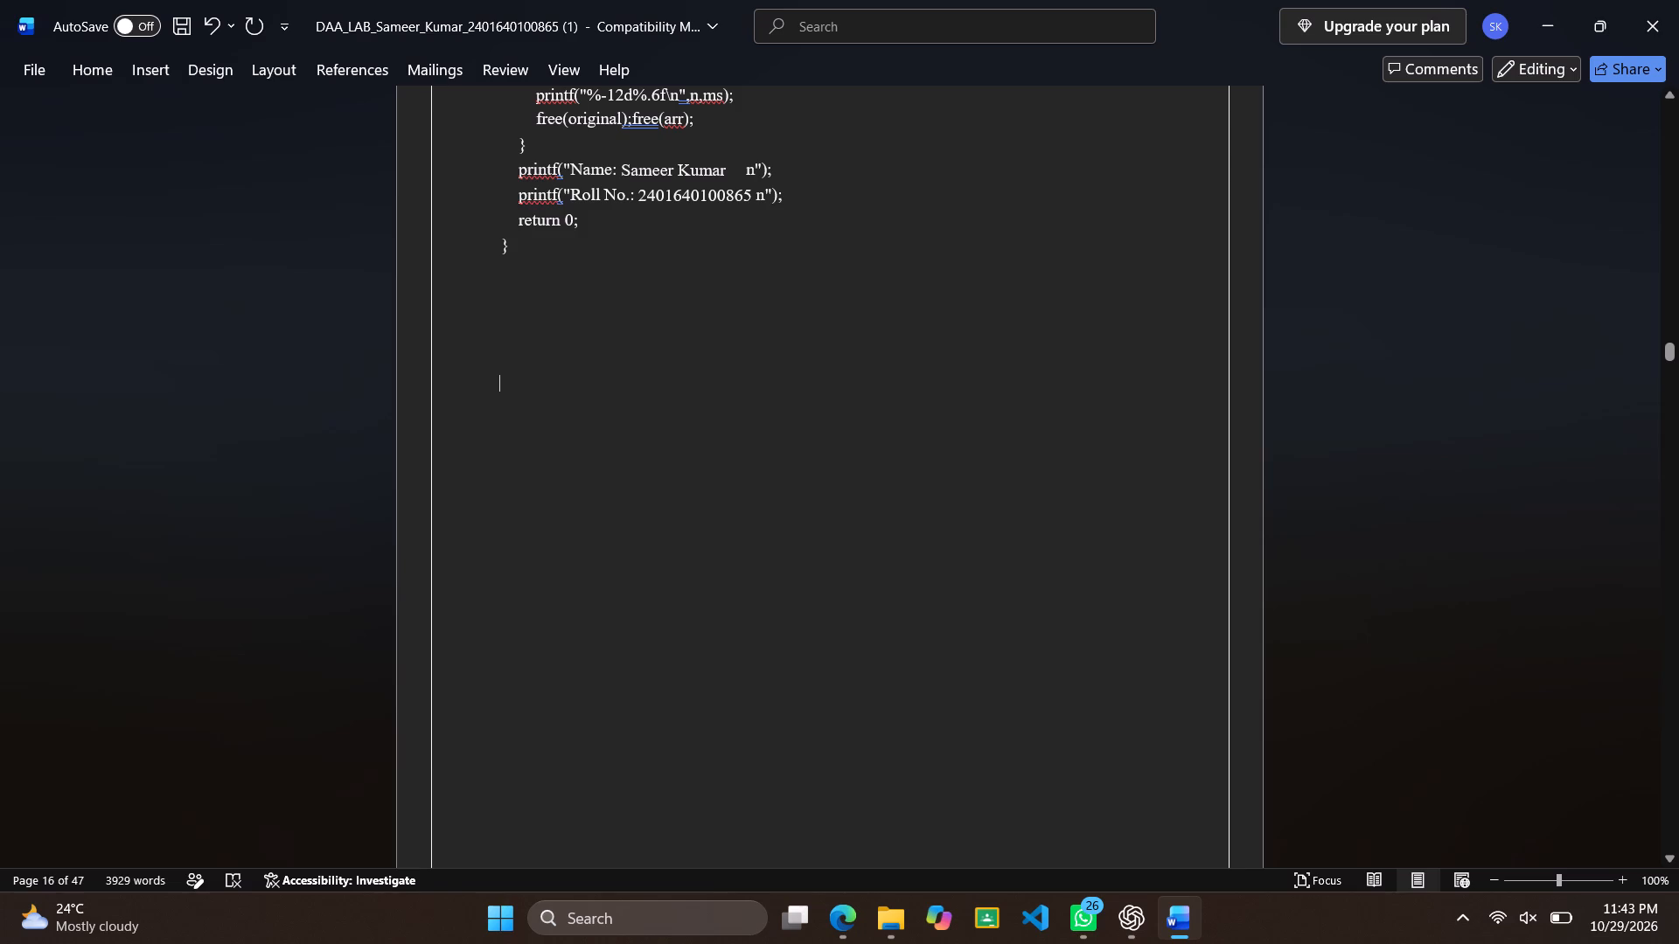
{"action": "left_click", "coordinate": [157, 80]}
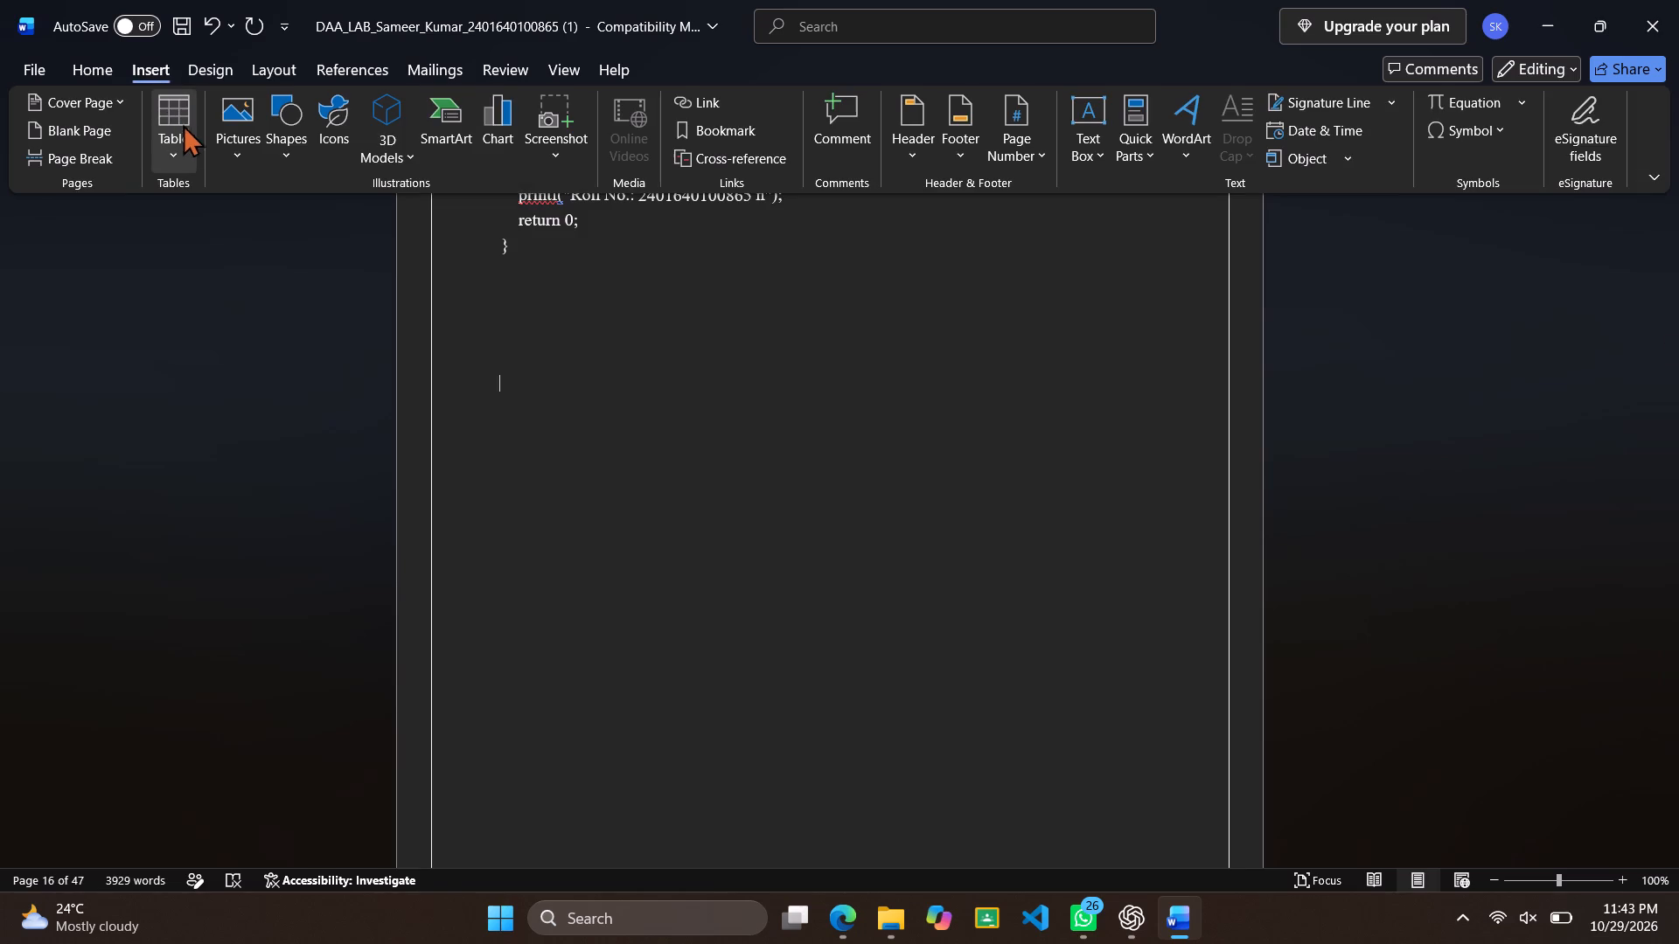
{"action": "left_click", "coordinate": [219, 136]}
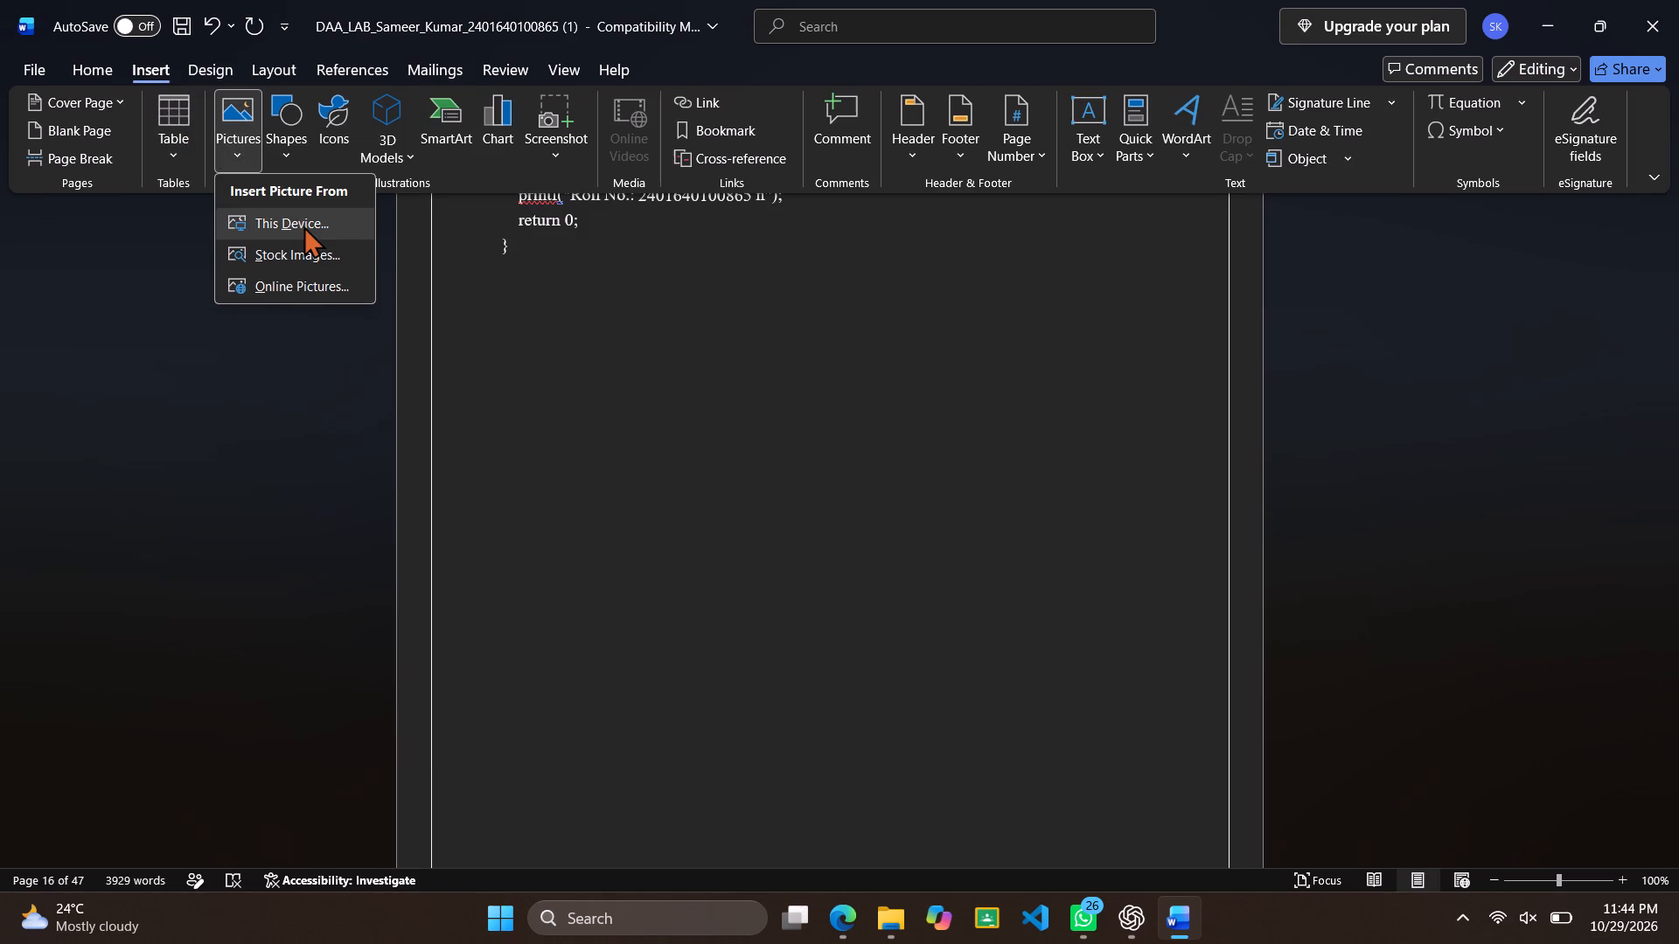
{"action": "left_click", "coordinate": [303, 226]}
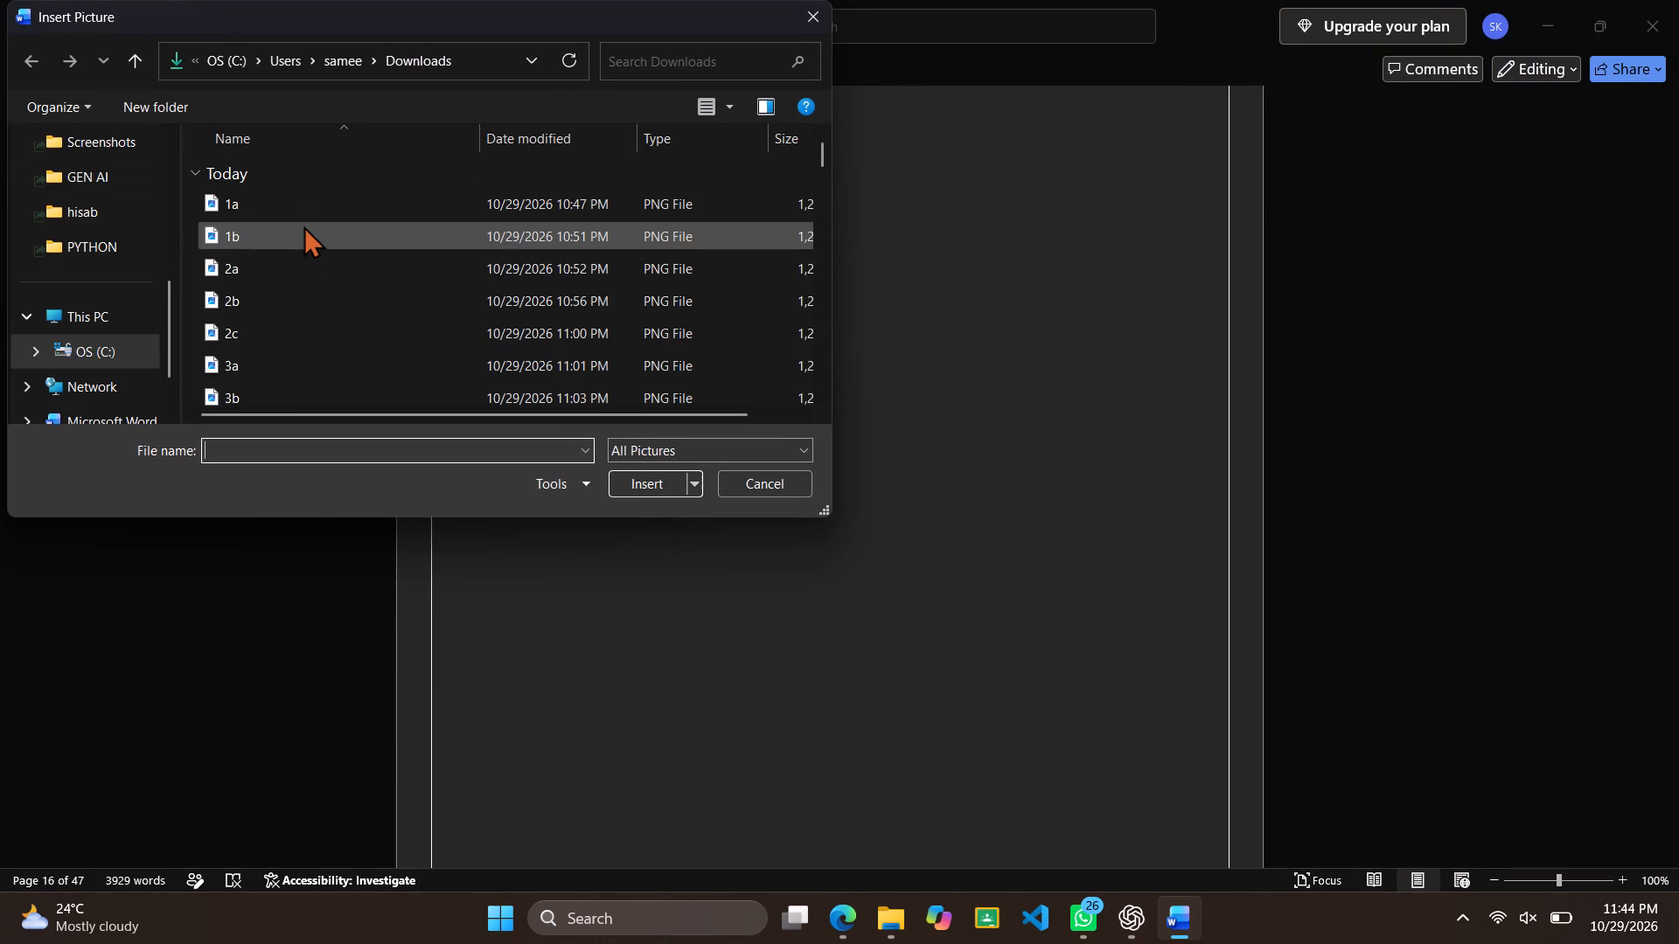
{"action": "scroll", "coordinate": [283, 391], "scroll_direction": "down", "scroll_amount": 1}
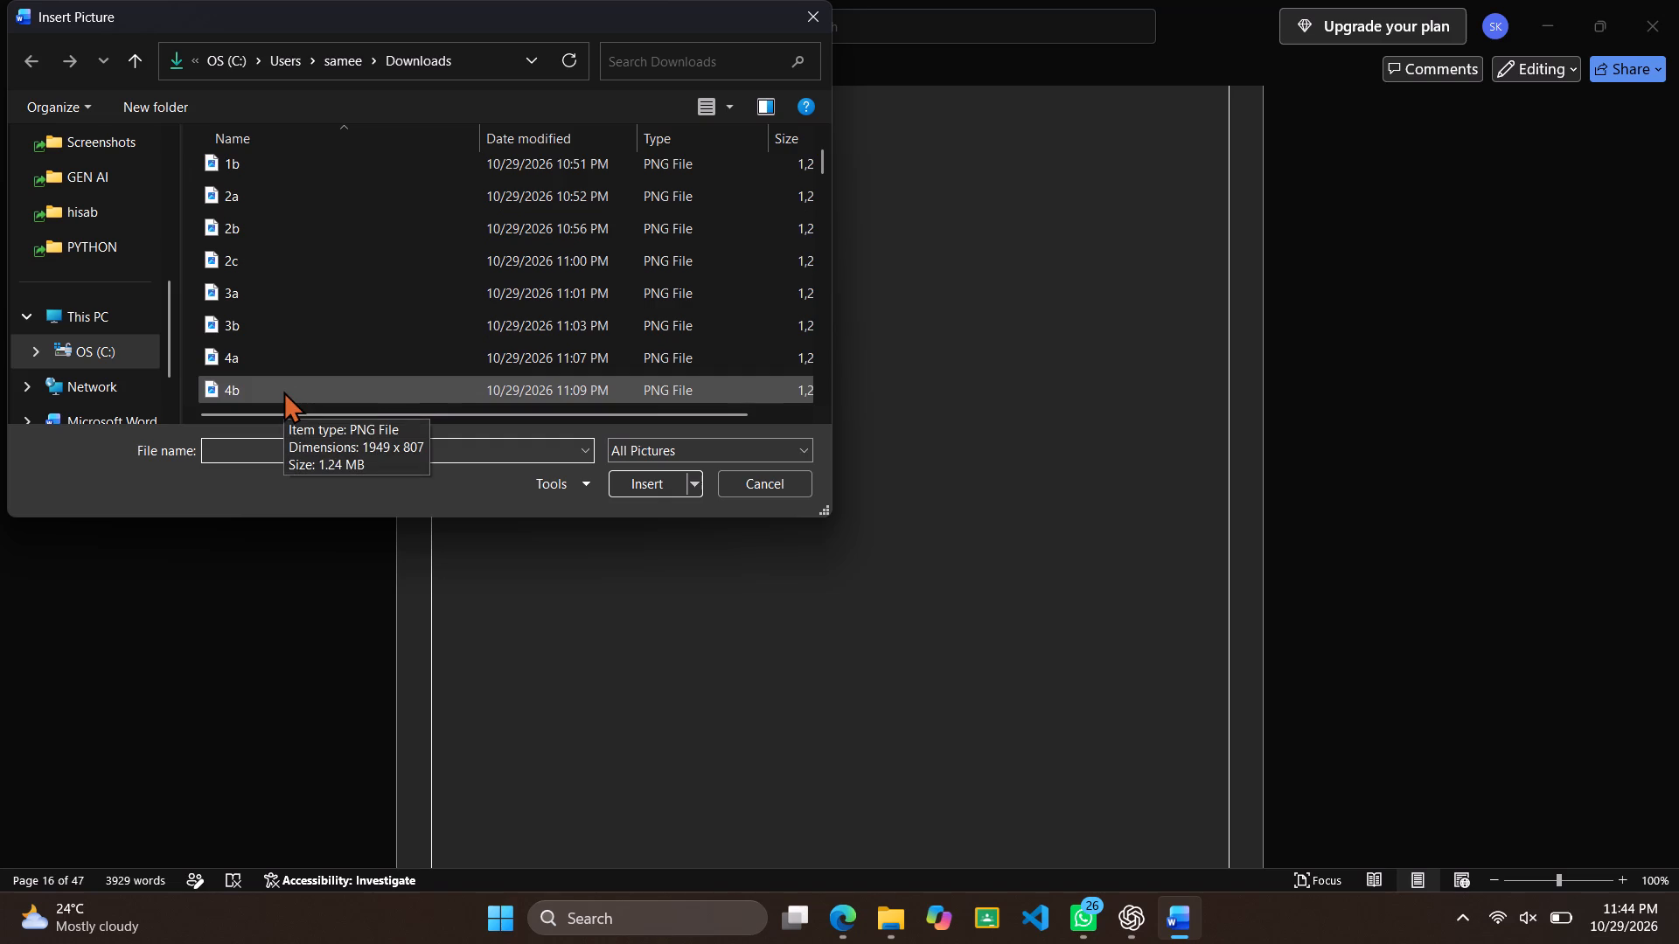
{"action": "left_click", "coordinate": [276, 364]}
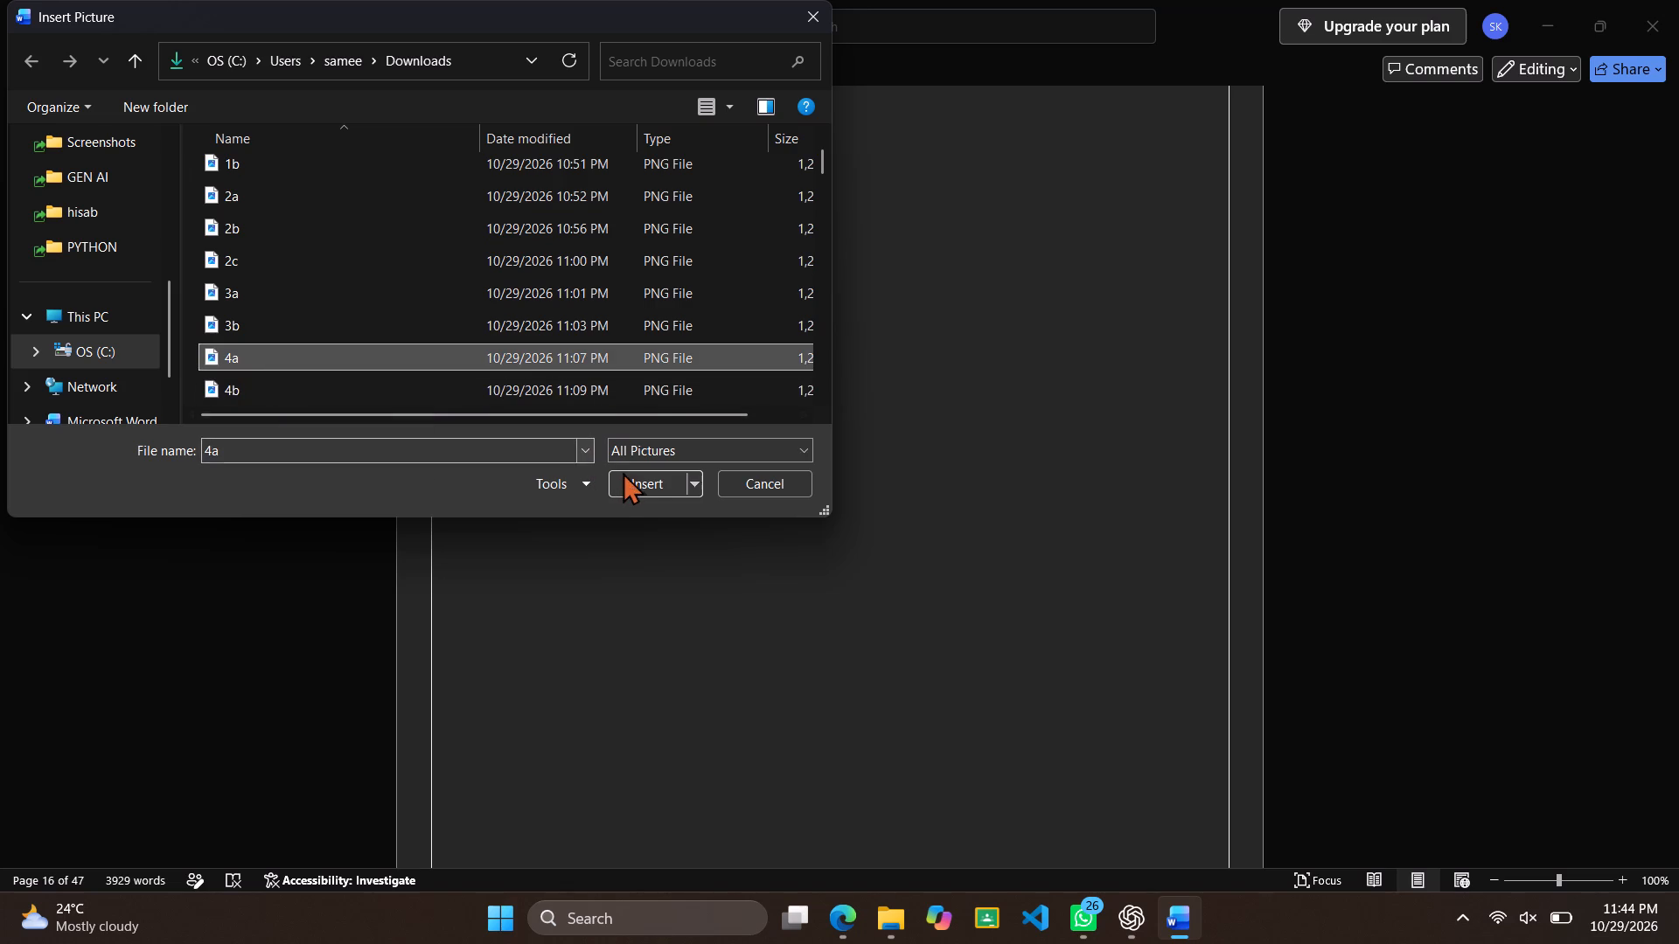
{"action": "left_click", "coordinate": [625, 473]}
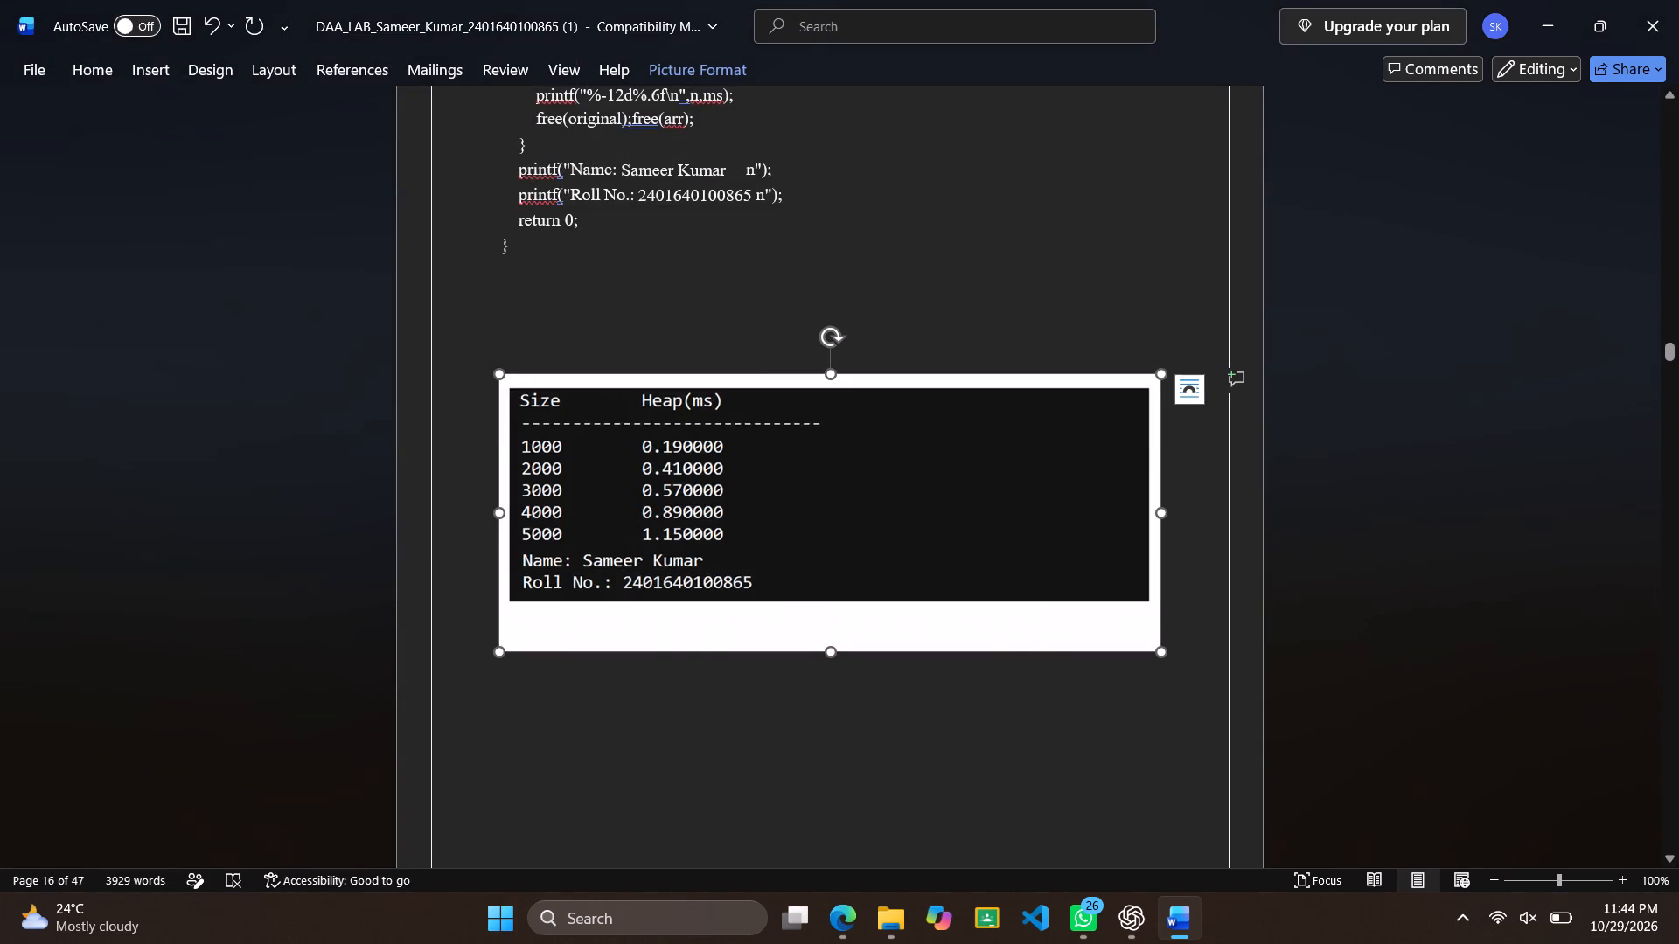
Replace the counting sort output image below the code on page 18 with the picture 4b from Downloads.
{"action": "scroll", "coordinate": [664, 673], "scroll_direction": "down", "scroll_amount": 7}
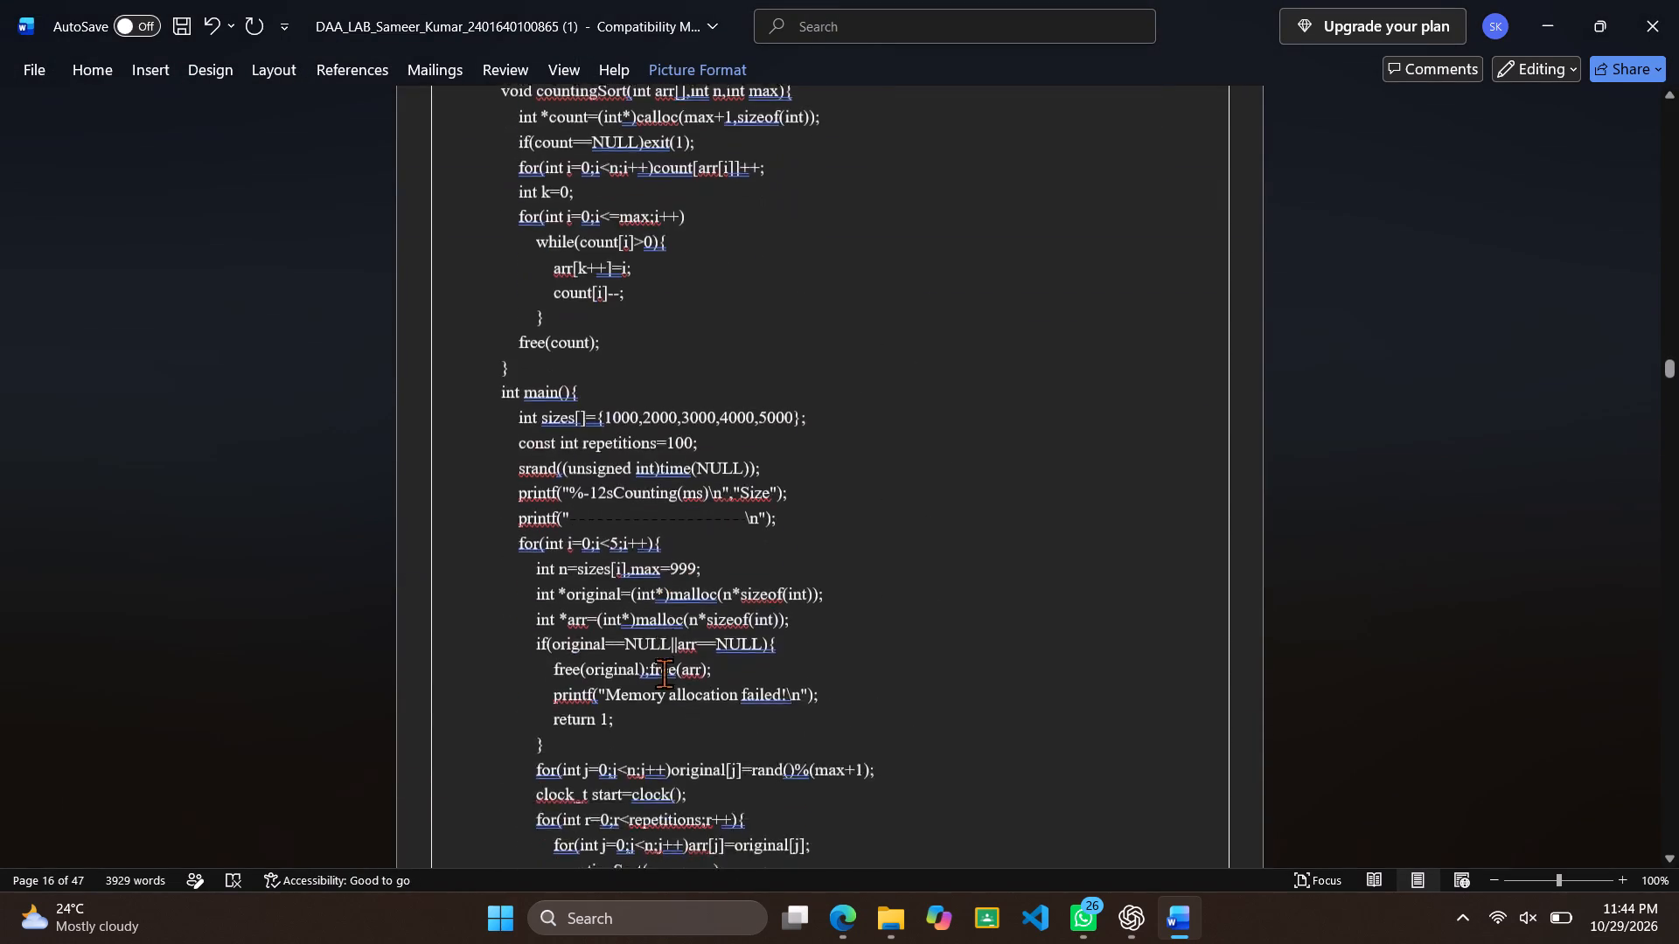
{"action": "scroll", "coordinate": [664, 673], "scroll_direction": "down", "scroll_amount": 6}
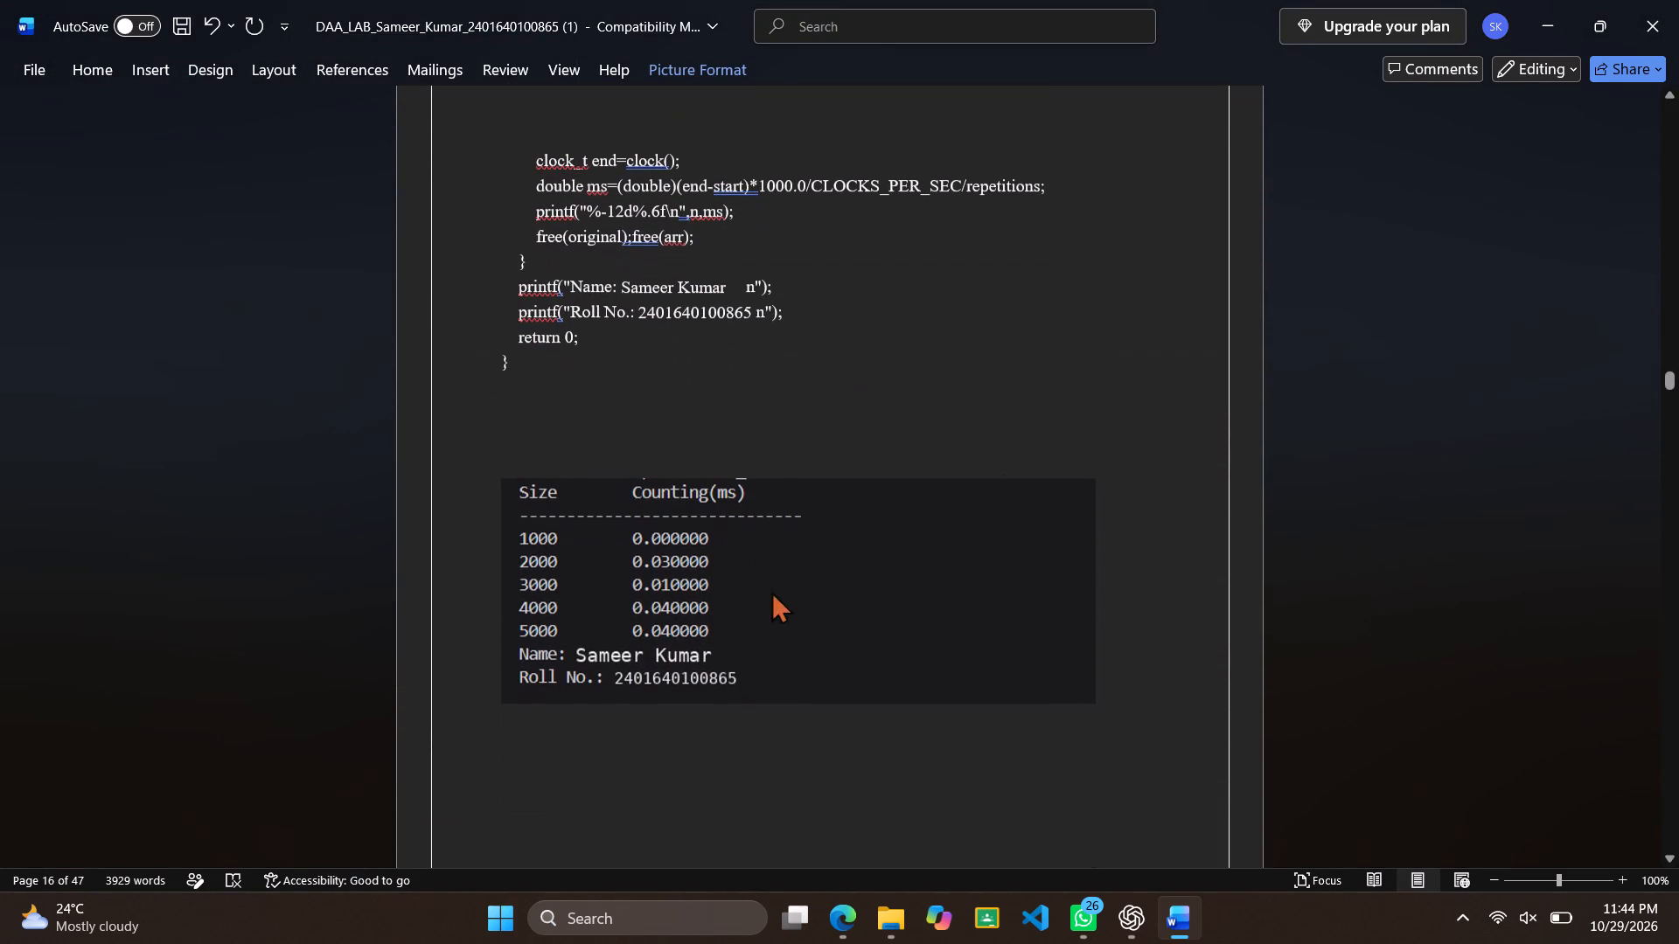
{"action": "left_click", "coordinate": [771, 591]}
{"action": "key", "text": "Delete"}
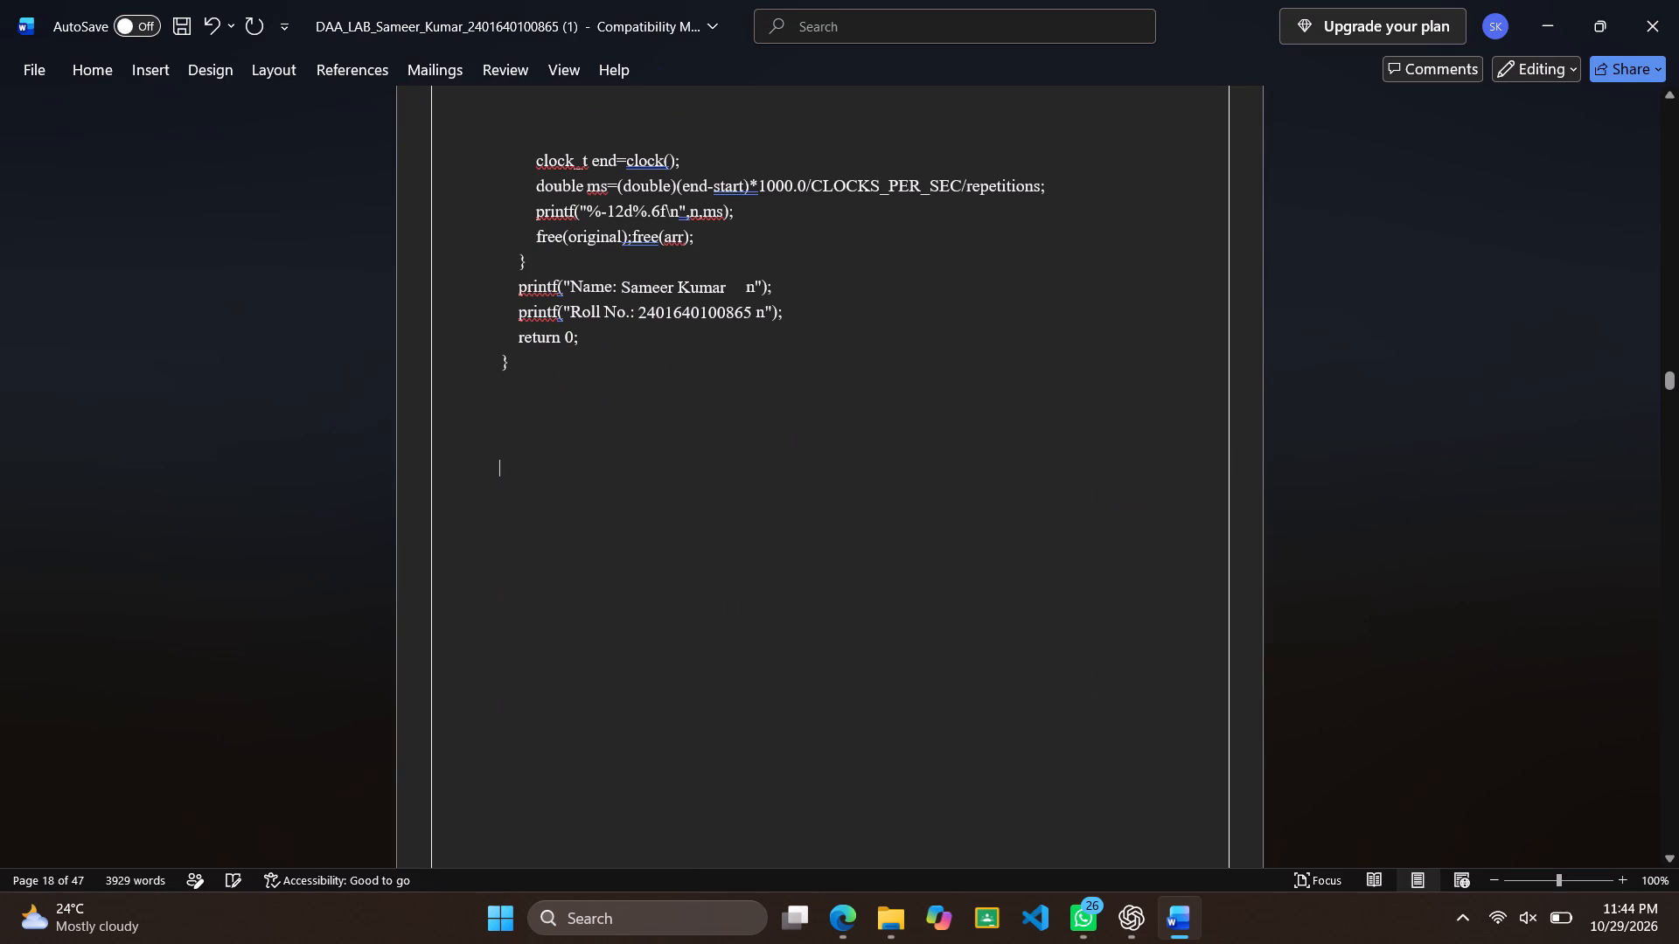
{"action": "left_click", "coordinate": [146, 66]}
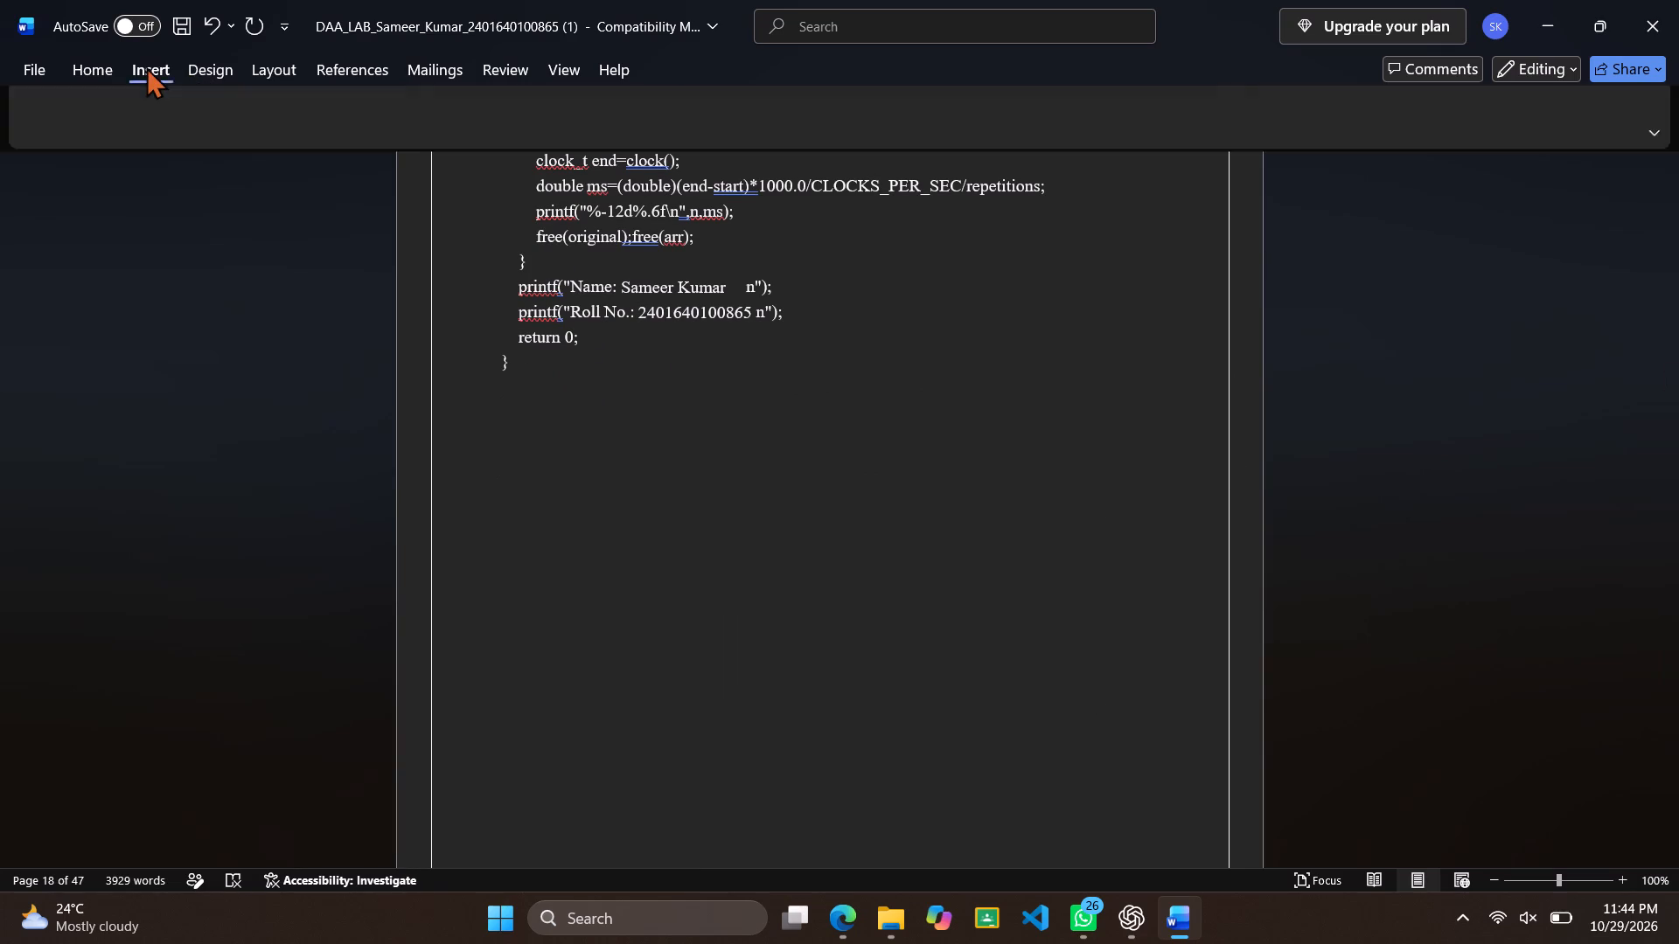
{"action": "left_click", "coordinate": [241, 118]}
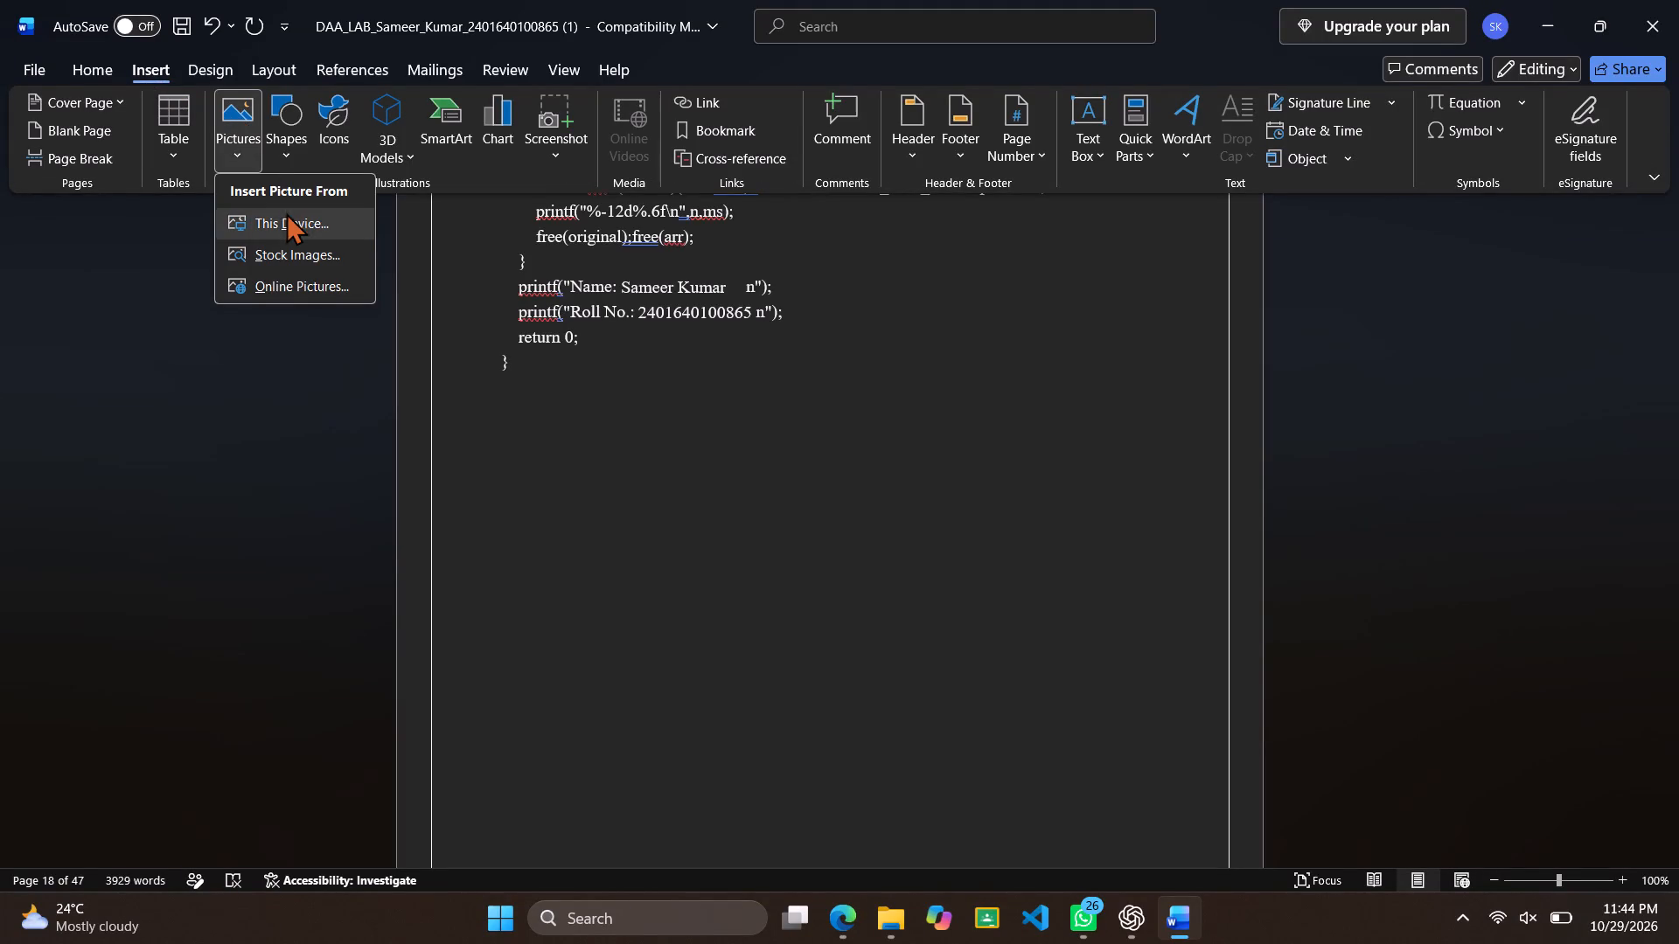
{"action": "left_click", "coordinate": [288, 215]}
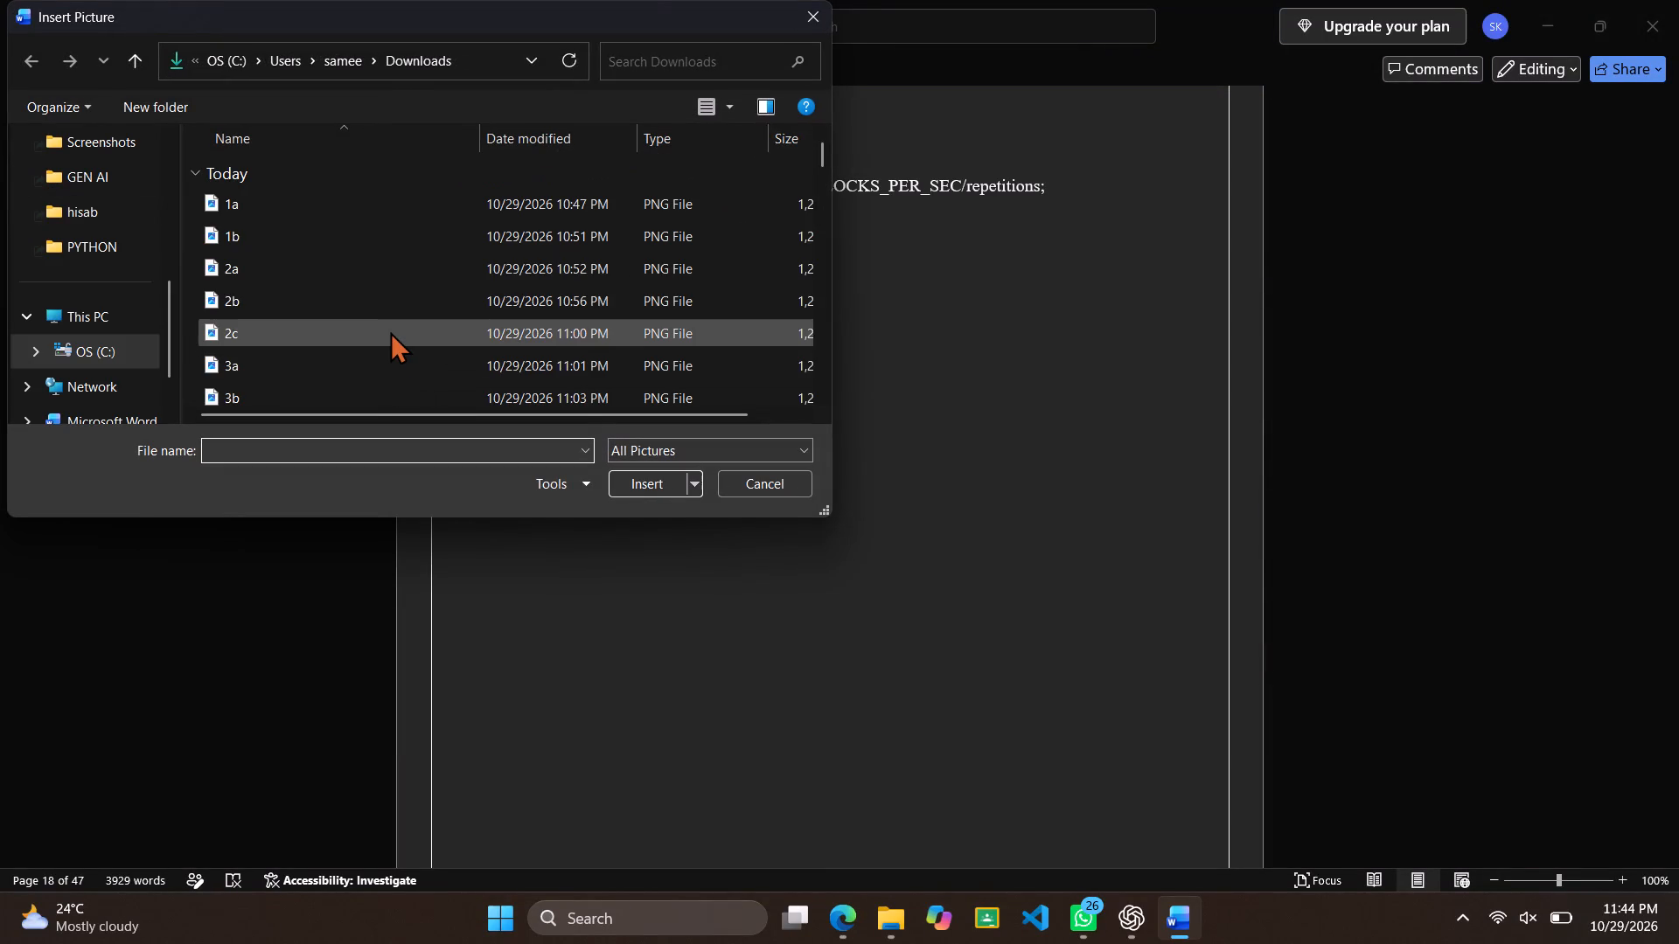
{"action": "scroll", "coordinate": [390, 331], "scroll_direction": "down", "scroll_amount": 1}
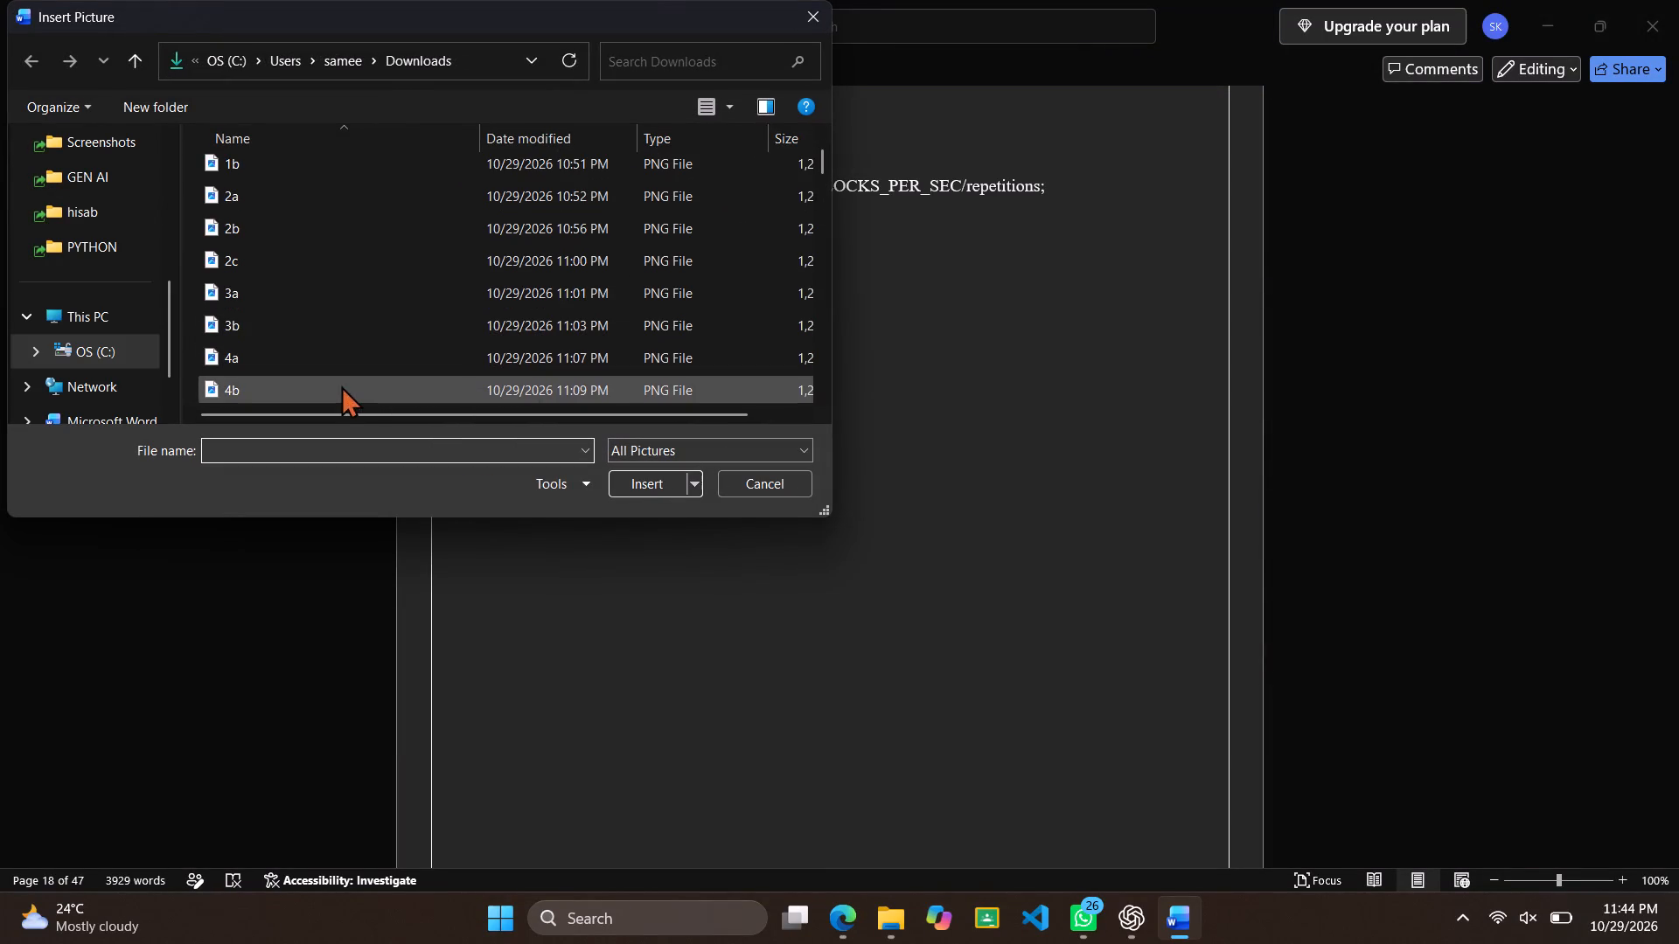
{"action": "left_click", "coordinate": [338, 388]}
{"action": "left_click", "coordinate": [640, 478]}
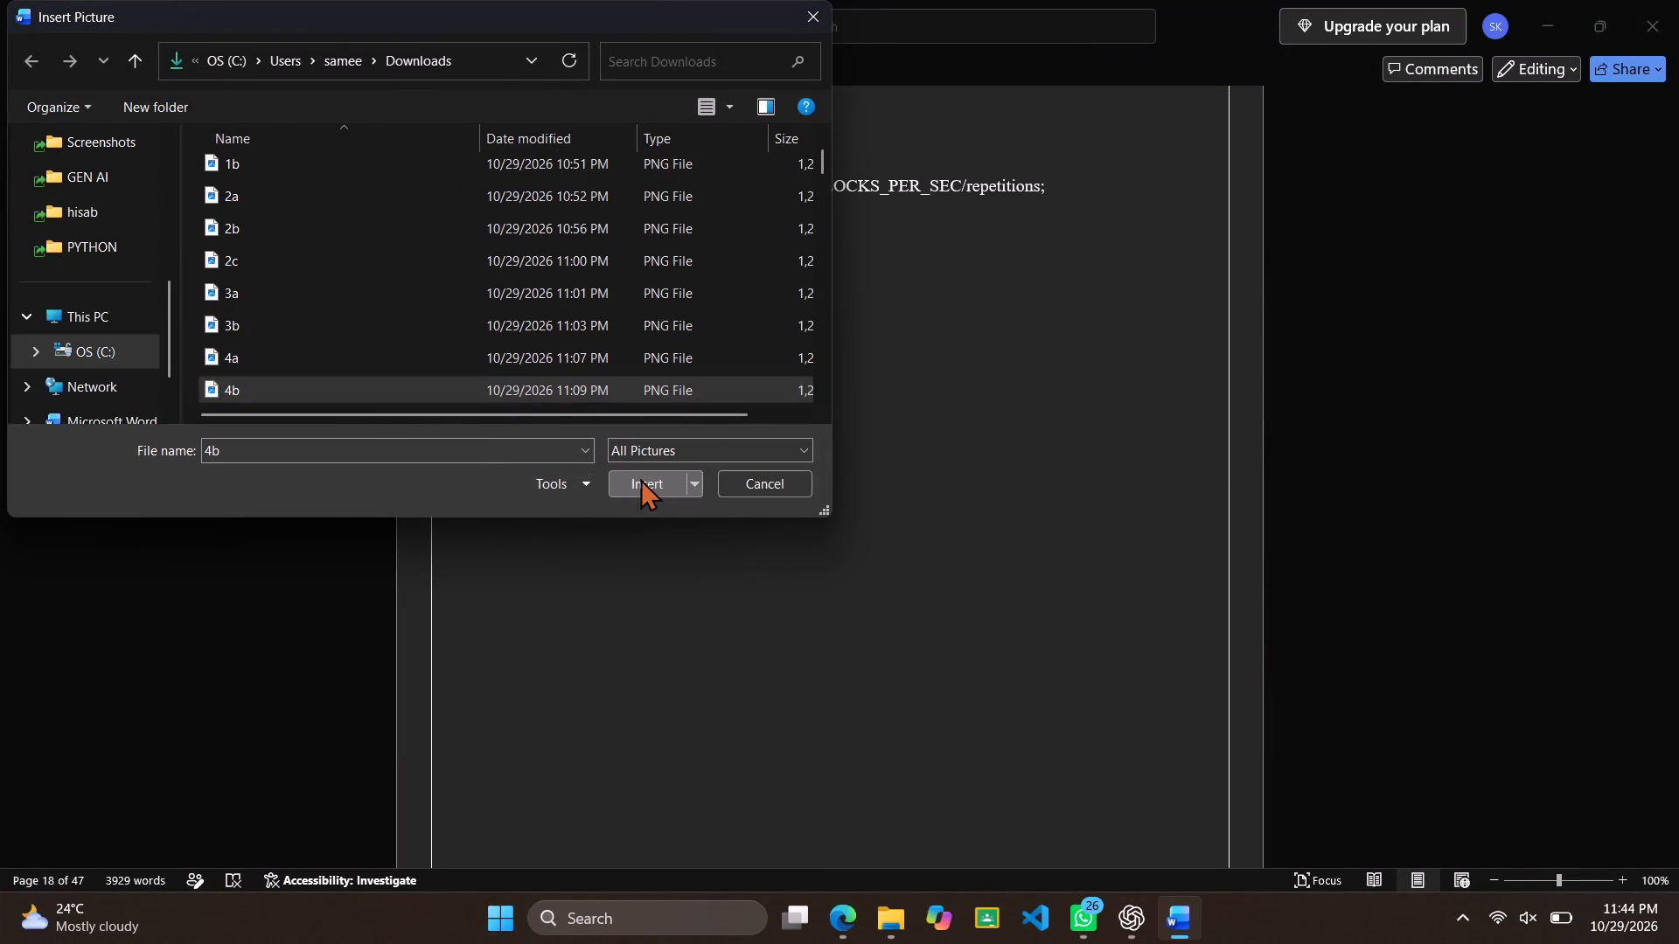
Replace the radix sort output image below the code on page 20 with the picture 4c from Downloads.
{"action": "scroll", "coordinate": [738, 564], "scroll_direction": "down", "scroll_amount": 2}
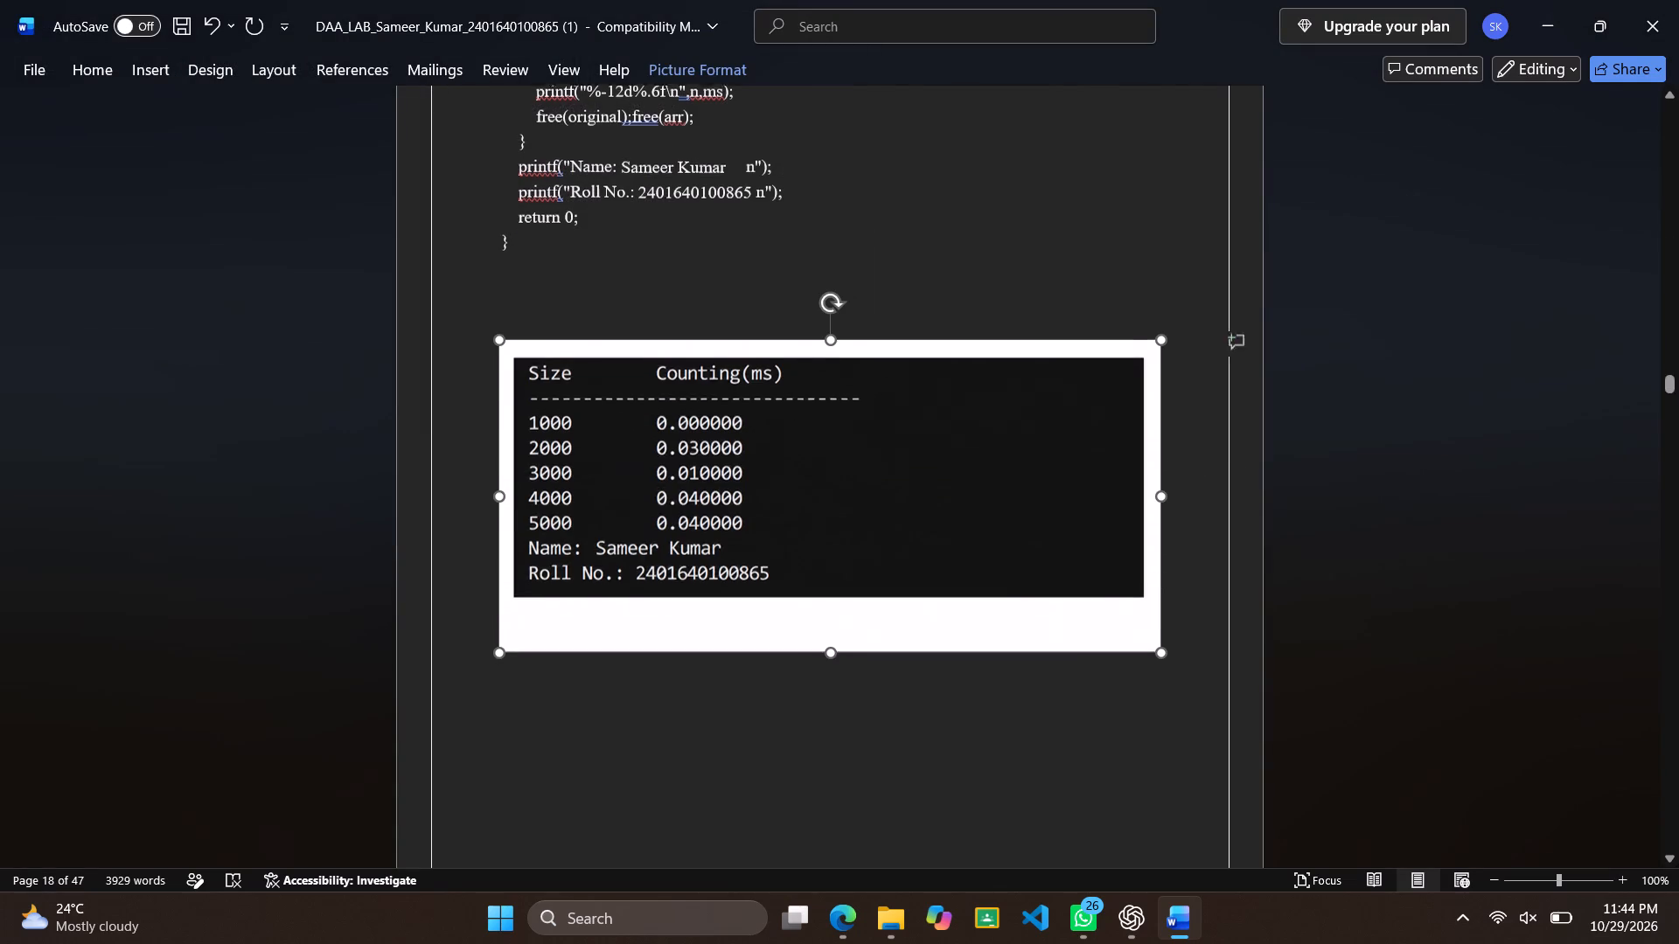
{"action": "scroll", "coordinate": [738, 564], "scroll_direction": "down", "scroll_amount": 7}
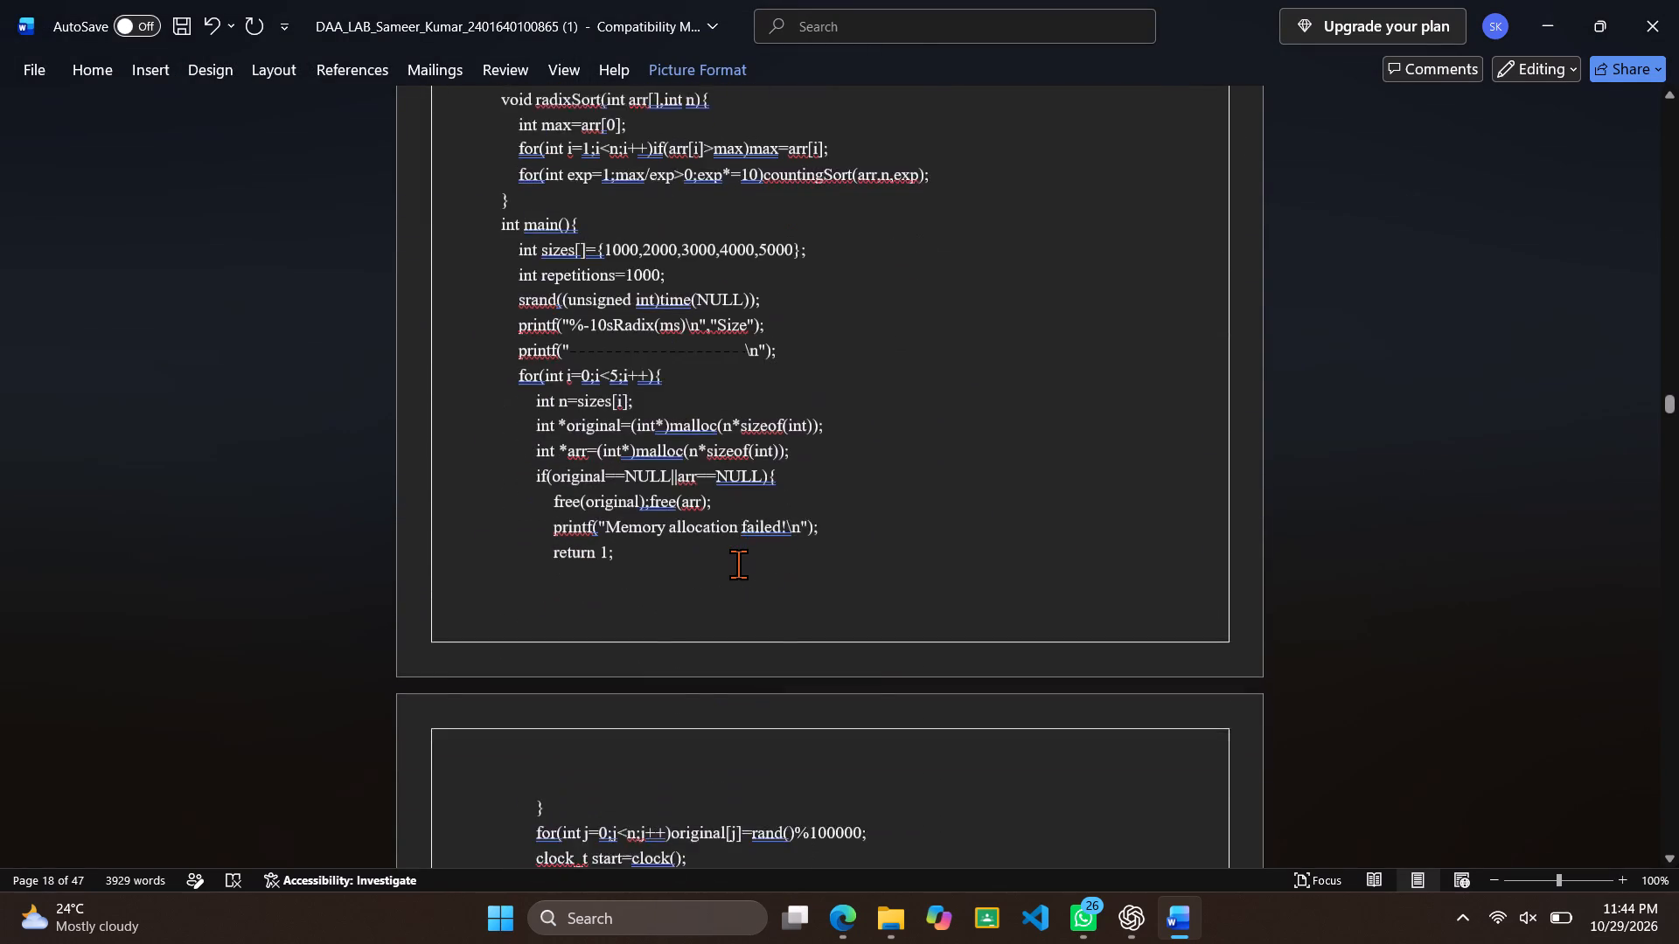
{"action": "scroll", "coordinate": [738, 564], "scroll_direction": "down", "scroll_amount": 5}
{"action": "left_click", "coordinate": [707, 507]}
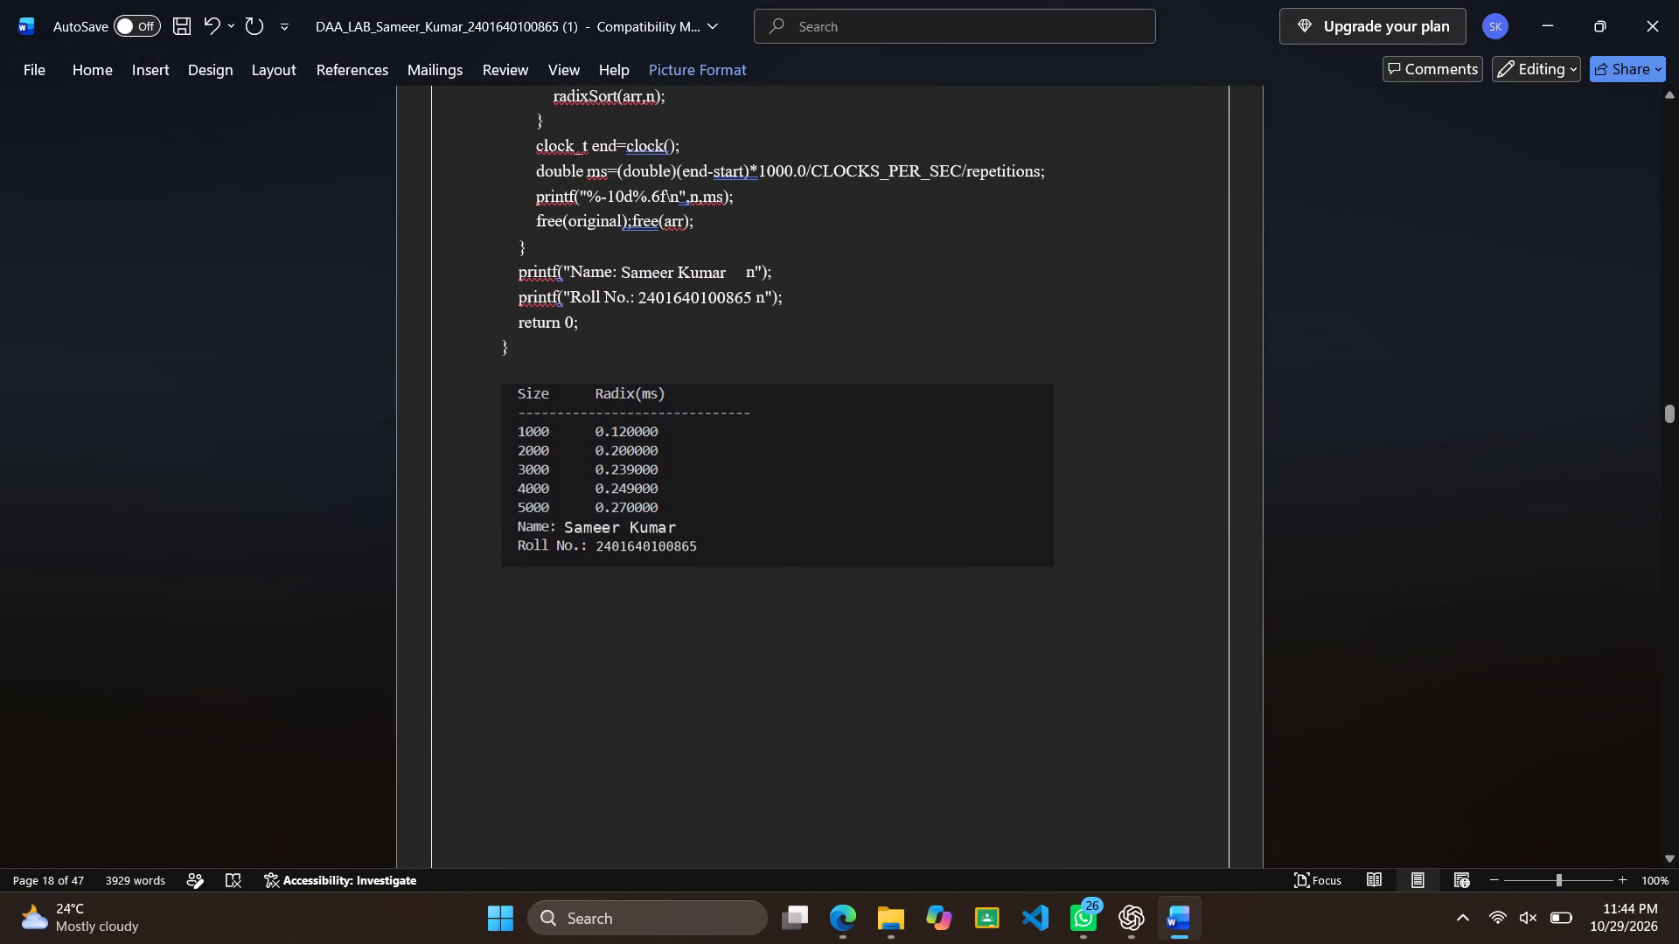
{"action": "key", "text": "Insert"}
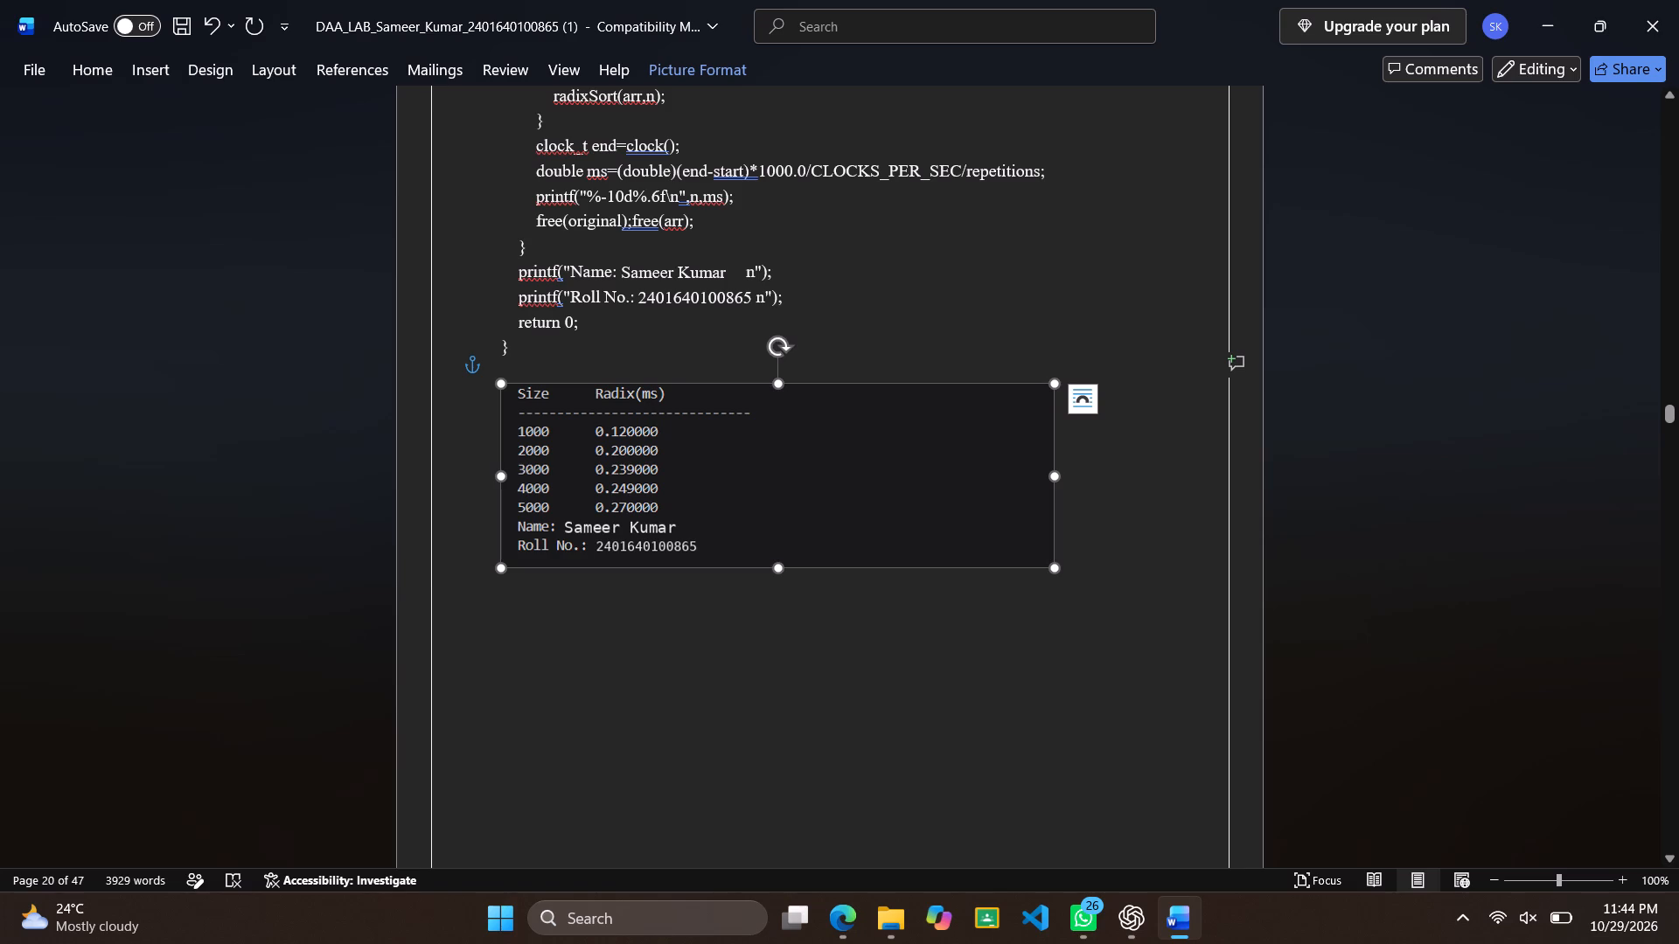
{"action": "key", "text": "Delete"}
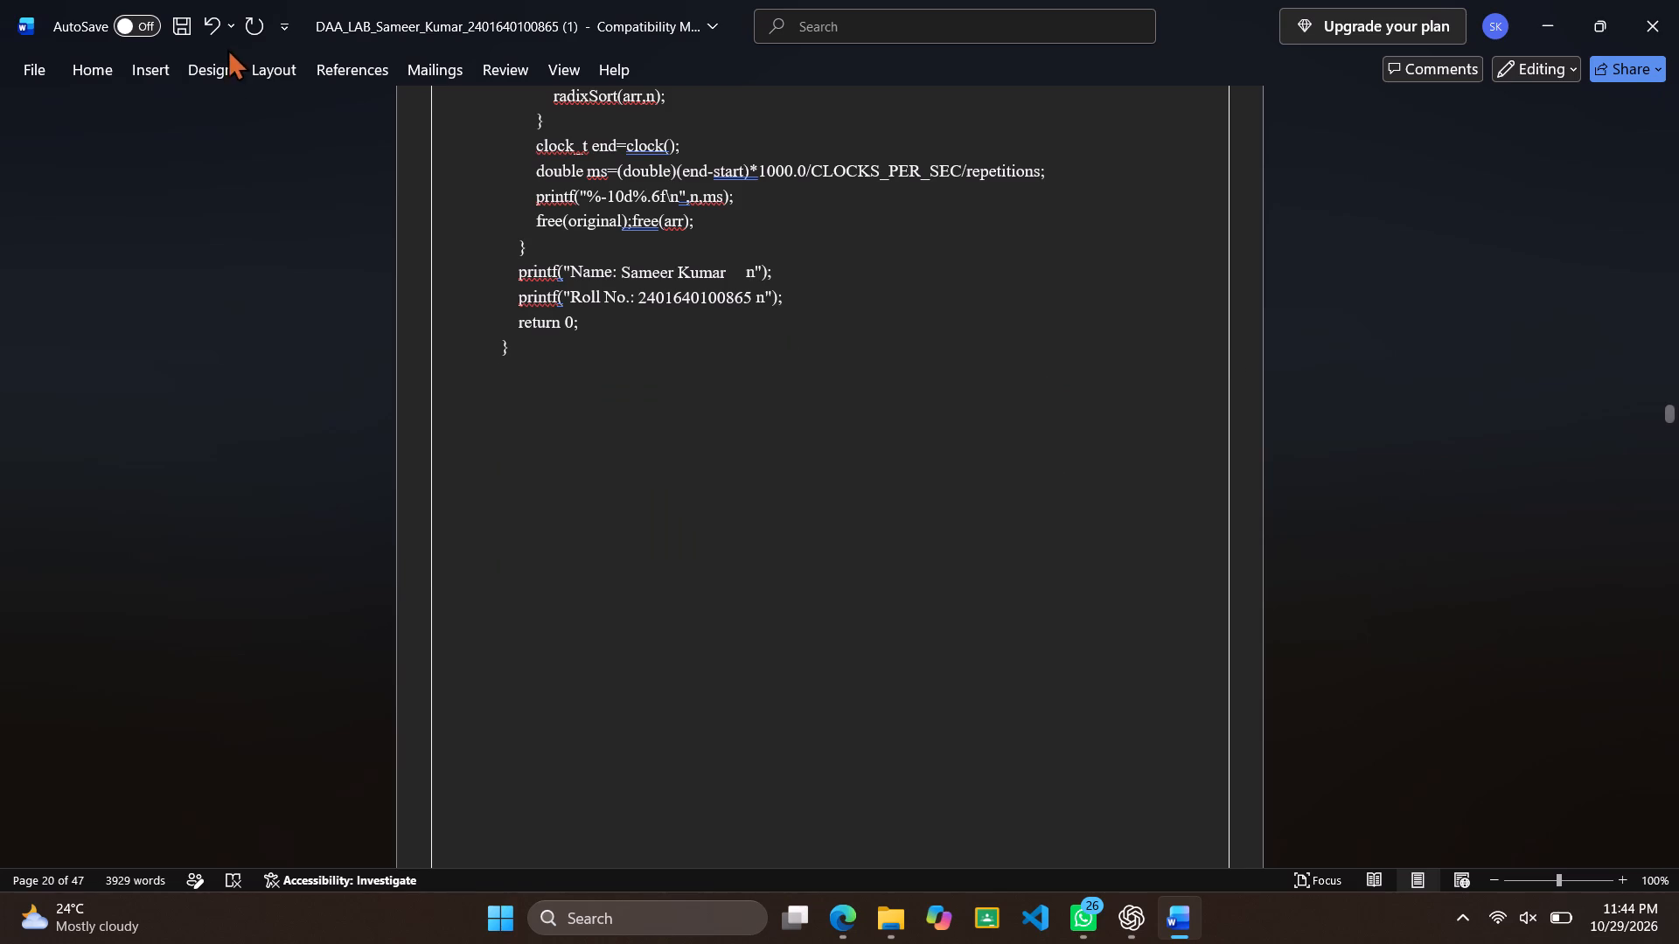
{"action": "left_click", "coordinate": [145, 59]}
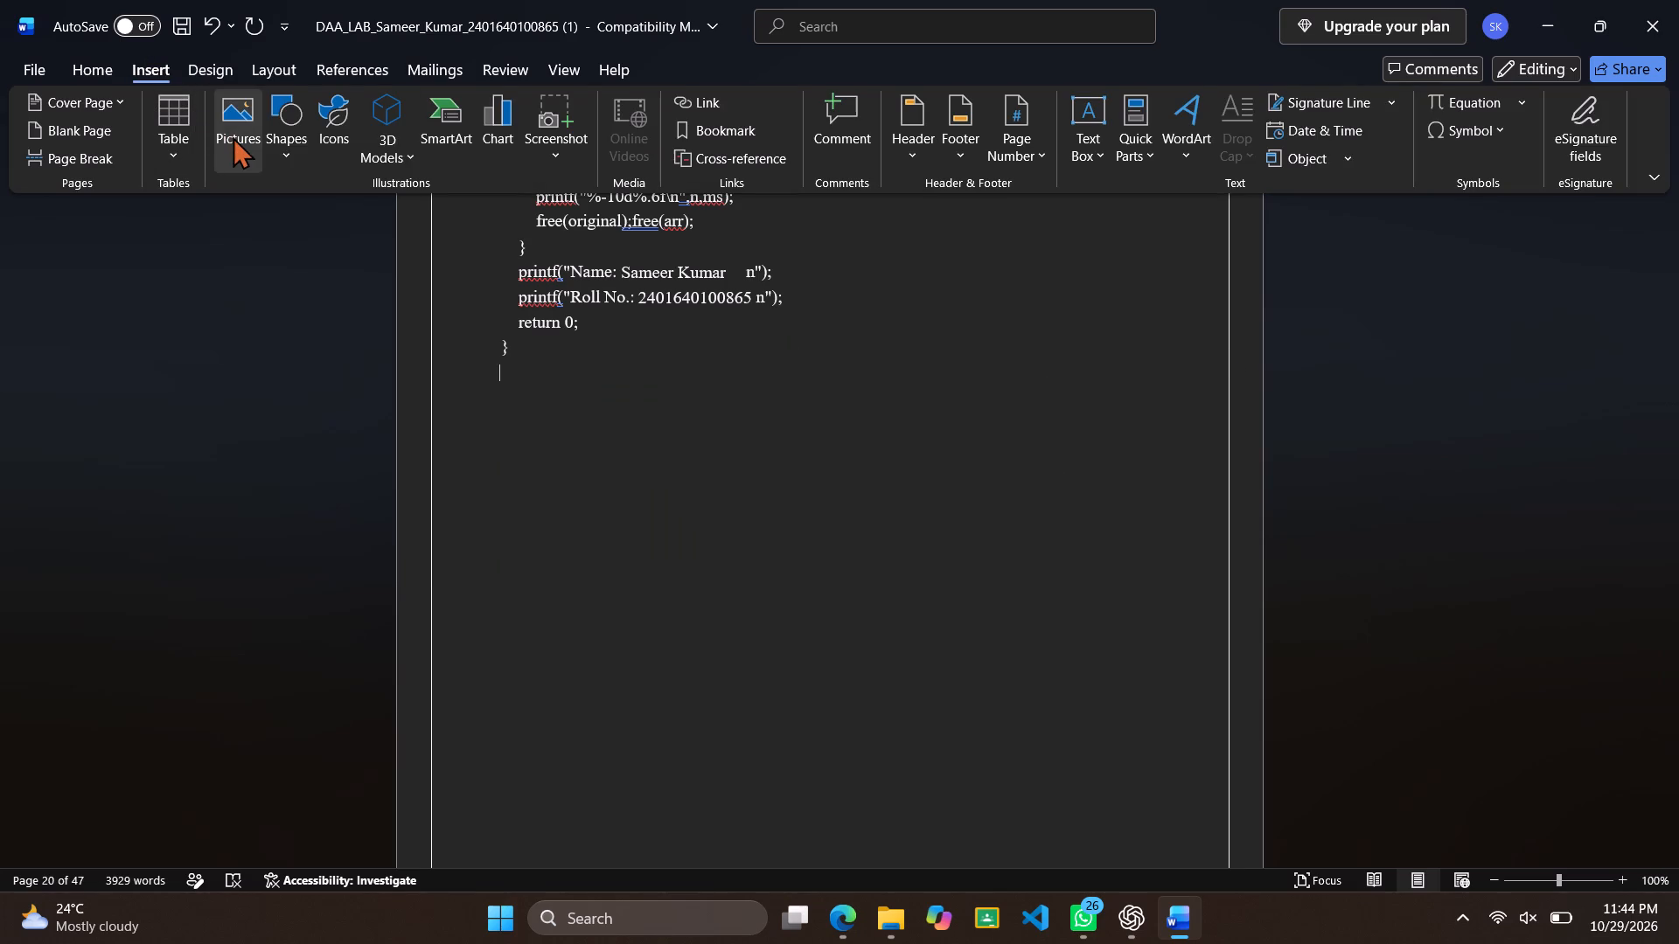
{"action": "left_click", "coordinate": [233, 136]}
{"action": "left_click", "coordinate": [299, 229]}
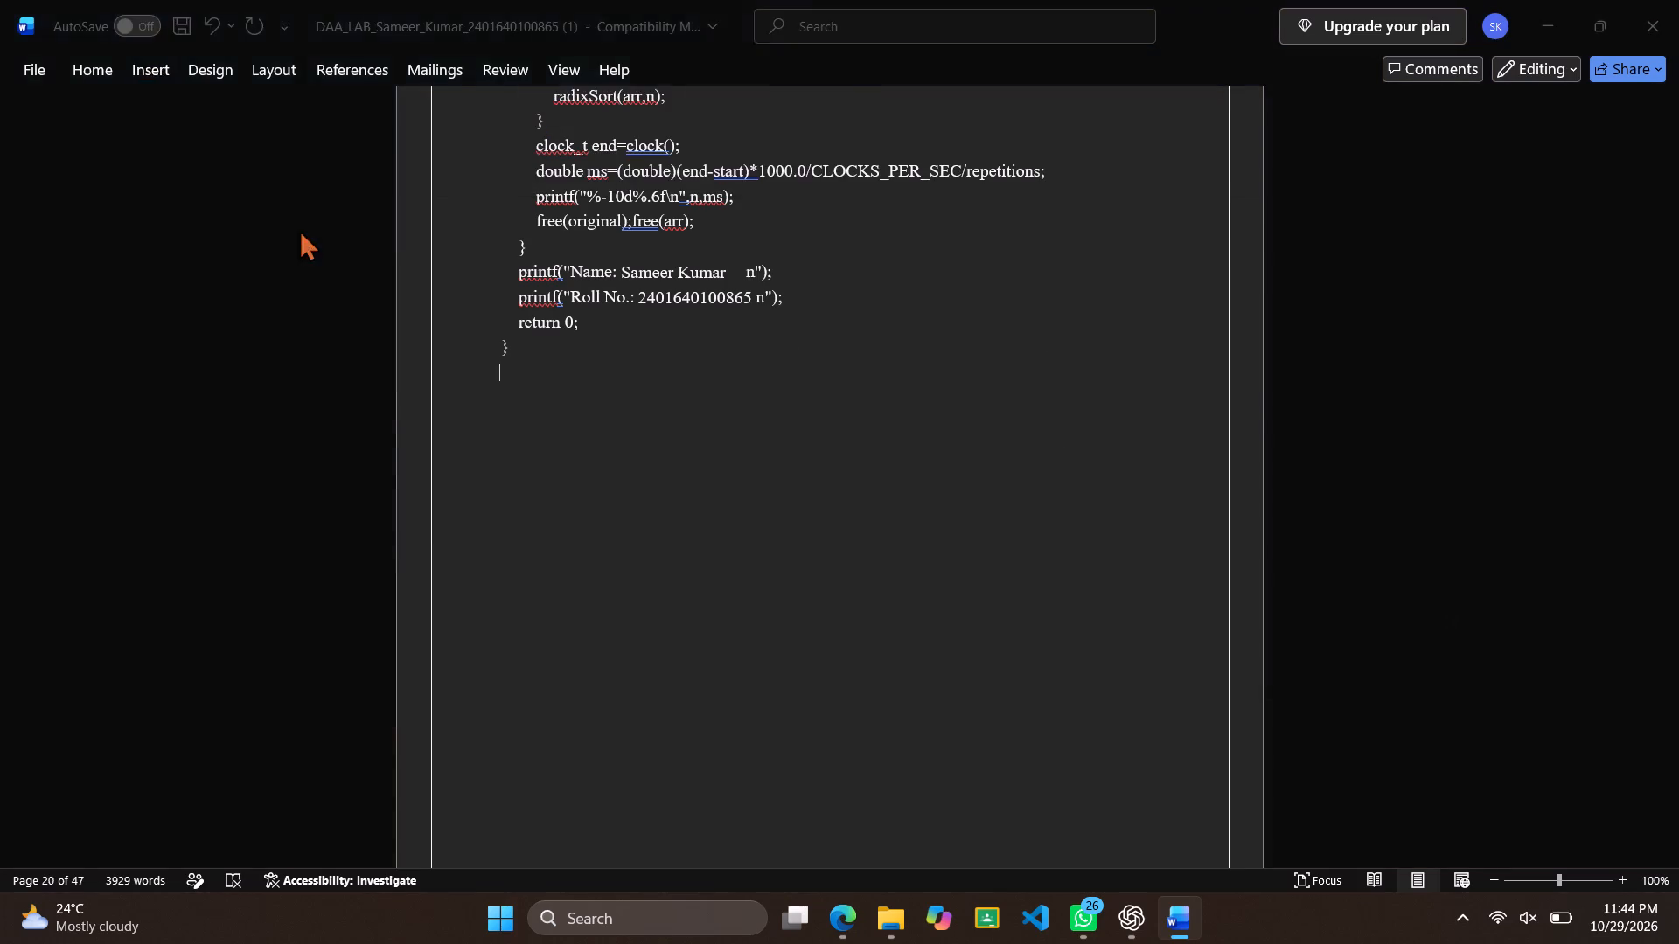
{"action": "key", "text": "Down"}
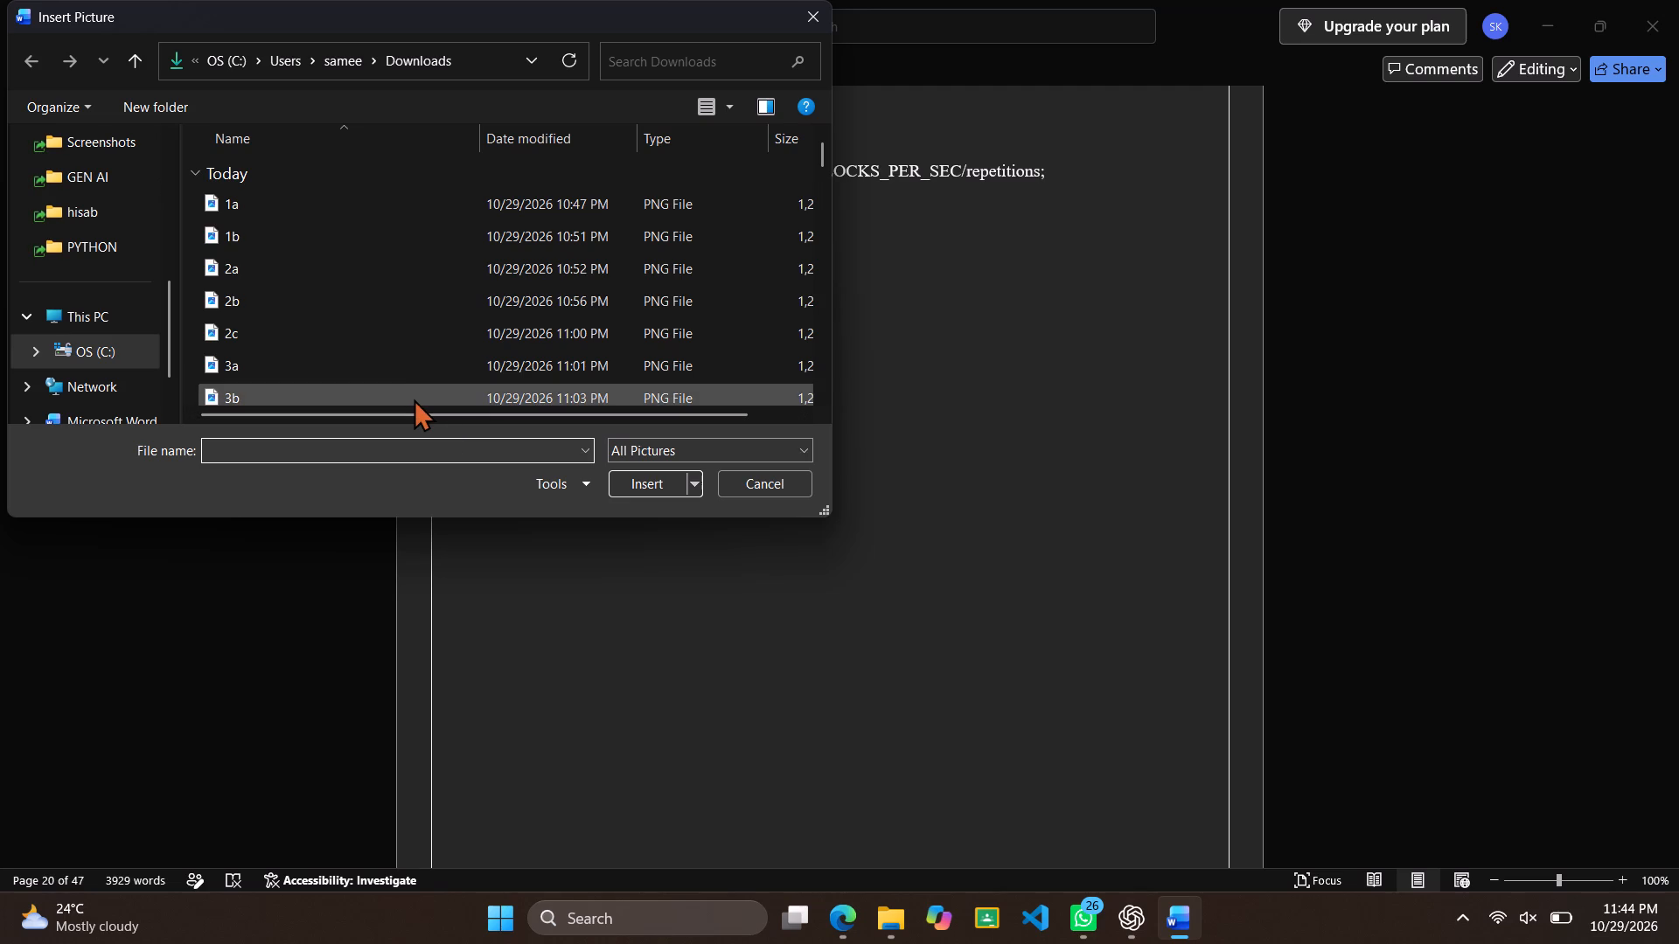
{"action": "key", "text": "Down"}
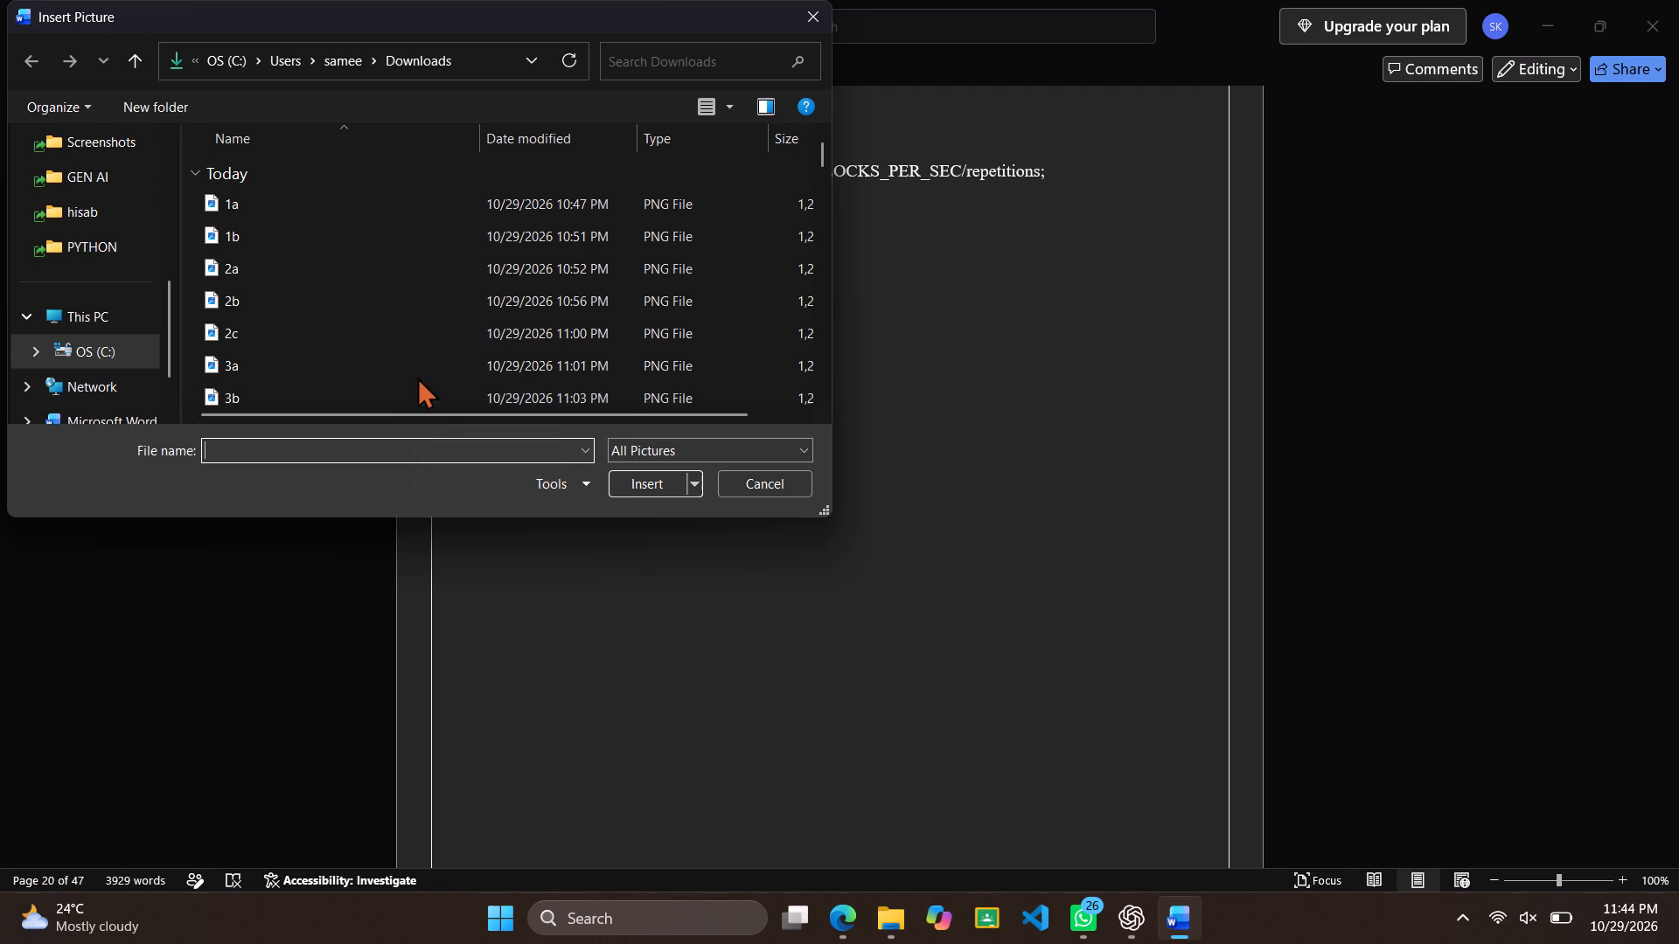
{"action": "scroll", "coordinate": [412, 337], "scroll_direction": "down", "scroll_amount": 2}
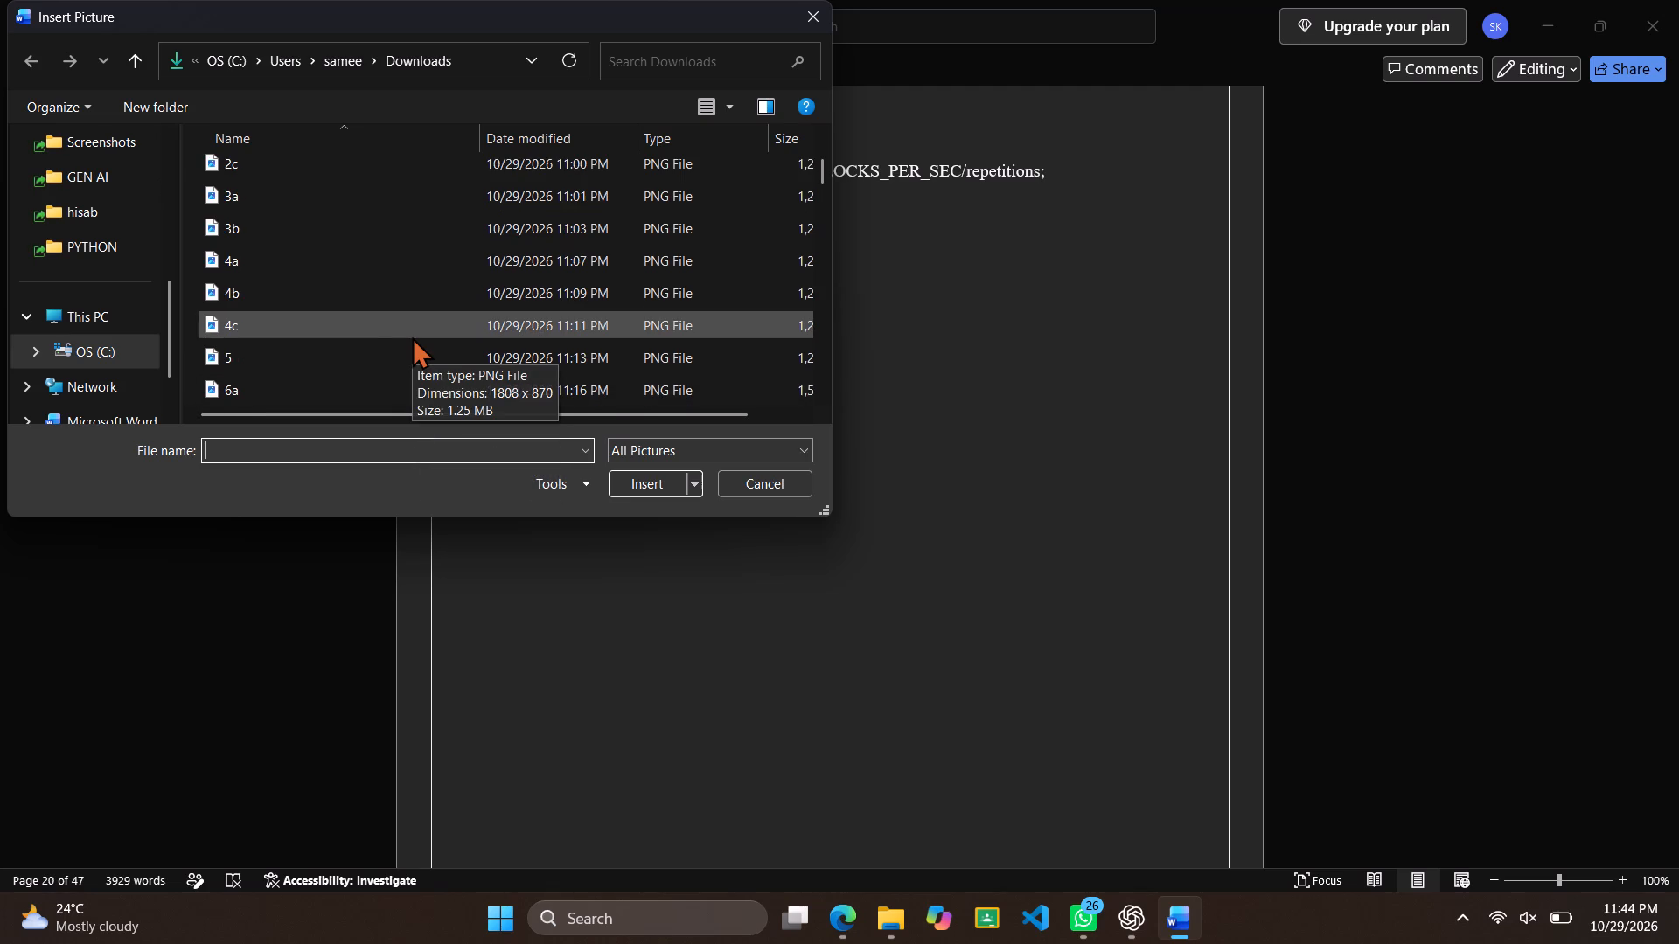
{"action": "left_click", "coordinate": [372, 315]}
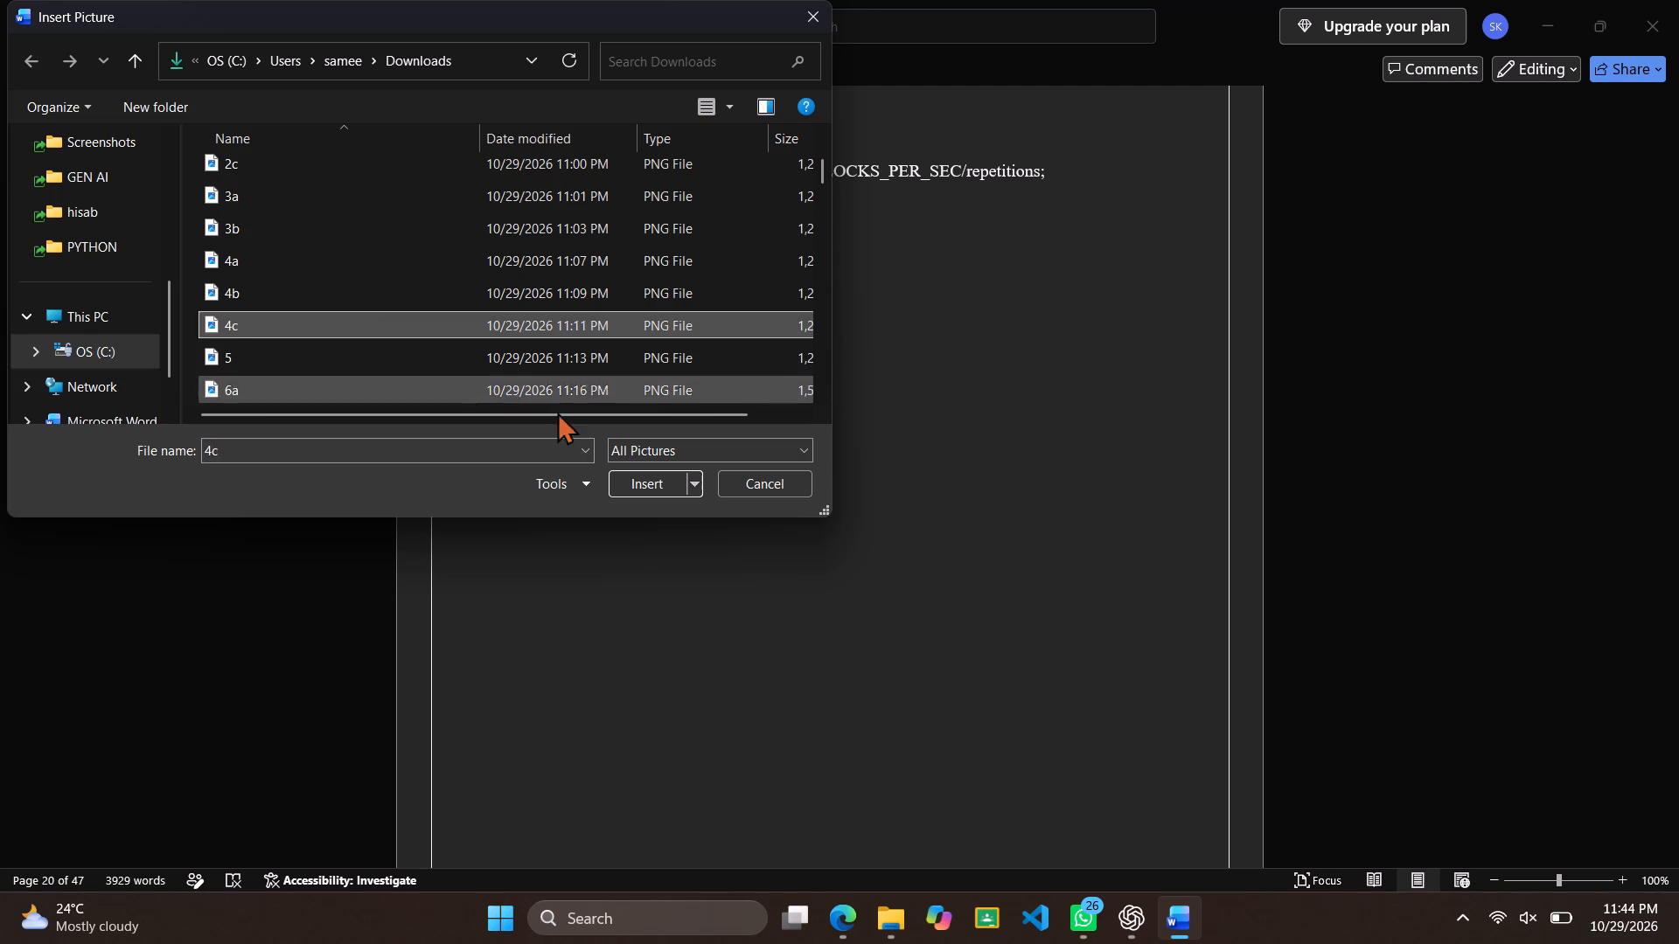
{"action": "left_click", "coordinate": [652, 481]}
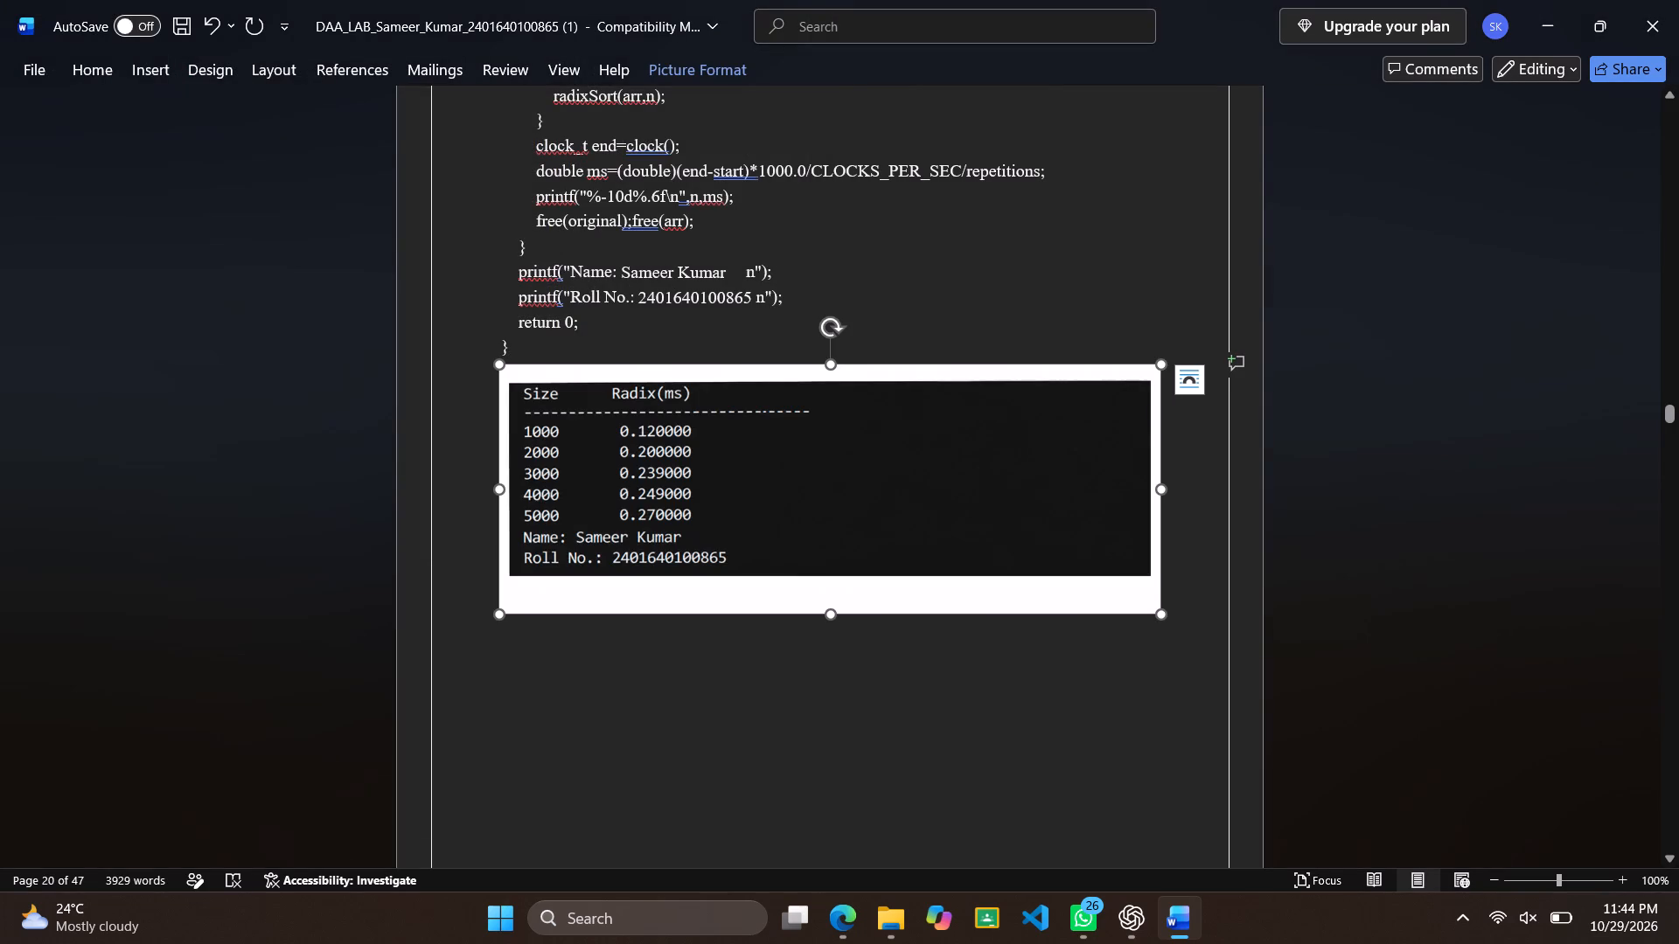
Replace the shell sort output image of Experiment 5 on page 22 with the picture 5 from Downloads.
{"action": "scroll", "coordinate": [869, 235], "scroll_direction": "up", "scroll_amount": 4}
{"action": "scroll", "coordinate": [869, 235], "scroll_direction": "down", "scroll_amount": 1}
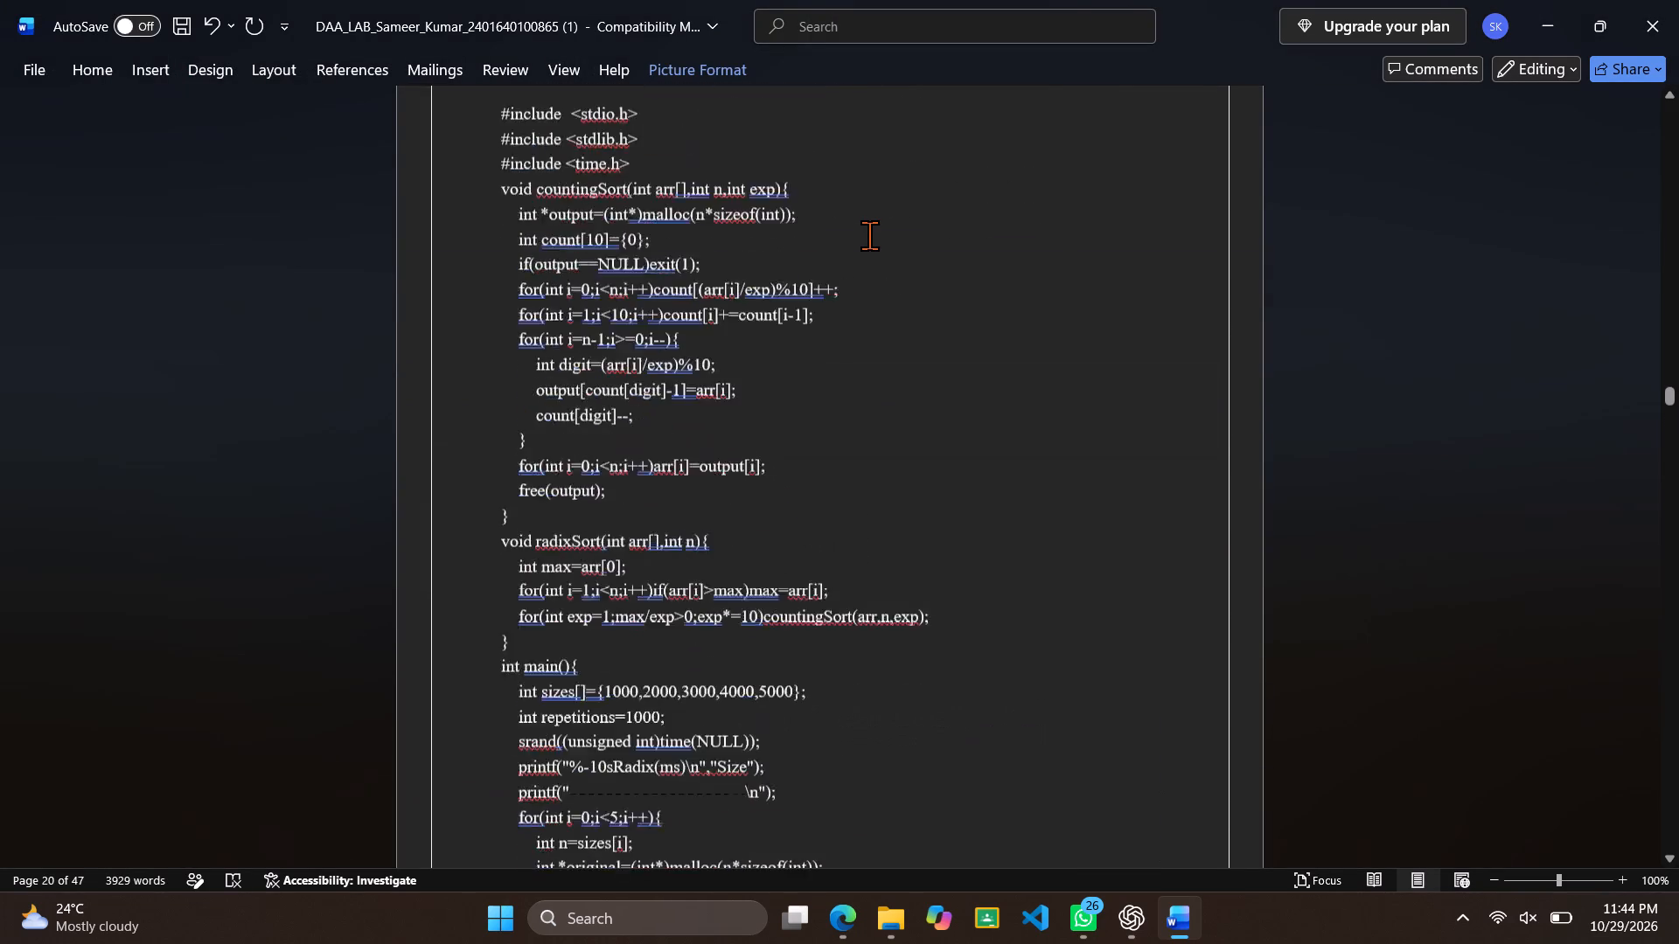
{"action": "scroll", "coordinate": [869, 235], "scroll_direction": "down", "scroll_amount": 4}
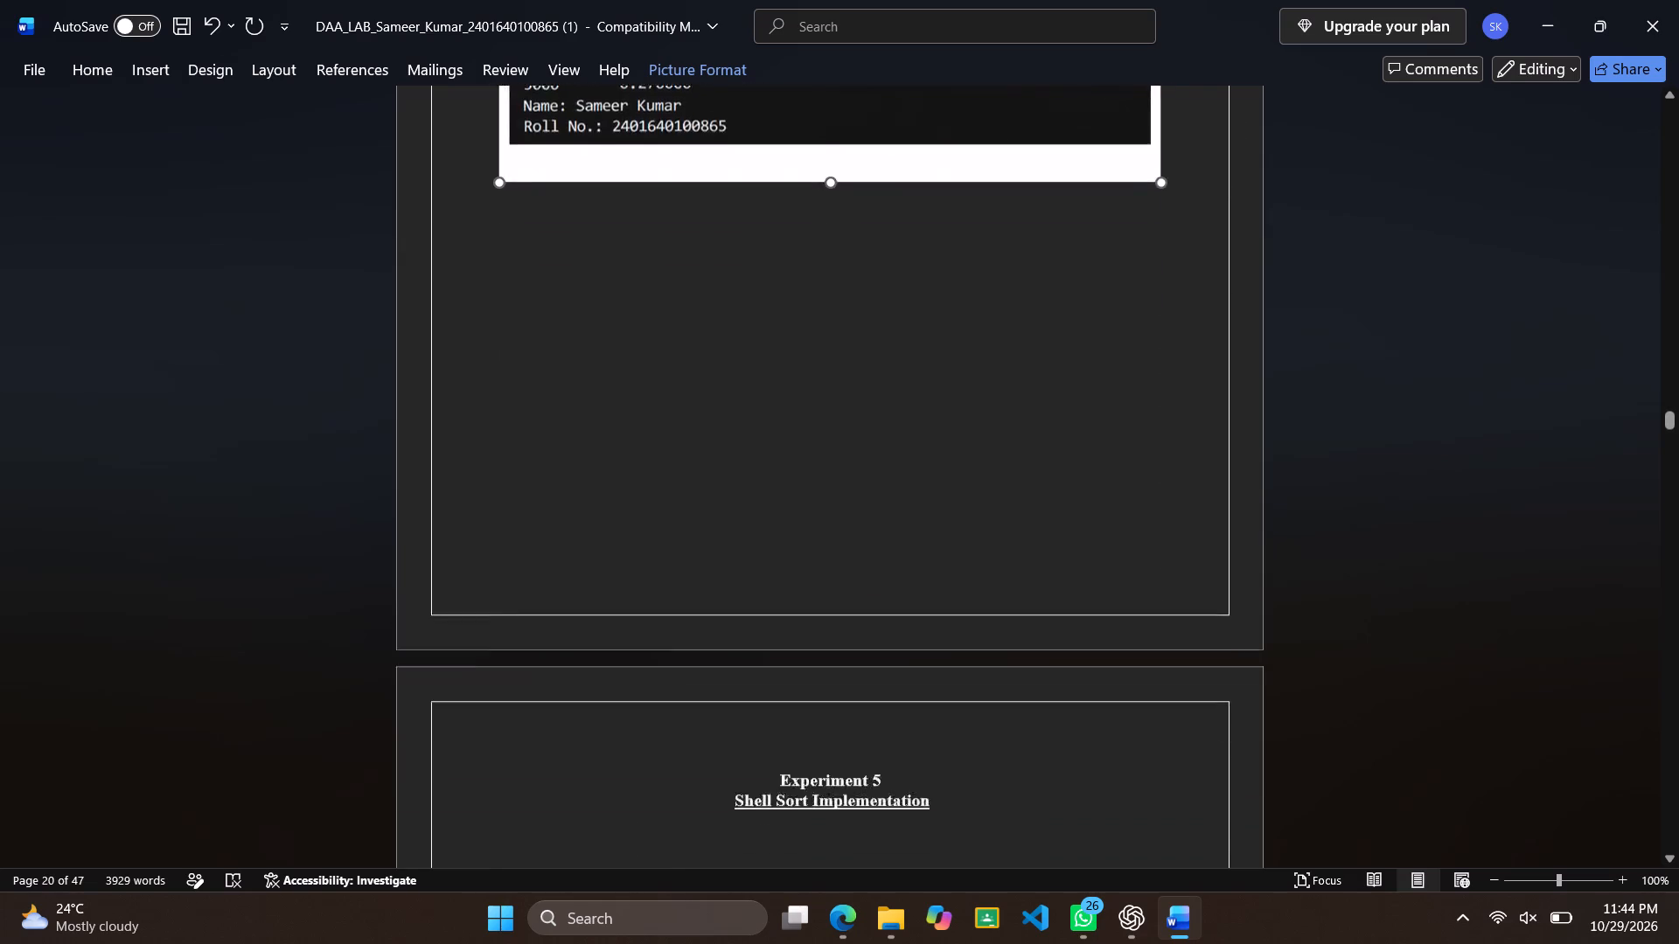
{"action": "scroll", "coordinate": [869, 235], "scroll_direction": "down", "scroll_amount": 9}
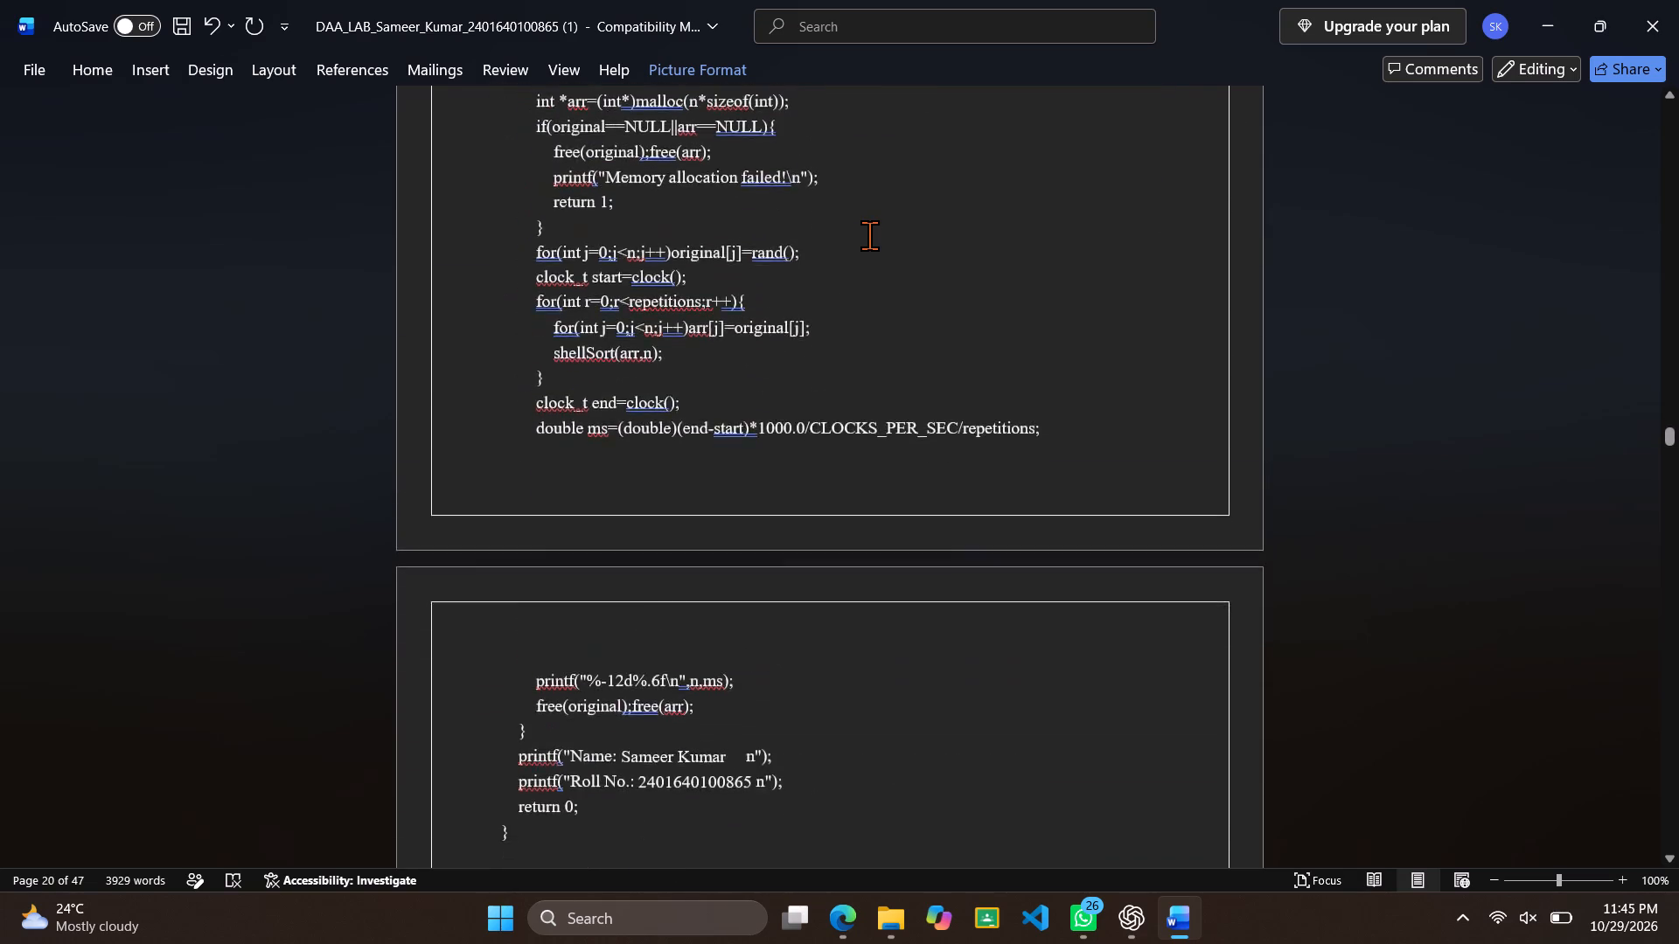
{"action": "scroll", "coordinate": [869, 235], "scroll_direction": "down", "scroll_amount": 3}
{"action": "scroll", "coordinate": [869, 235], "scroll_direction": "up", "scroll_amount": 1}
{"action": "left_click", "coordinate": [727, 205]}
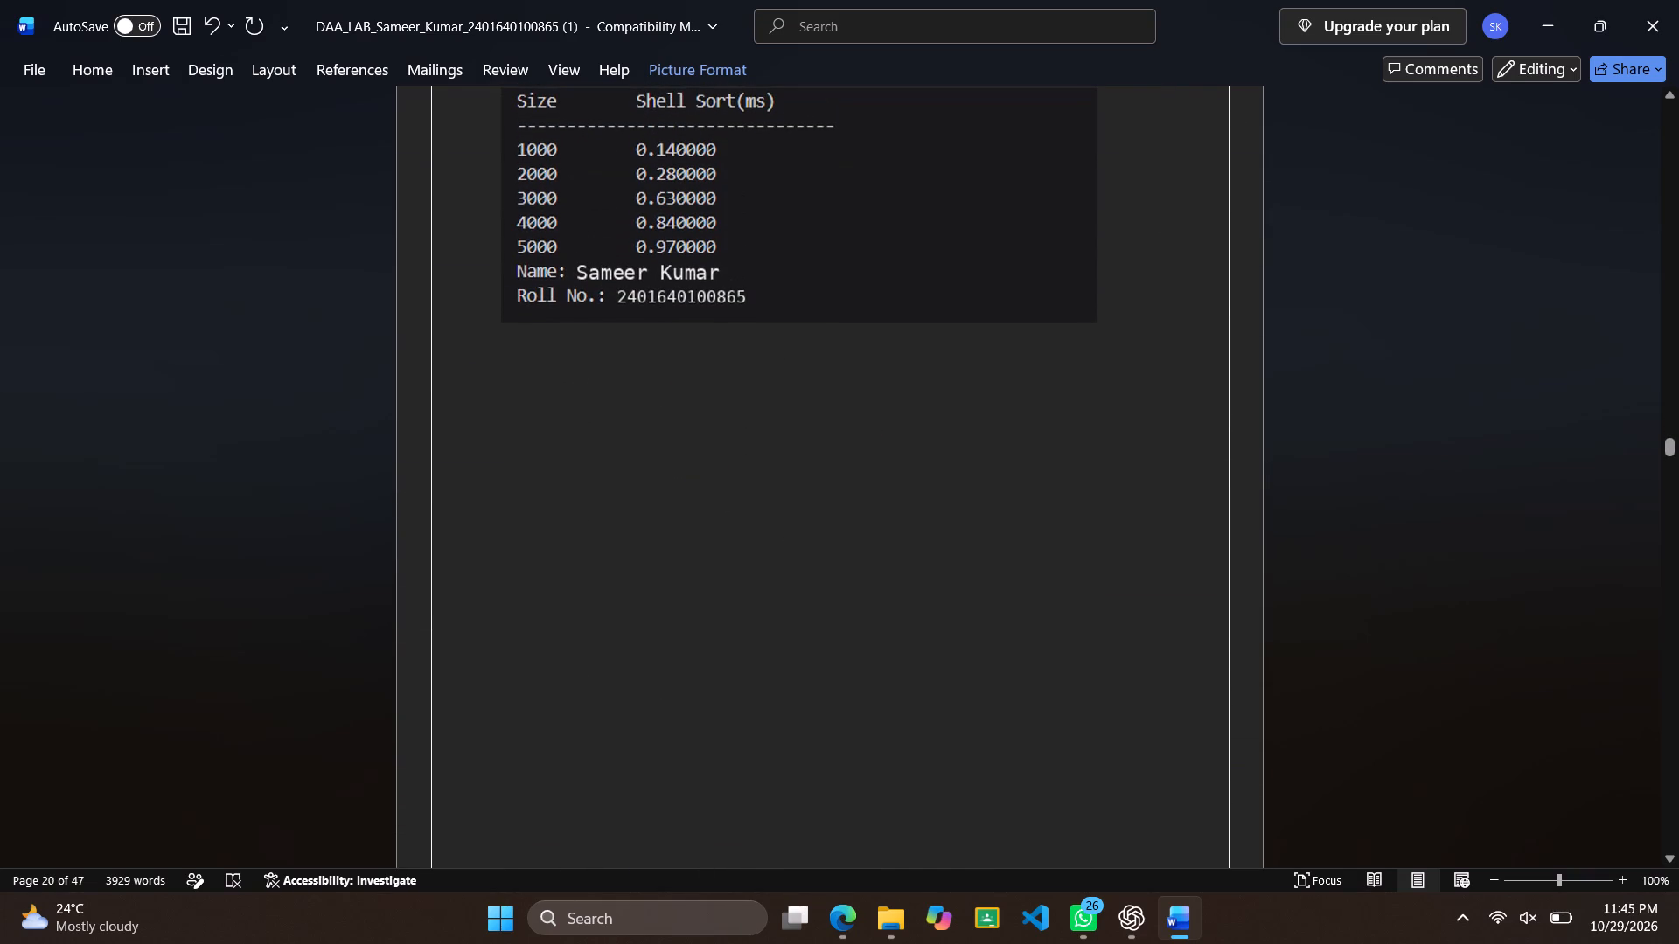
{"action": "key", "text": "Delete"}
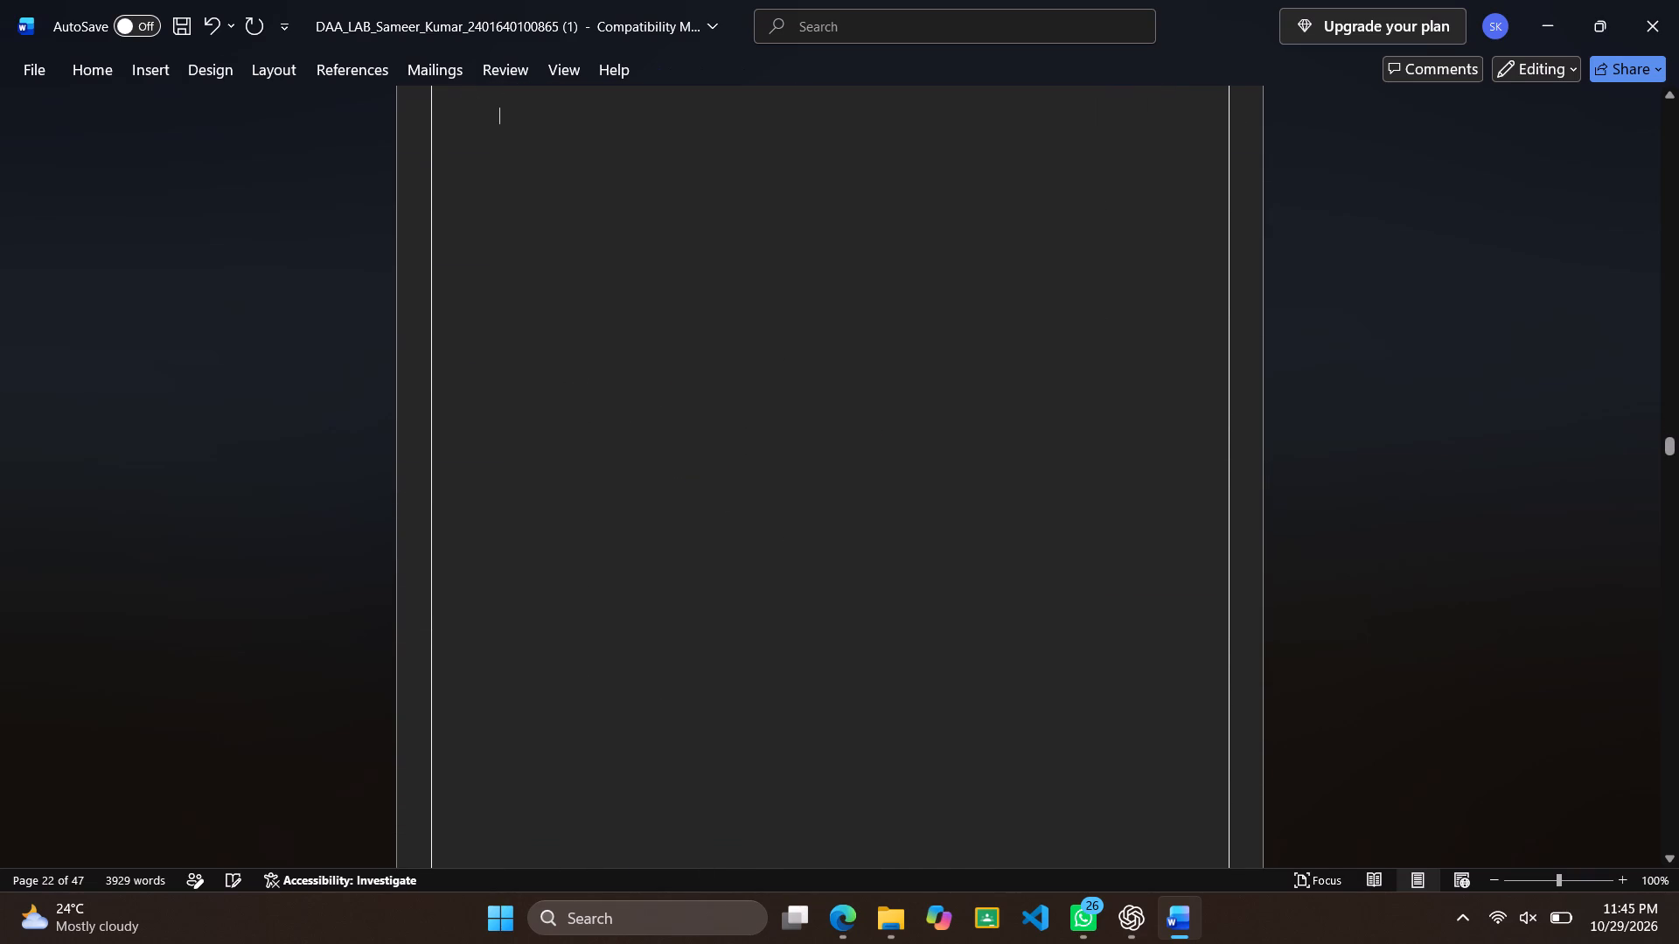
{"action": "left_click", "coordinate": [143, 66]}
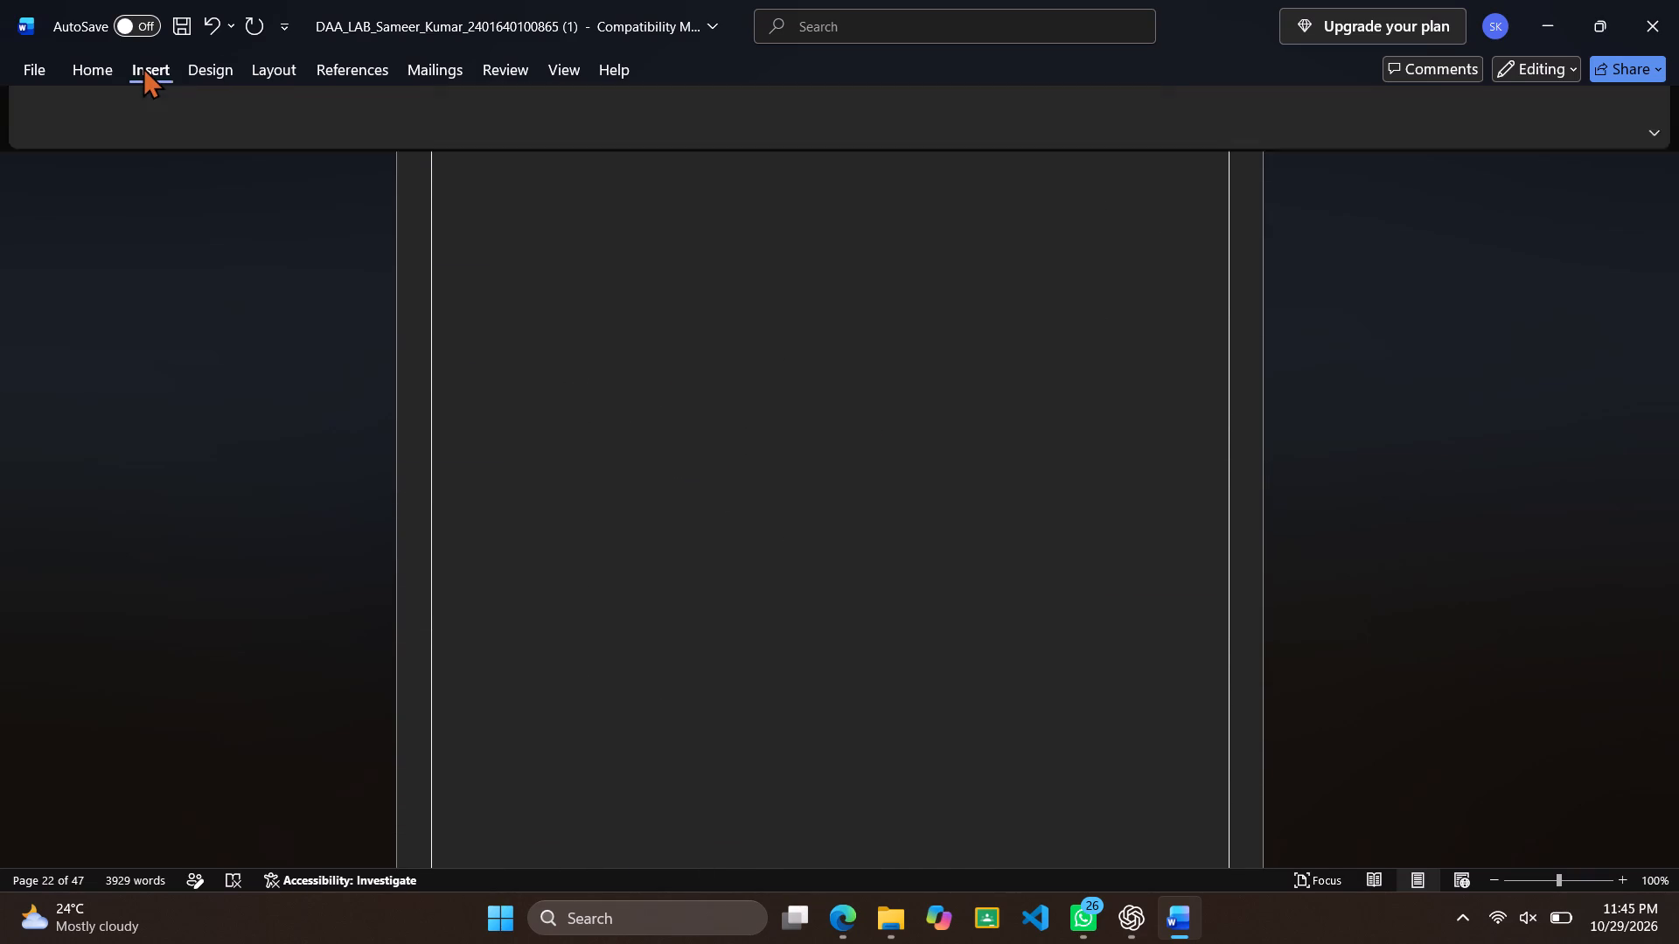
{"action": "left_click", "coordinate": [252, 131]}
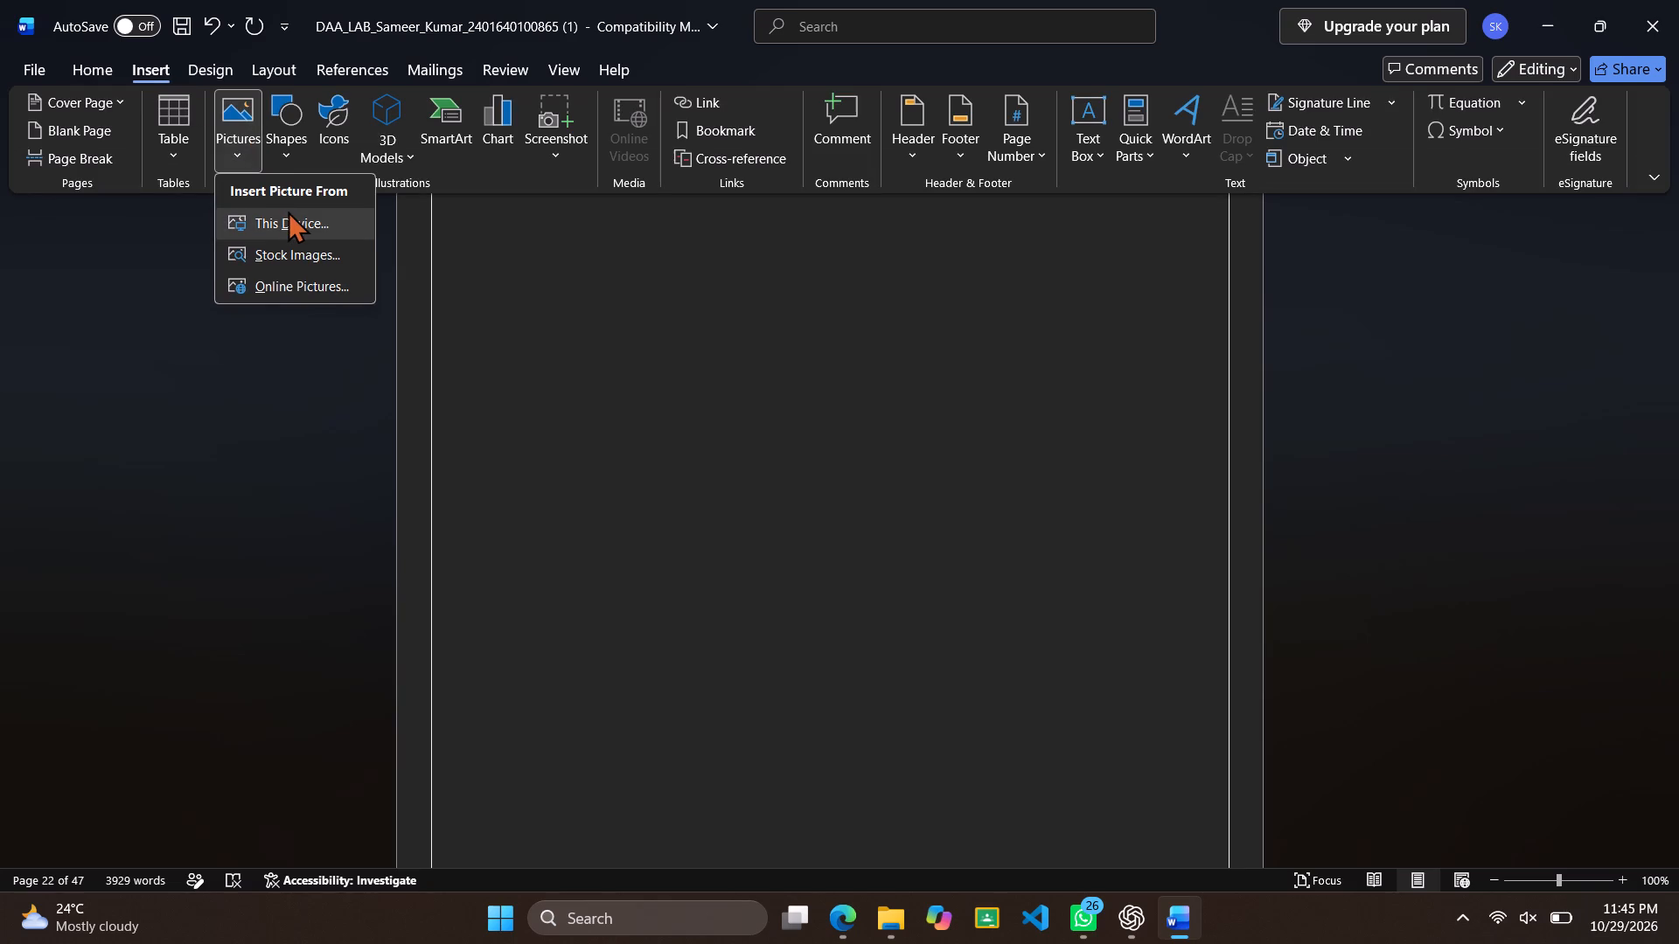
{"action": "left_click", "coordinate": [288, 211]}
{"action": "scroll", "coordinate": [346, 335], "scroll_direction": "down", "scroll_amount": 1}
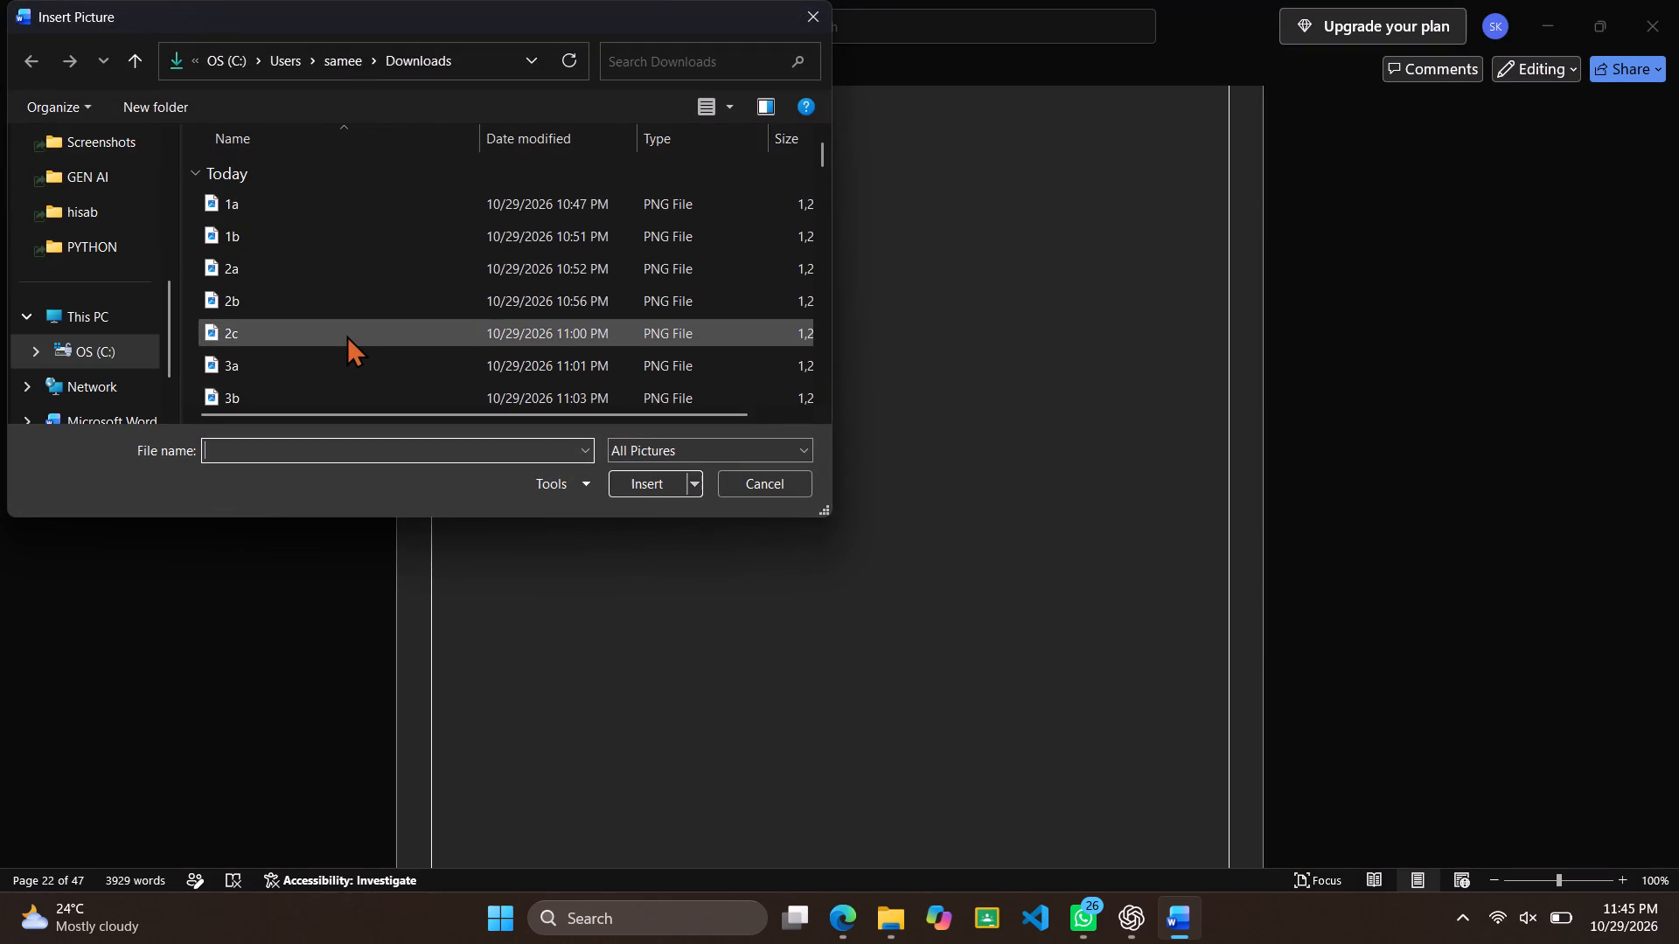
{"action": "scroll", "coordinate": [346, 335], "scroll_direction": "down", "scroll_amount": 1}
{"action": "left_click", "coordinate": [337, 173]}
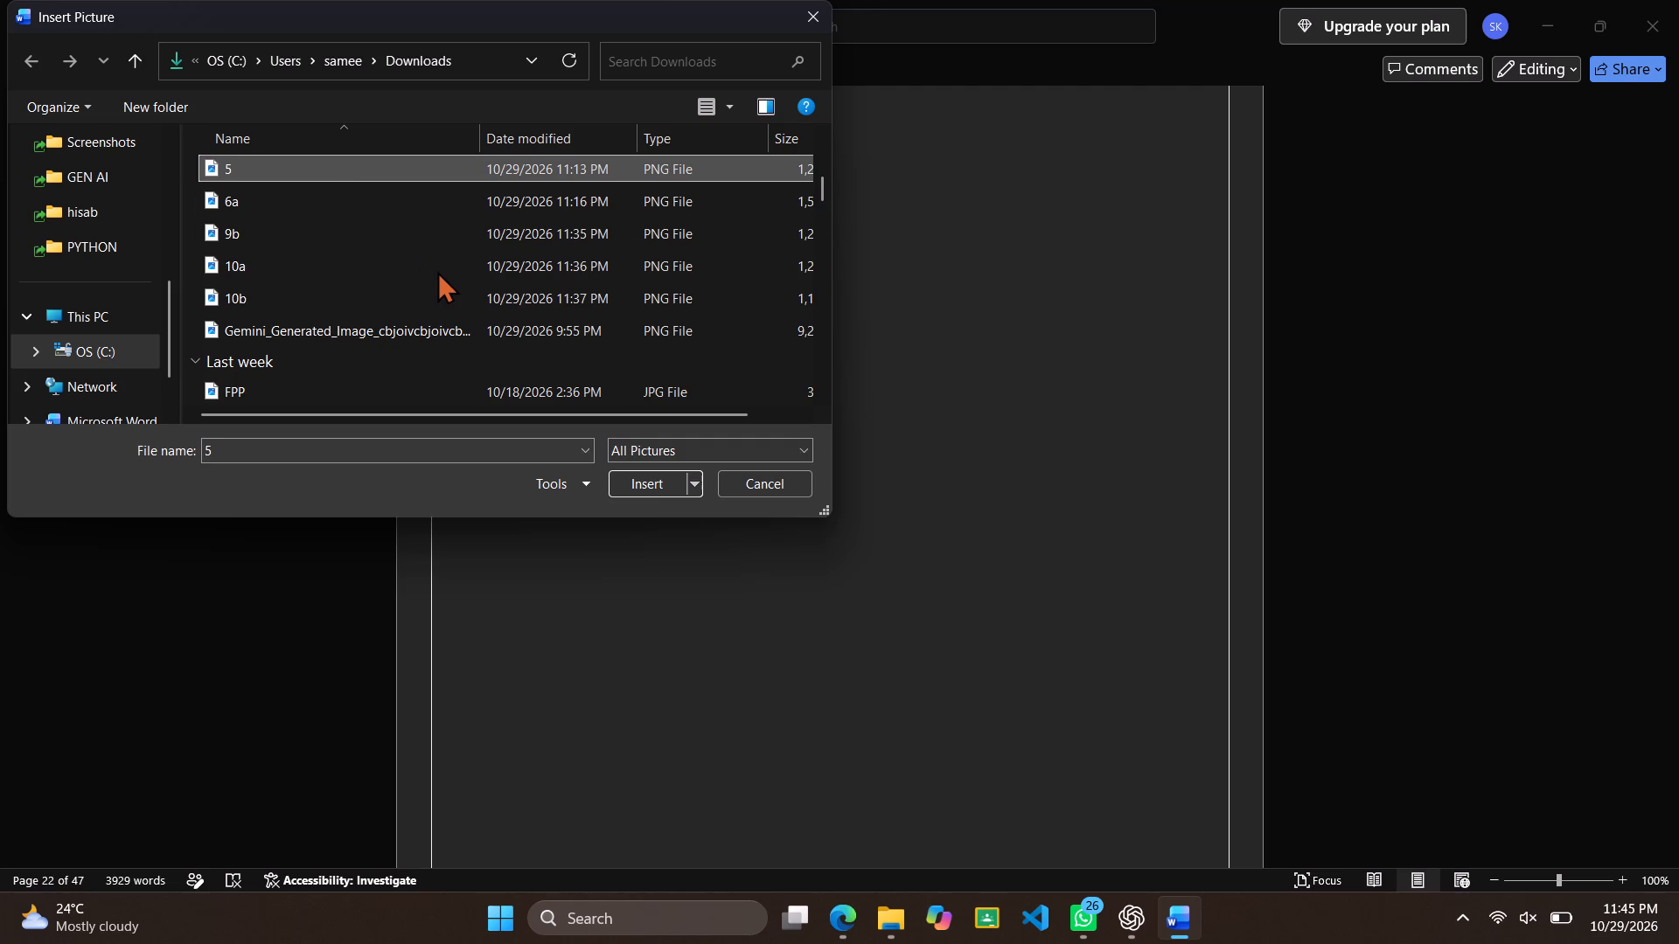
{"action": "left_click", "coordinate": [641, 490]}
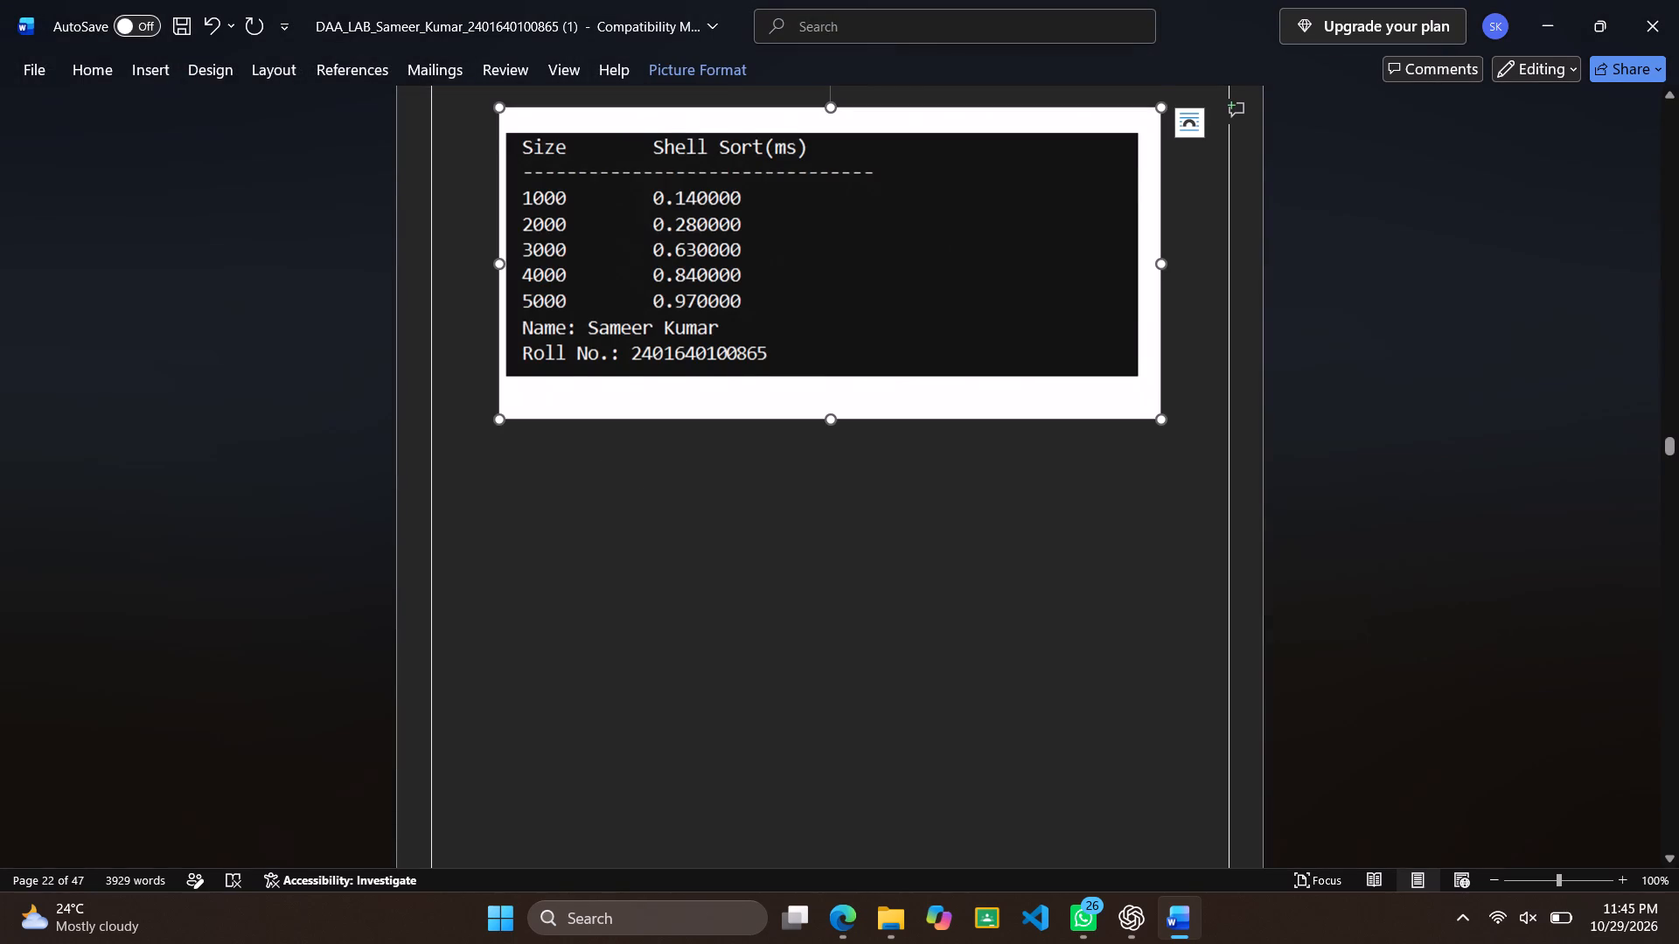
Replace the activity selection output image of Experiment 6(i) on page 24 with the picture 6a from Downloads.
{"action": "scroll", "coordinate": [746, 591], "scroll_direction": "down", "scroll_amount": 9}
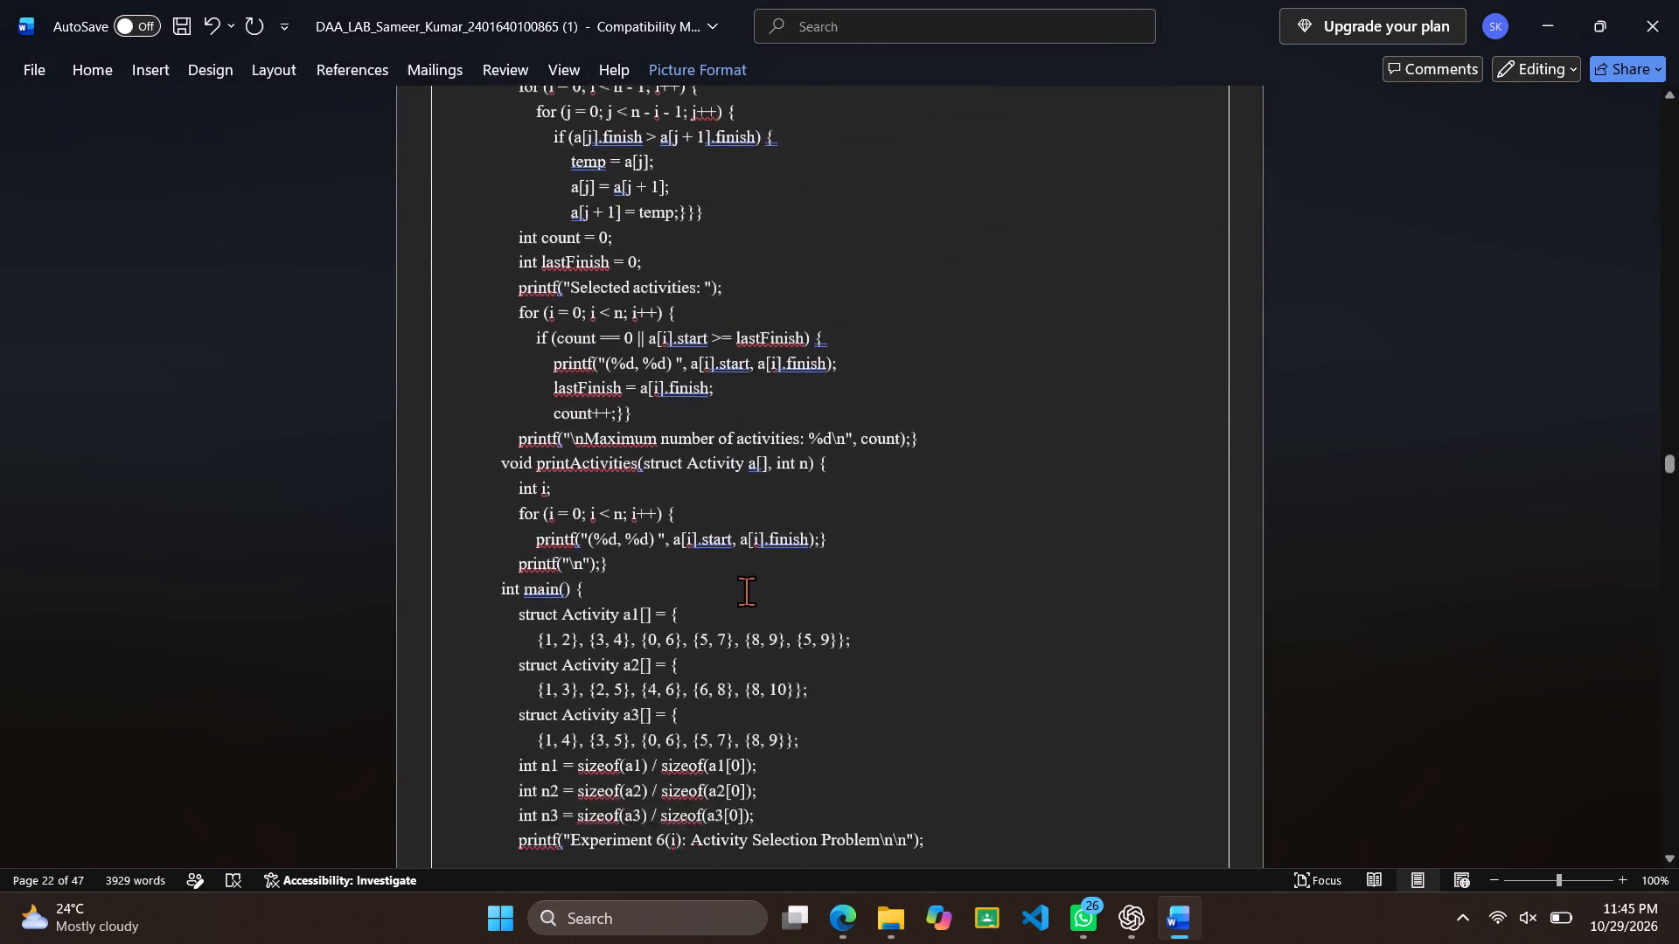
{"action": "scroll", "coordinate": [746, 591], "scroll_direction": "down", "scroll_amount": 7}
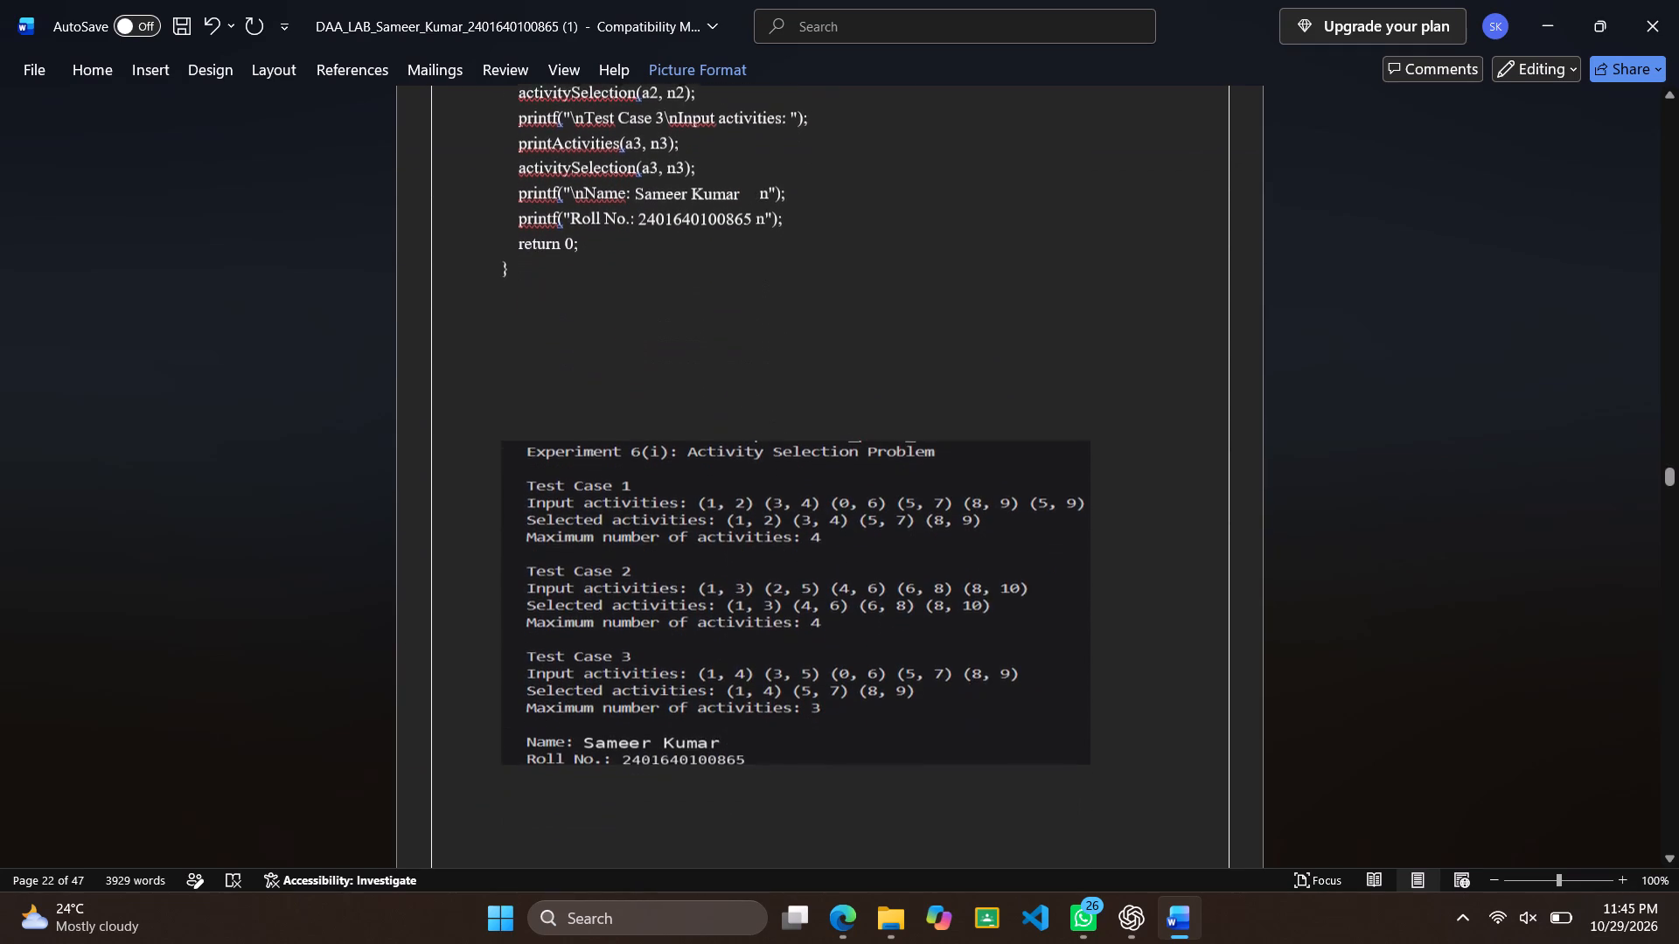
{"action": "scroll", "coordinate": [746, 591], "scroll_direction": "down", "scroll_amount": 2}
{"action": "left_click", "coordinate": [815, 524]}
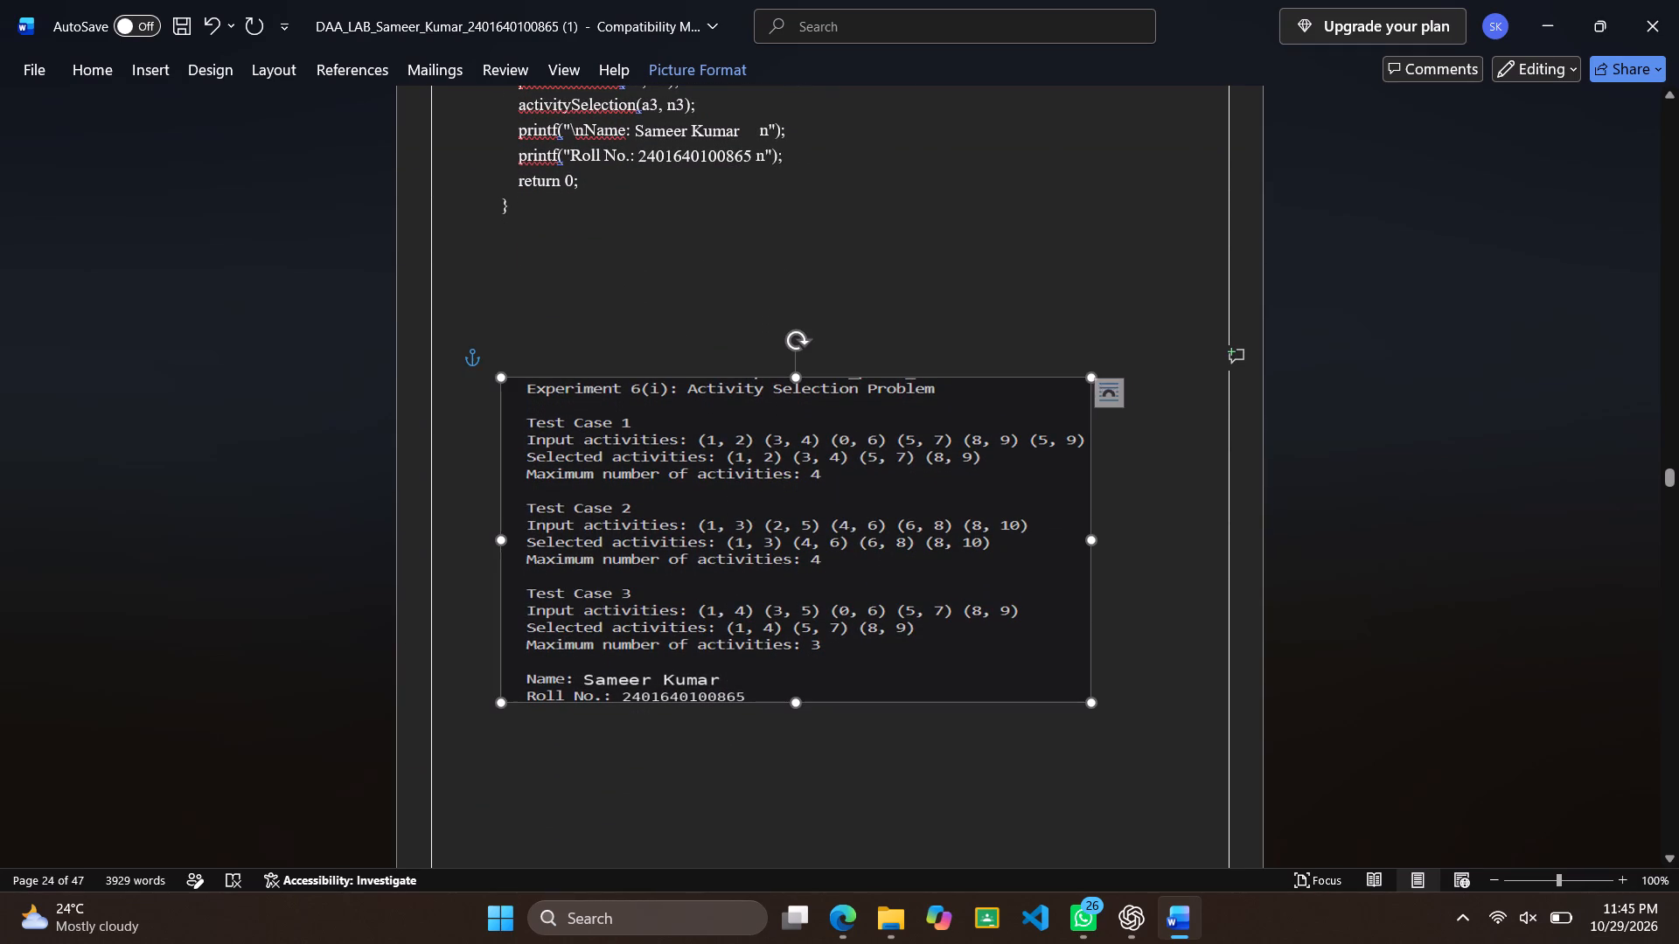
{"action": "key", "text": "Delete"}
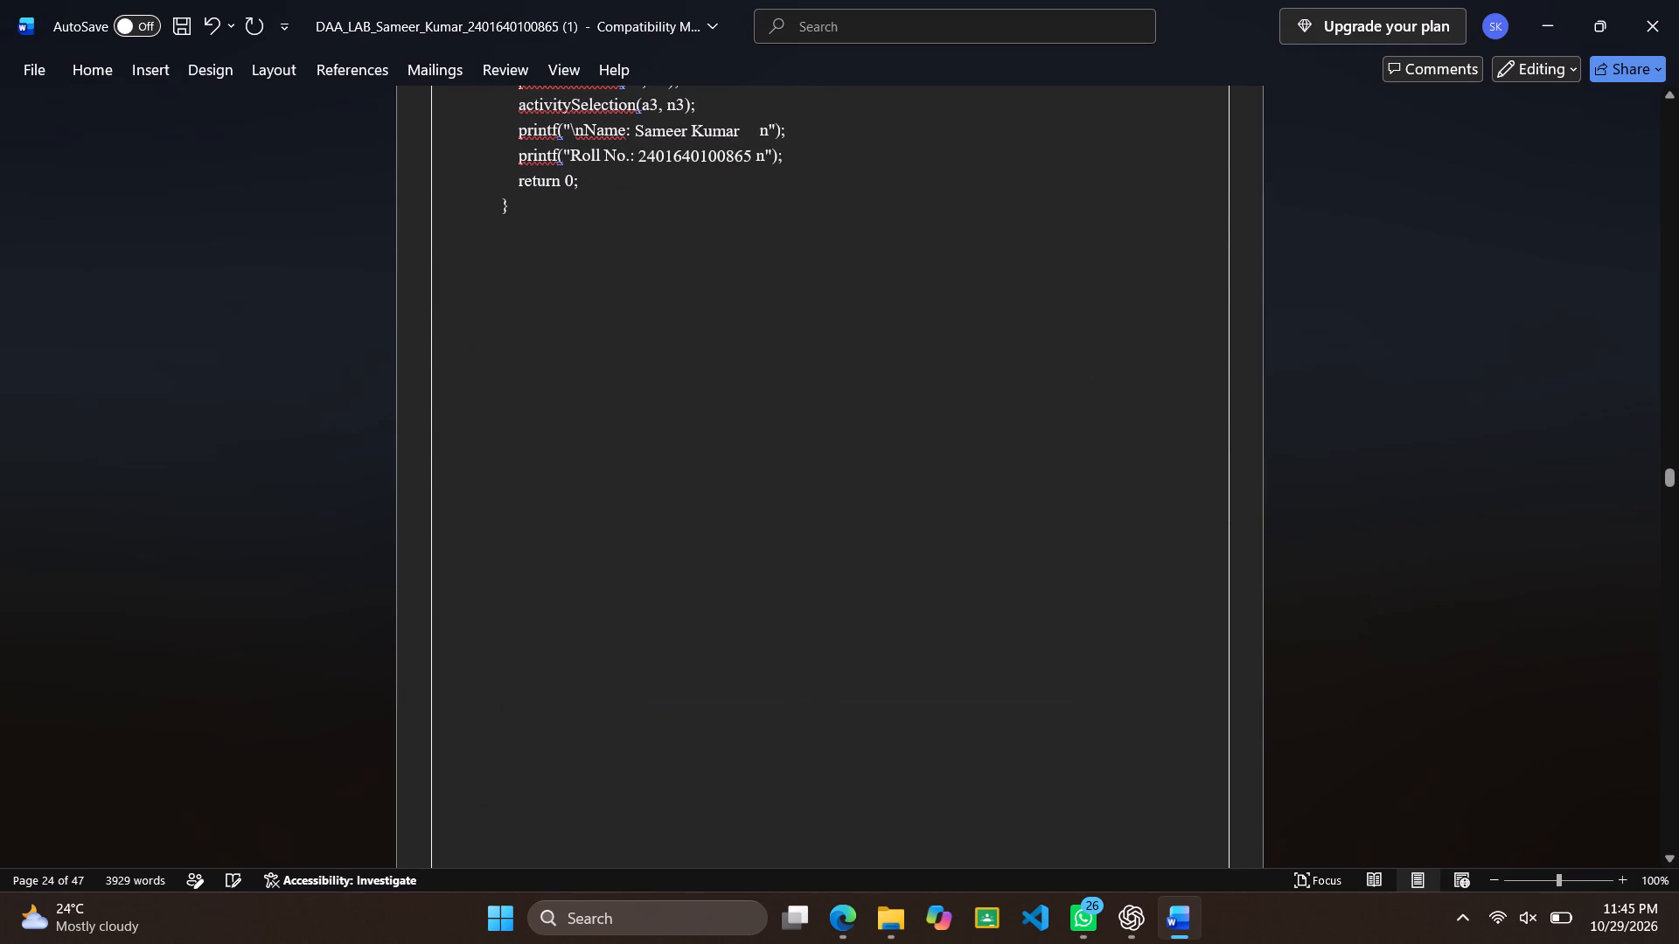
{"action": "left_click", "coordinate": [152, 71]}
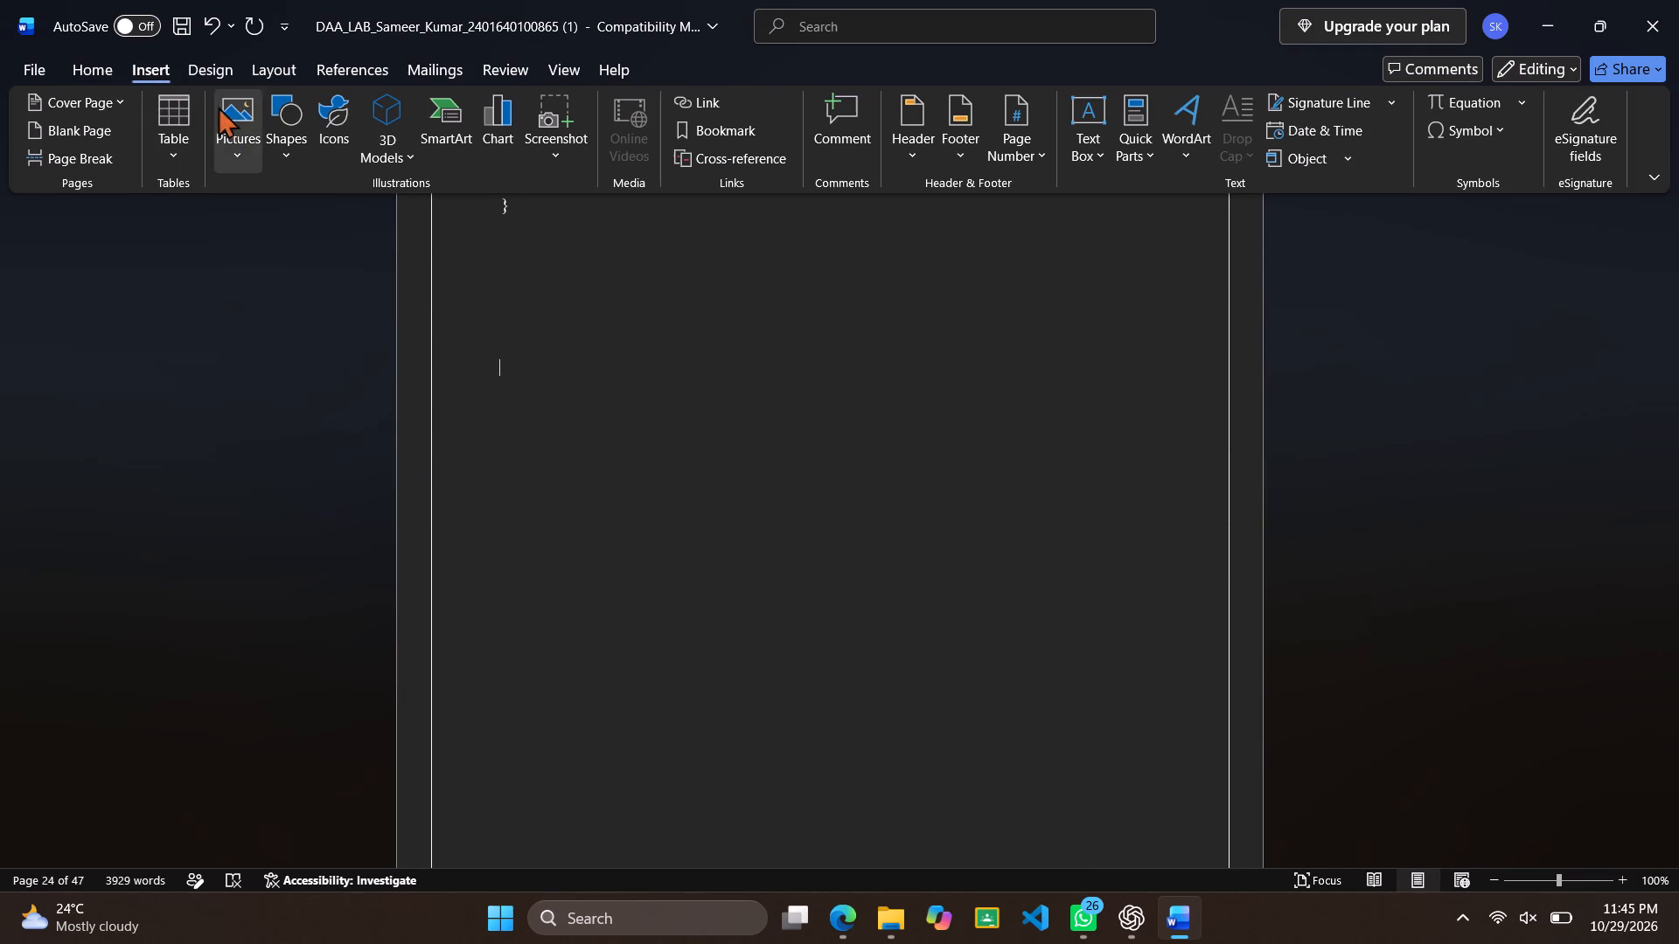
{"action": "left_click", "coordinate": [238, 129]}
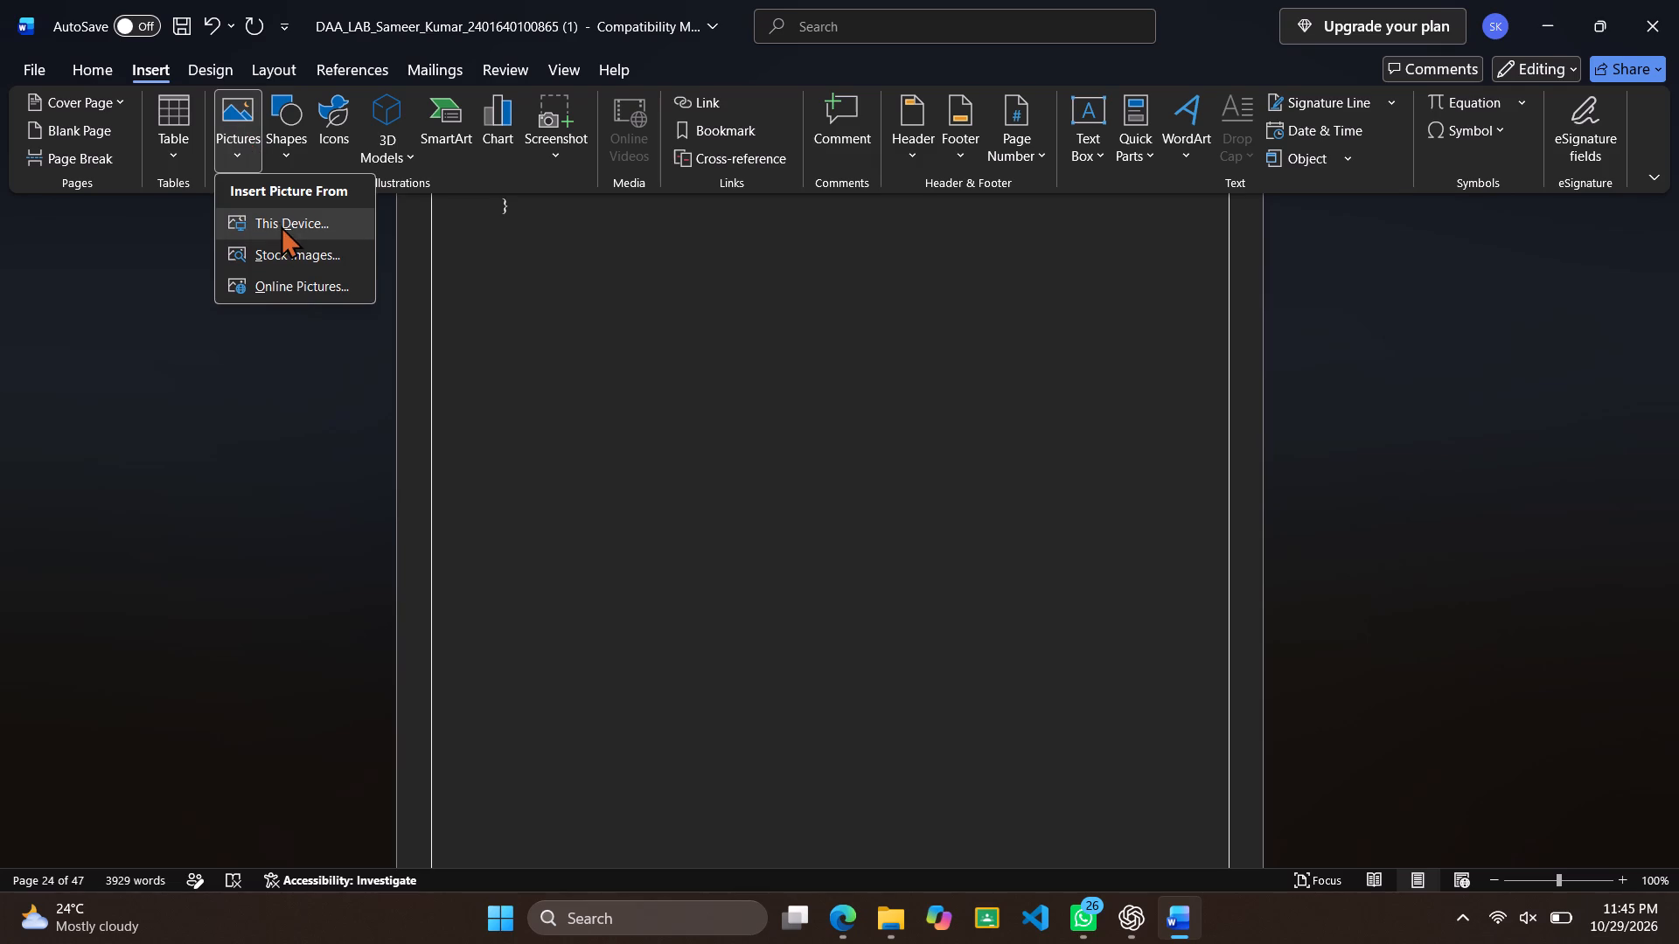
{"action": "left_click", "coordinate": [281, 226]}
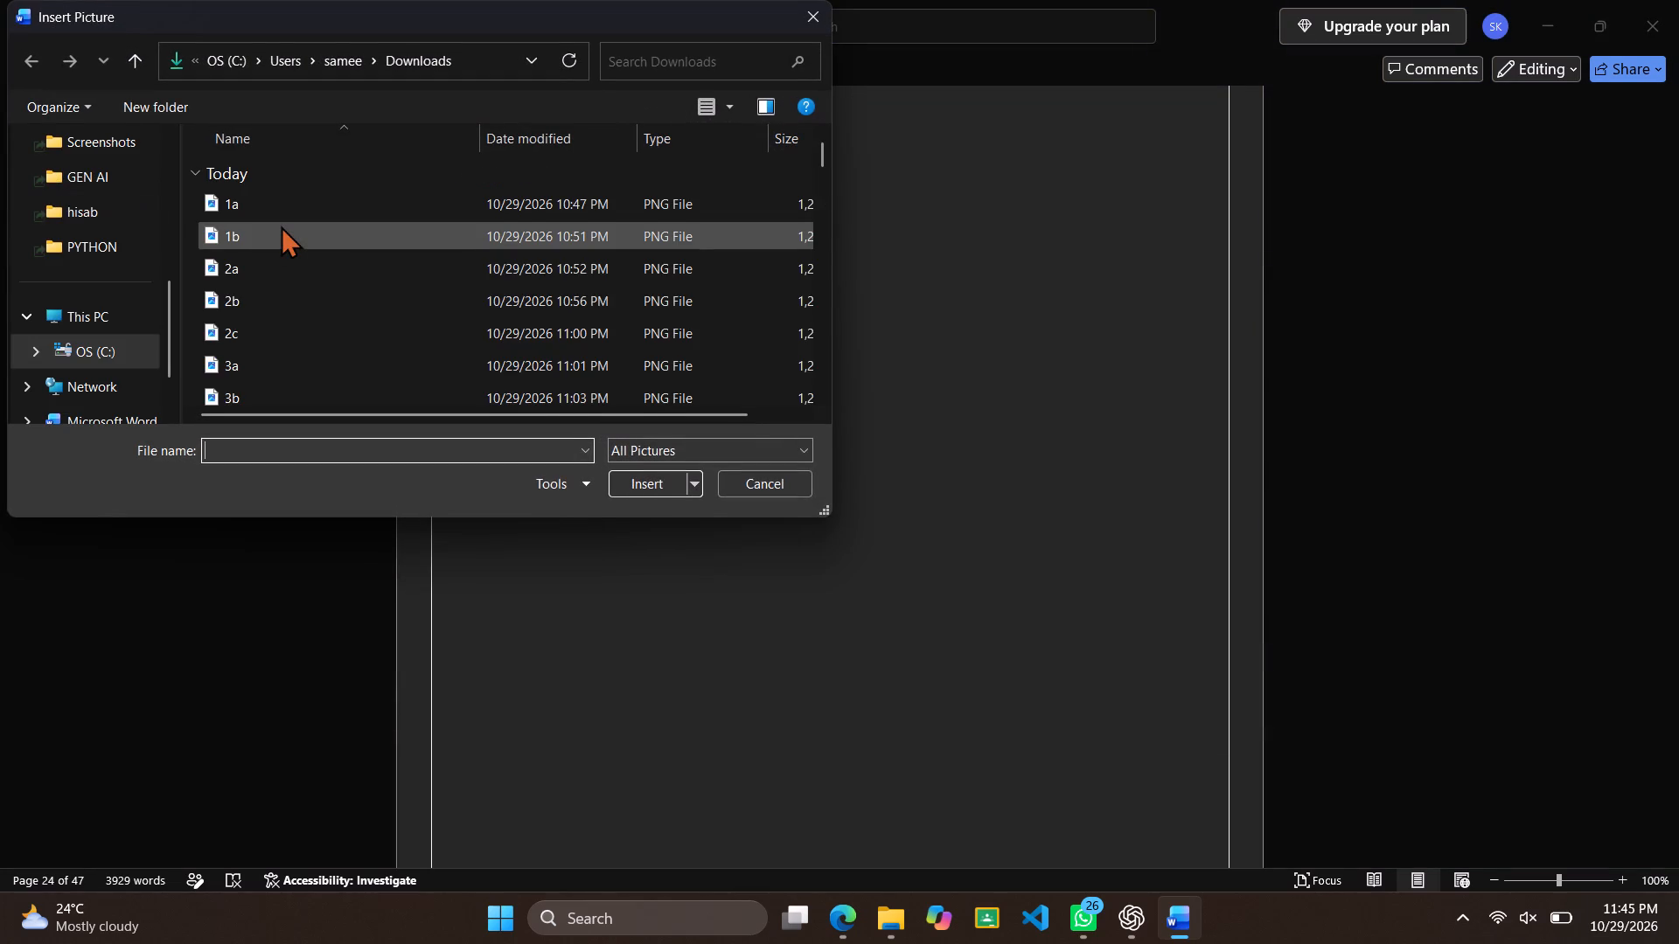
{"action": "scroll", "coordinate": [281, 226], "scroll_direction": "down", "scroll_amount": 2}
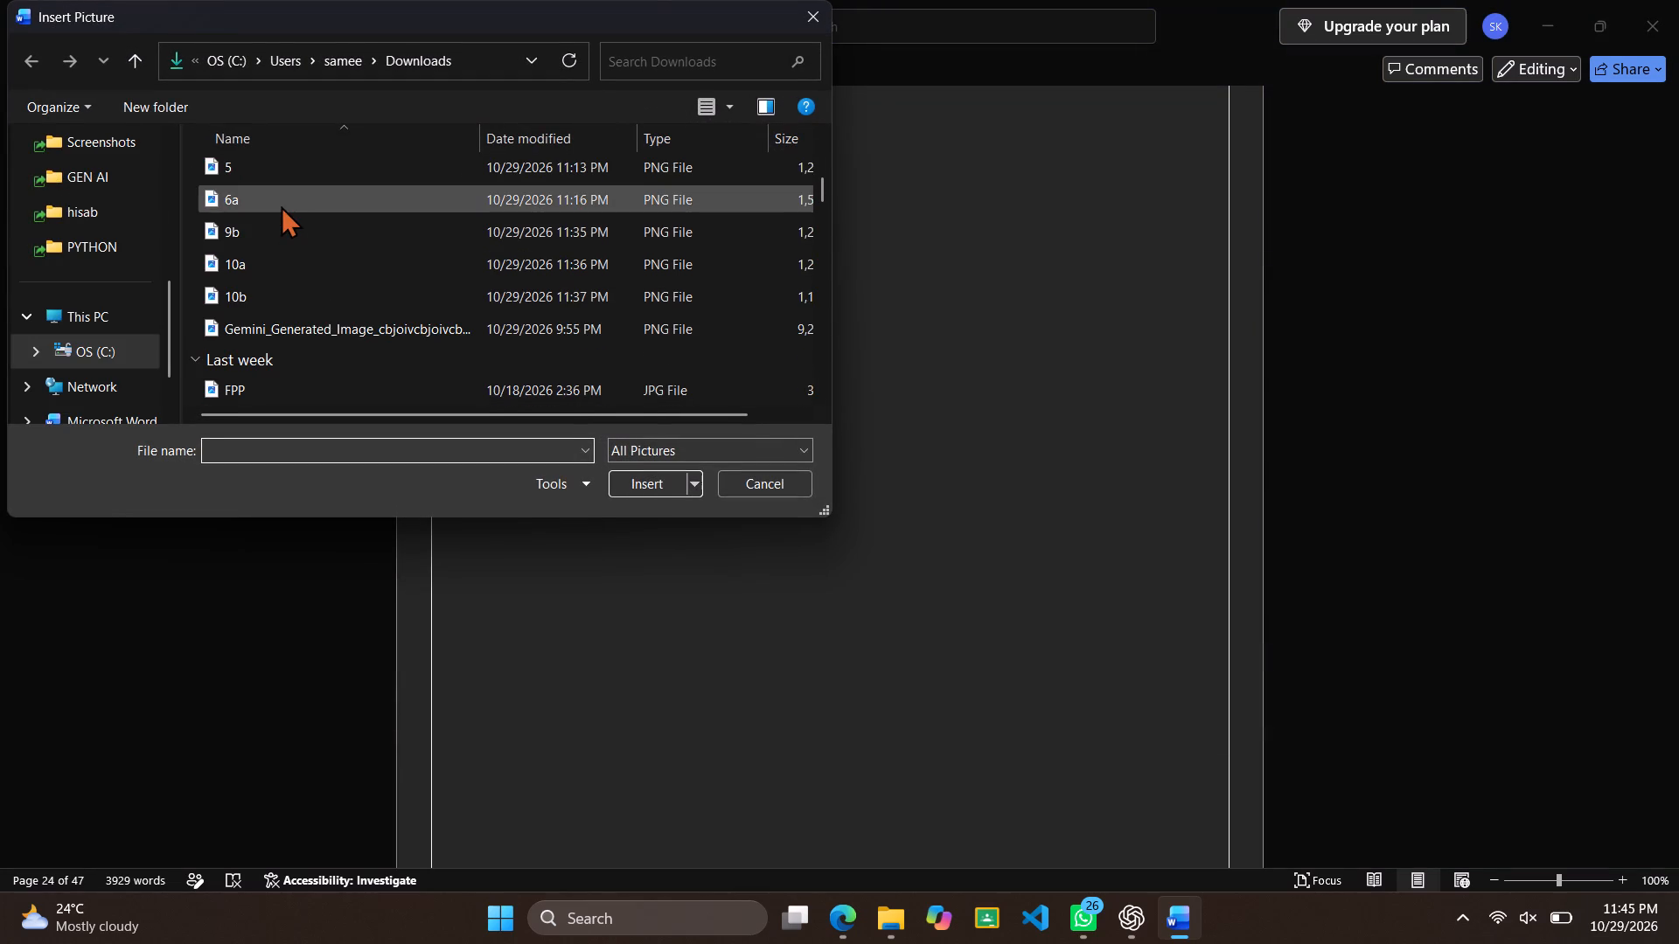
{"action": "left_click", "coordinate": [280, 205]}
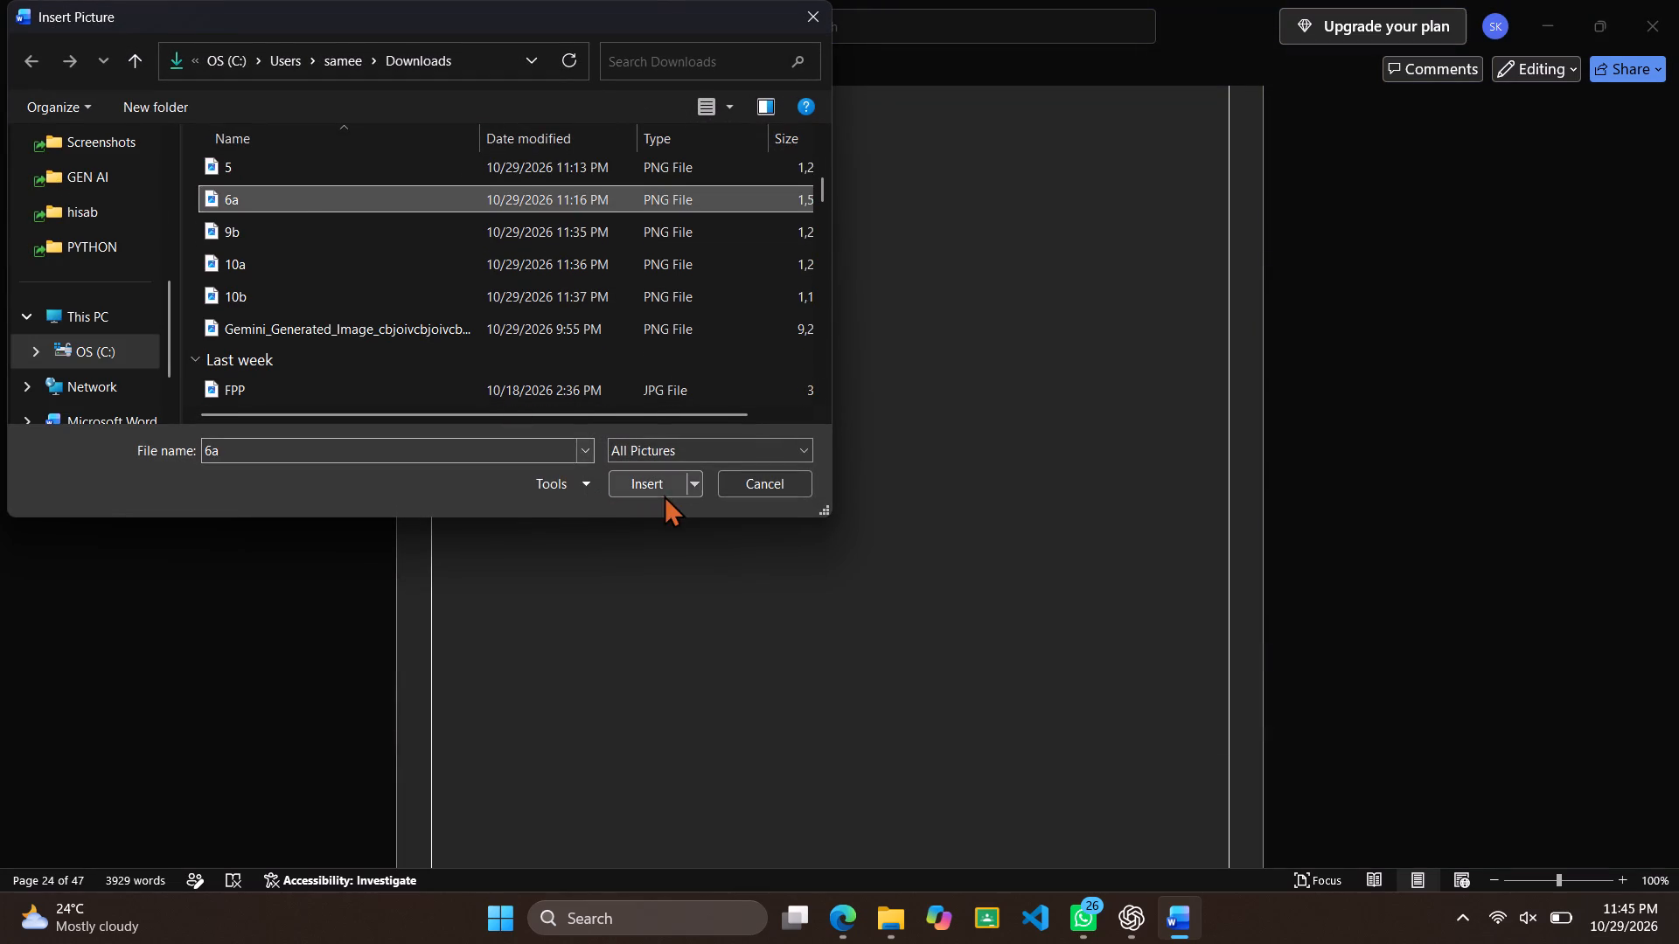
{"action": "left_click", "coordinate": [651, 476]}
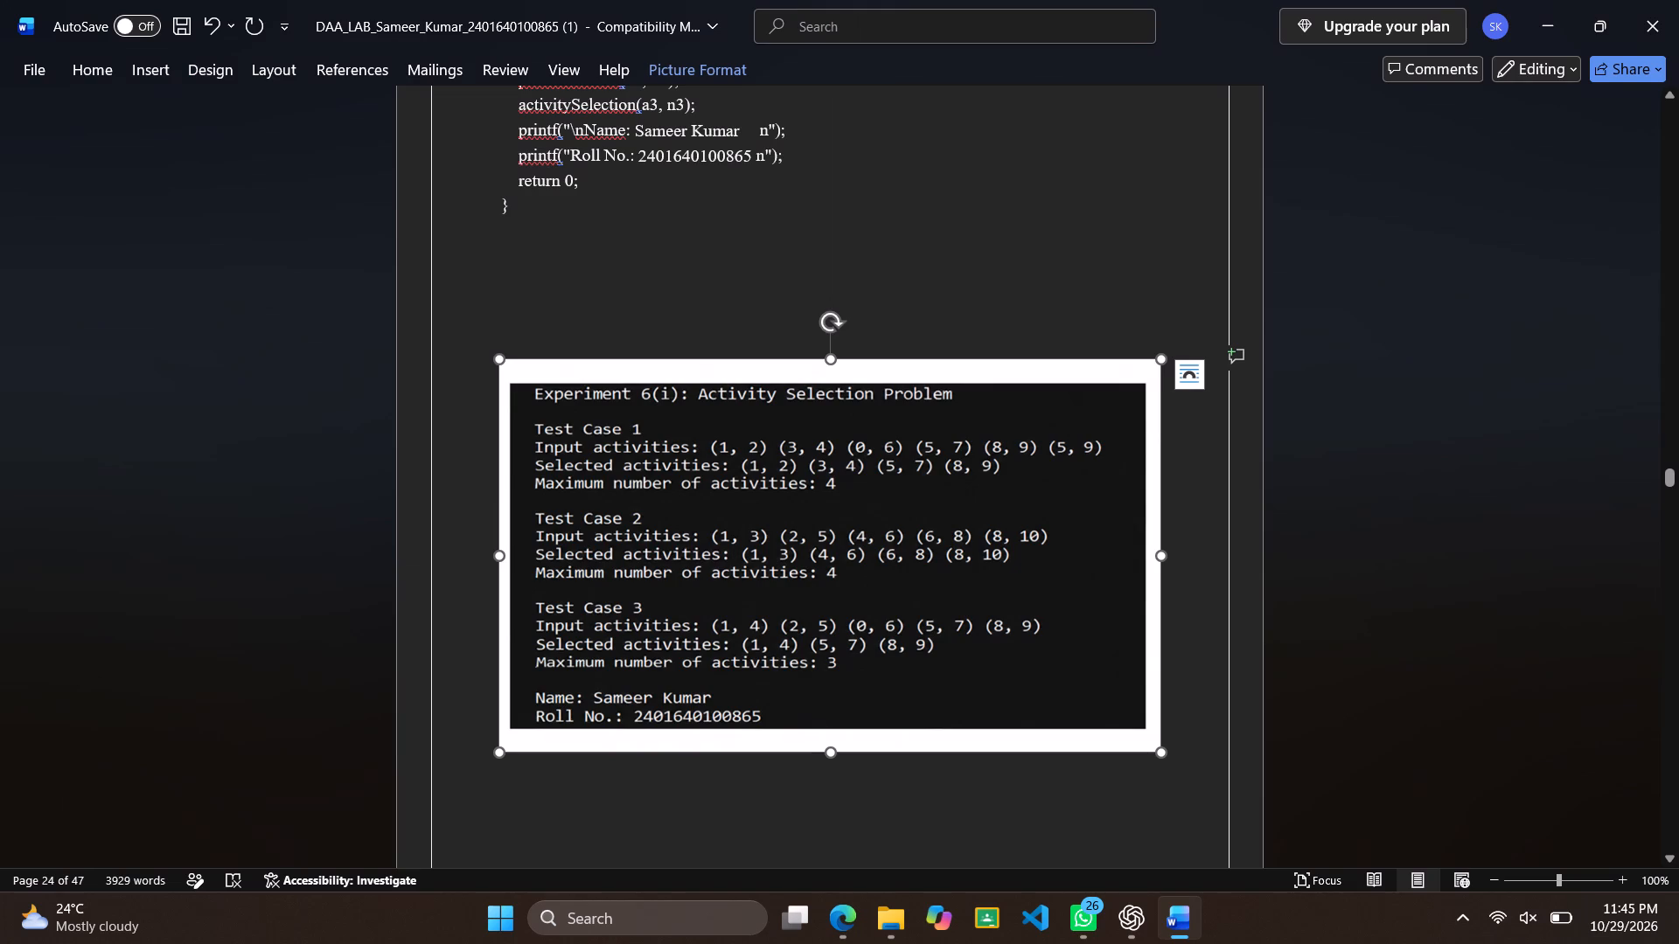
Delete the old fractional knapsack output image of Experiment 6(ii) on page 26.
{"action": "scroll", "coordinate": [651, 476], "scroll_direction": "down", "scroll_amount": 8}
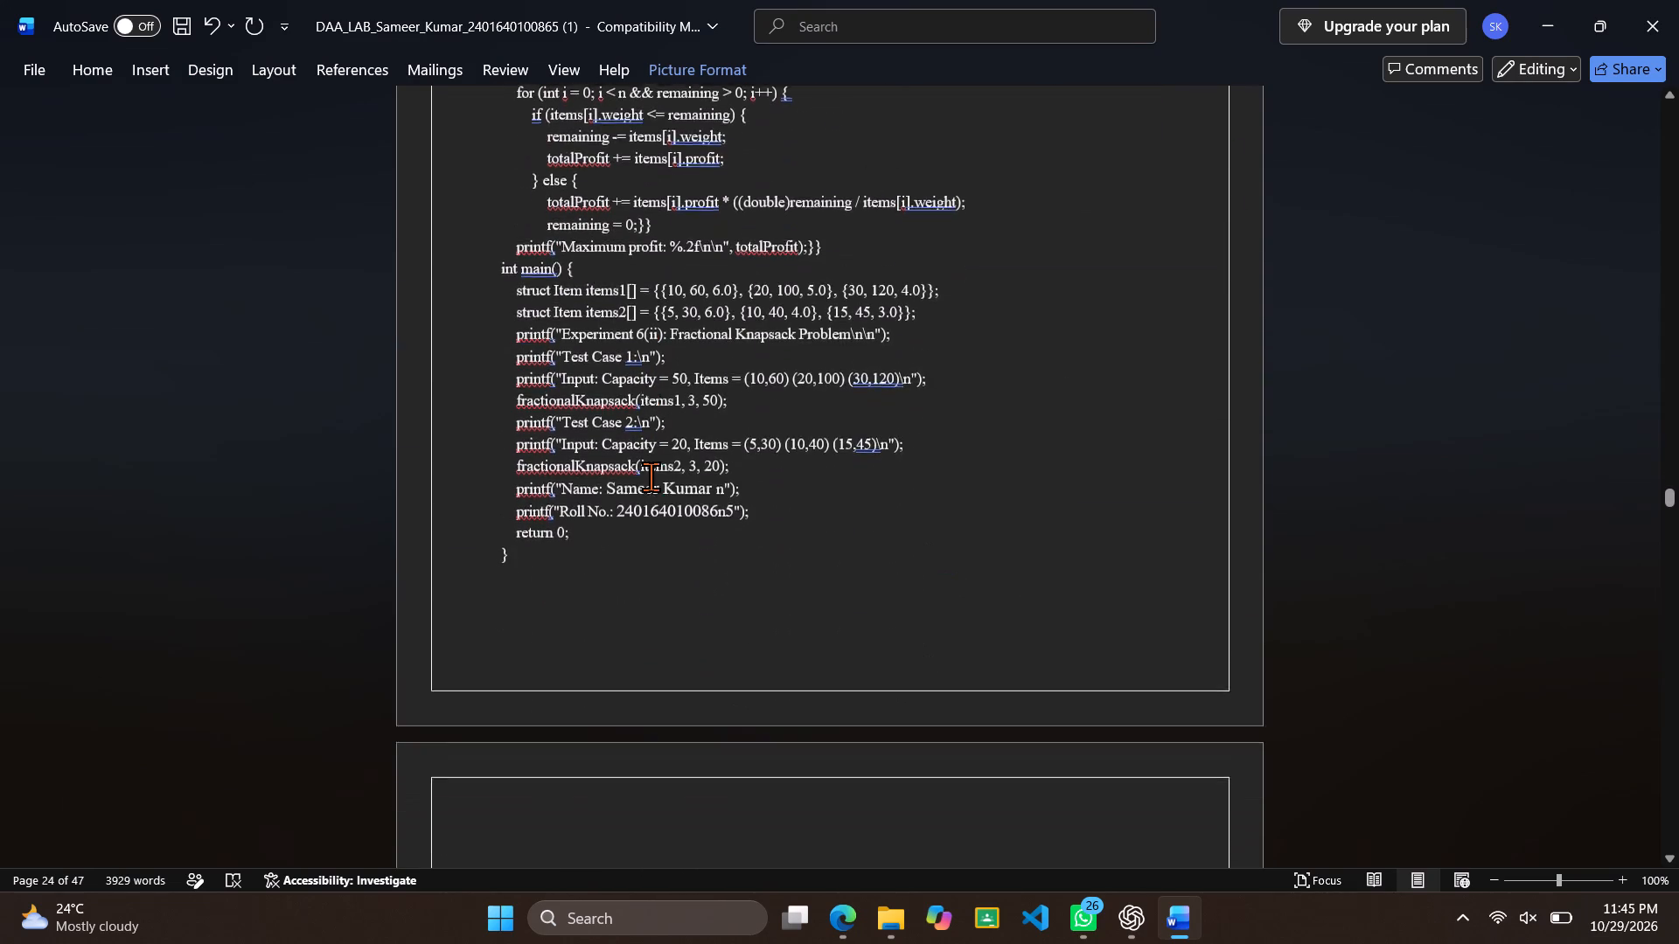
{"action": "scroll", "coordinate": [651, 476], "scroll_direction": "down", "scroll_amount": 4}
{"action": "left_click", "coordinate": [651, 476]}
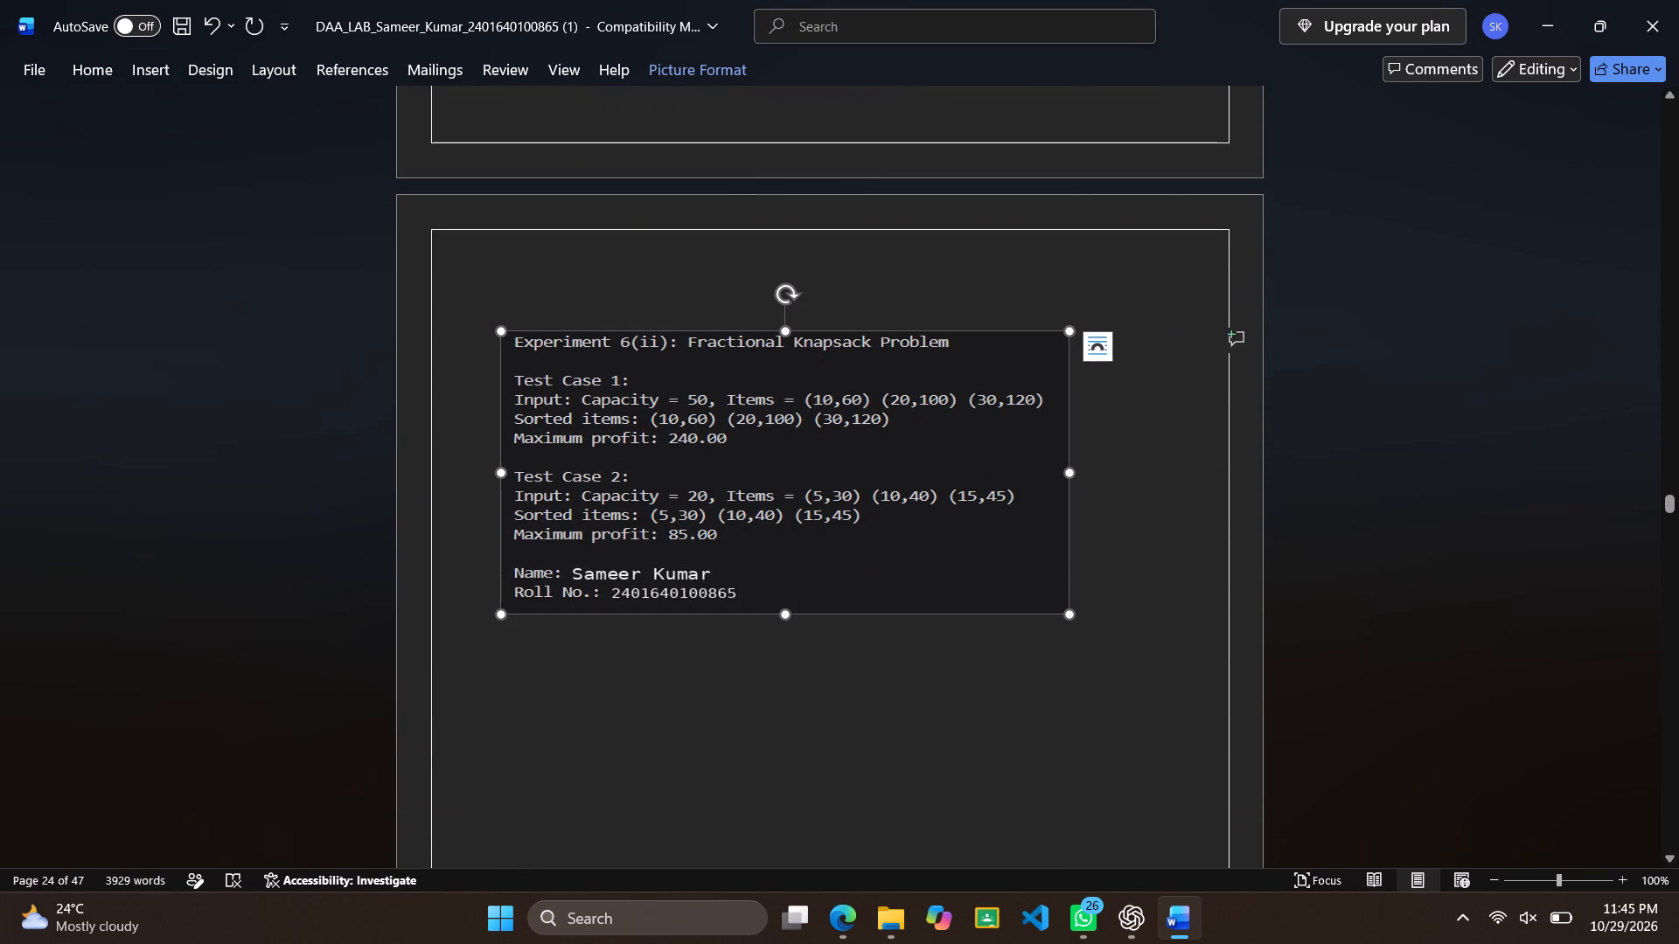
{"action": "key", "text": "Delete"}
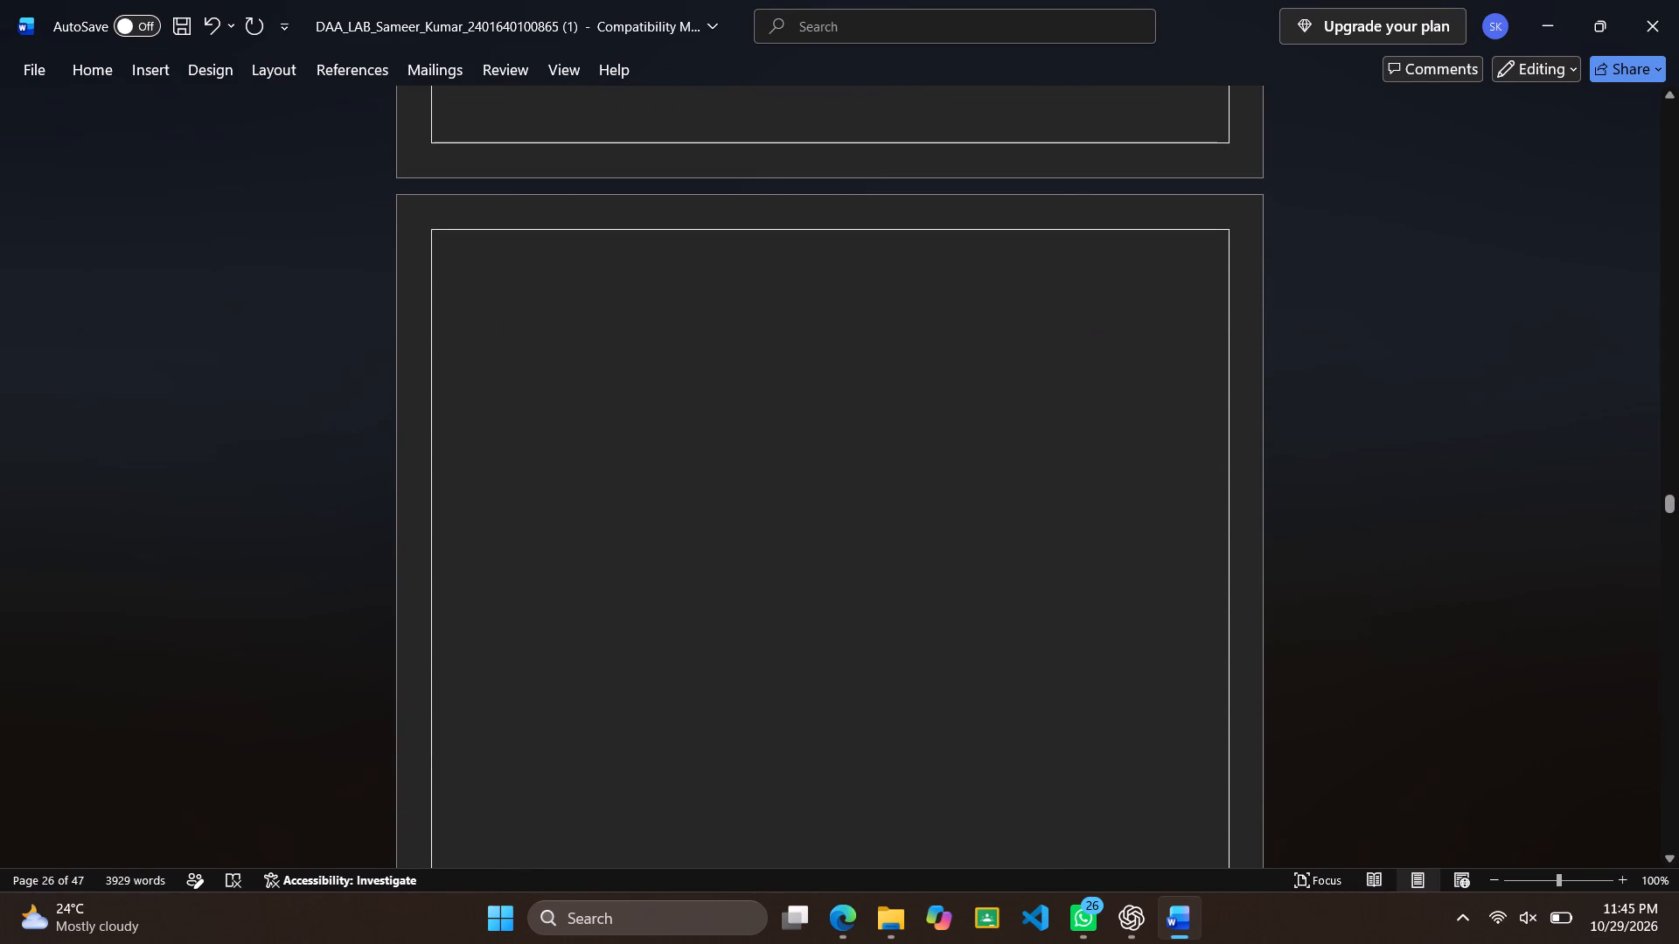
Try to insert the picture 6b from Downloads in place of the deleted Experiment 6(ii) image.
{"action": "left_click", "coordinate": [159, 68]}
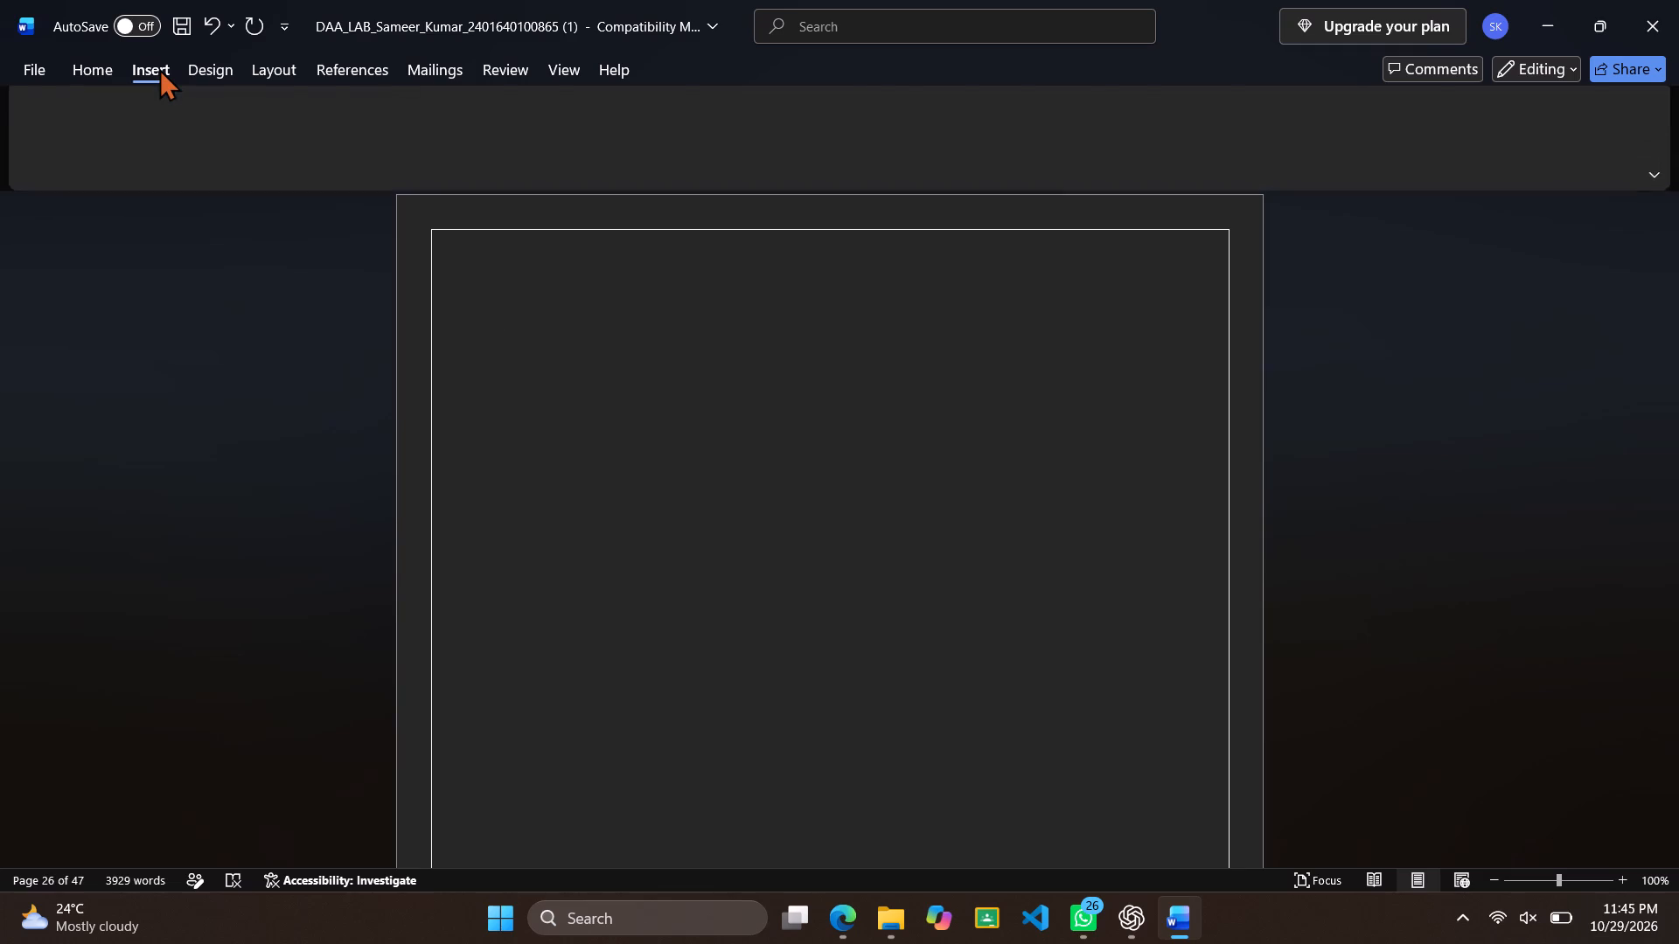
{"action": "left_click", "coordinate": [233, 108]}
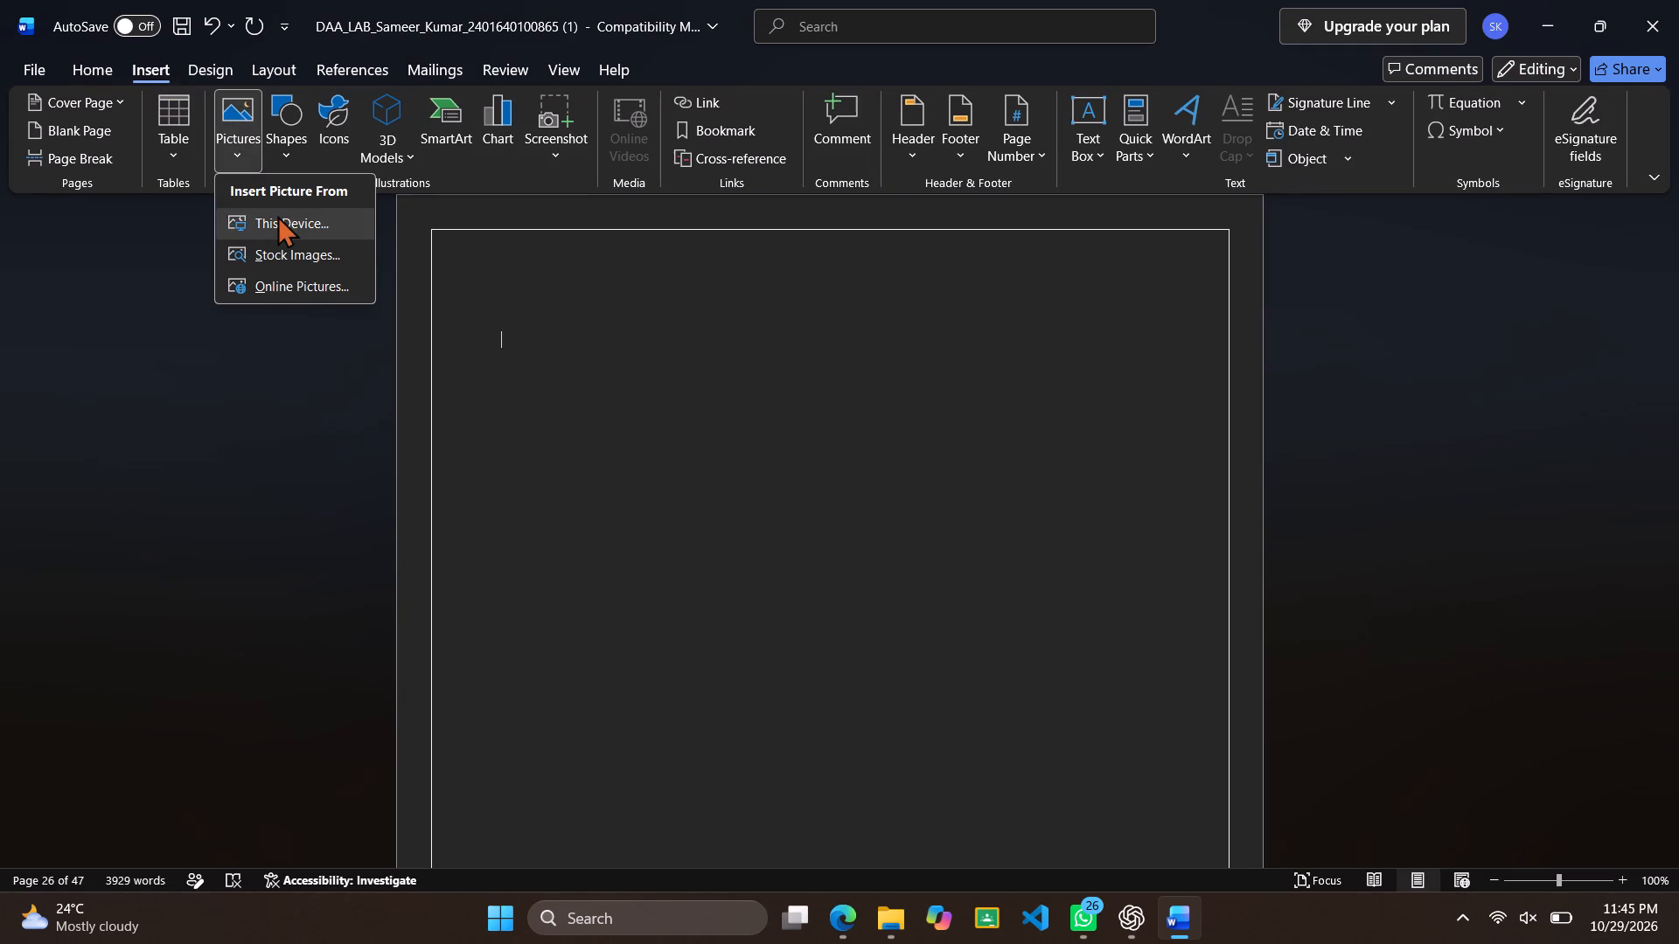
{"action": "left_click", "coordinate": [277, 215]}
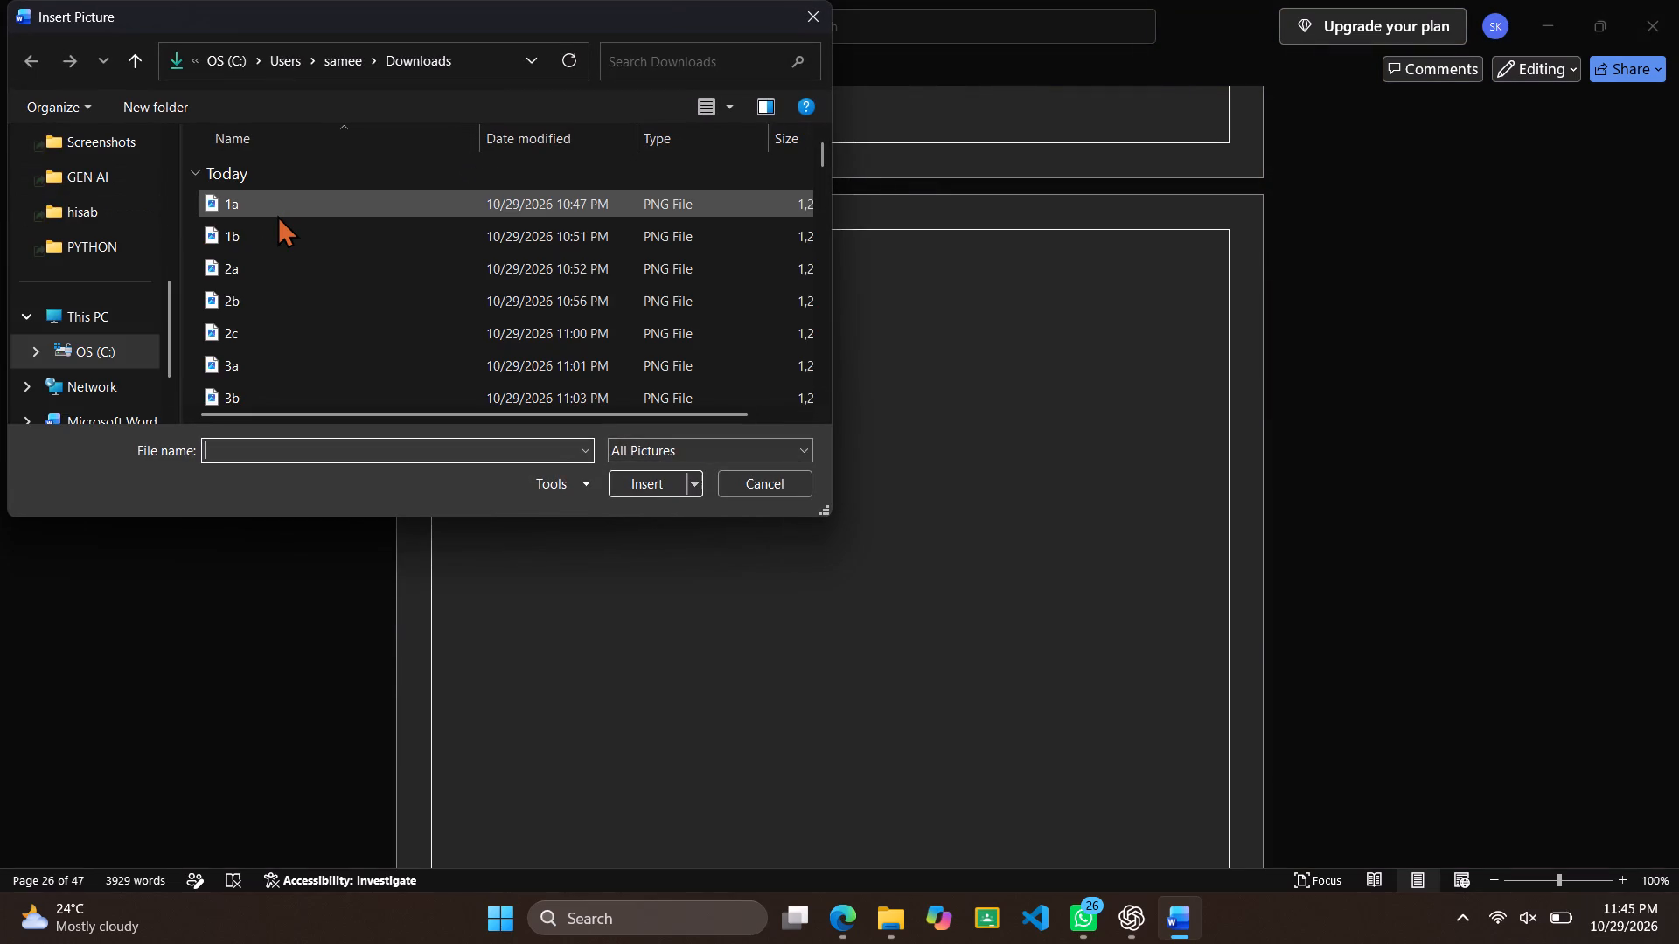
{"action": "left_click", "coordinate": [256, 436]}
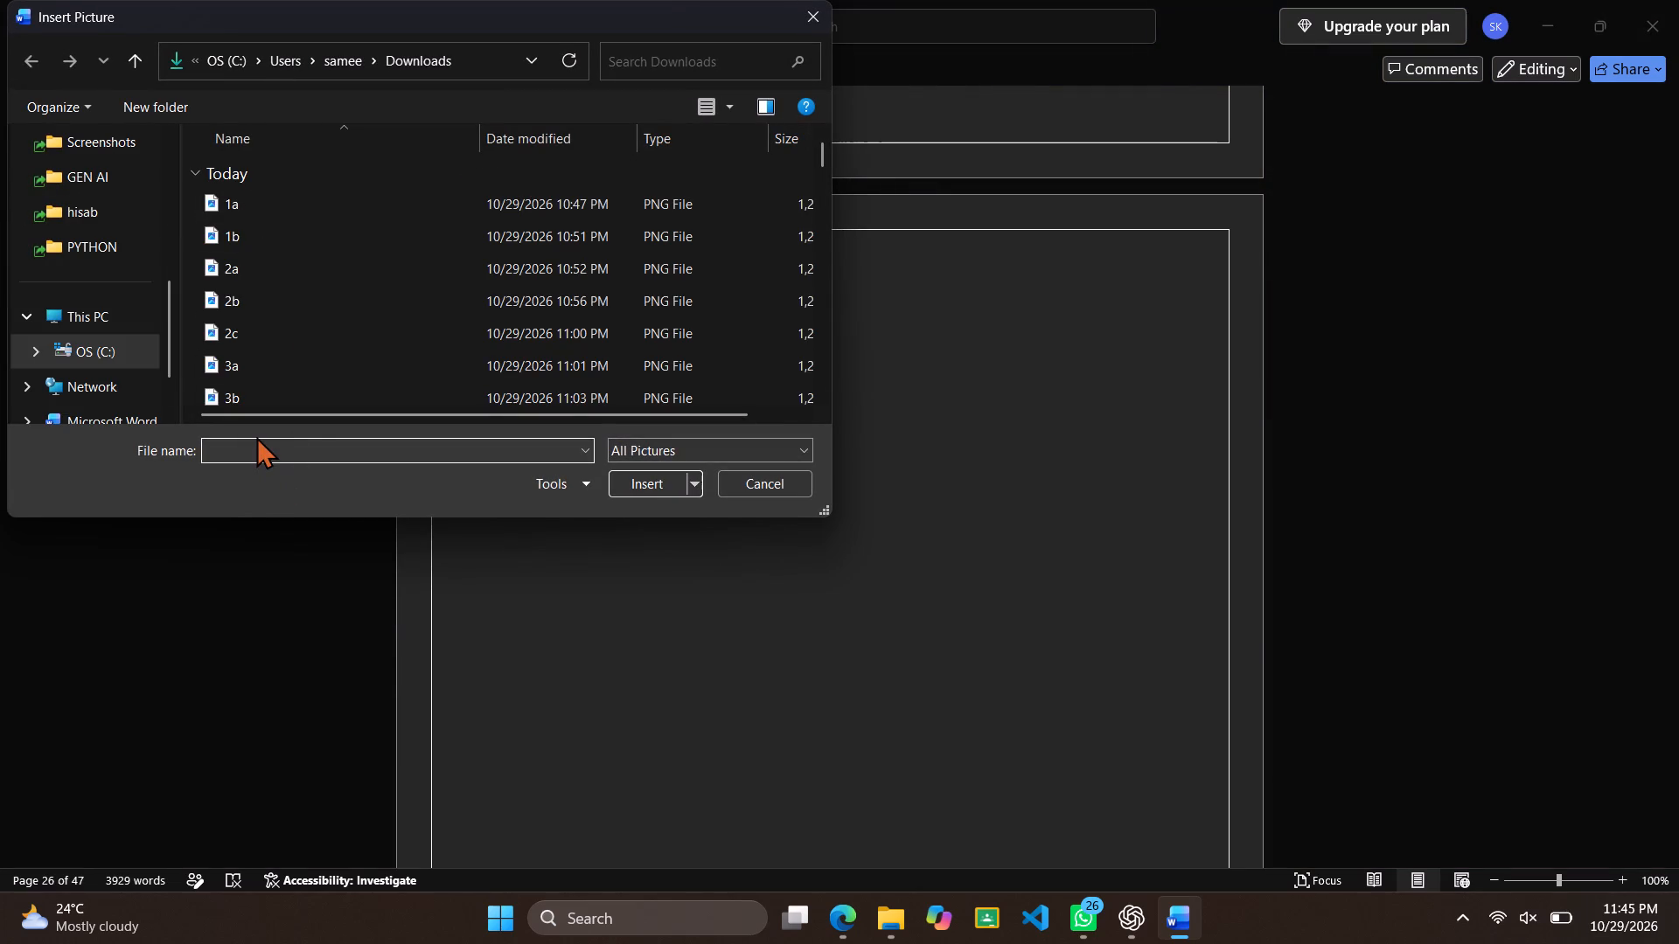
{"action": "type", "text": "6b"}
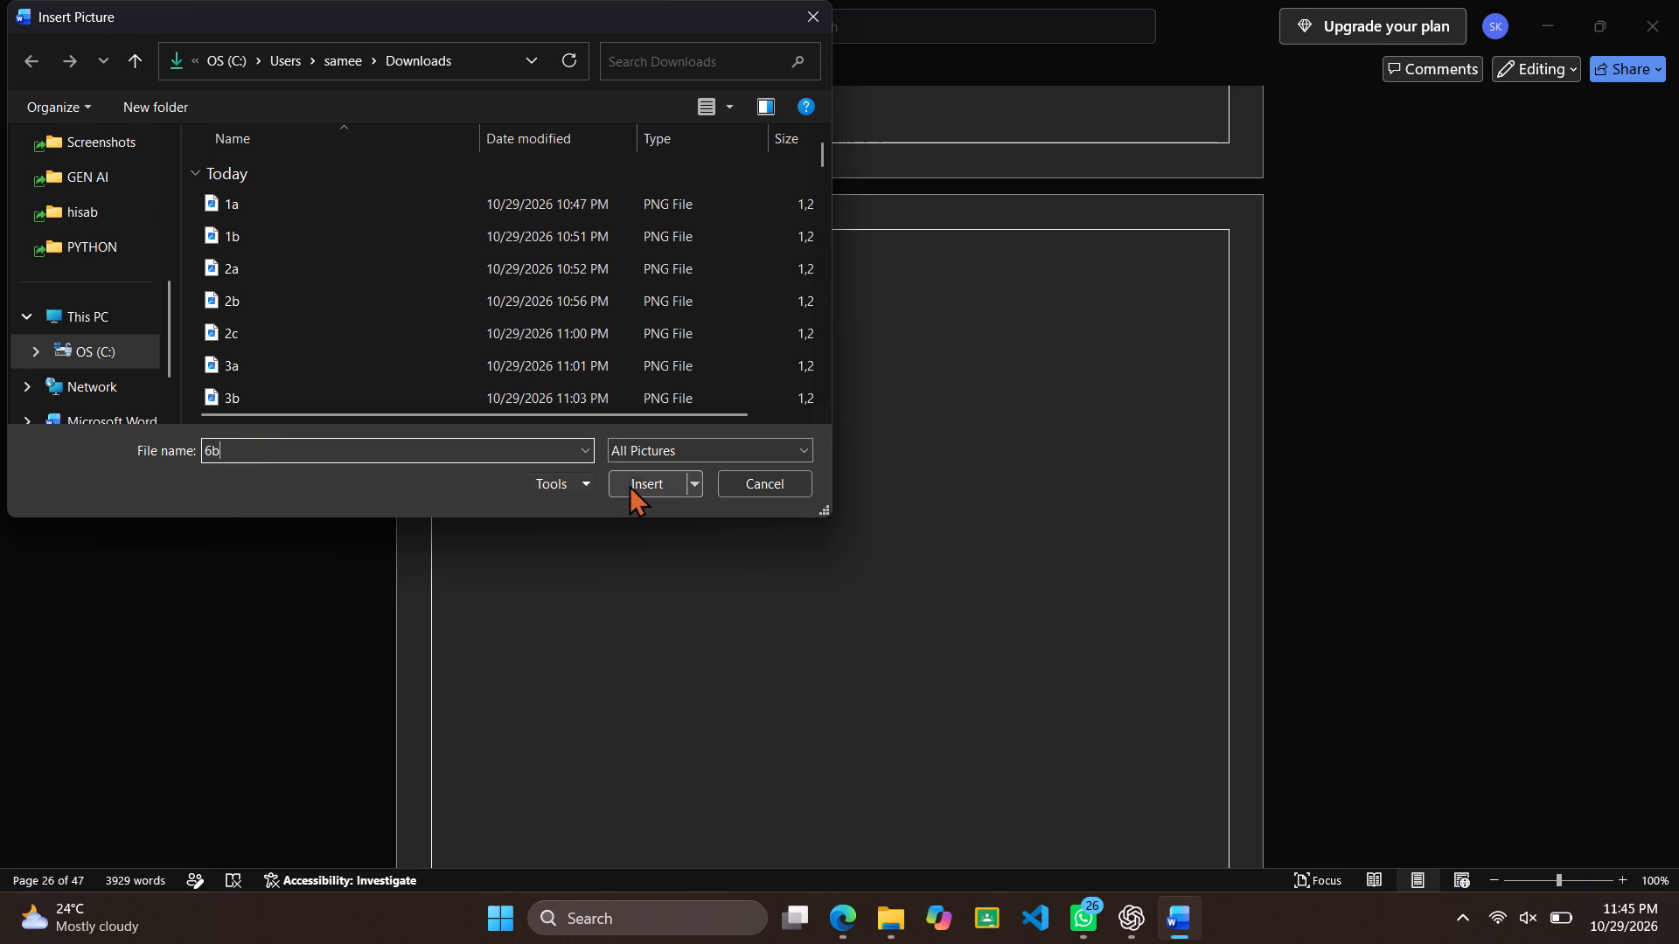
{"action": "left_click", "coordinate": [636, 482]}
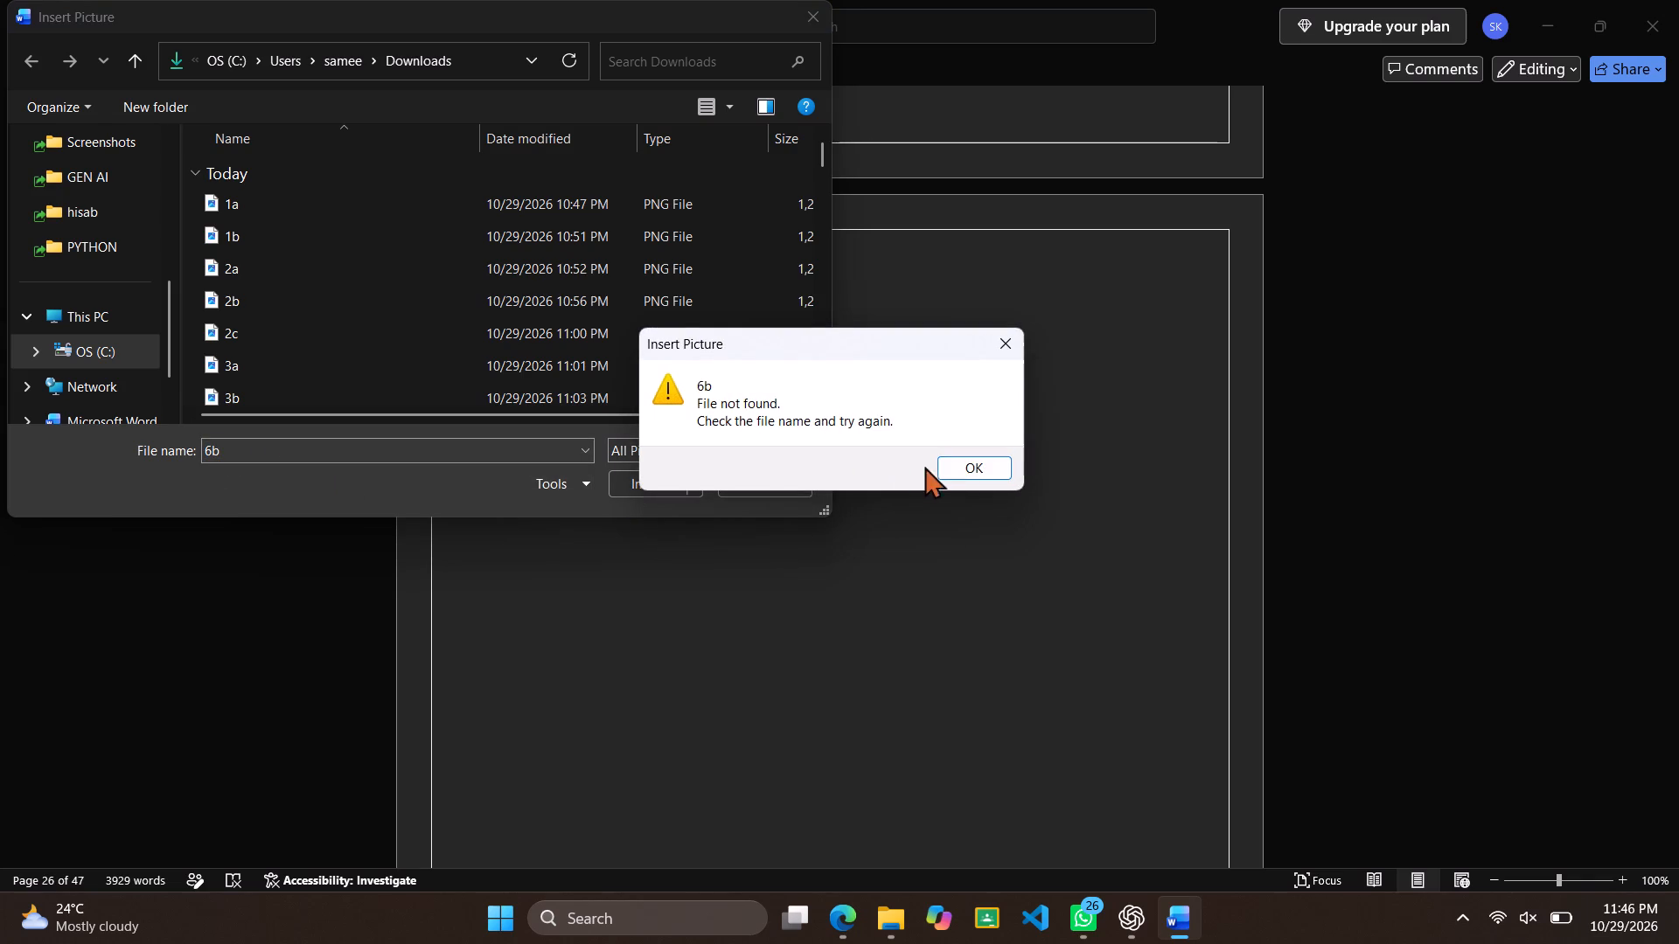
{"action": "left_click", "coordinate": [972, 470]}
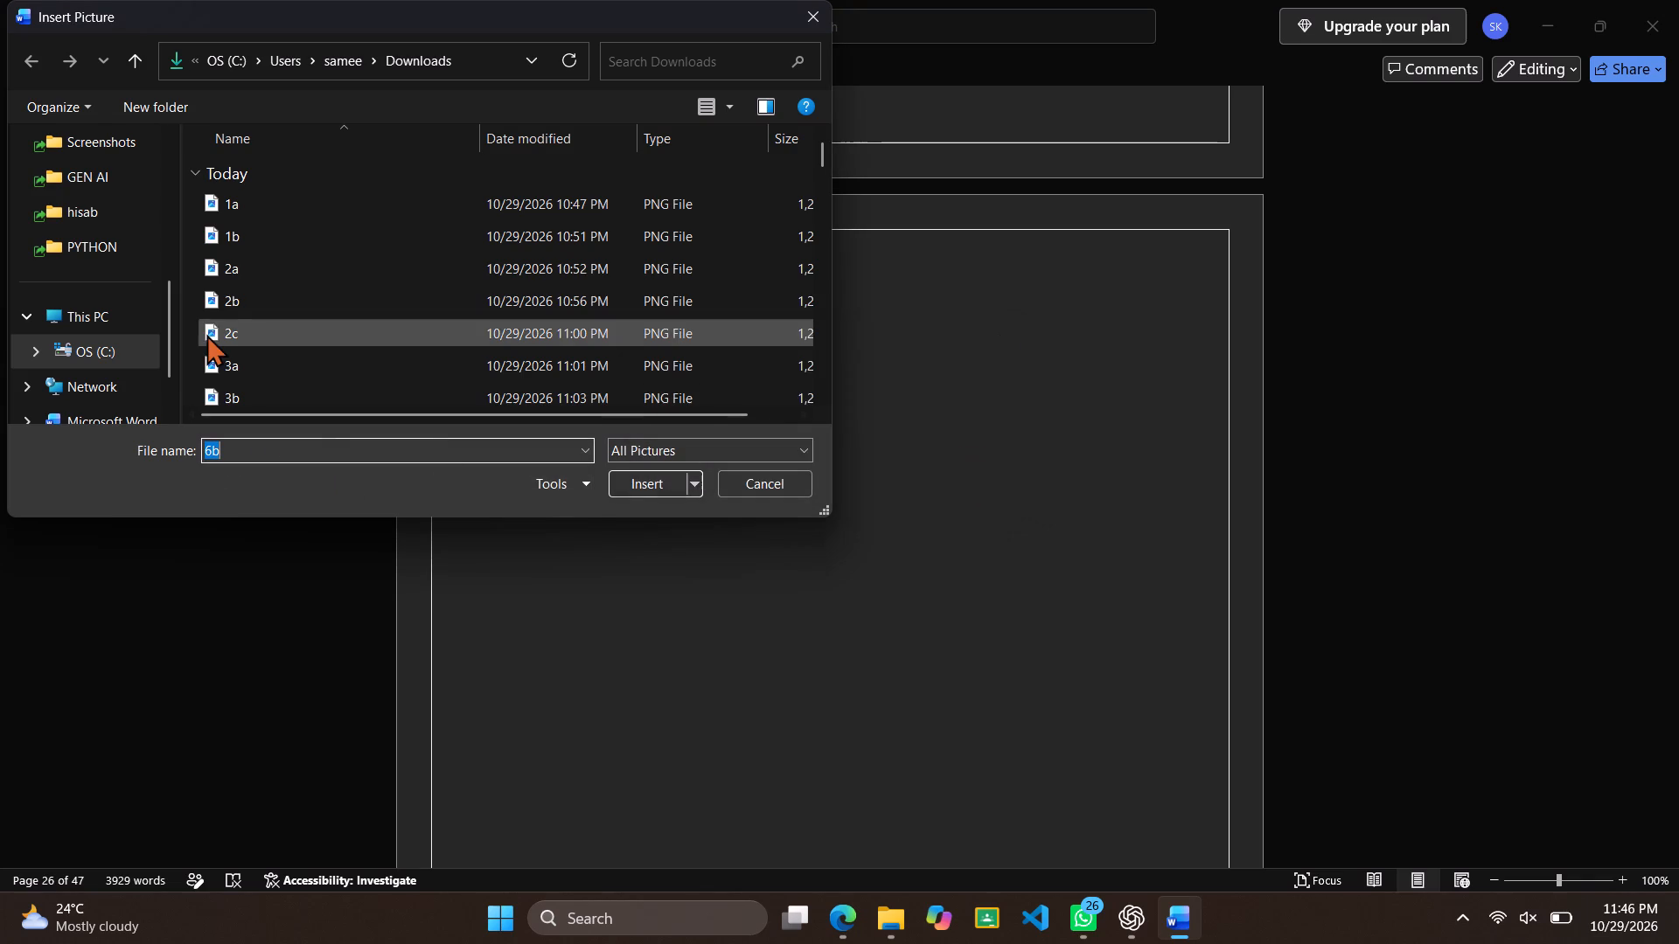
Look for the picture 6b among the recent files and in the Downloads folder.
{"action": "scroll", "coordinate": [98, 173], "scroll_direction": "up", "scroll_amount": 2}
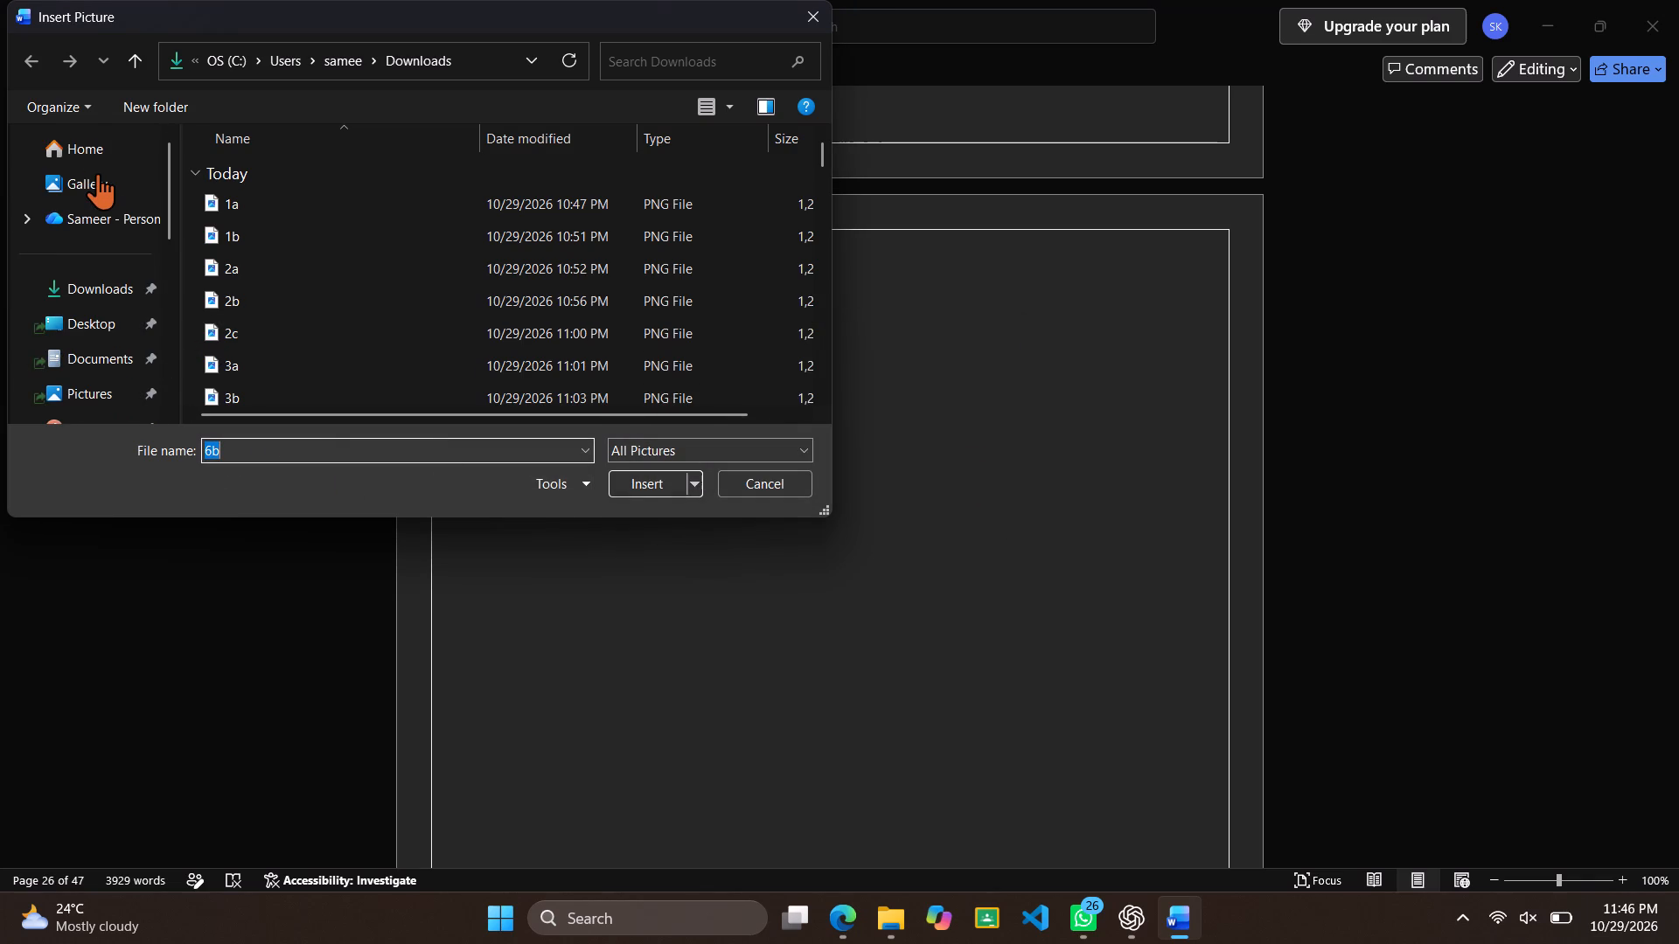
{"action": "left_click", "coordinate": [93, 152]}
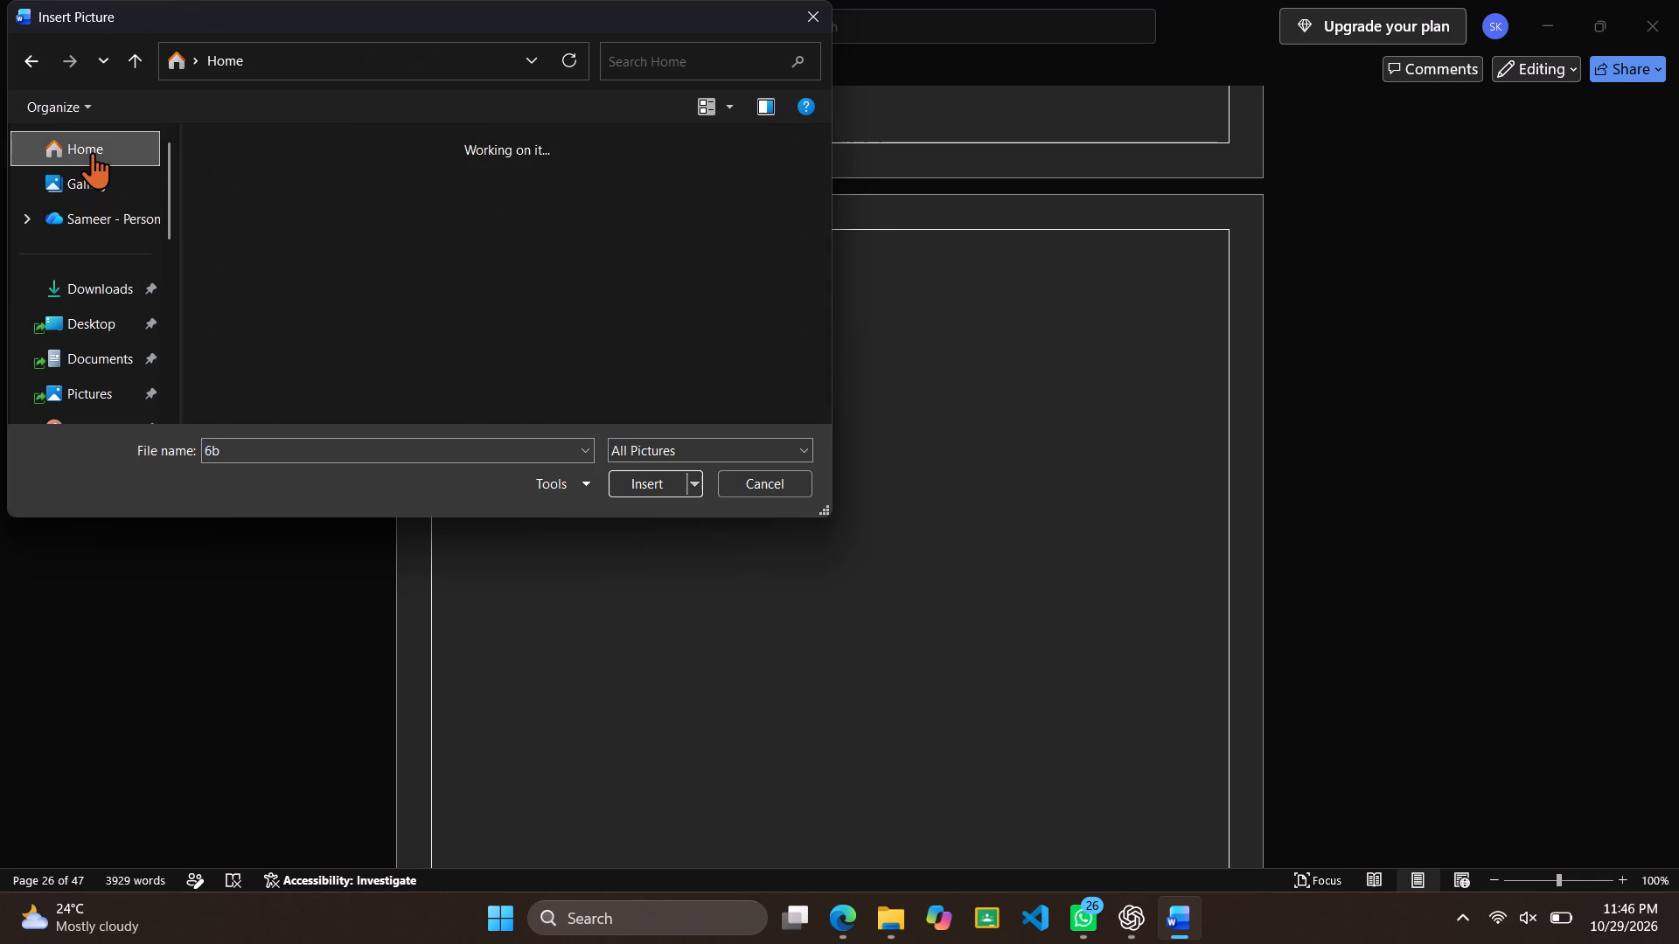
{"action": "scroll", "coordinate": [387, 328], "scroll_direction": "down", "scroll_amount": 1}
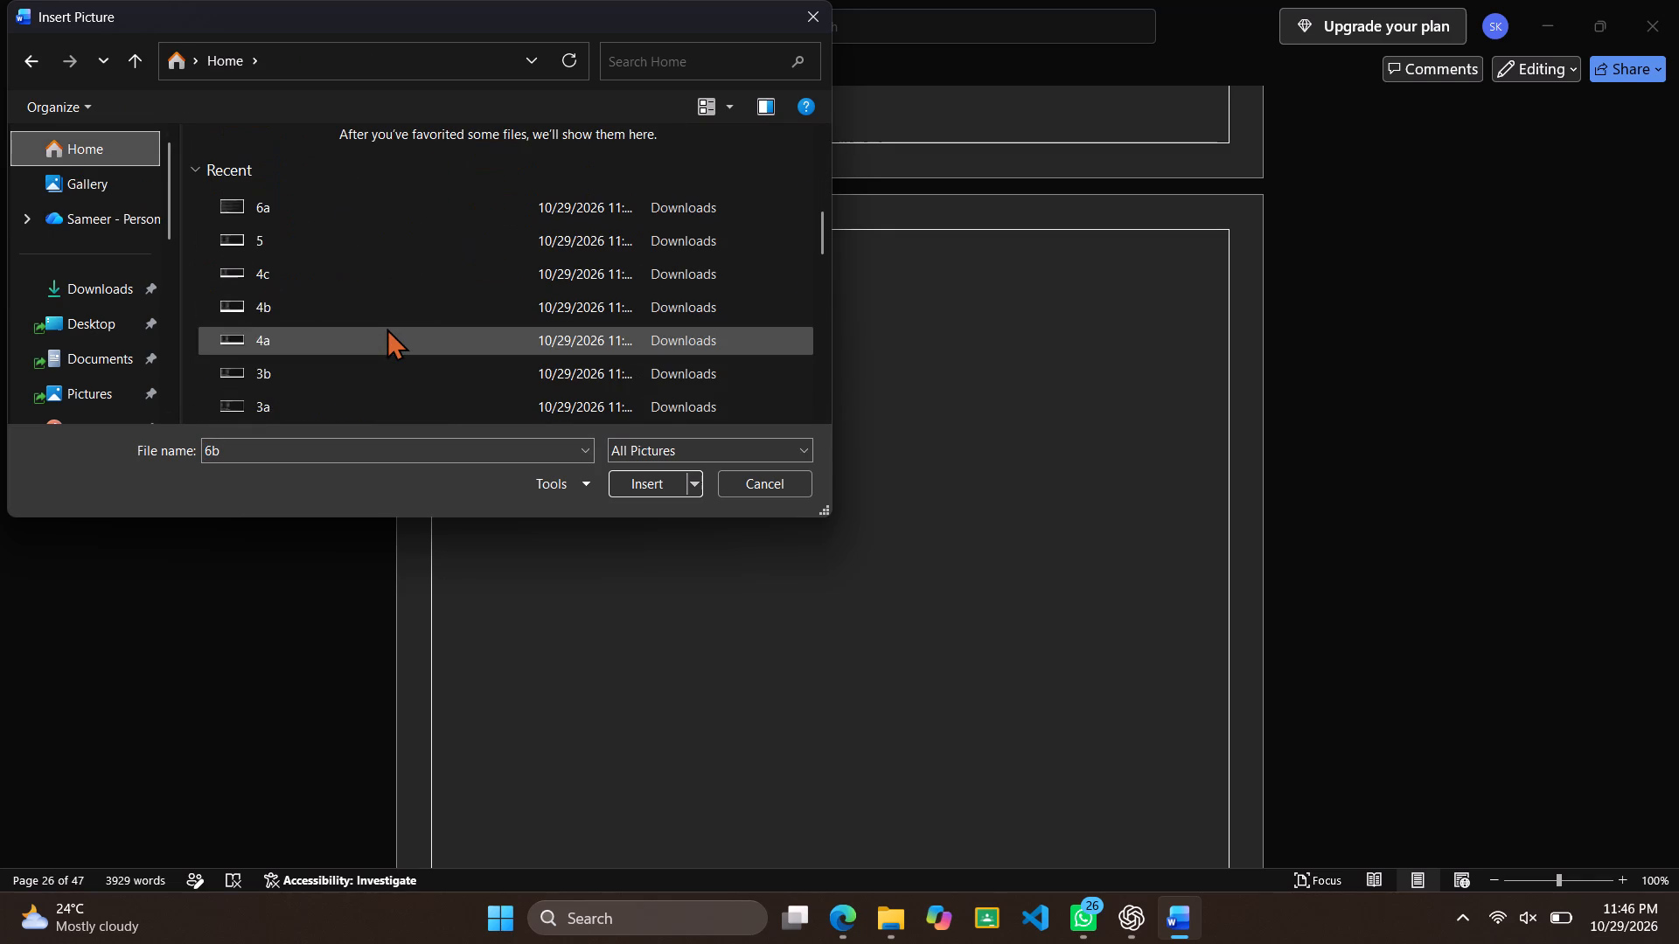
{"action": "scroll", "coordinate": [387, 328], "scroll_direction": "down", "scroll_amount": 1}
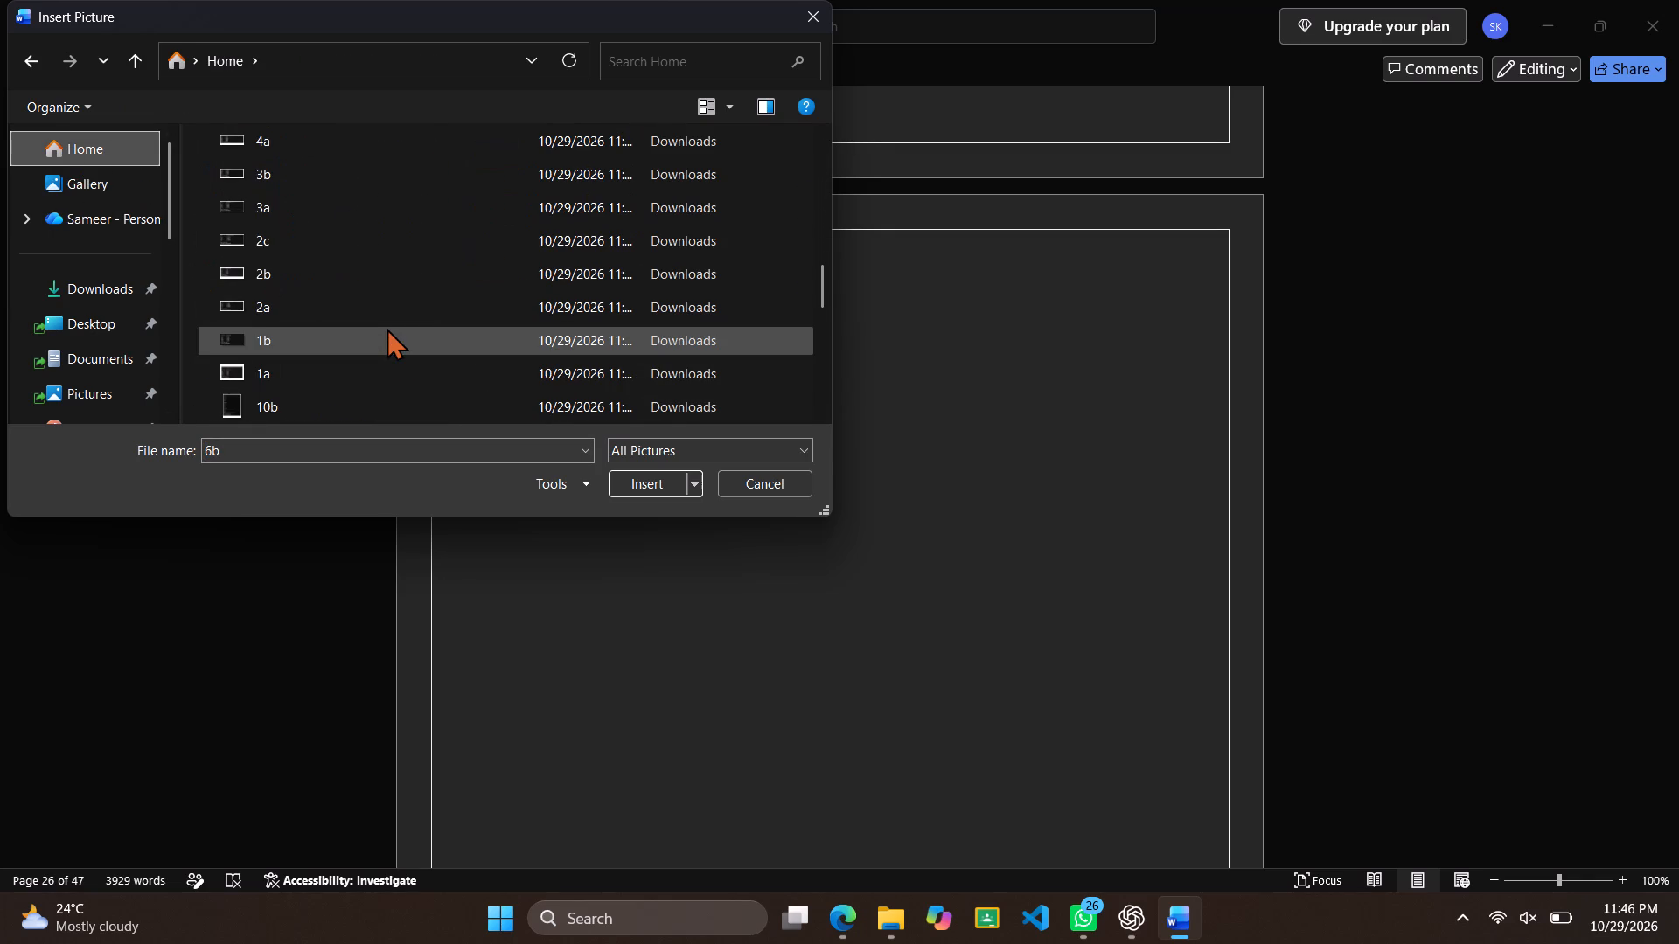
{"action": "scroll", "coordinate": [387, 328], "scroll_direction": "down", "scroll_amount": 1}
{"action": "scroll", "coordinate": [387, 328], "scroll_direction": "up", "scroll_amount": 1}
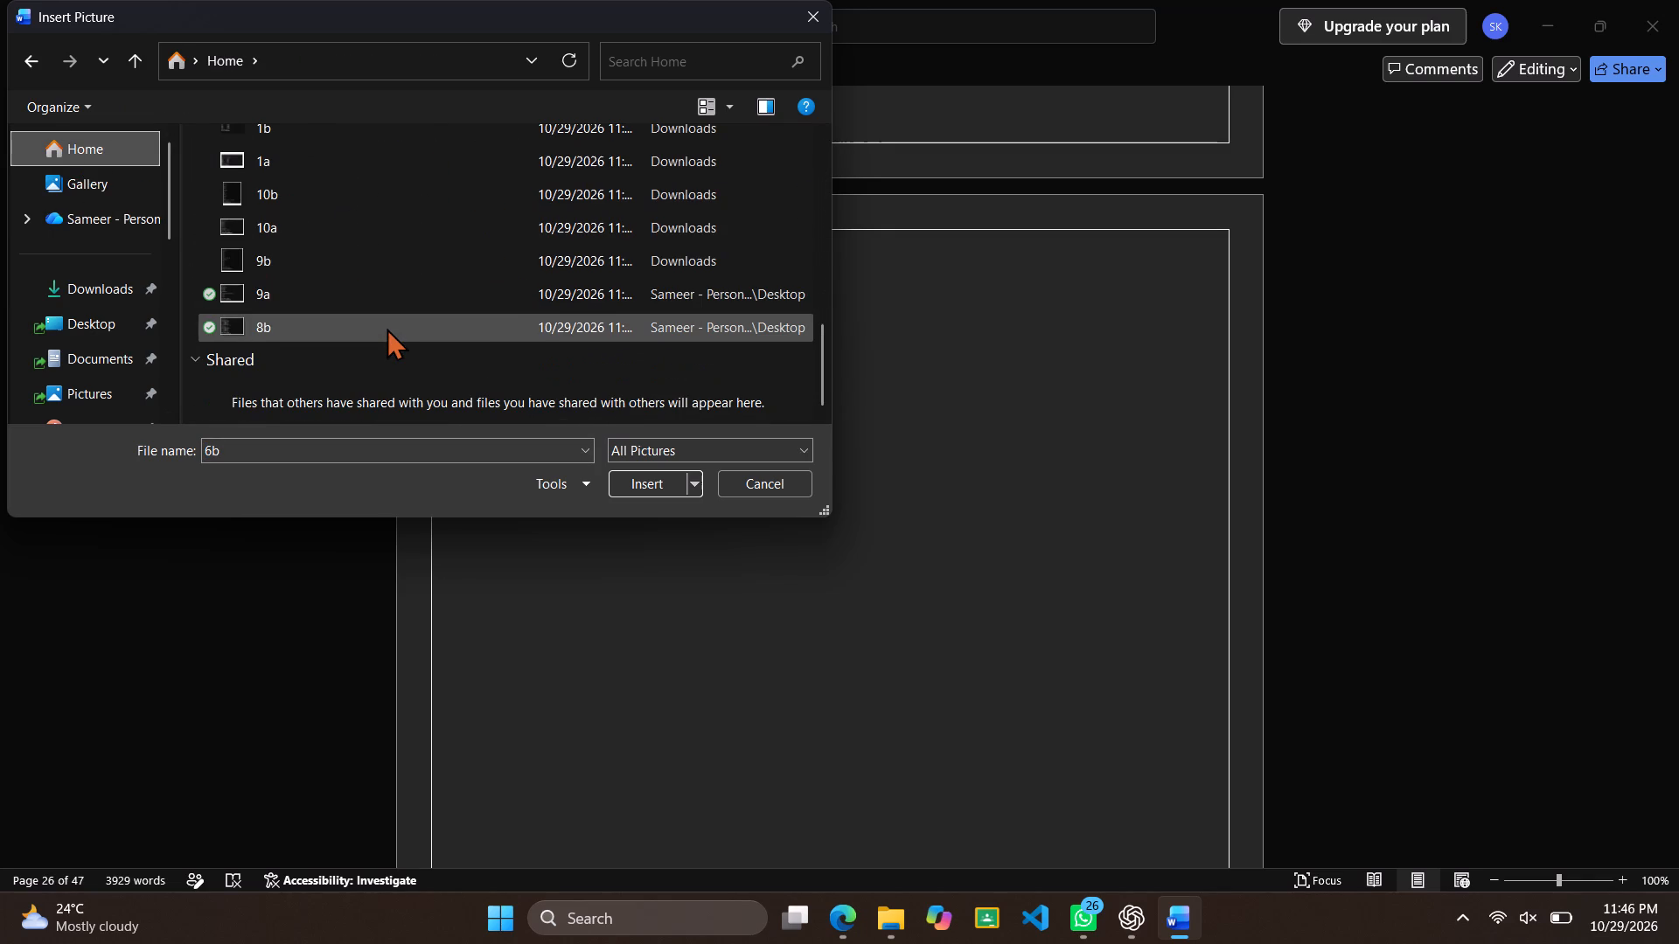
{"action": "scroll", "coordinate": [387, 328], "scroll_direction": "up", "scroll_amount": 1}
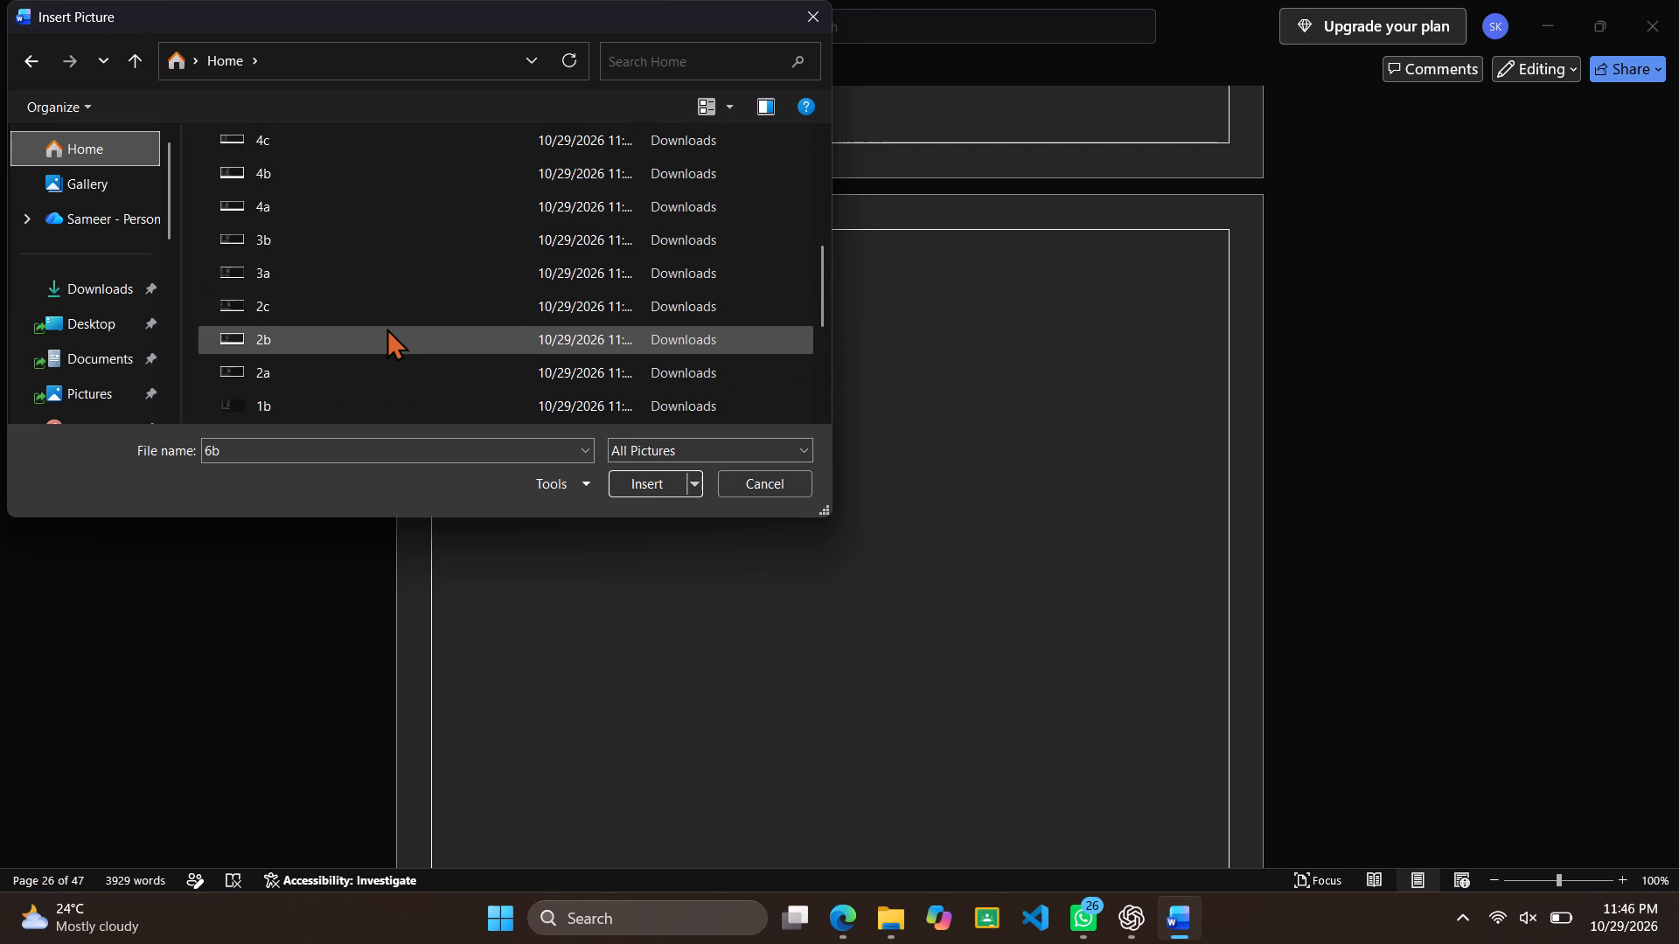
{"action": "scroll", "coordinate": [387, 328], "scroll_direction": "up", "scroll_amount": 1}
{"action": "scroll", "coordinate": [387, 328], "scroll_direction": "down", "scroll_amount": 1}
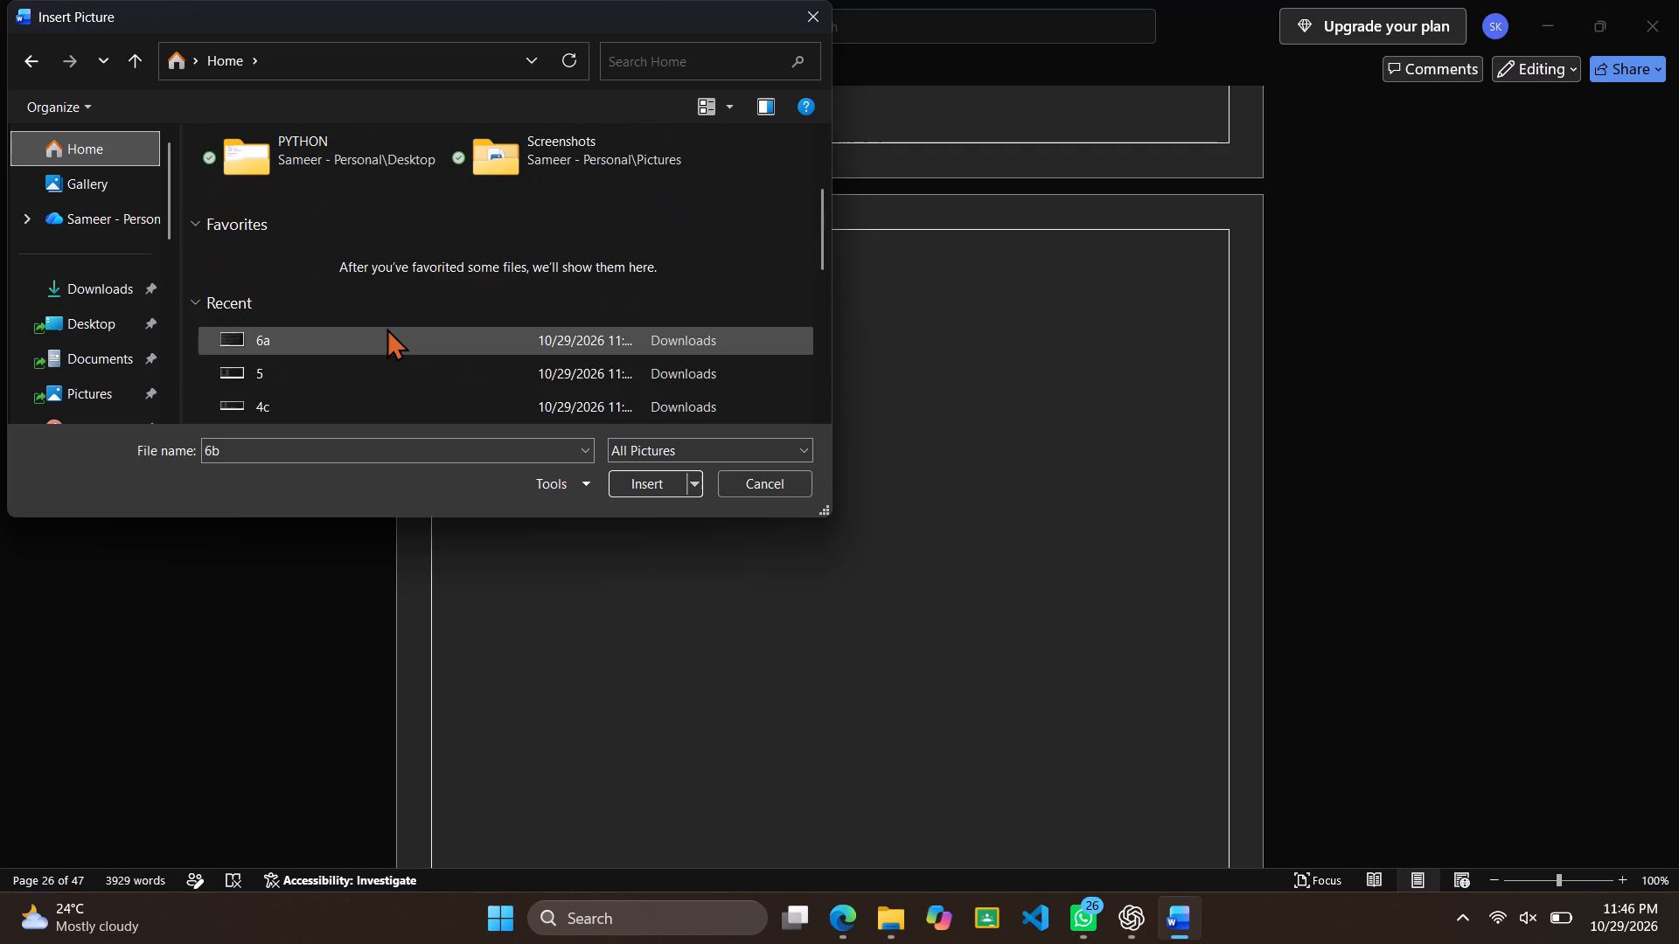
{"action": "scroll", "coordinate": [387, 328], "scroll_direction": "down", "scroll_amount": 1}
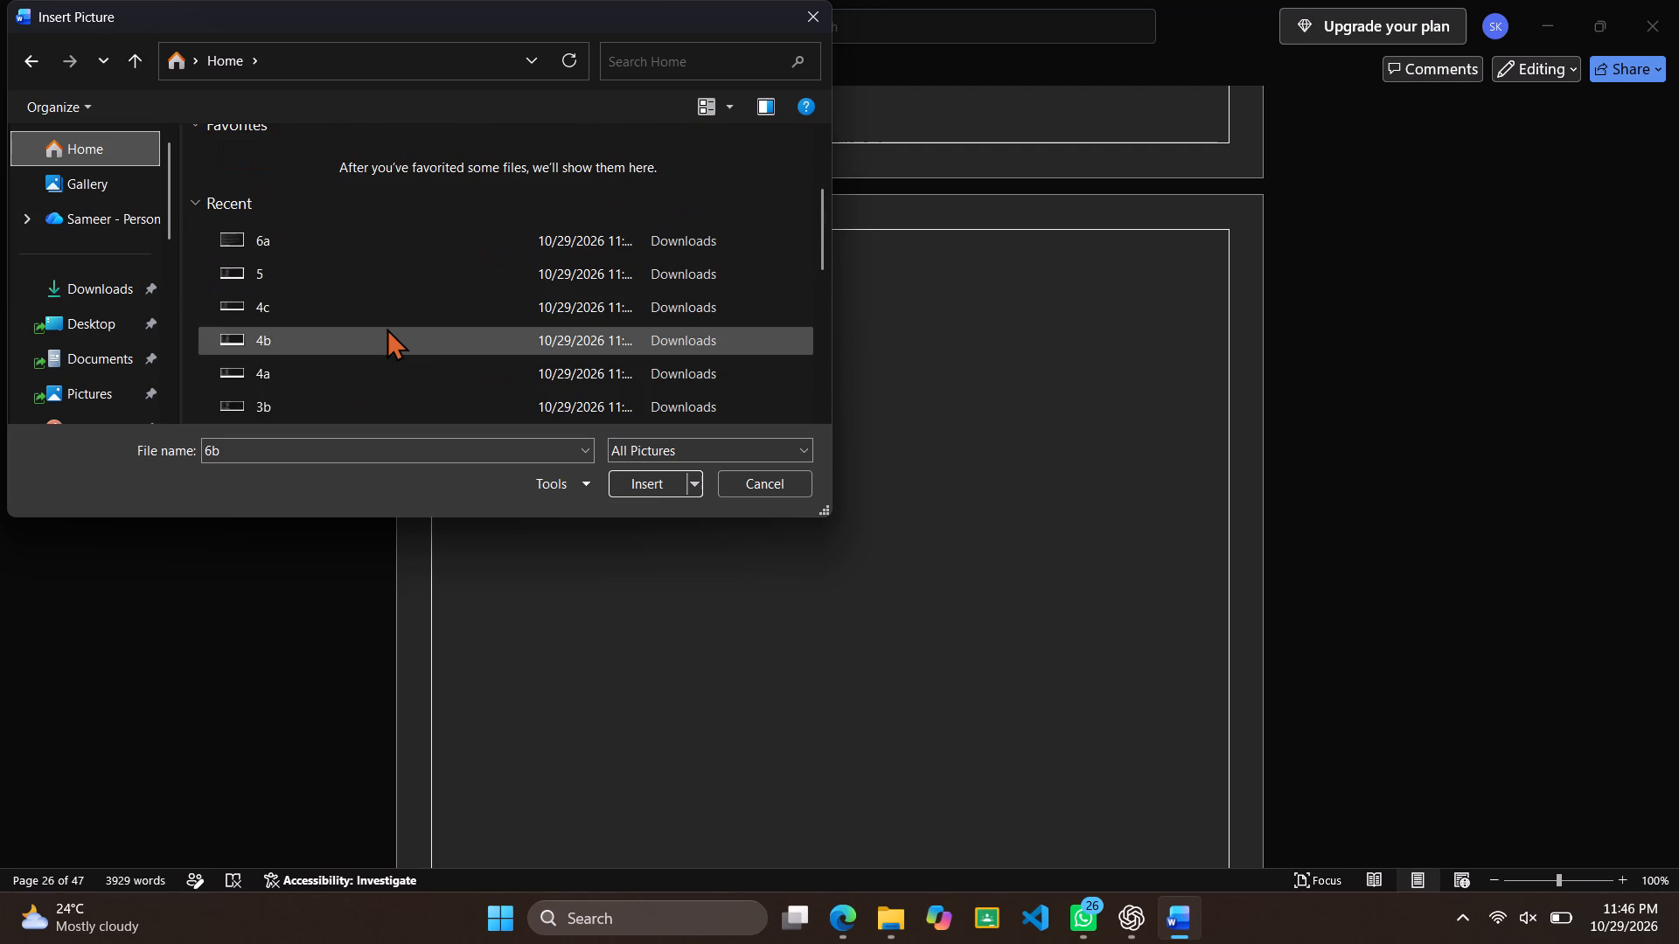
{"action": "scroll", "coordinate": [387, 328], "scroll_direction": "down", "scroll_amount": 2}
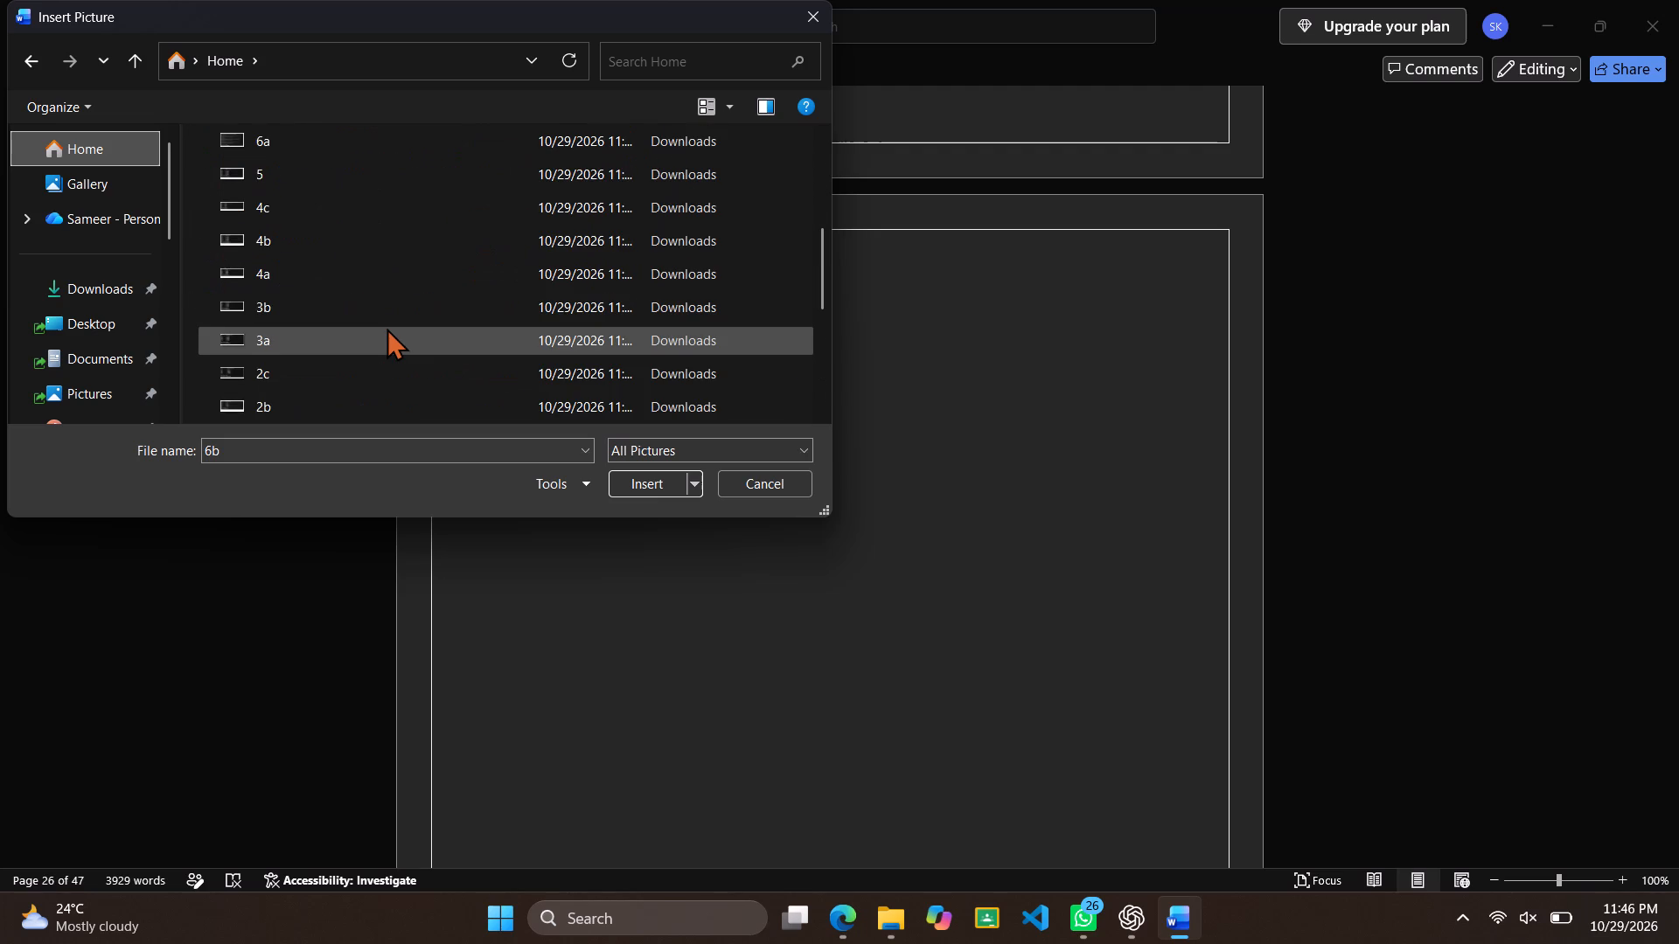
{"action": "scroll", "coordinate": [387, 328], "scroll_direction": "down", "scroll_amount": 3}
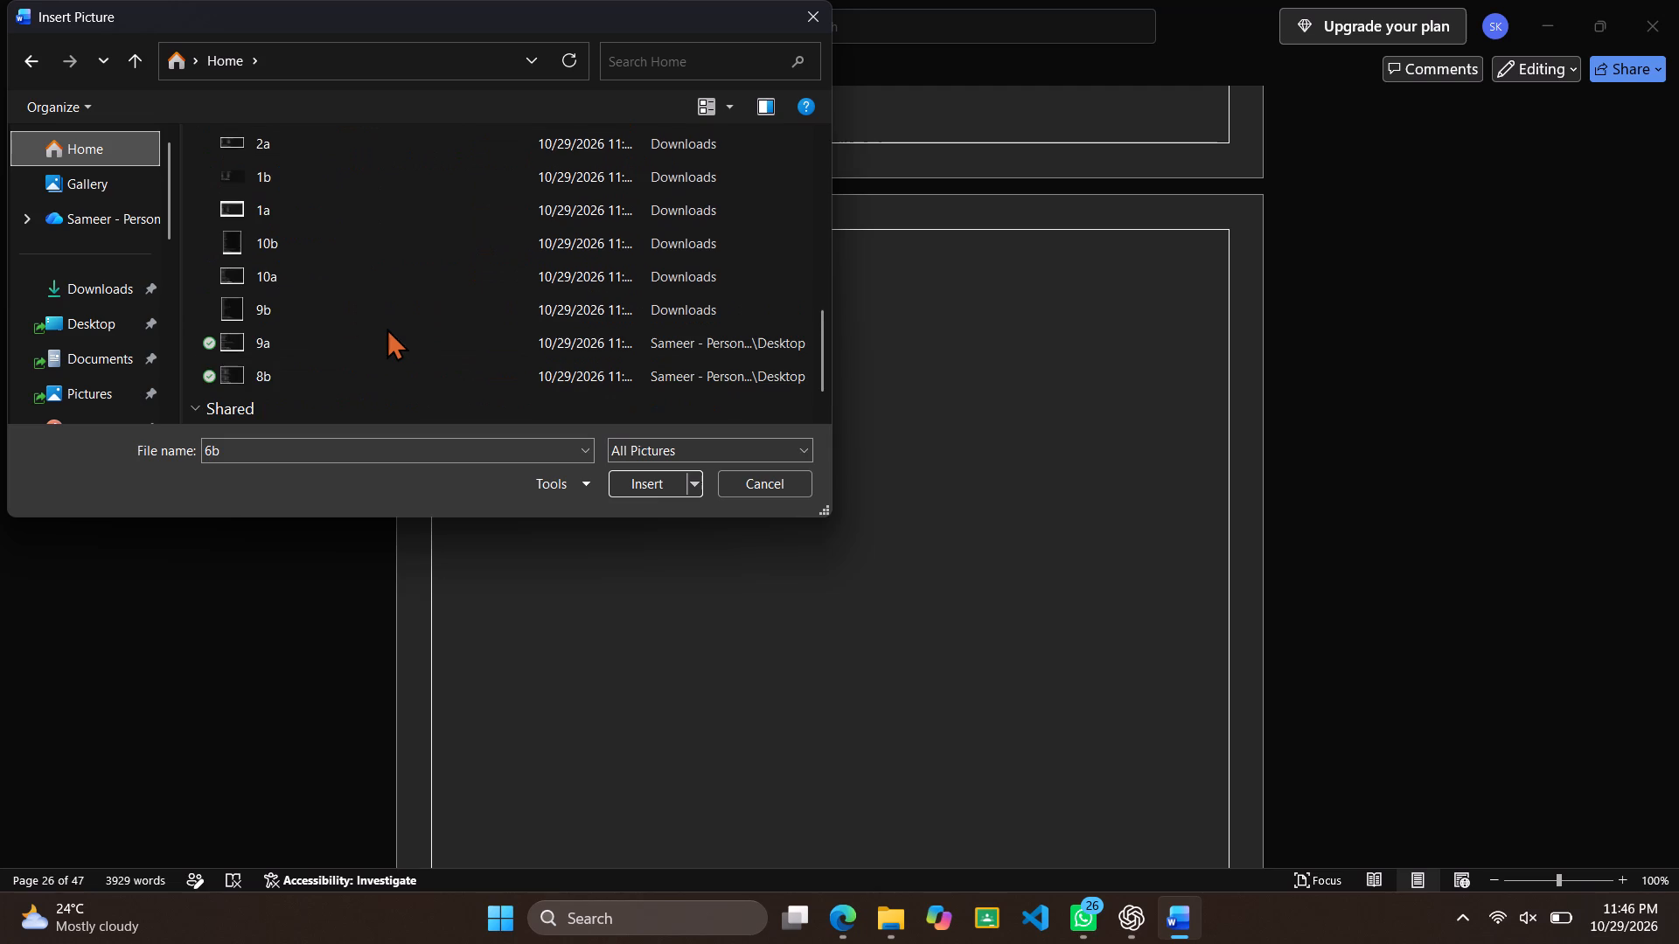
{"action": "scroll", "coordinate": [387, 328], "scroll_direction": "down", "scroll_amount": 1}
{"action": "scroll", "coordinate": [387, 328], "scroll_direction": "up", "scroll_amount": 1}
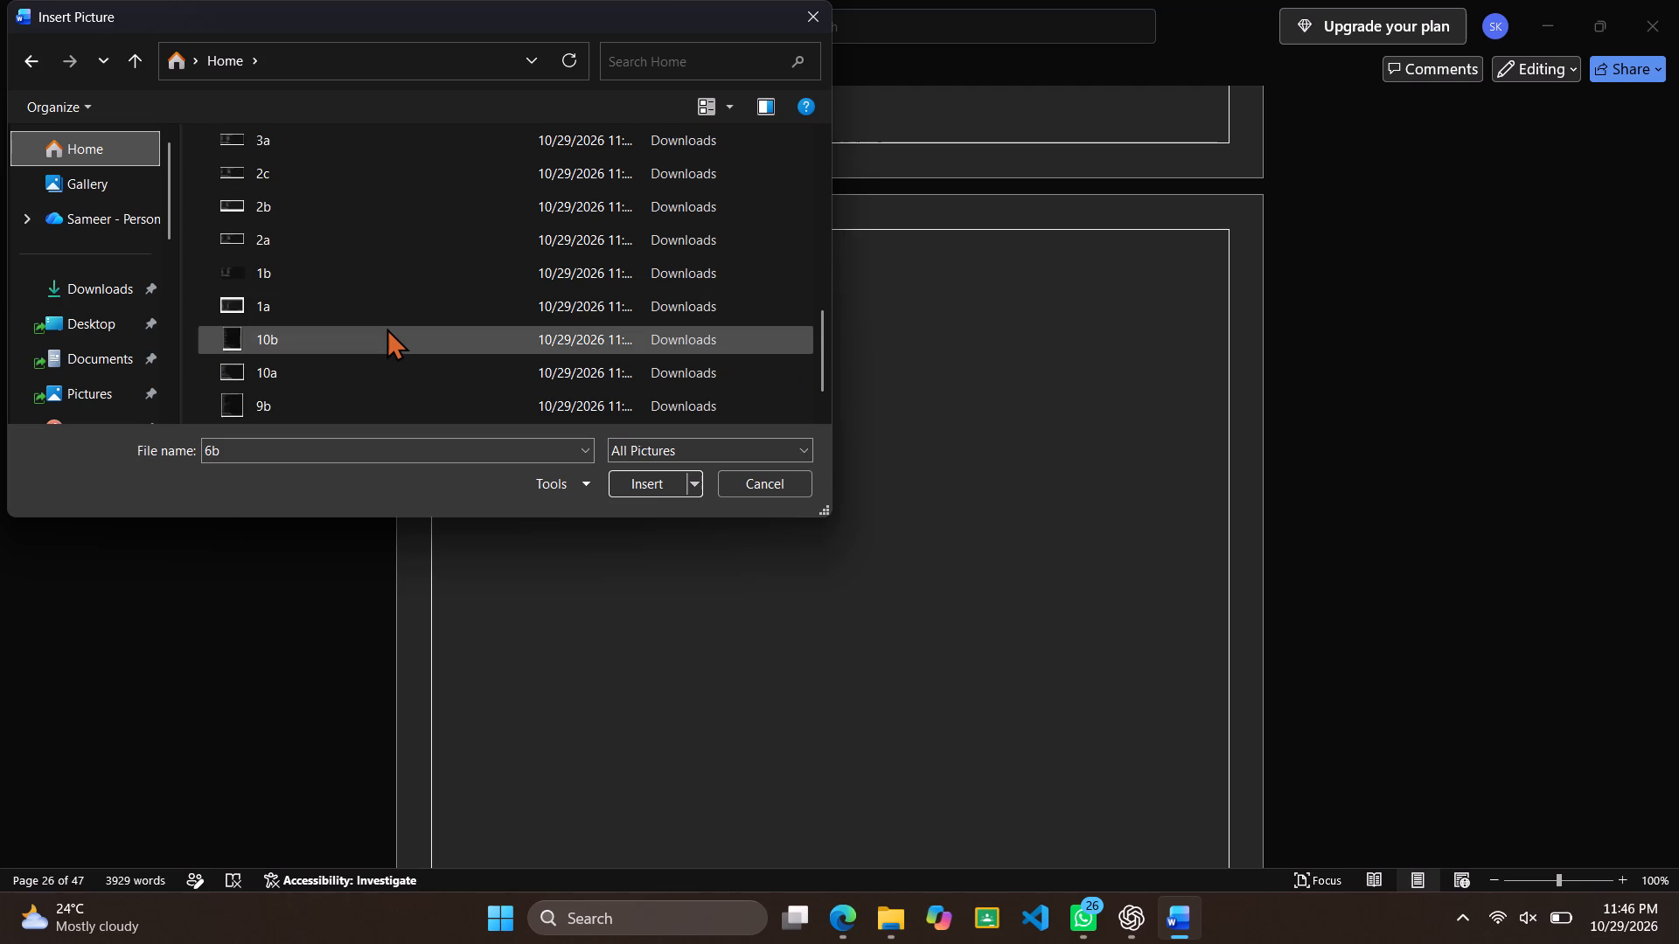
{"action": "scroll", "coordinate": [387, 328], "scroll_direction": "up", "scroll_amount": 2}
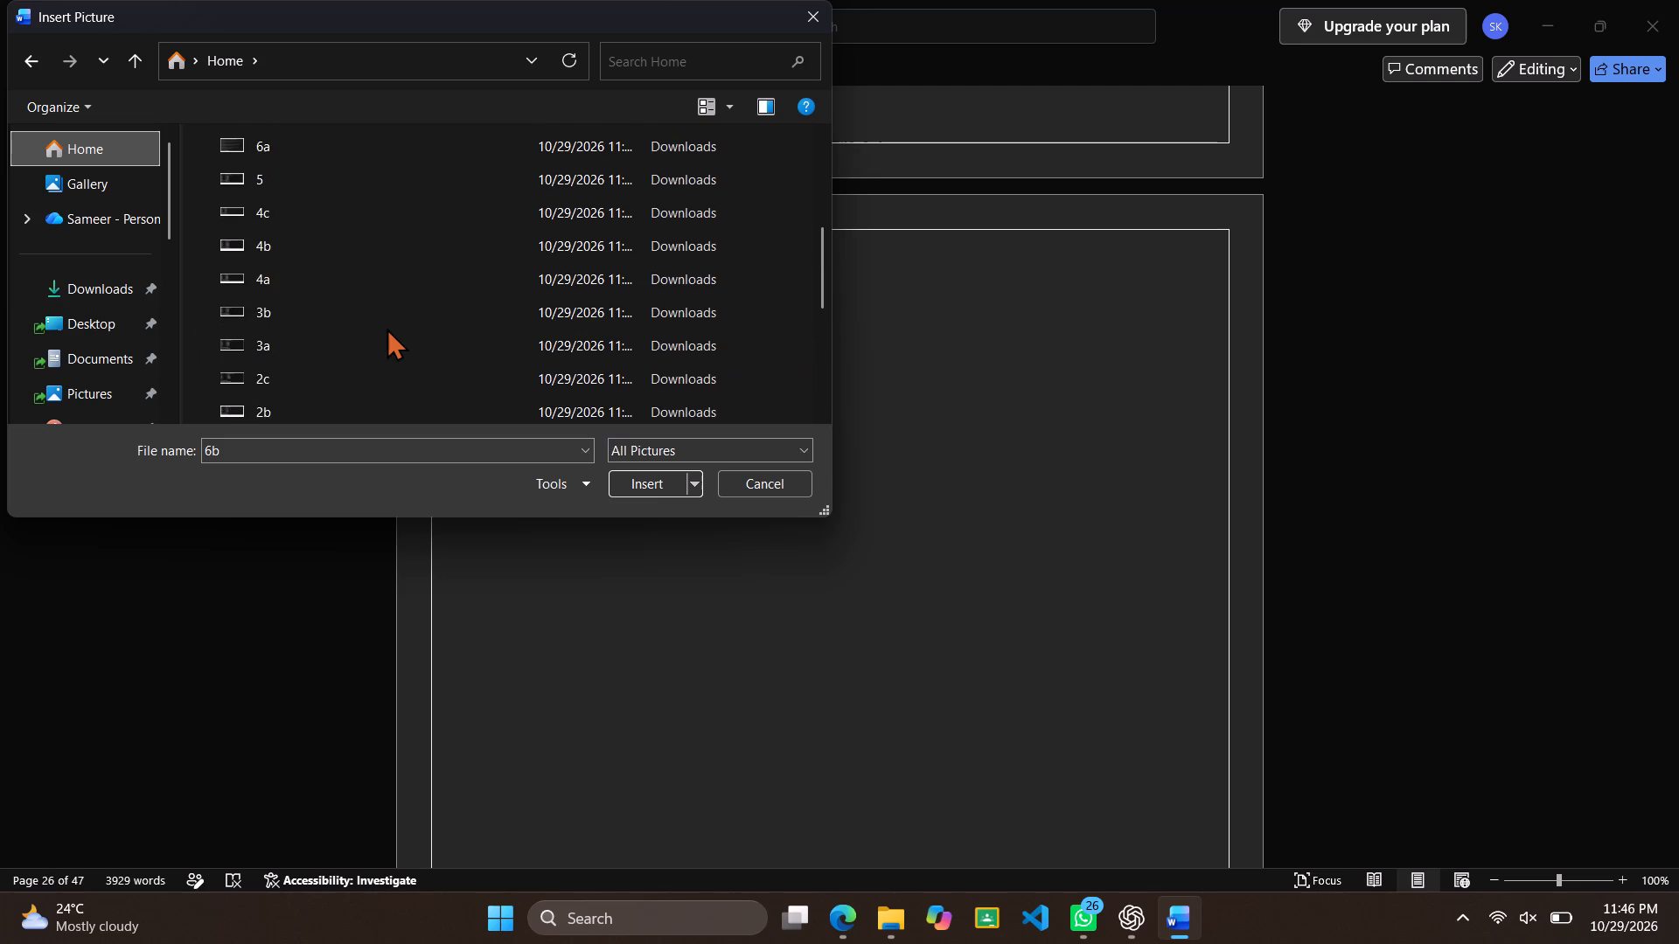
{"action": "scroll", "coordinate": [387, 328], "scroll_direction": "up", "scroll_amount": 1}
{"action": "left_click", "coordinate": [108, 295]}
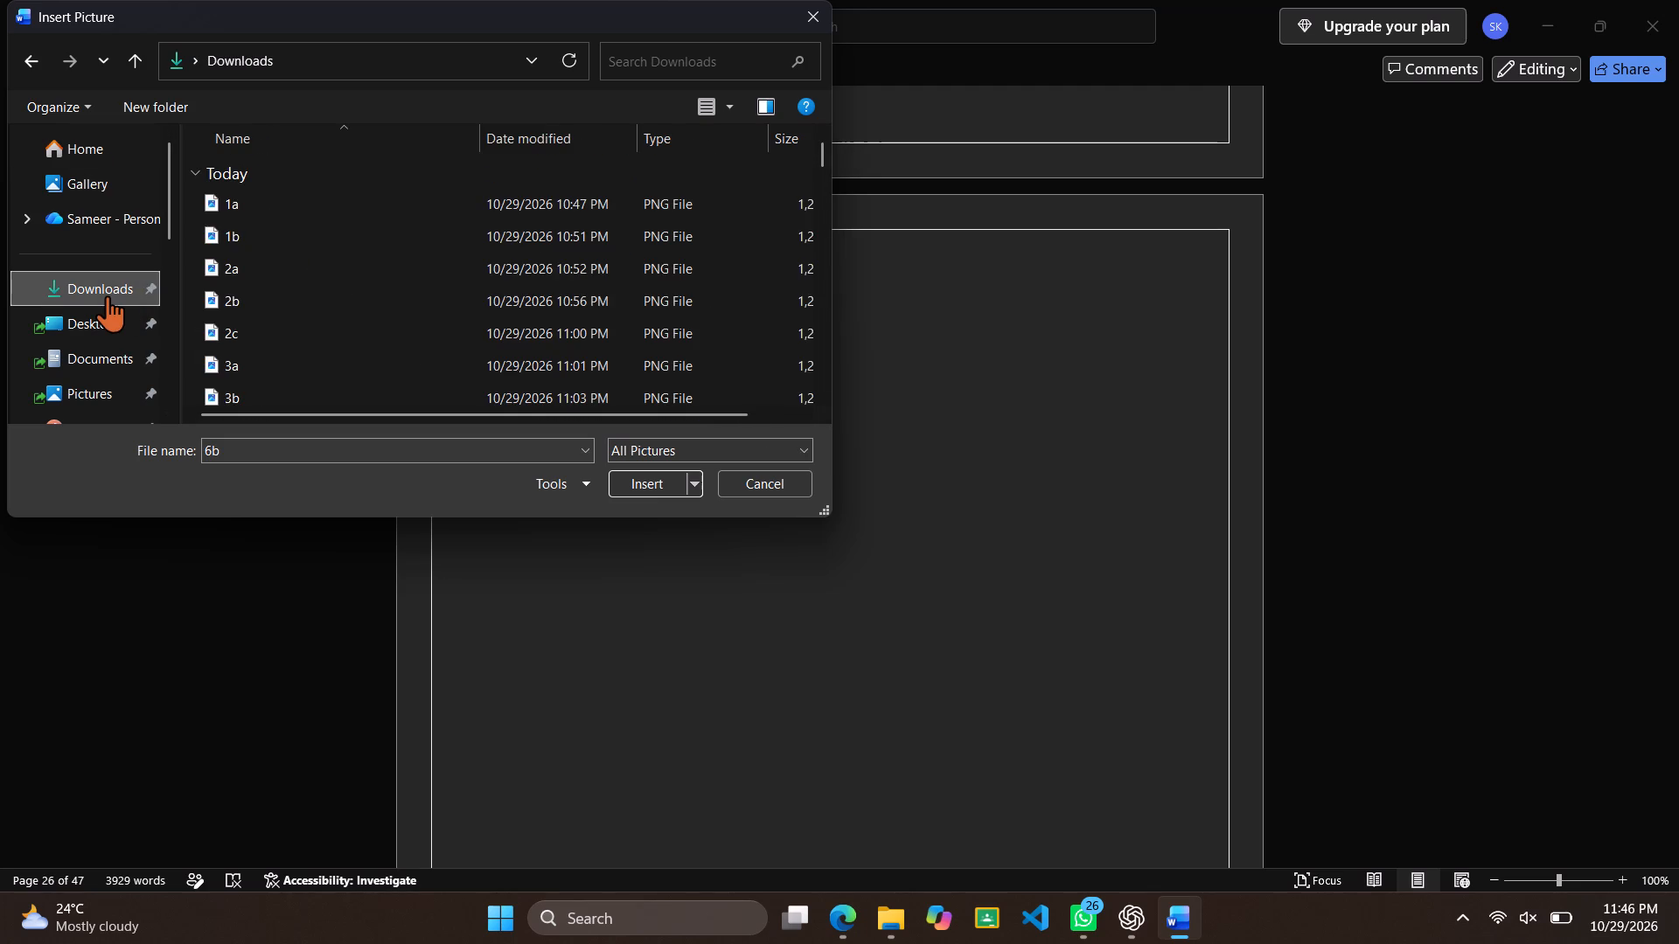
{"action": "scroll", "coordinate": [305, 364], "scroll_direction": "down", "scroll_amount": 1}
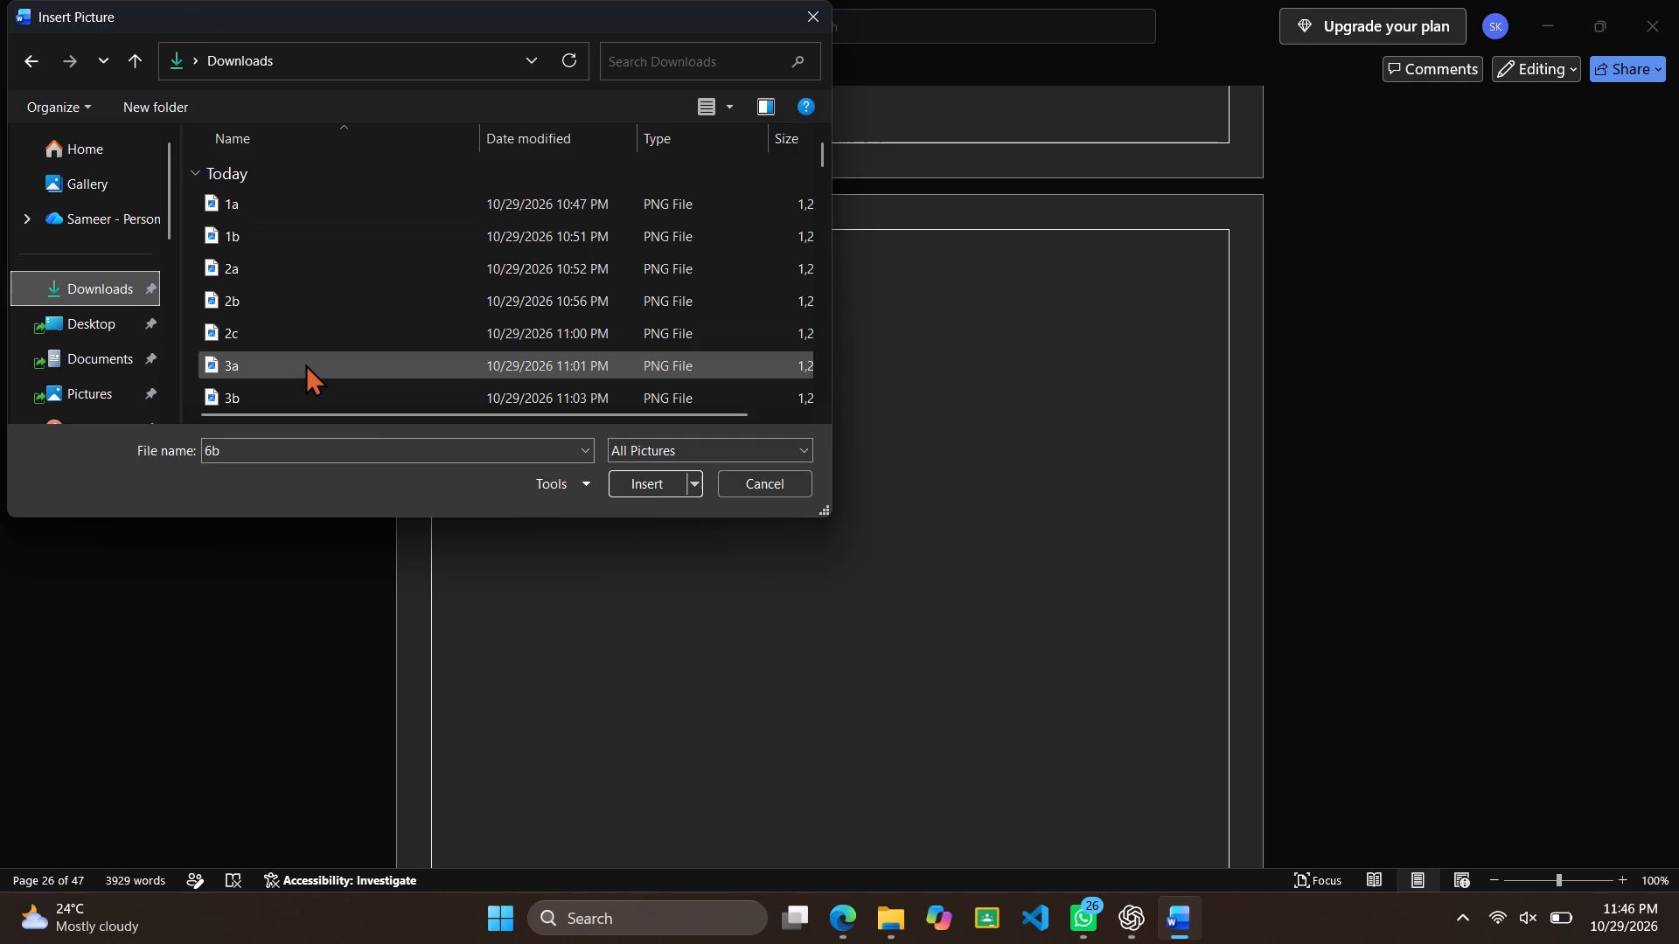
{"action": "scroll", "coordinate": [305, 364], "scroll_direction": "down", "scroll_amount": 2}
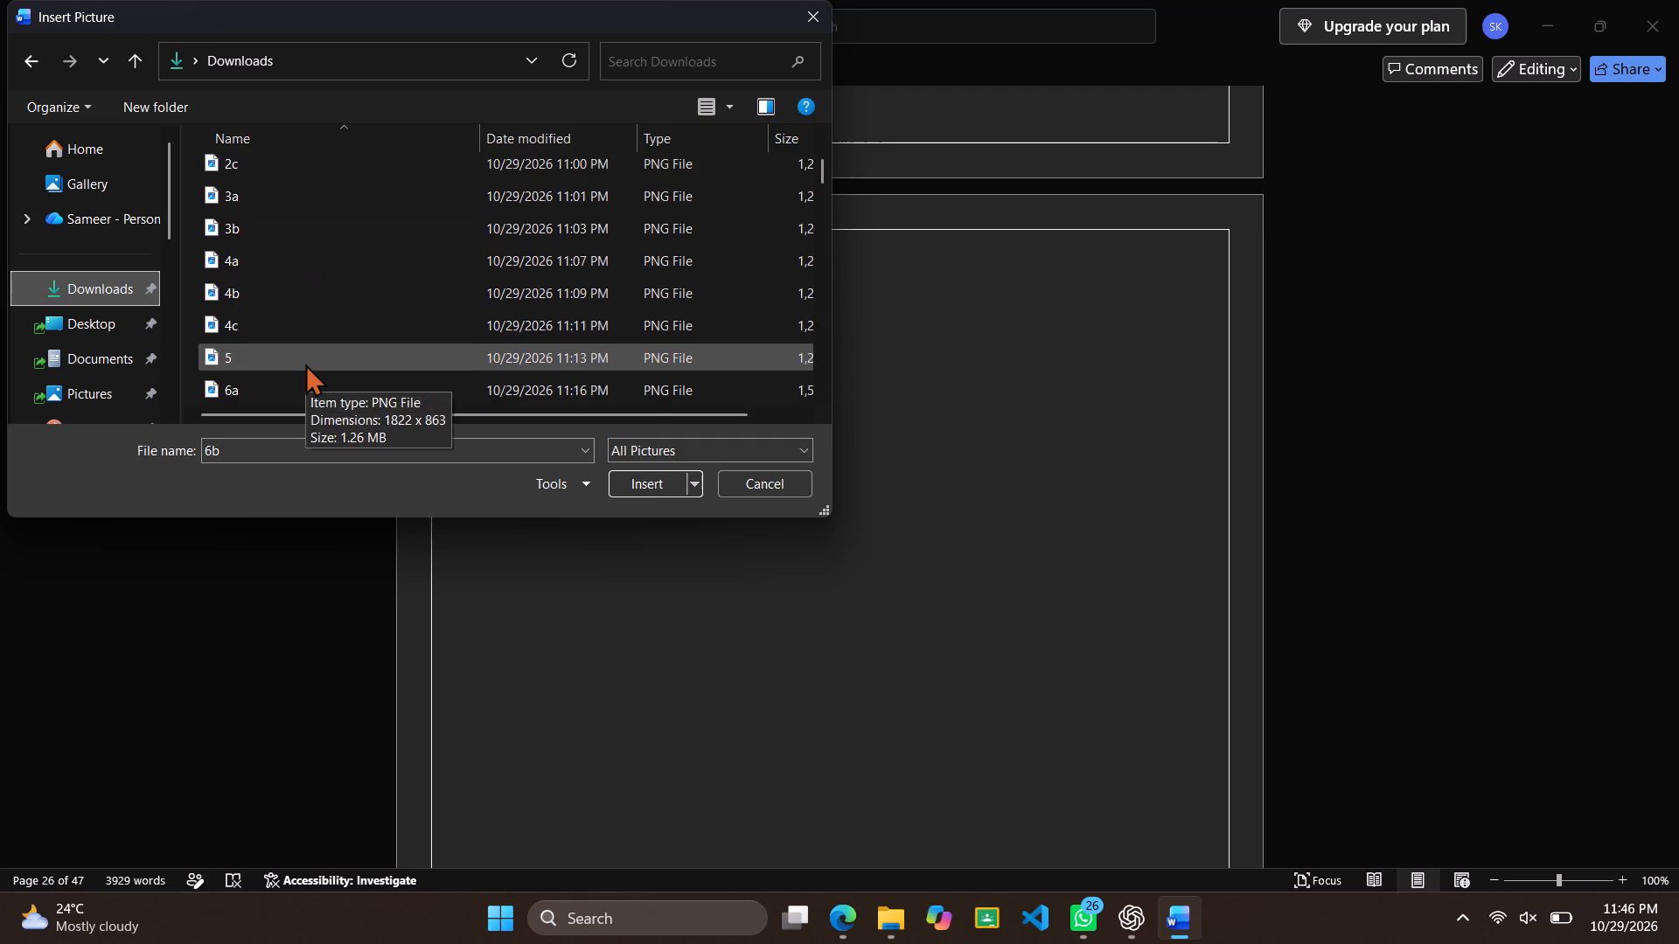
{"action": "scroll", "coordinate": [305, 364], "scroll_direction": "down", "scroll_amount": 1}
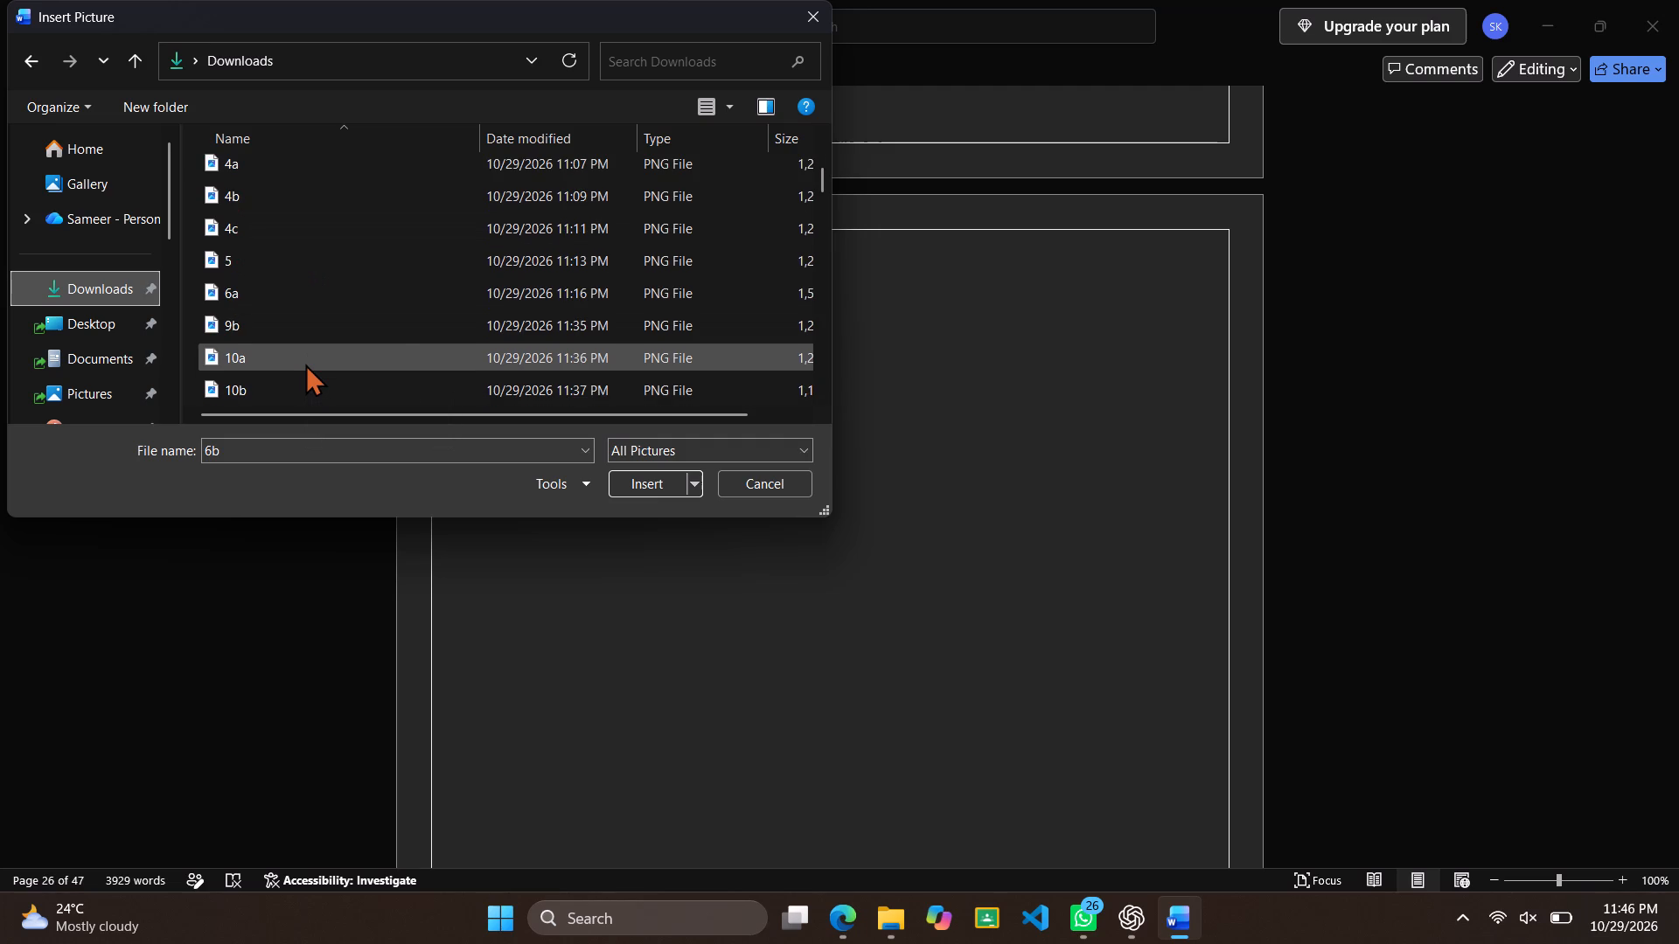
{"action": "scroll", "coordinate": [305, 364], "scroll_direction": "down", "scroll_amount": 1}
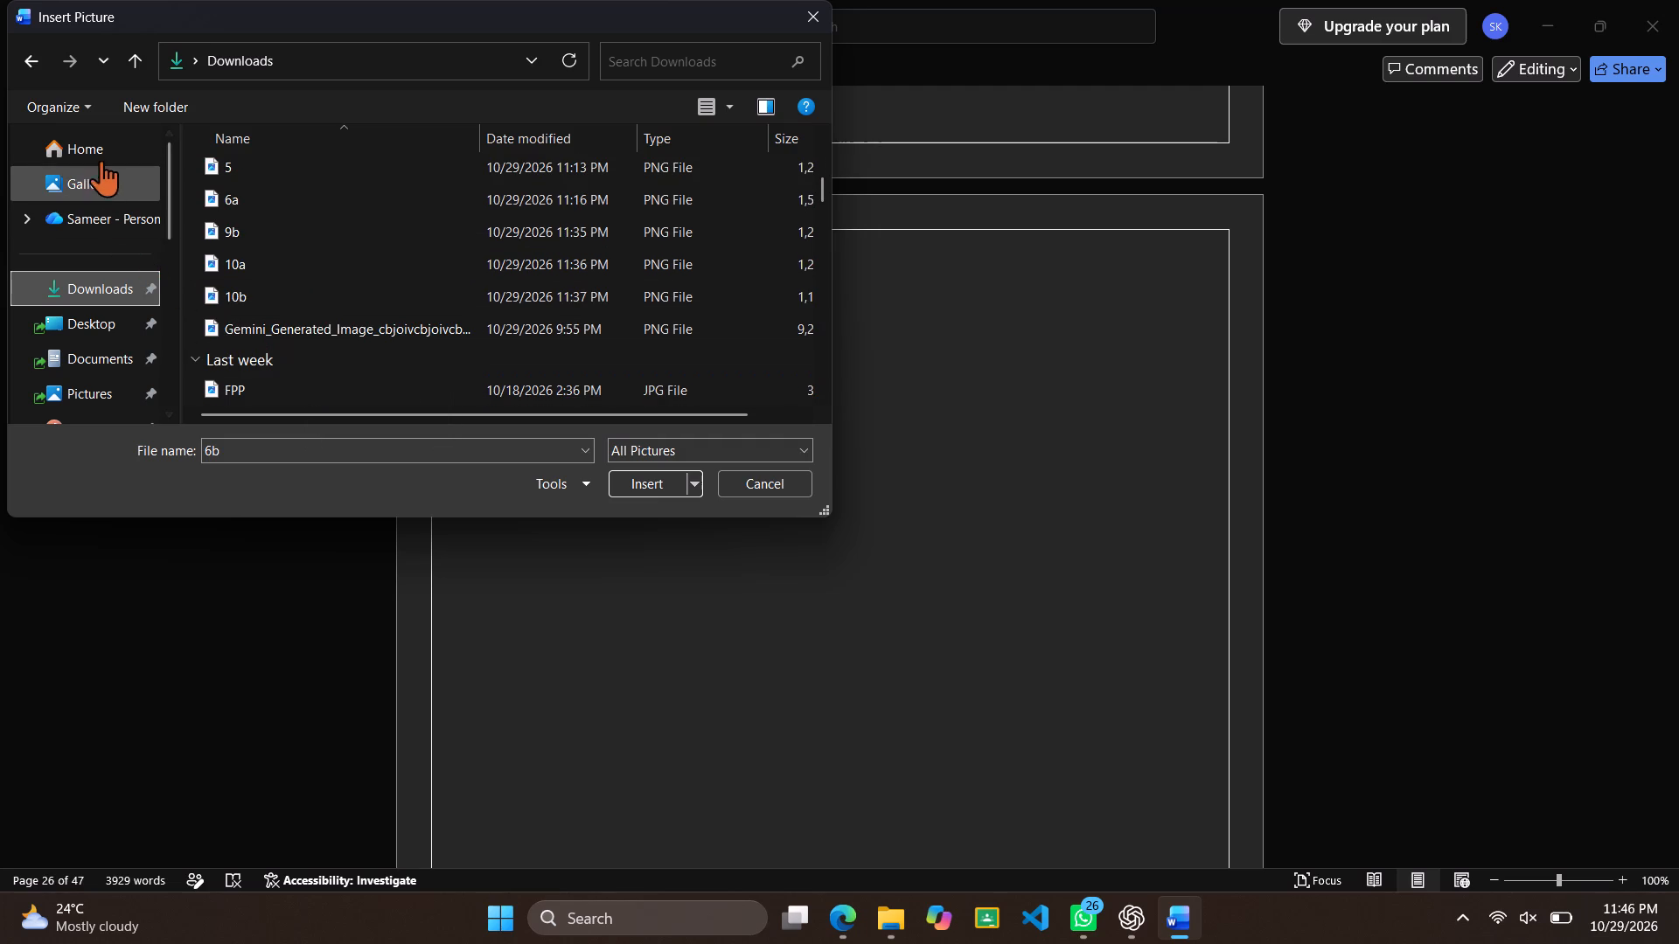
Insert the picture 6b from the Desktop folder as the Experiment 6(ii) output on page 26.
{"action": "left_click", "coordinate": [100, 144]}
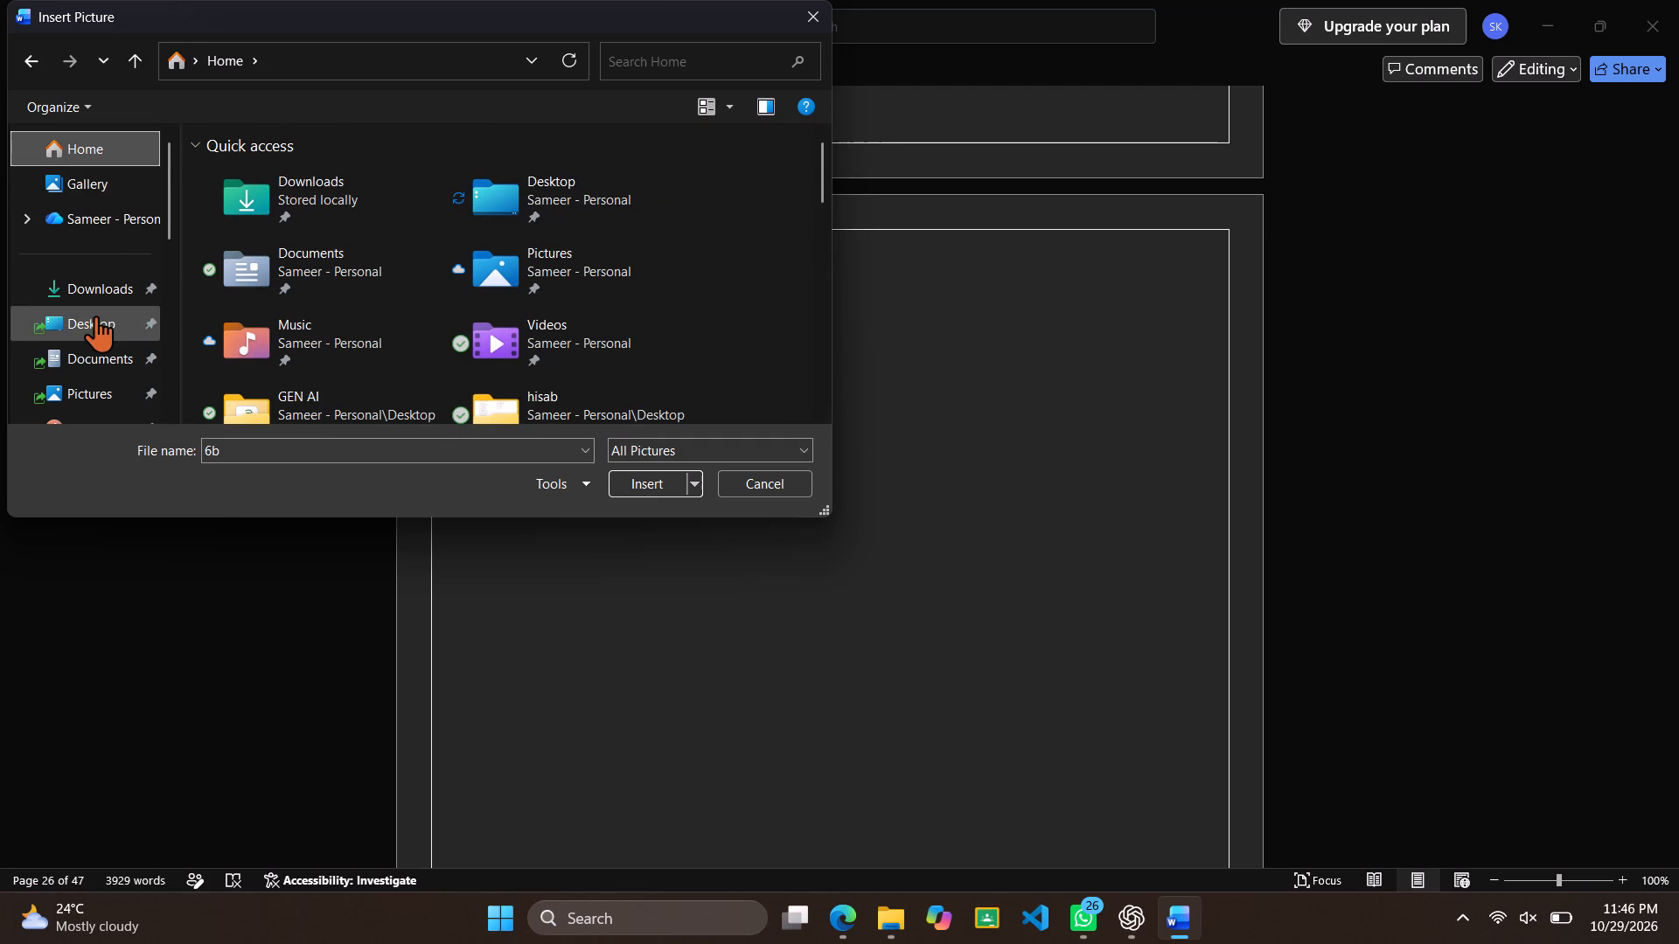
{"action": "left_click", "coordinate": [96, 321]}
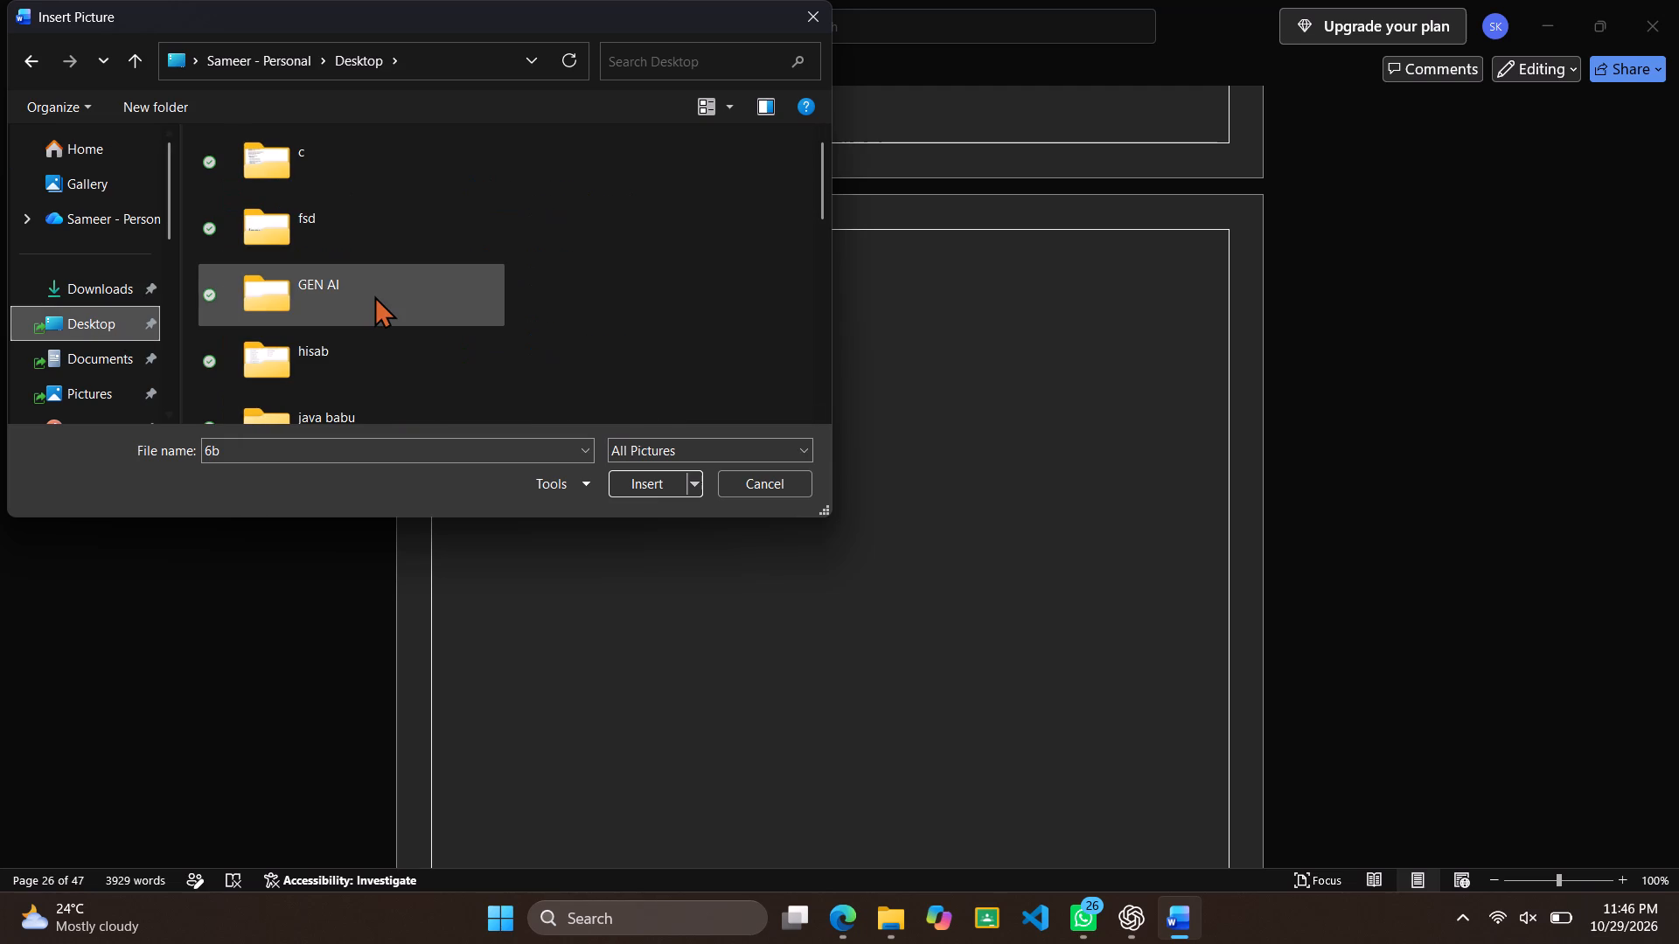
{"action": "scroll", "coordinate": [374, 295], "scroll_direction": "down", "scroll_amount": 2}
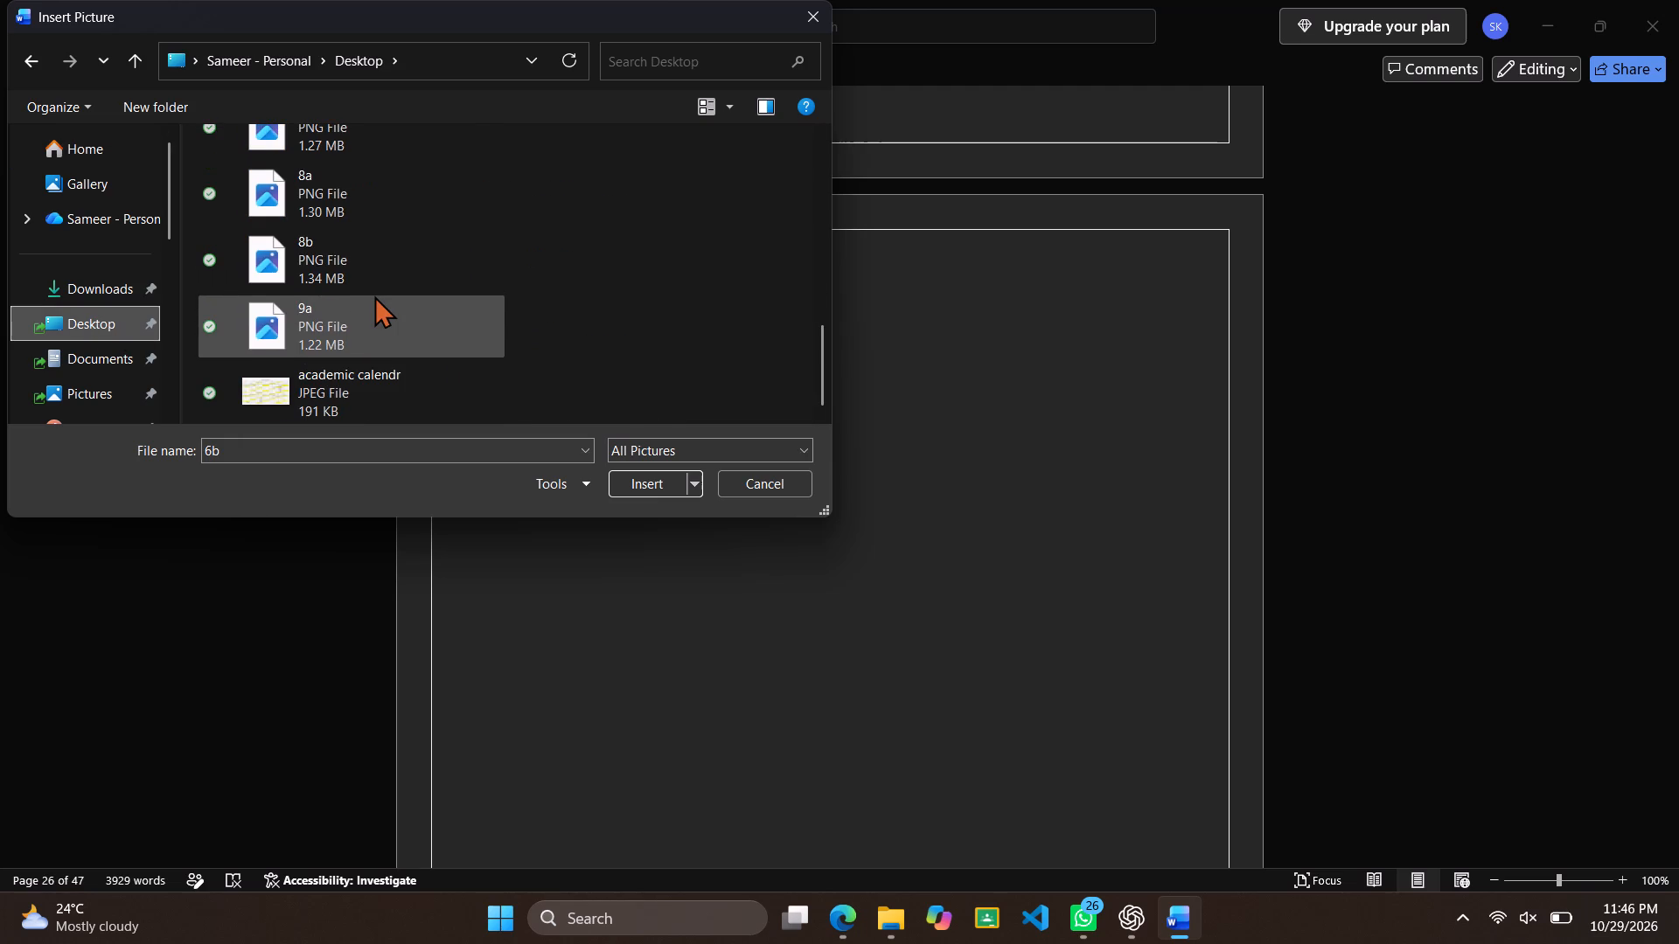
{"action": "scroll", "coordinate": [374, 295], "scroll_direction": "up", "scroll_amount": 1}
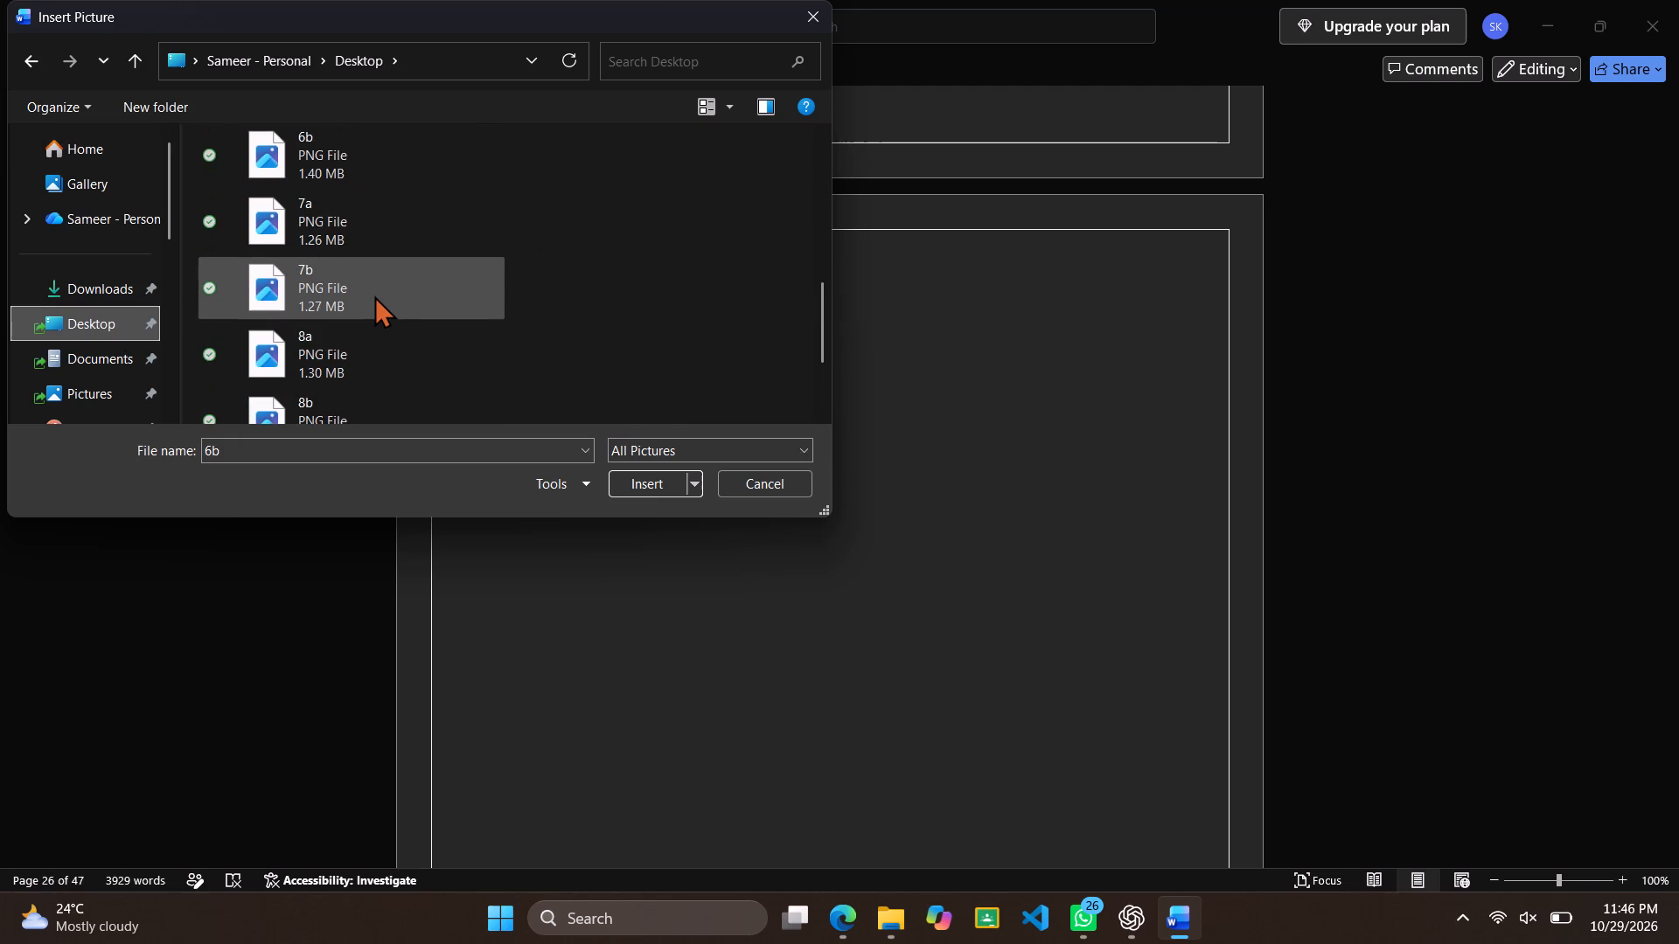
{"action": "left_click", "coordinate": [351, 164]}
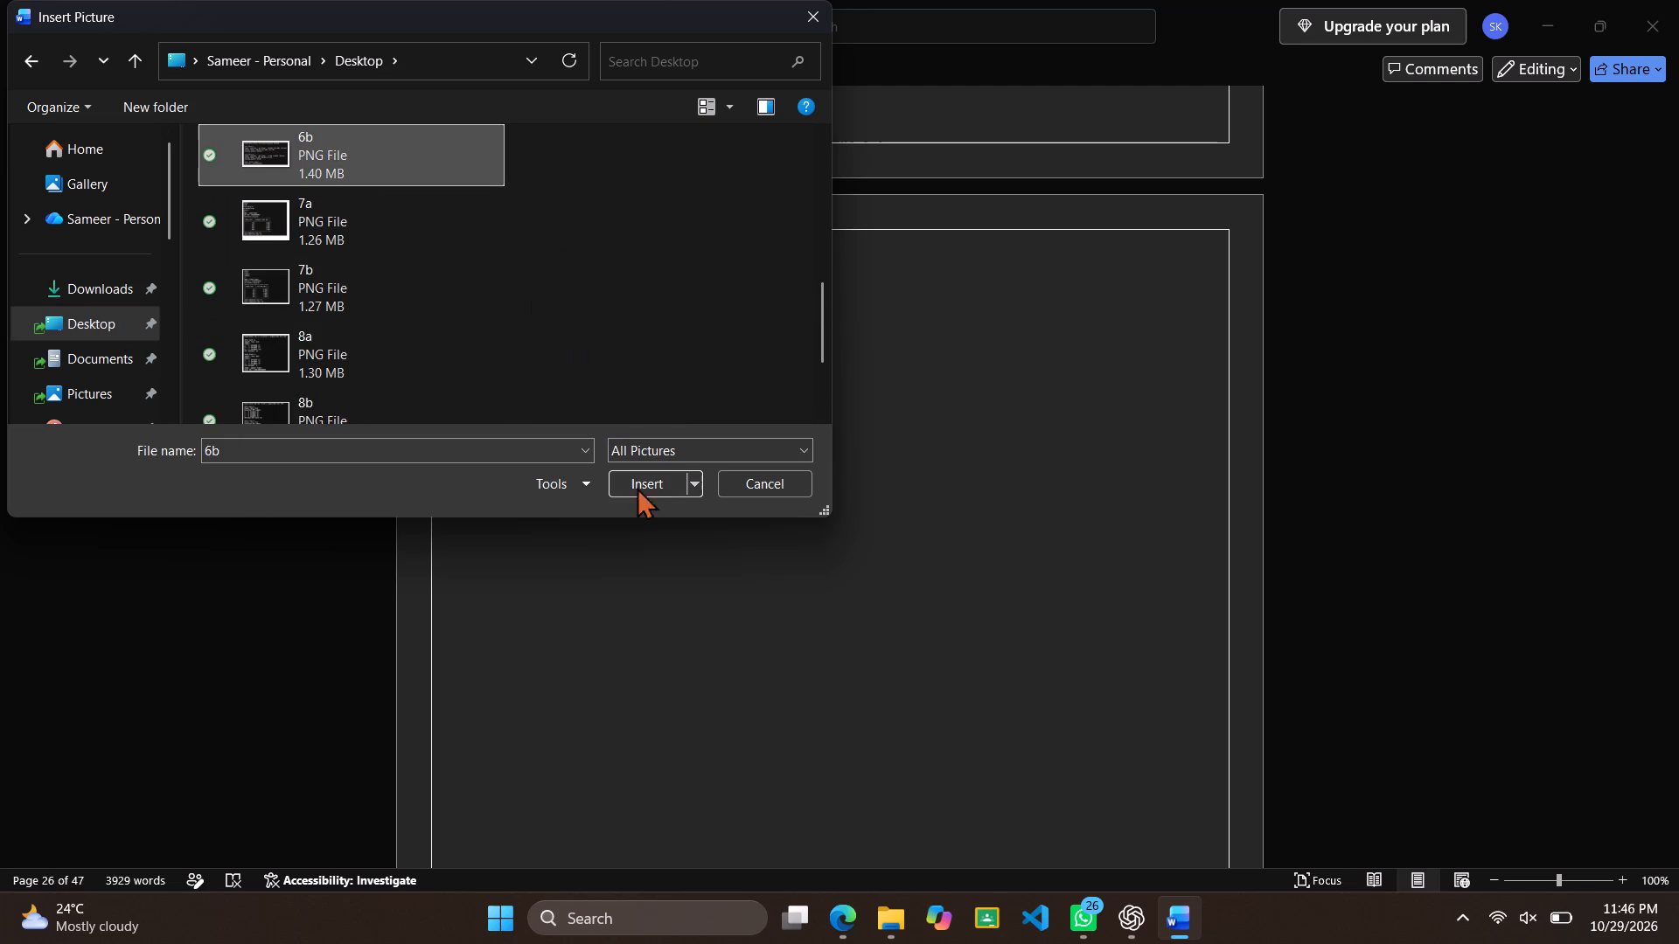
{"action": "left_click", "coordinate": [654, 488]}
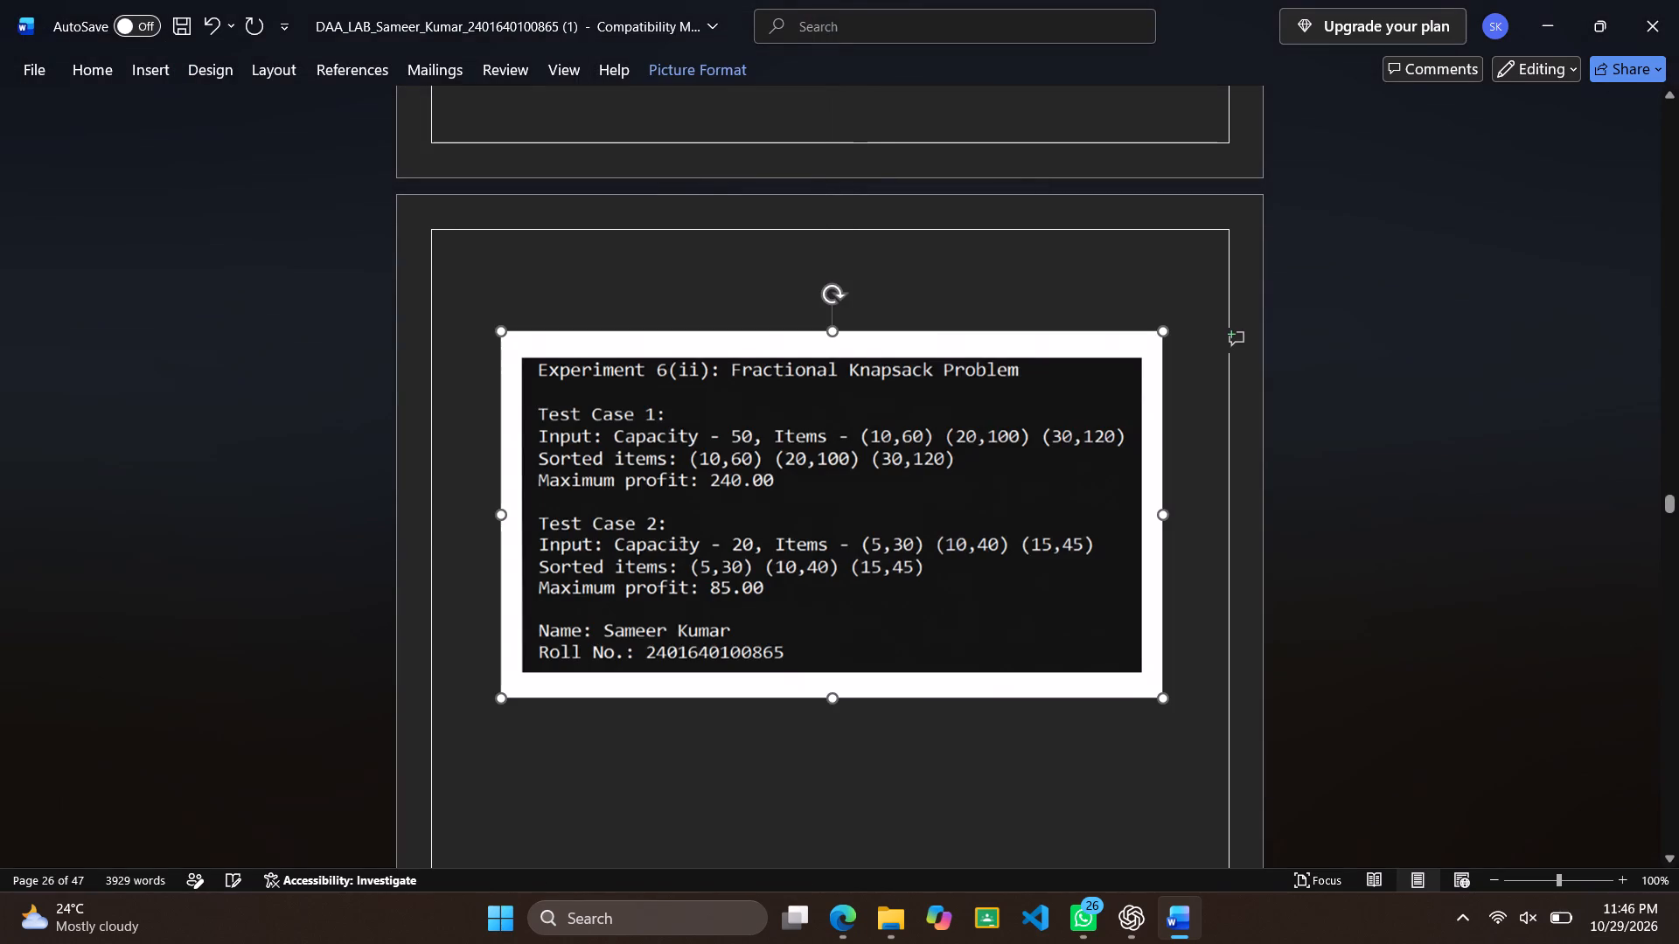
Delete the old 0/1 knapsack output image of Experiment 7(a) on page 28.
{"action": "scroll", "coordinate": [756, 571], "scroll_direction": "down", "scroll_amount": 7}
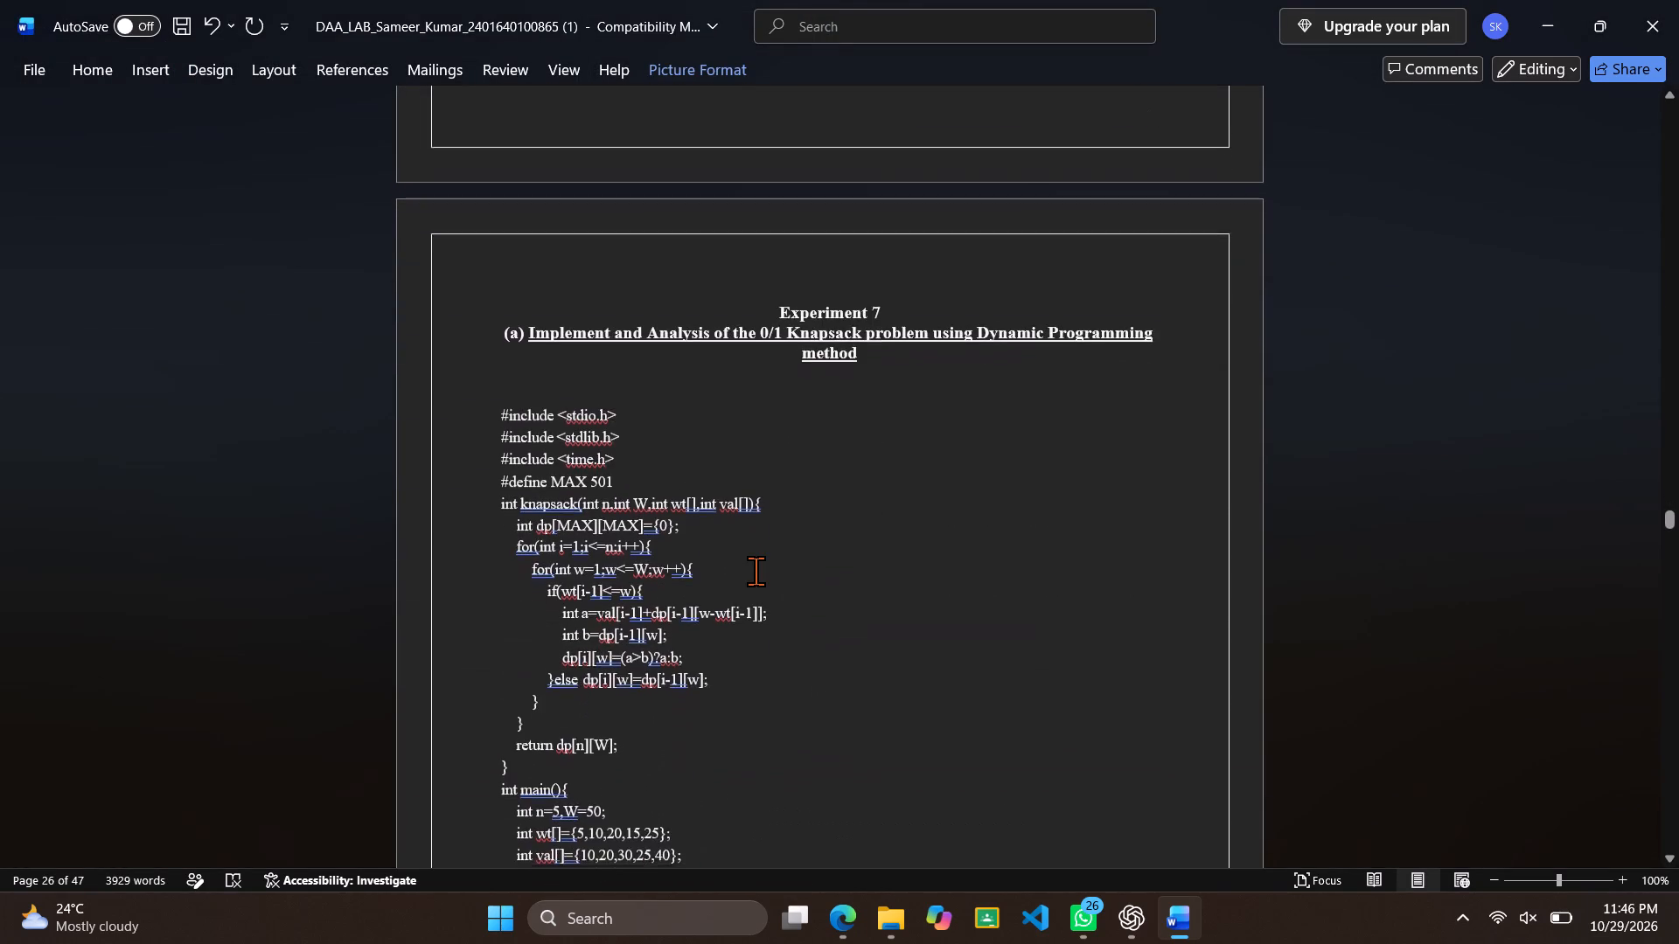
{"action": "scroll", "coordinate": [756, 571], "scroll_direction": "down", "scroll_amount": 7}
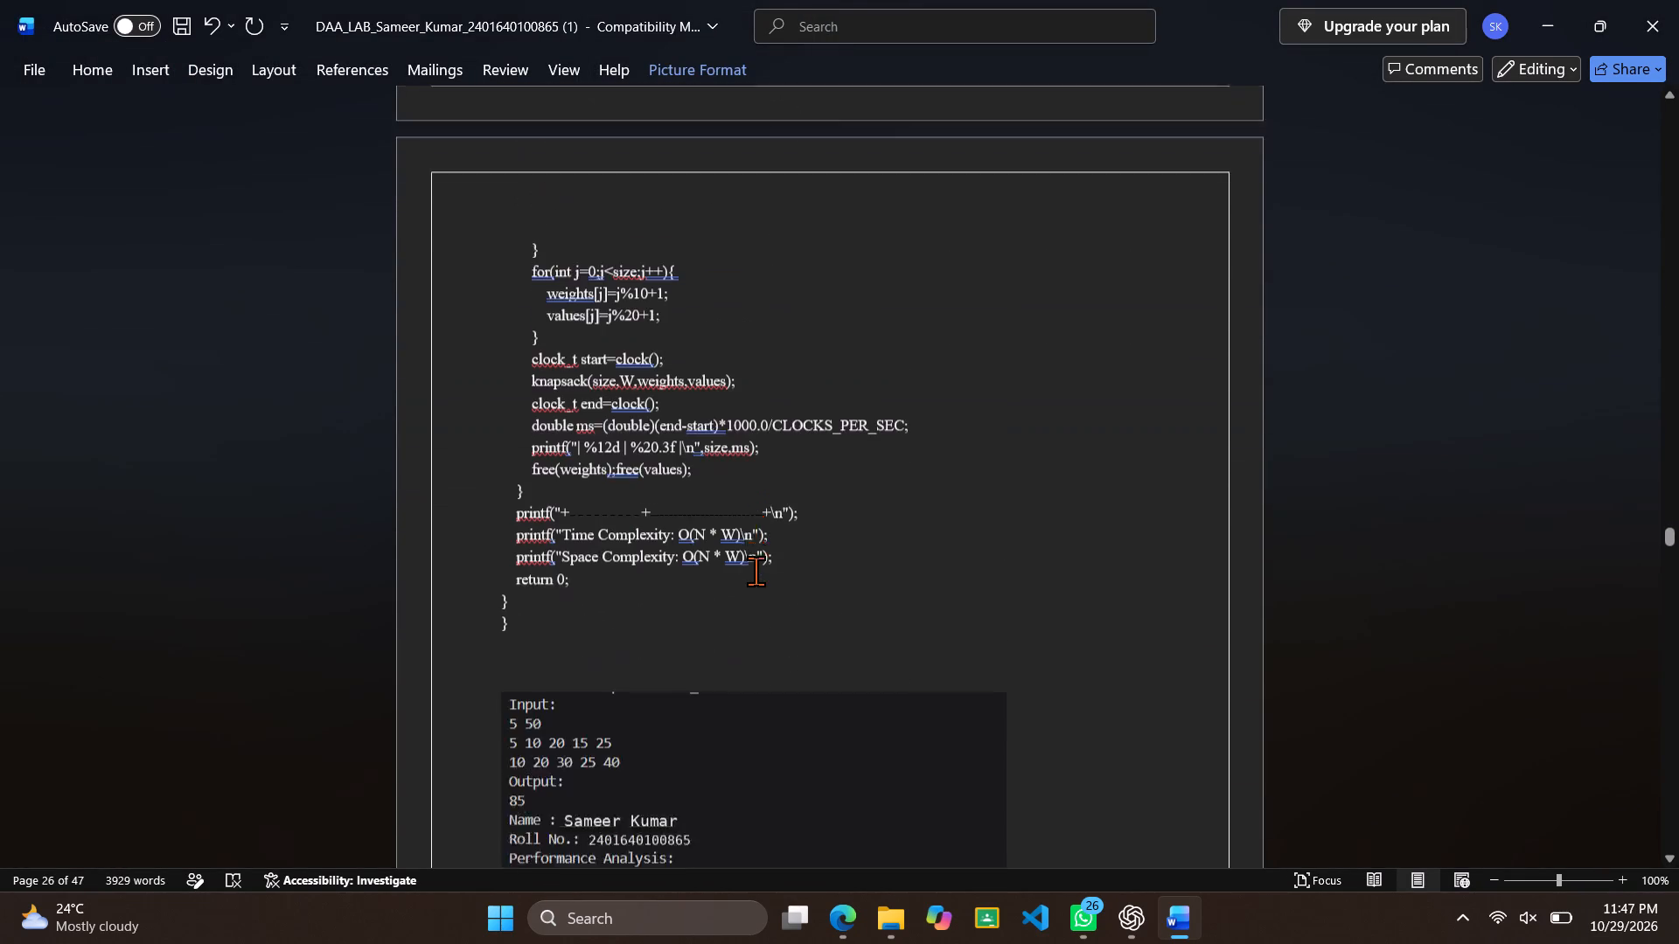
{"action": "scroll", "coordinate": [756, 571], "scroll_direction": "down", "scroll_amount": 3}
{"action": "left_click", "coordinate": [707, 509]}
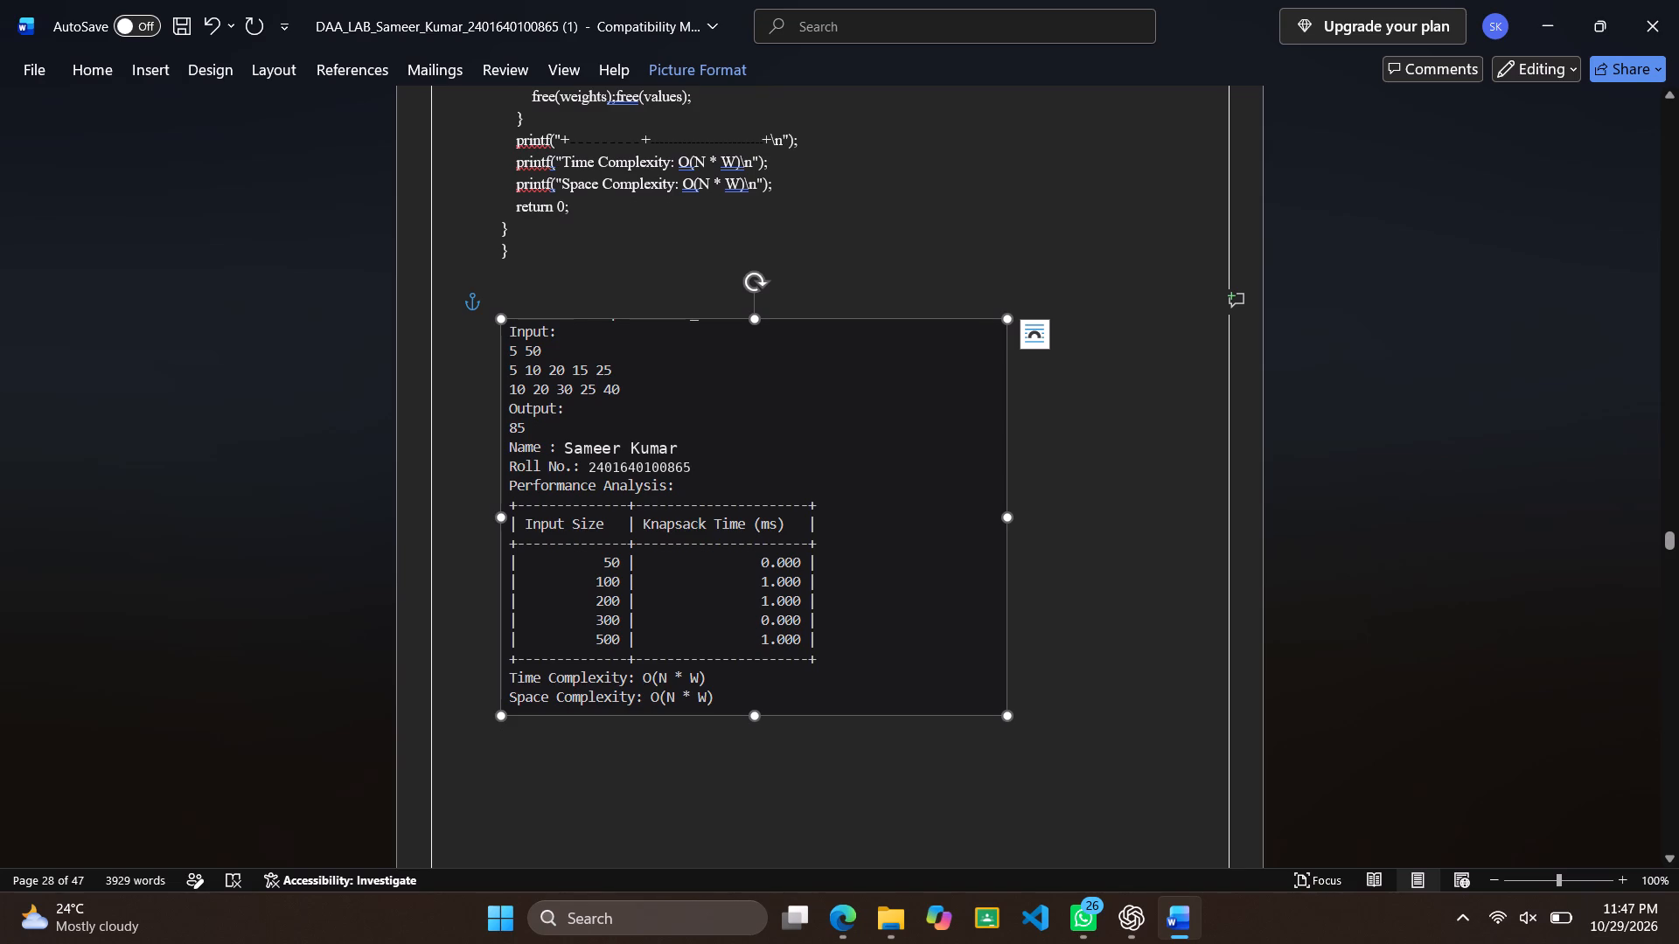
{"action": "key", "text": "Delete"}
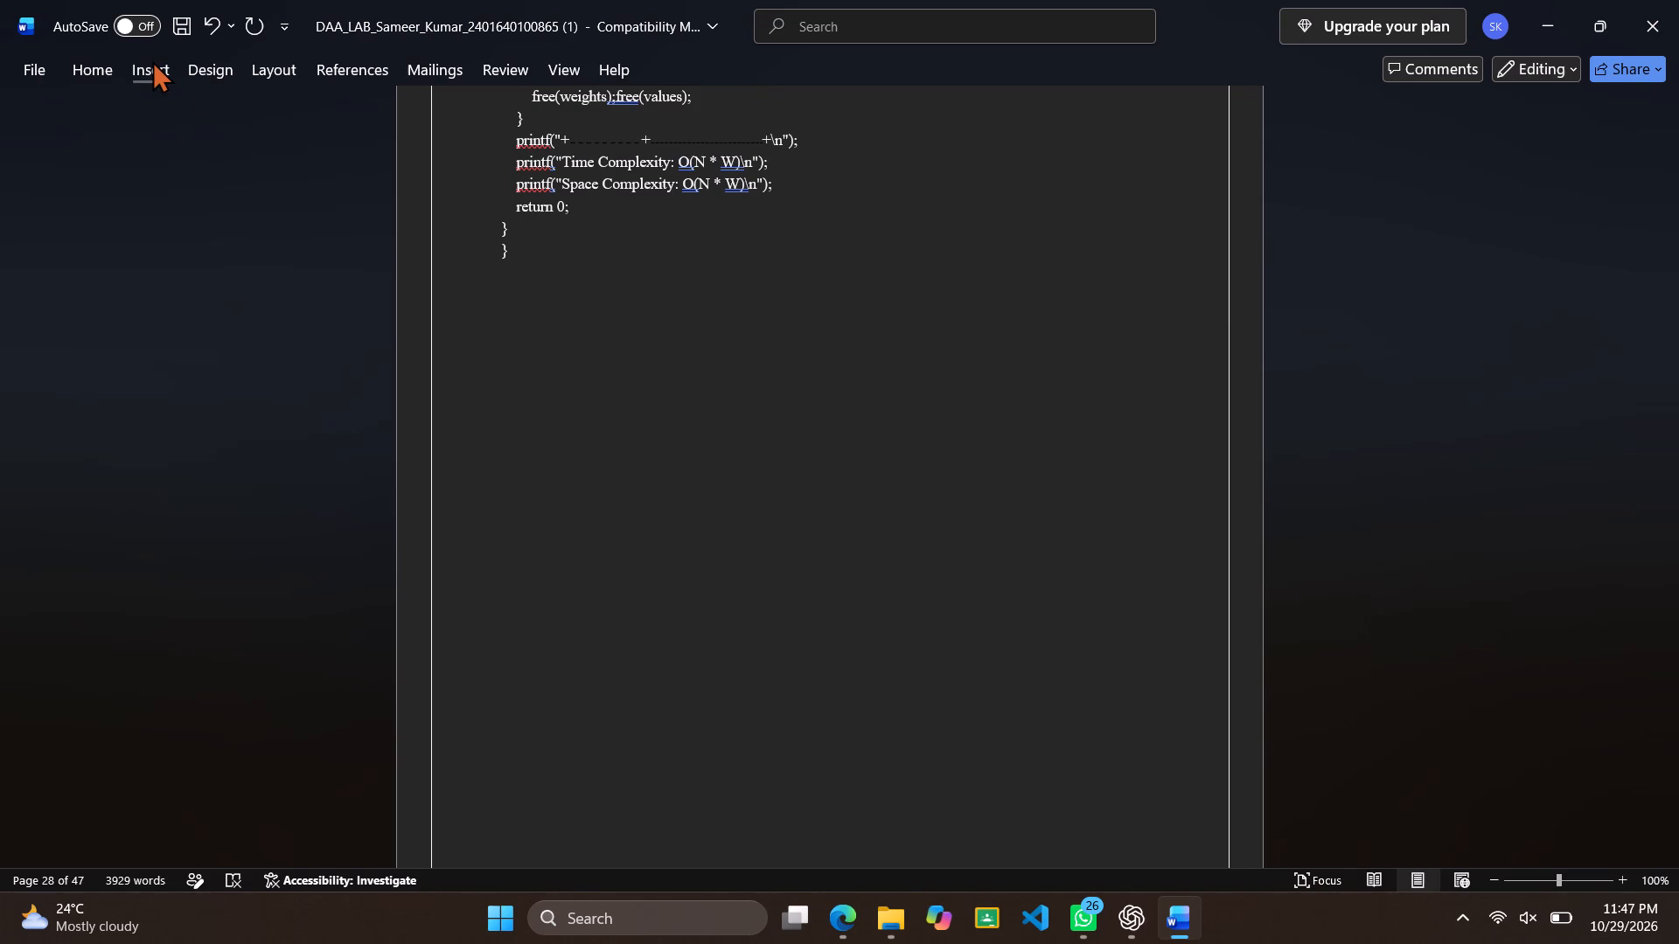
Insert the picture 7a from the Desktop folder as the Experiment 7(a) output on page 28.
{"action": "left_click", "coordinate": [152, 60]}
{"action": "left_click", "coordinate": [233, 139]}
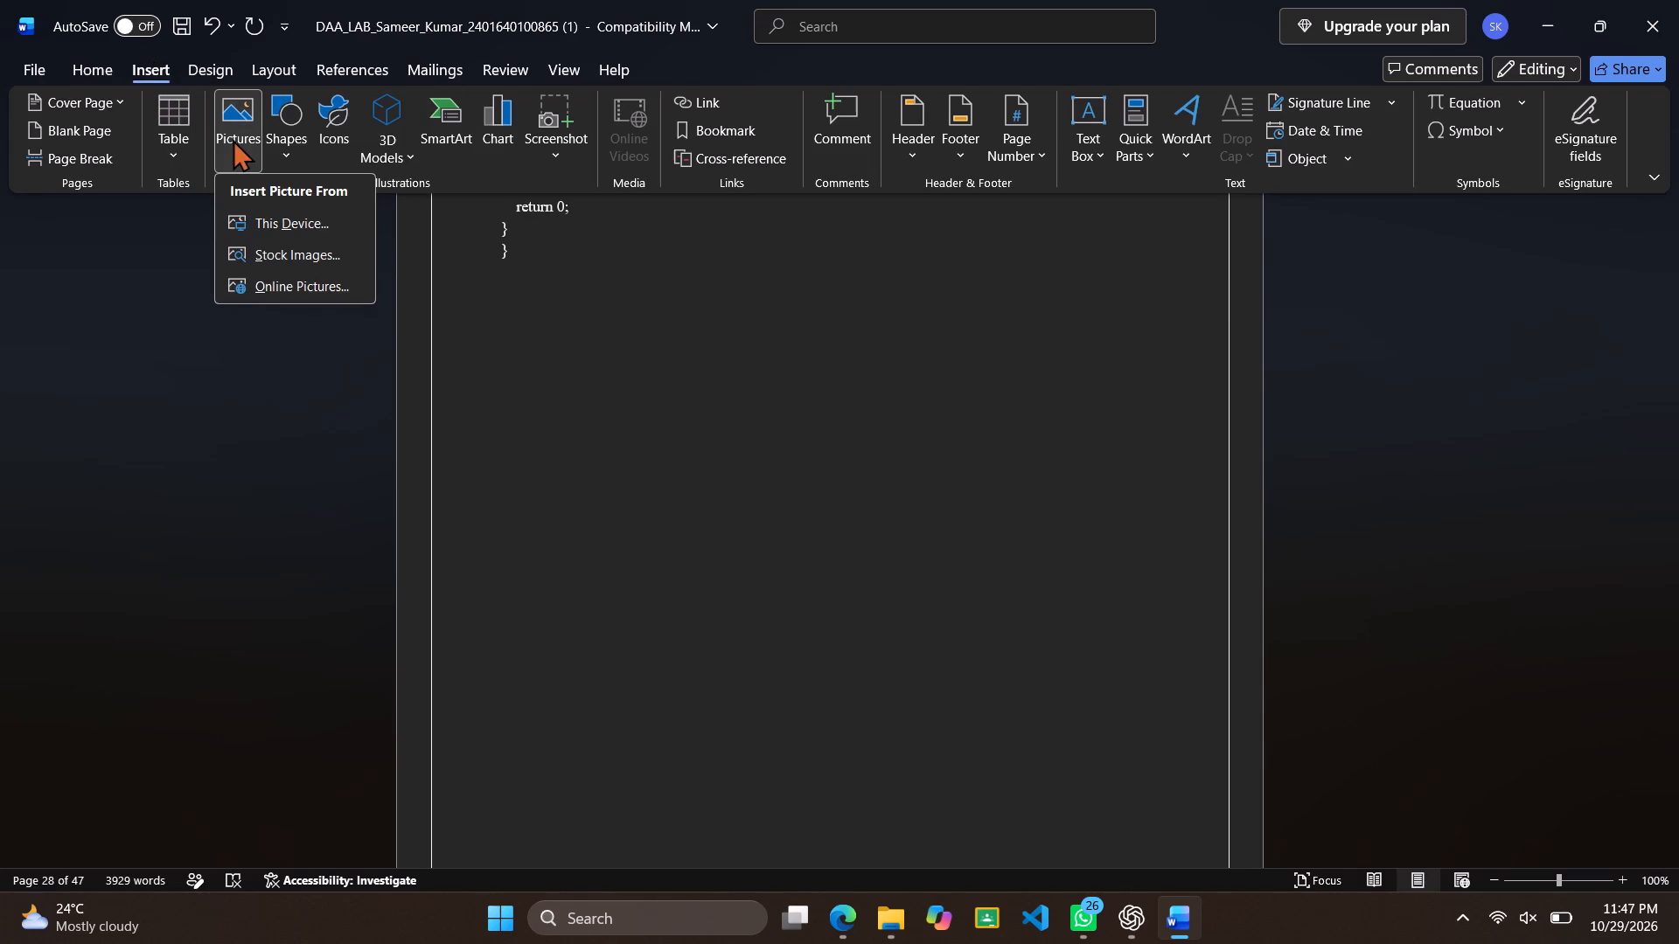
{"action": "left_click", "coordinate": [266, 215]}
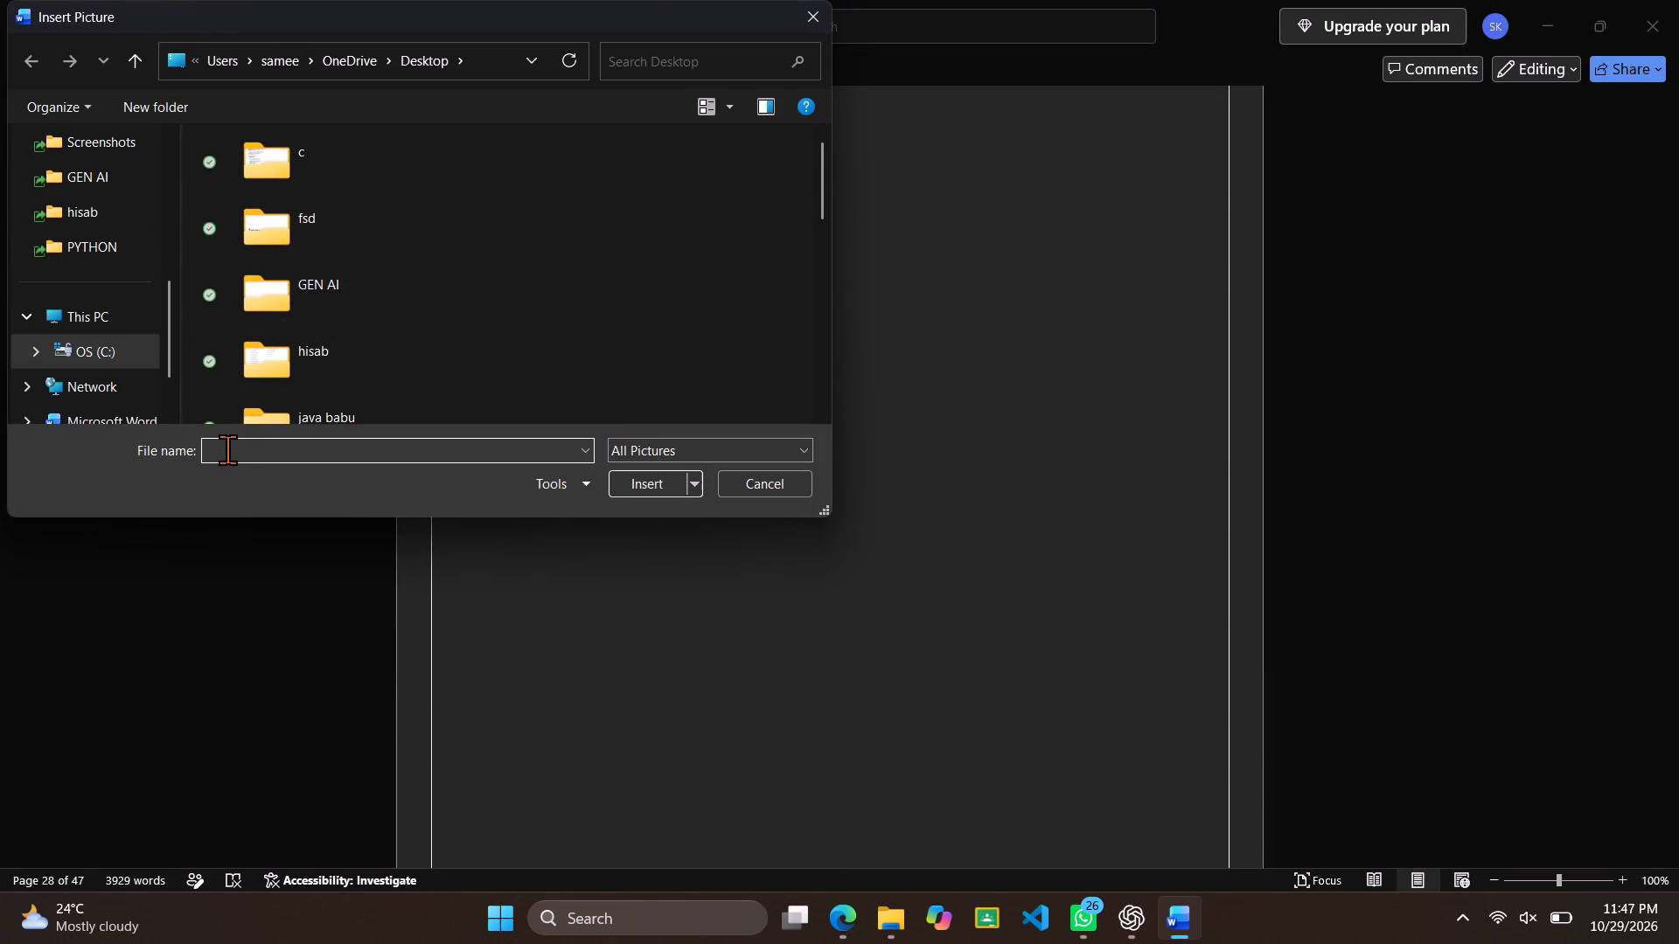
{"action": "left_click", "coordinate": [227, 449]}
{"action": "type", "text": "7a"}
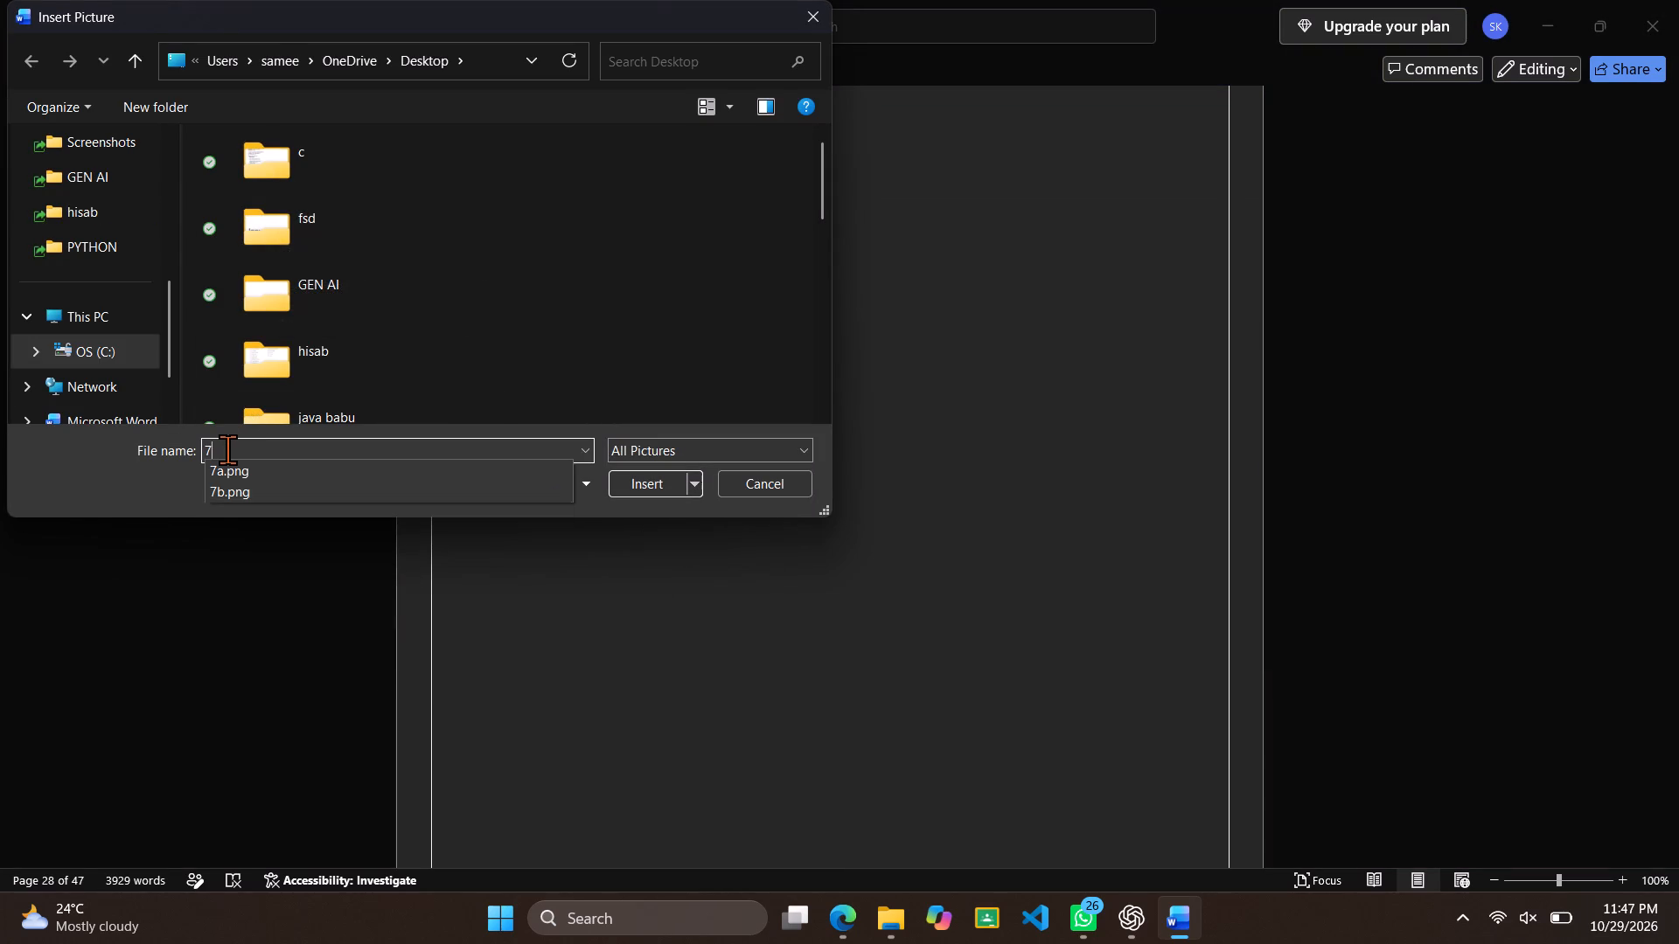
{"action": "left_click", "coordinate": [297, 468]}
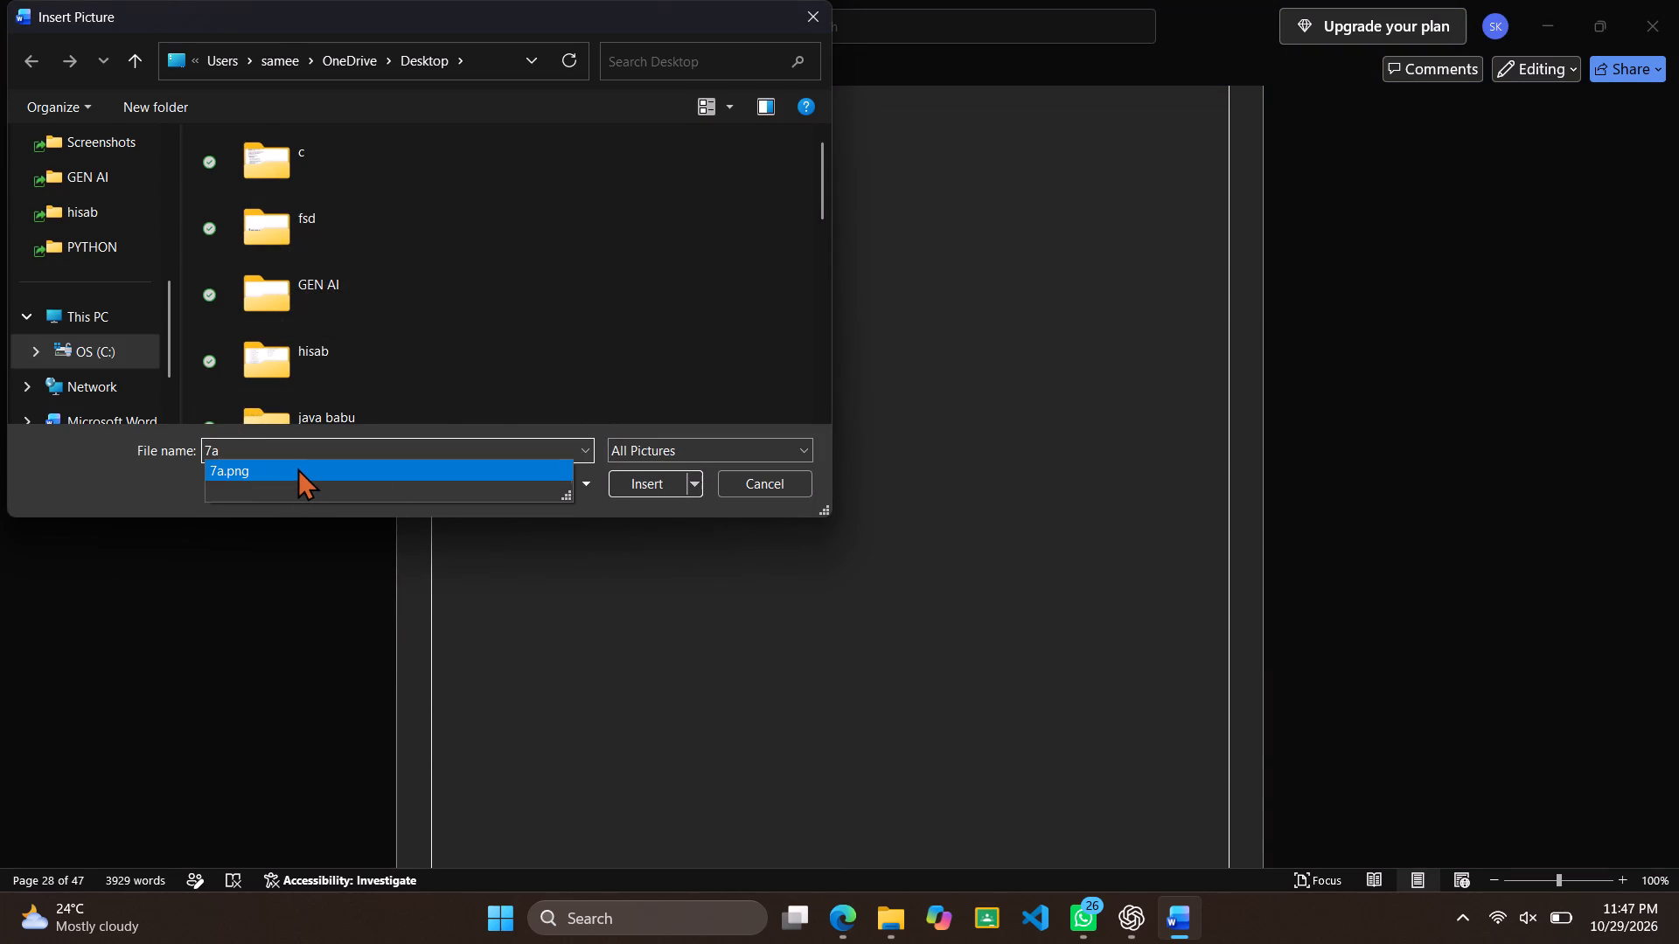
{"action": "left_click", "coordinate": [637, 475]}
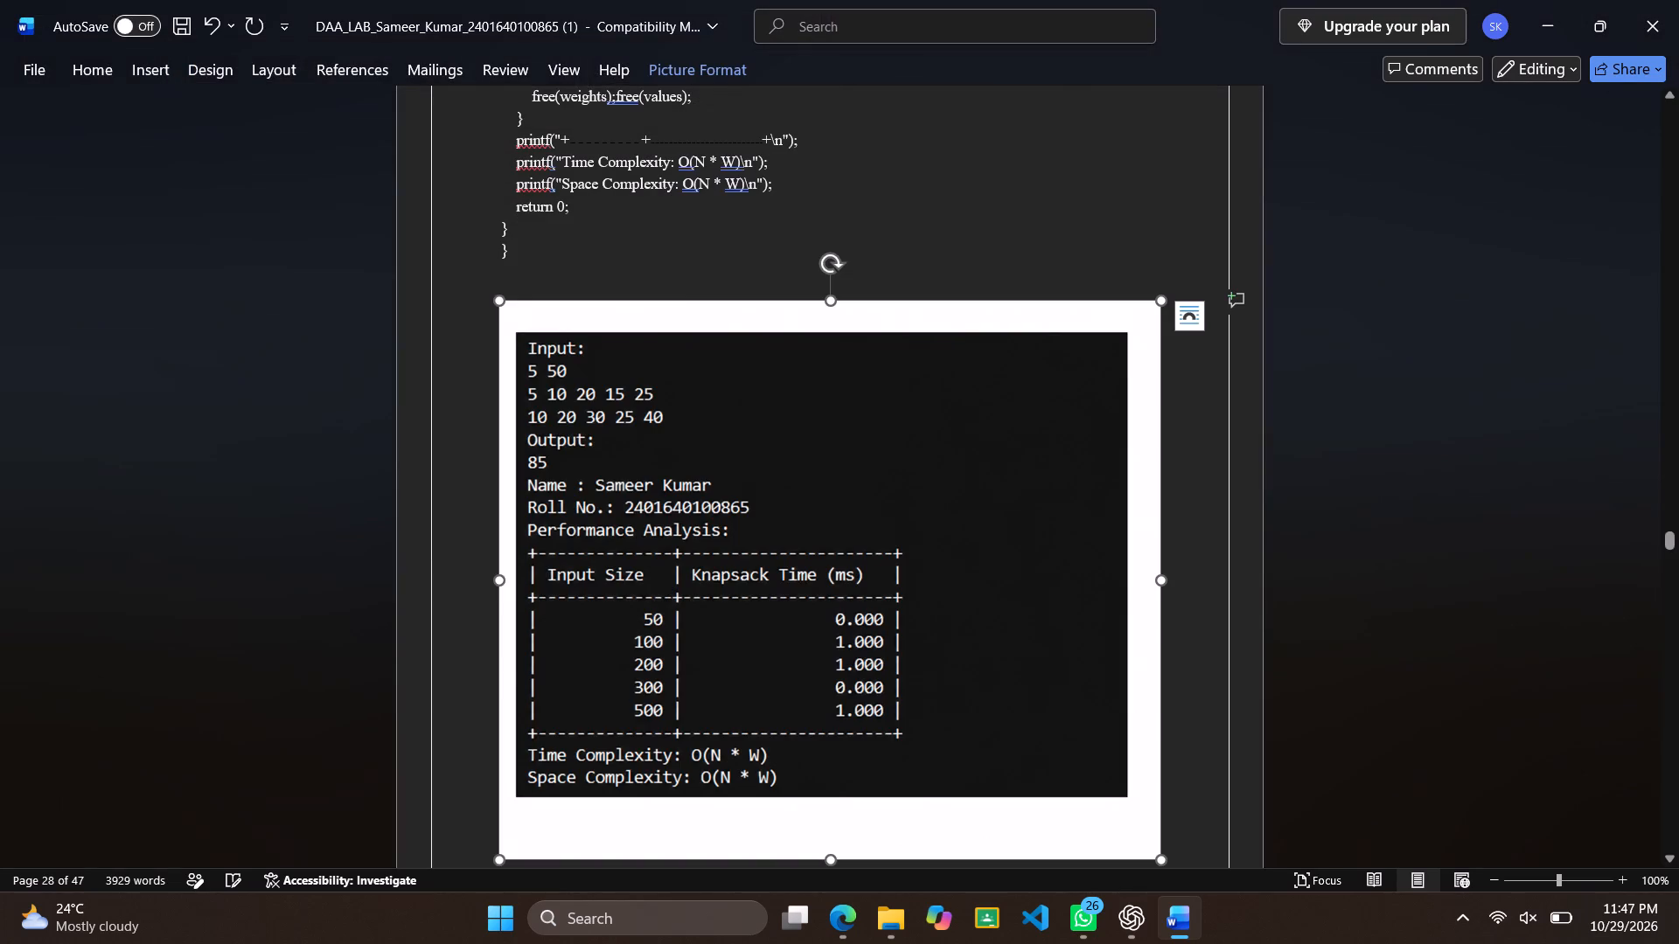
Delete the old LCS output image of Experiment 7(b) on page 30.
{"action": "scroll", "coordinate": [821, 525], "scroll_direction": "down", "scroll_amount": 5}
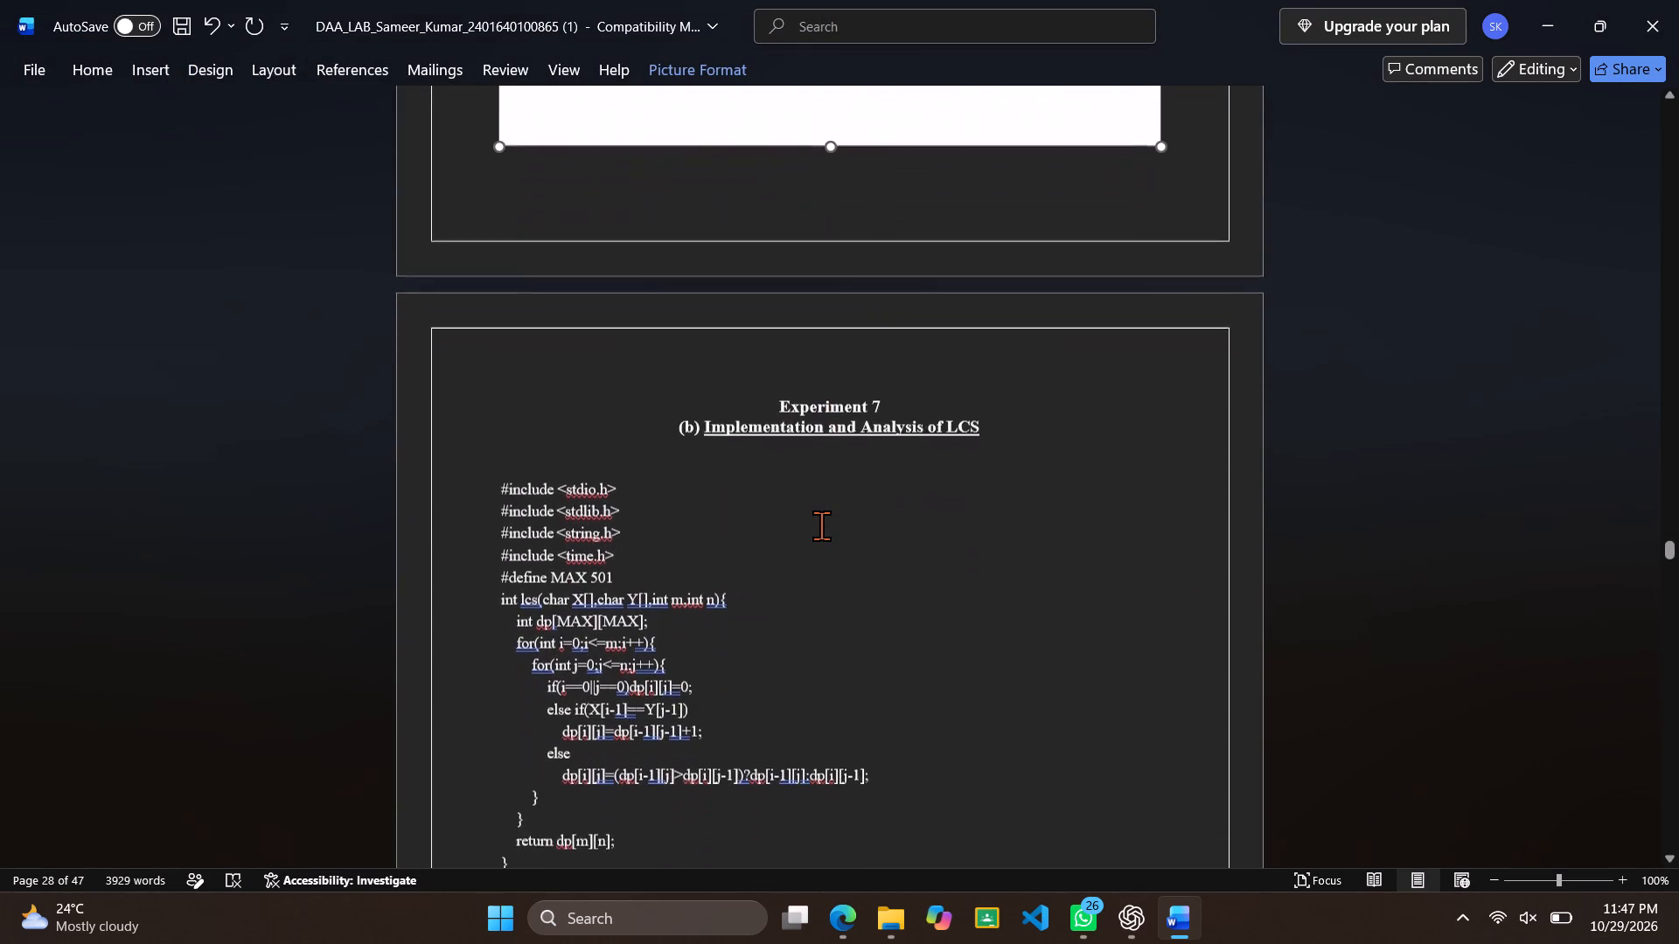
{"action": "scroll", "coordinate": [821, 525], "scroll_direction": "down", "scroll_amount": 8}
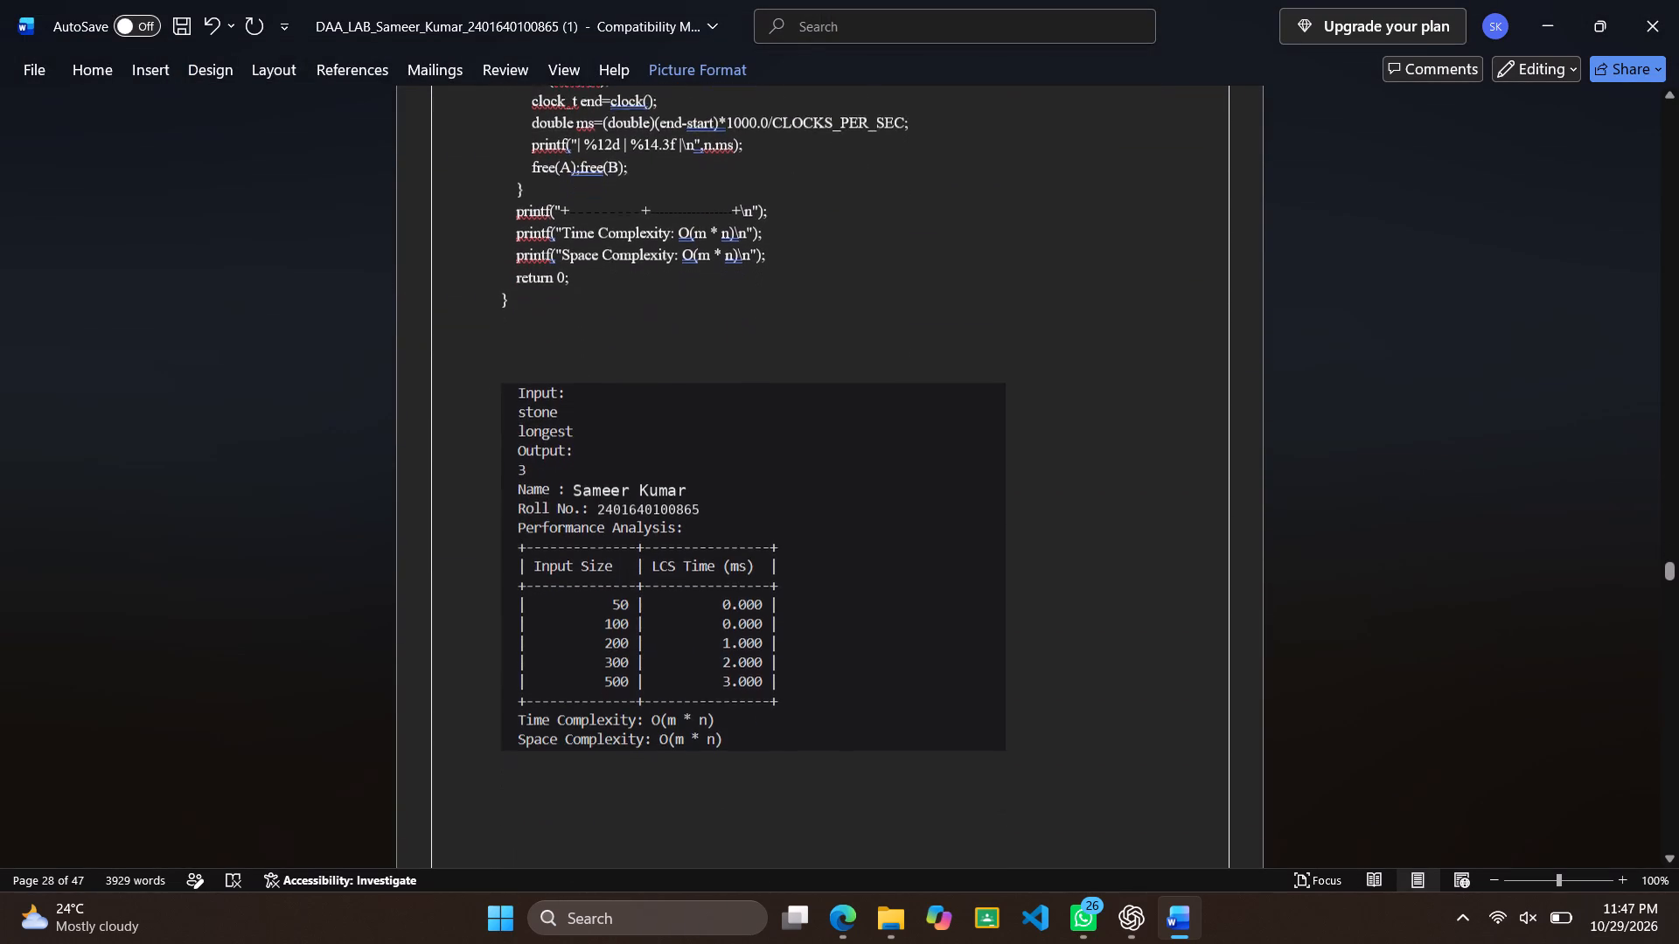
{"action": "scroll", "coordinate": [821, 525], "scroll_direction": "down", "scroll_amount": 2}
{"action": "left_click", "coordinate": [730, 462]}
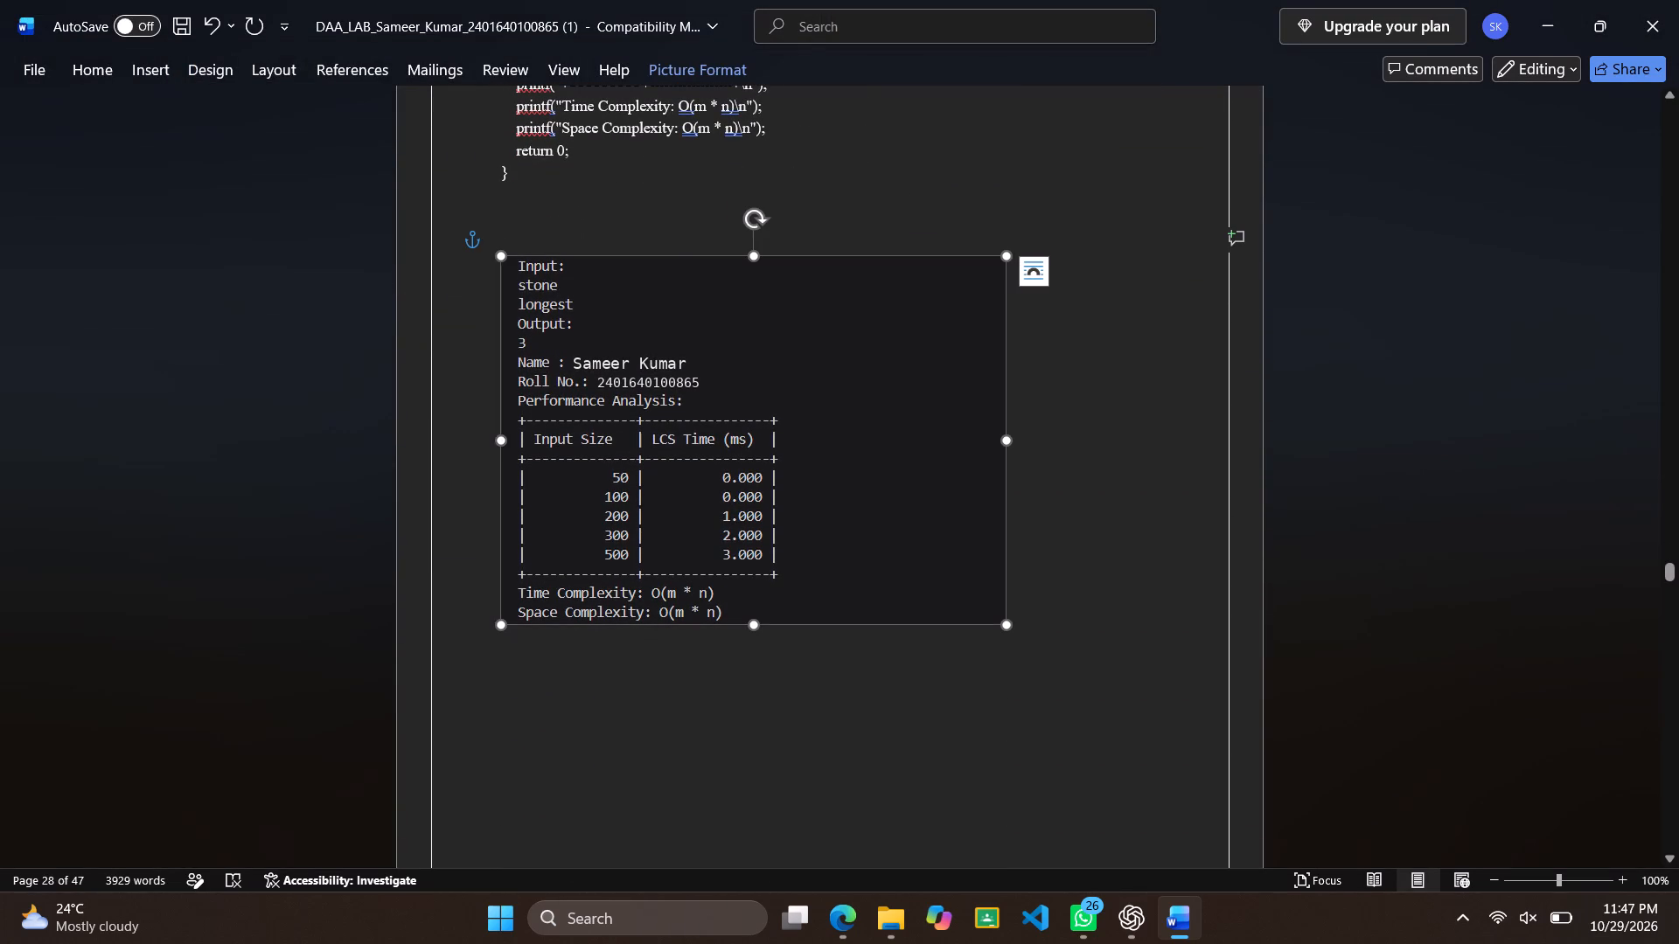
{"action": "key", "text": "Delete"}
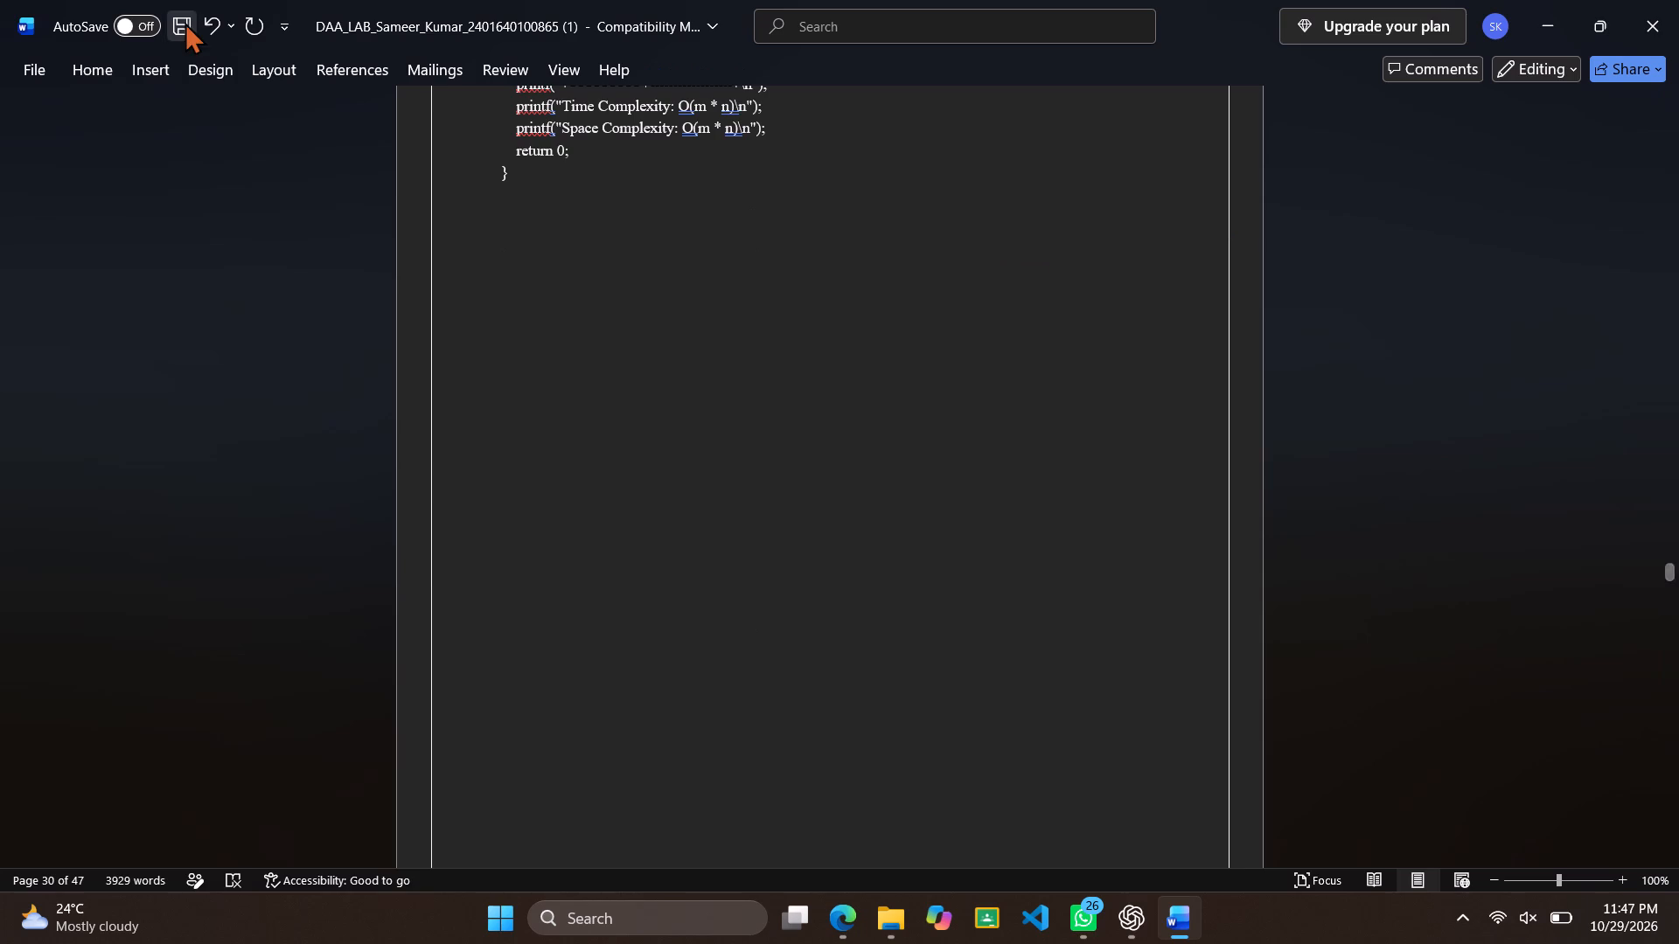
Insert the picture 7b from the Desktop folder as the Experiment 7(b) output on page 30.
{"action": "left_click", "coordinate": [162, 65]}
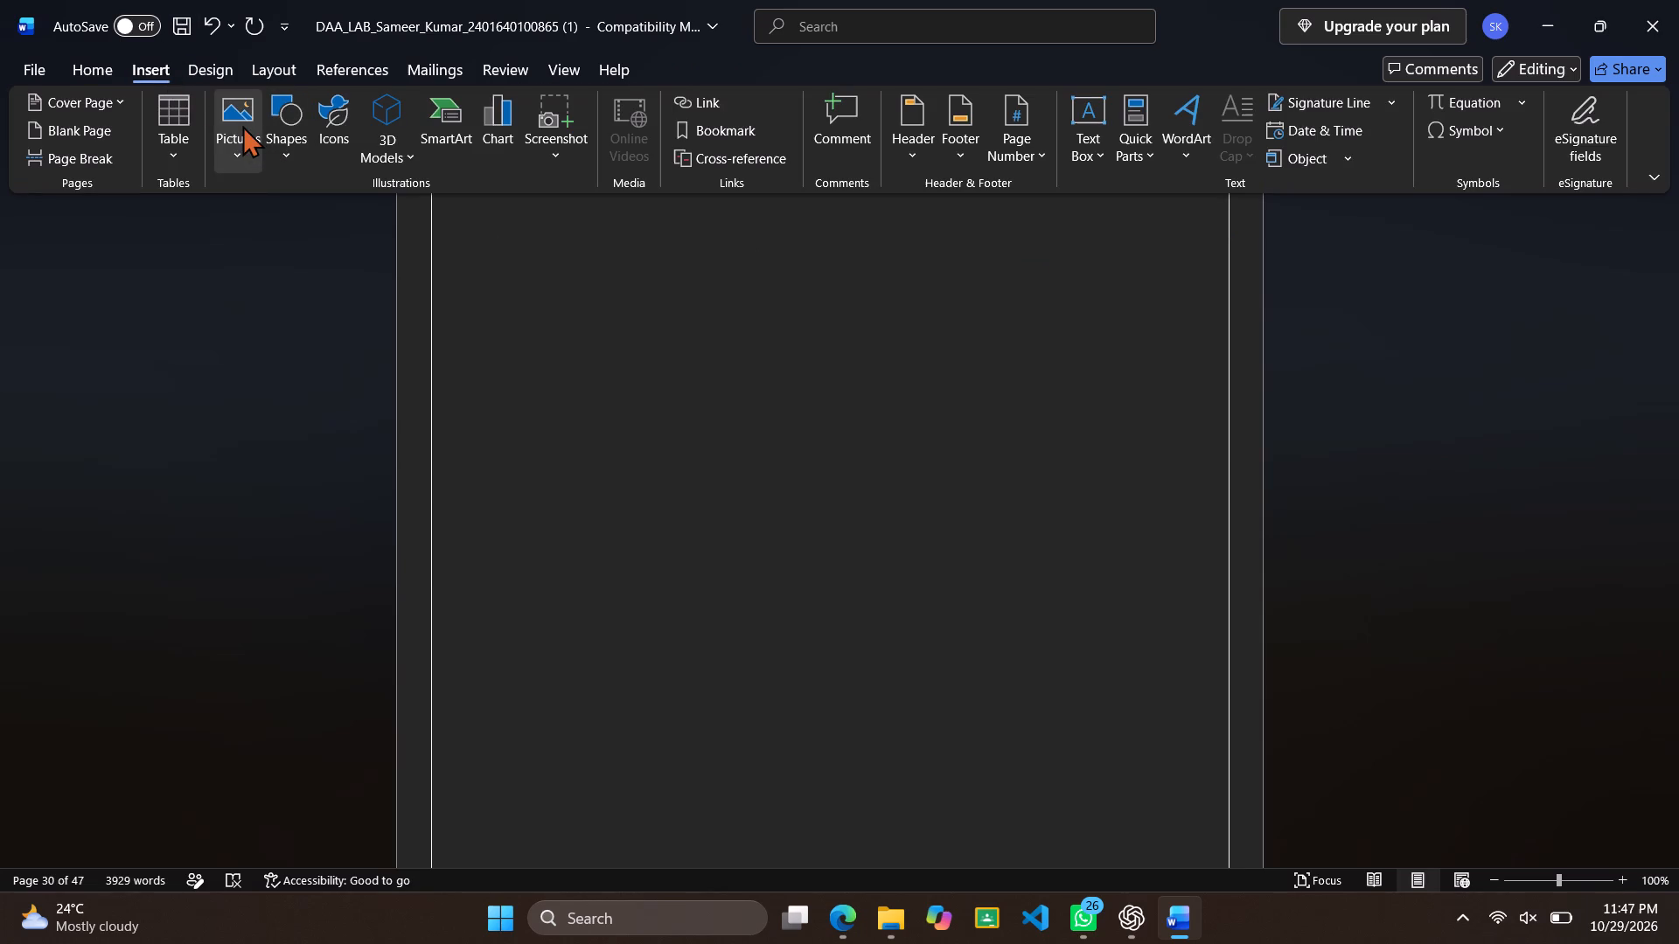
{"action": "left_click", "coordinate": [242, 125]}
{"action": "left_click", "coordinate": [268, 212]}
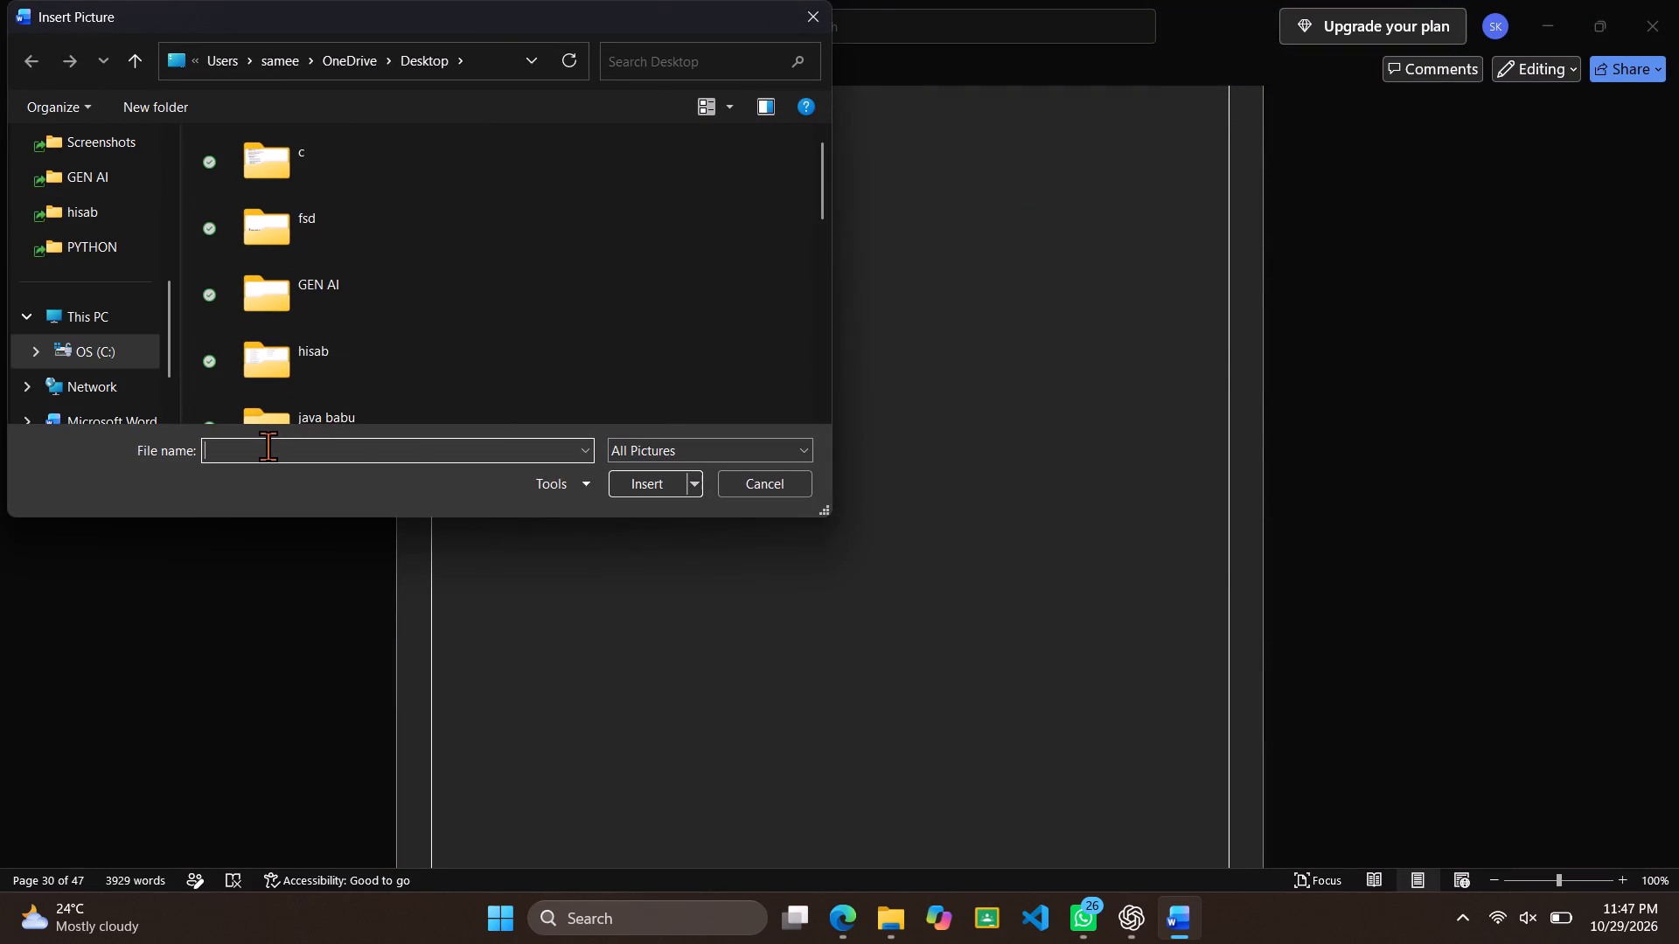
{"action": "left_click", "coordinate": [268, 446]}
{"action": "key", "text": "7"}
{"action": "key", "text": "b"}
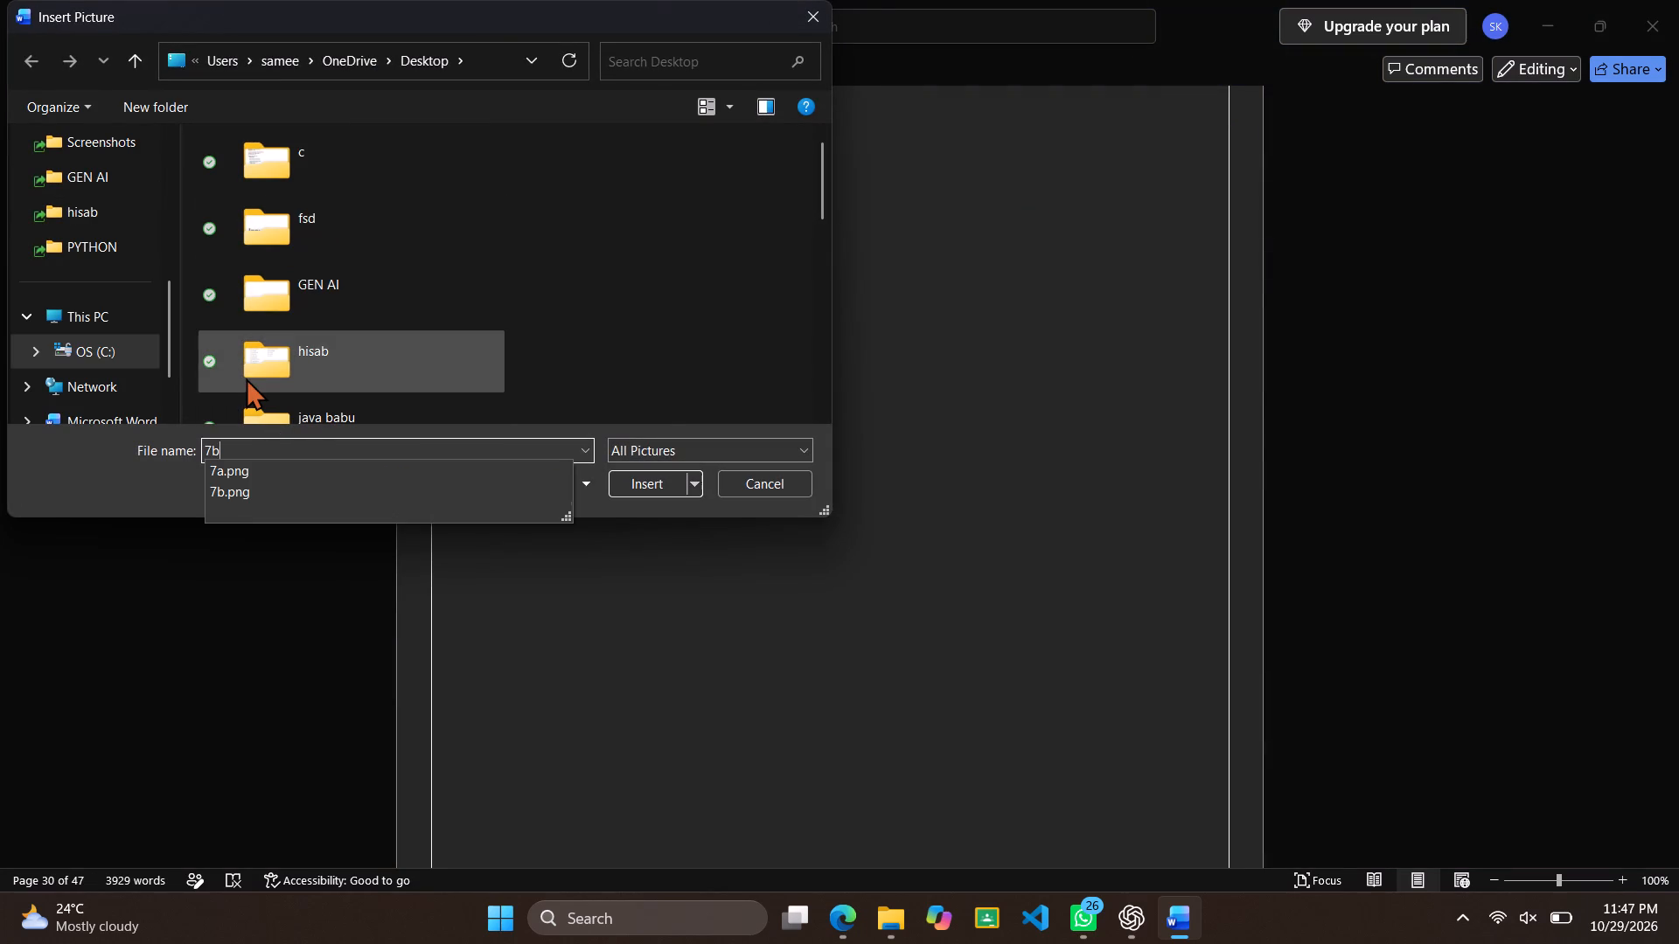
{"action": "left_click", "coordinate": [244, 474]}
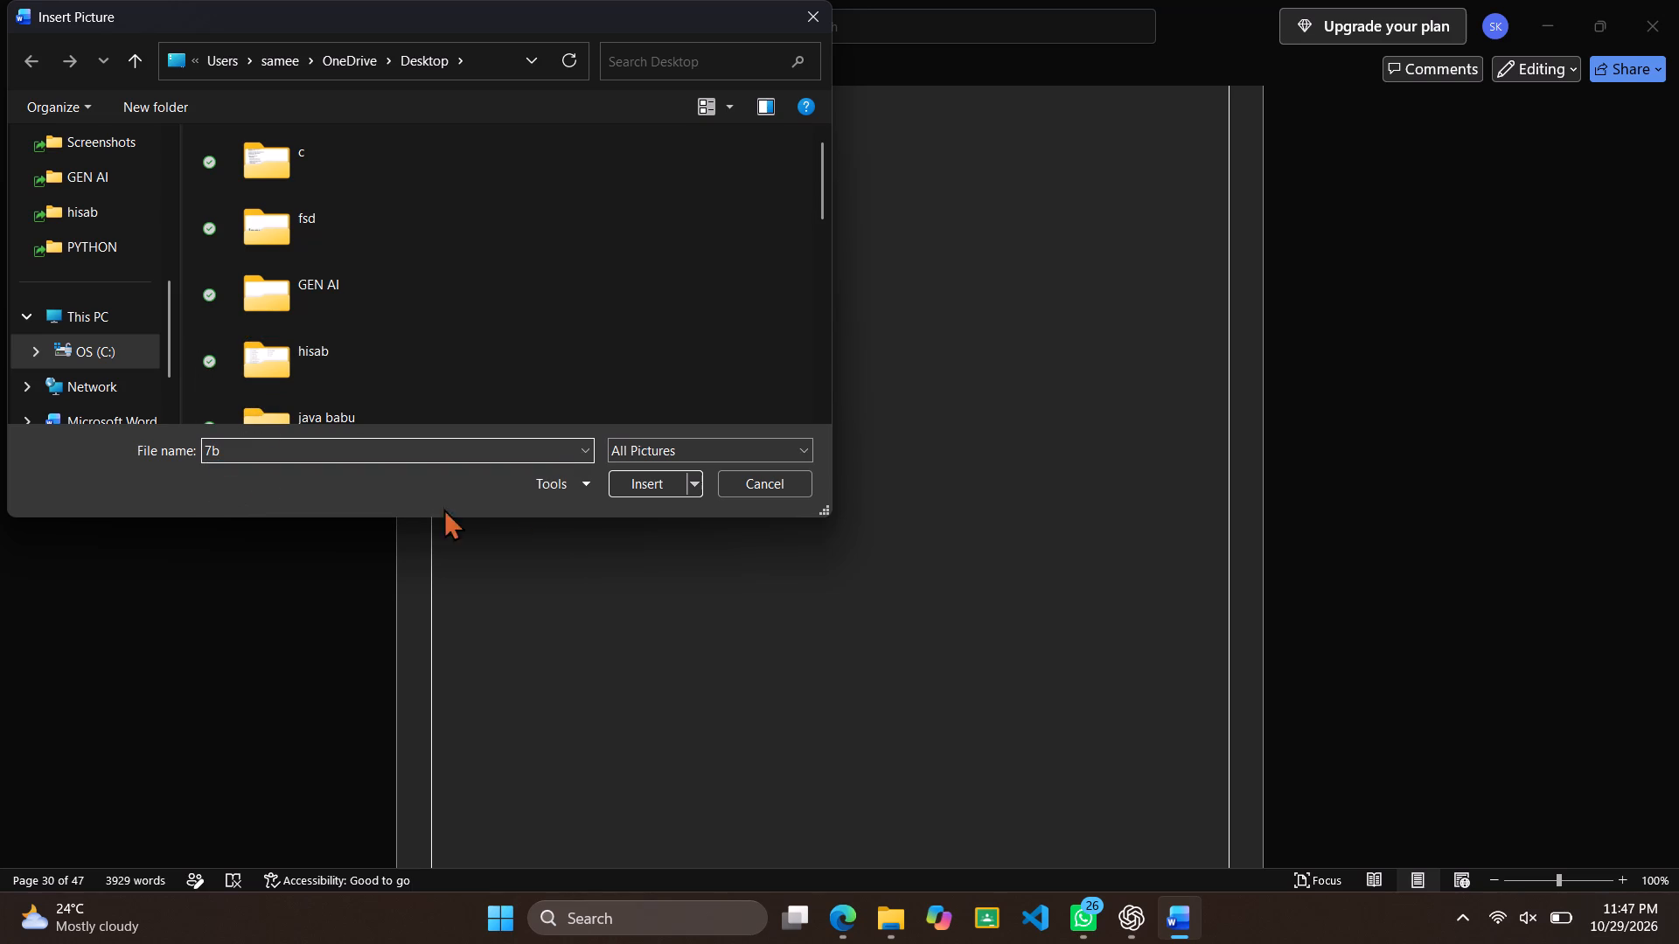
{"action": "left_click", "coordinate": [641, 479]}
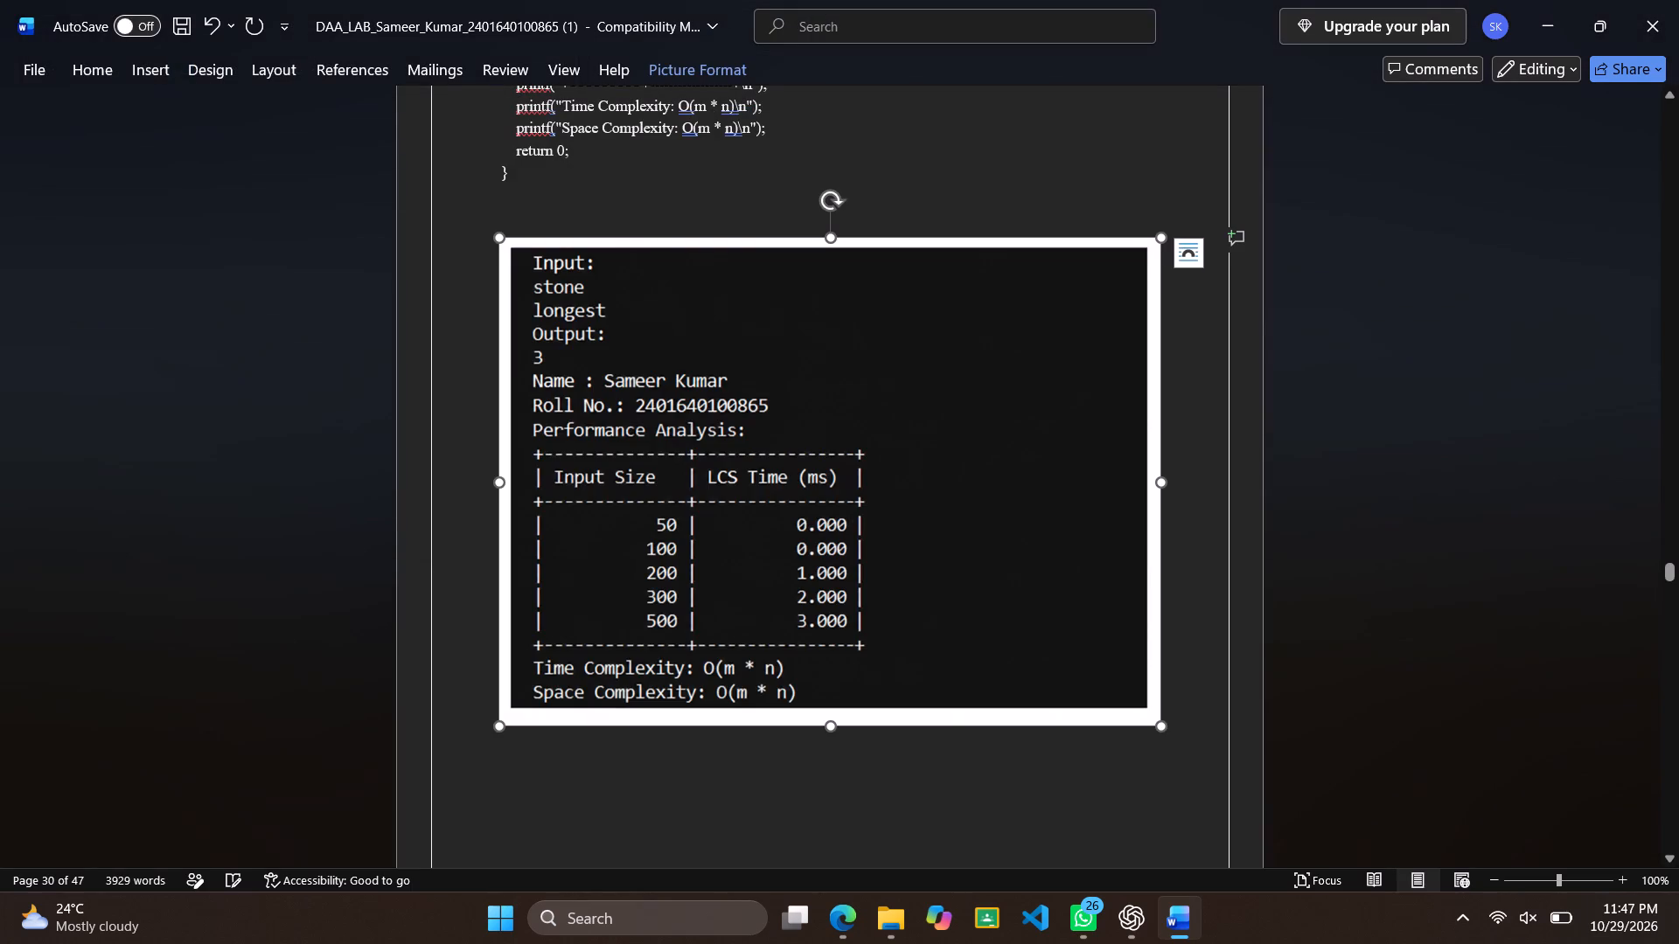
Delete the old Kruskal's algorithm output image of Experiment 8(a) on page 33.
{"action": "scroll", "coordinate": [641, 479], "scroll_direction": "down", "scroll_amount": 5}
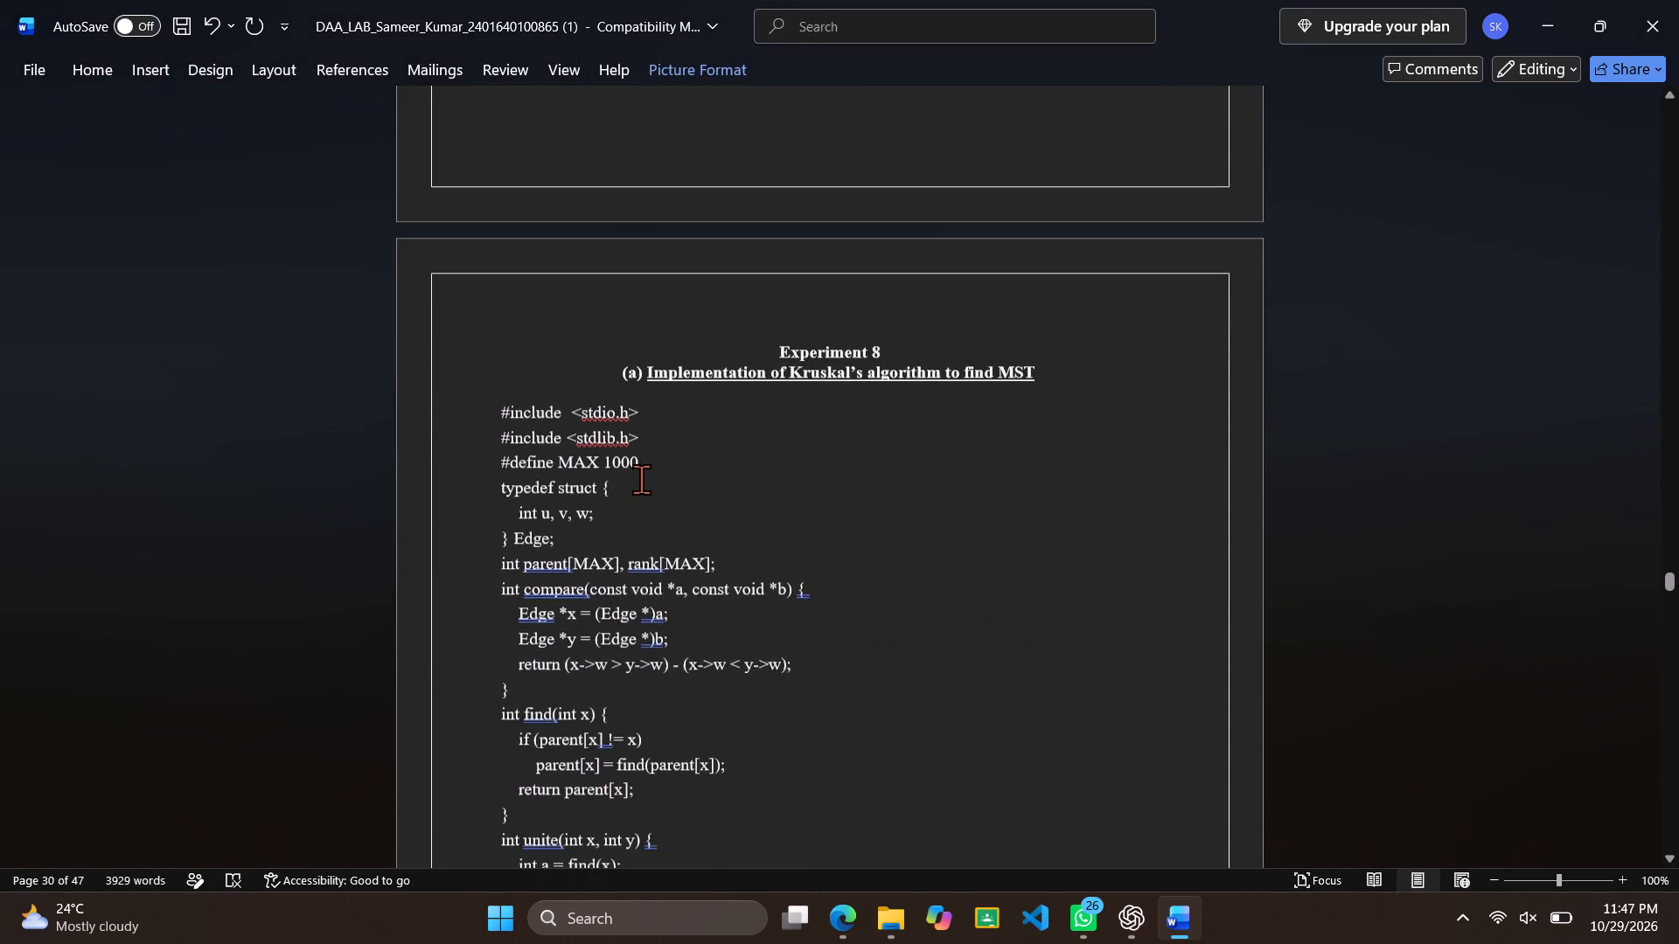
{"action": "scroll", "coordinate": [641, 479], "scroll_direction": "down", "scroll_amount": 12}
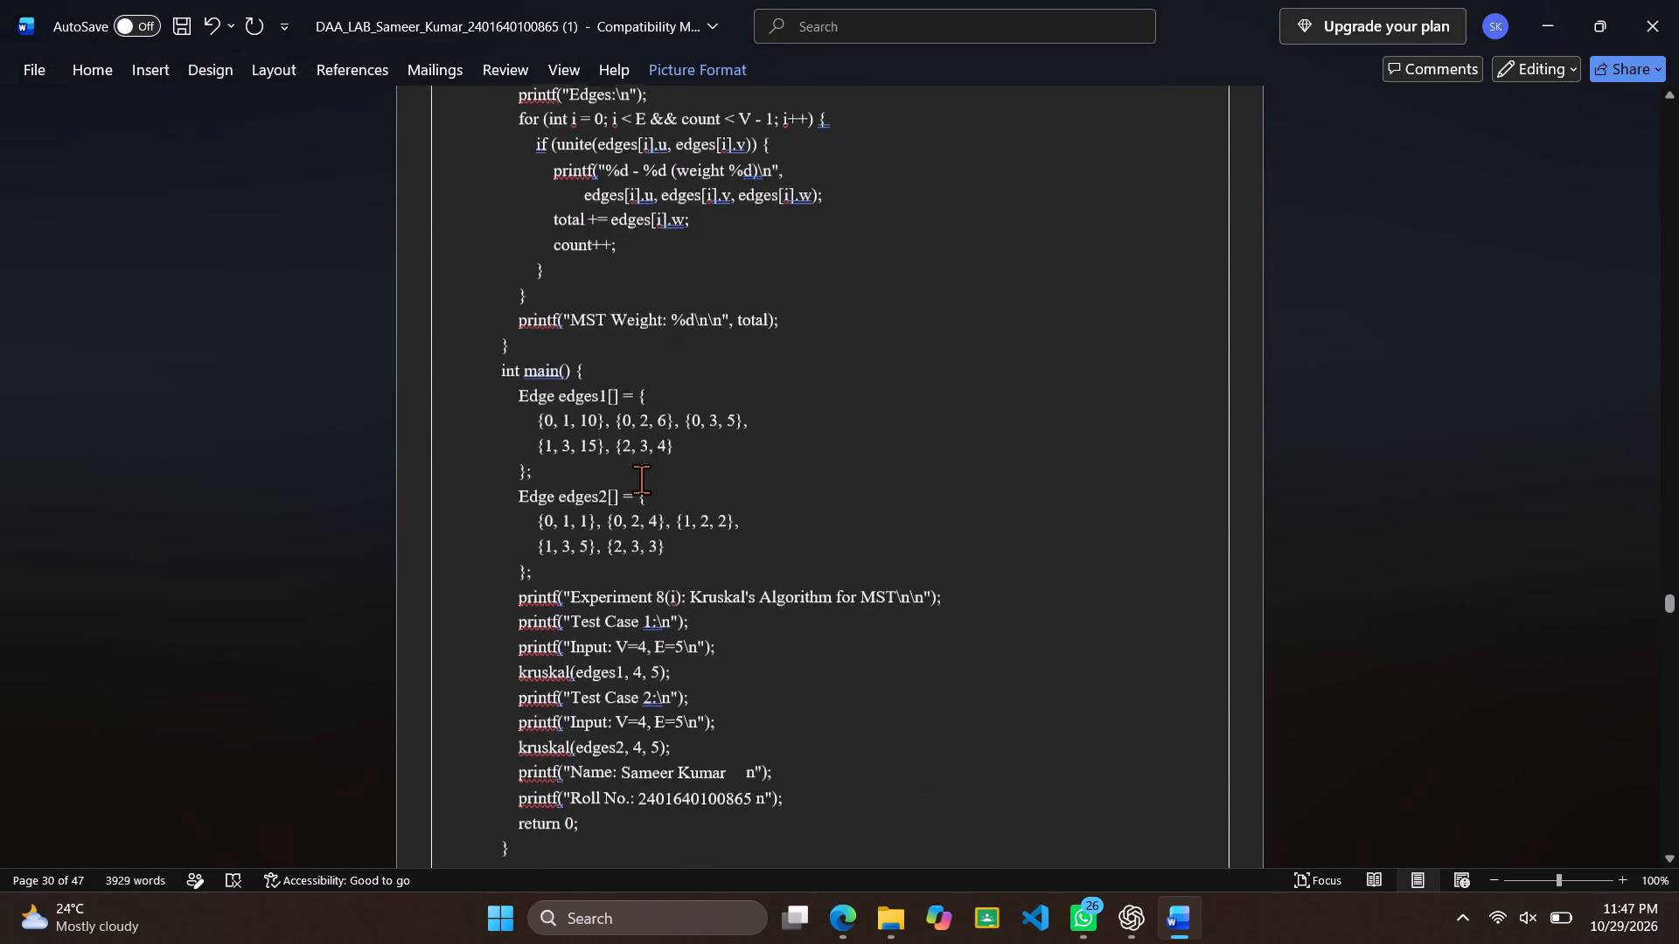
{"action": "scroll", "coordinate": [641, 479], "scroll_direction": "down", "scroll_amount": 2}
{"action": "scroll", "coordinate": [641, 479], "scroll_direction": "up", "scroll_amount": 3}
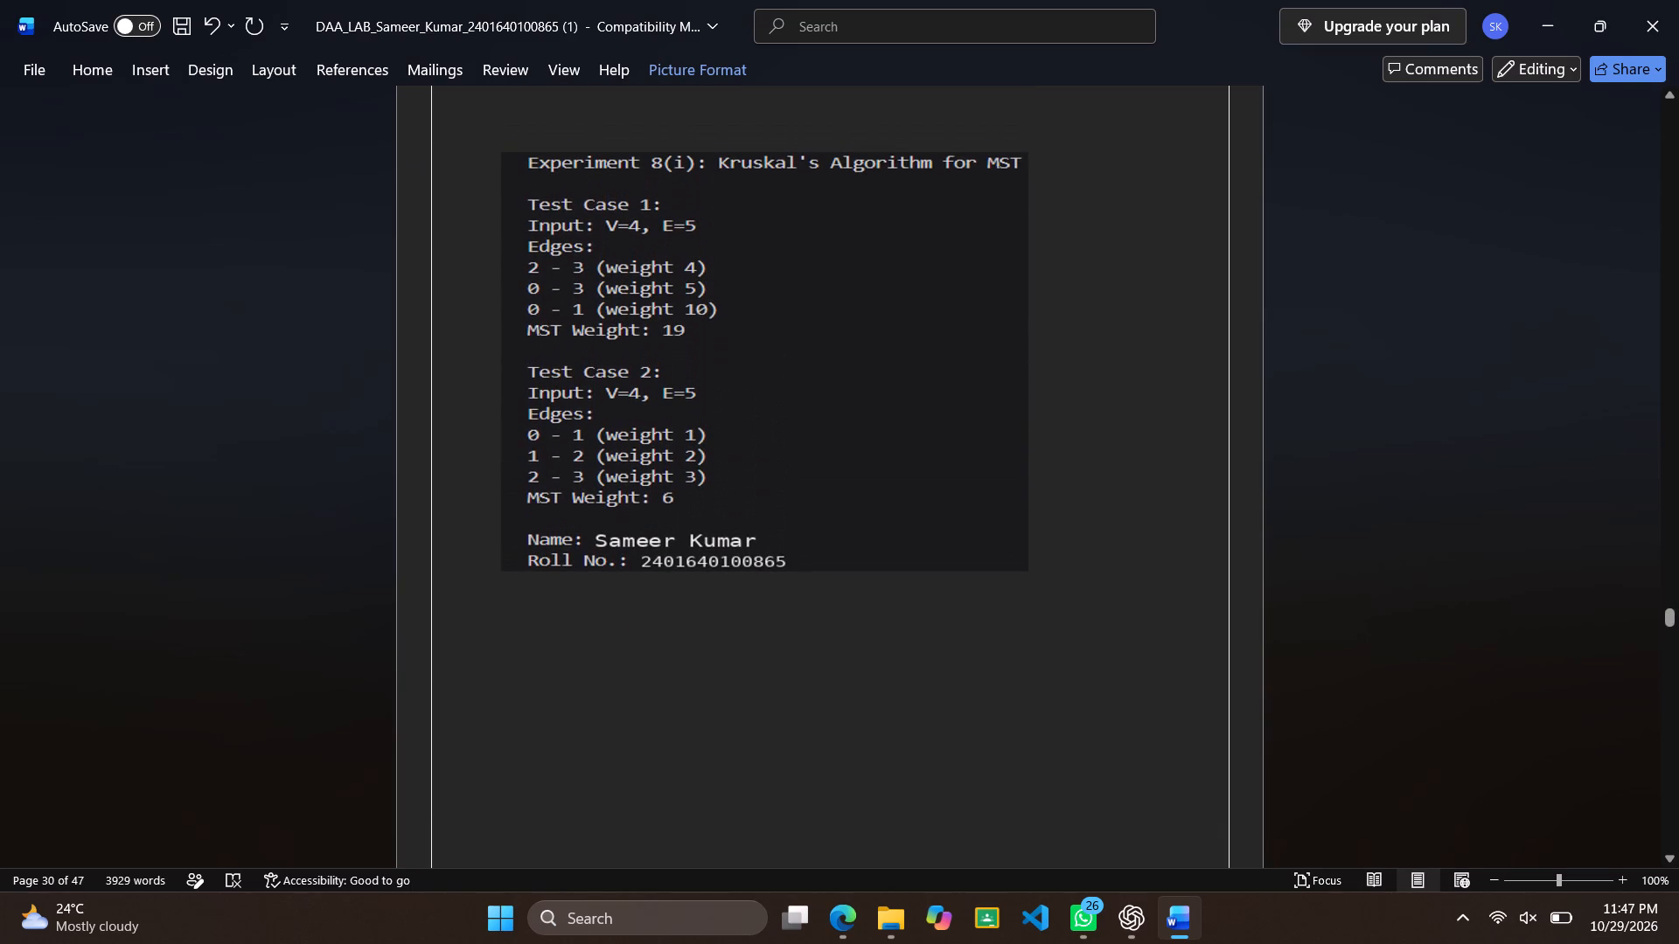
{"action": "left_click", "coordinate": [641, 479]}
{"action": "key", "text": "Delete"}
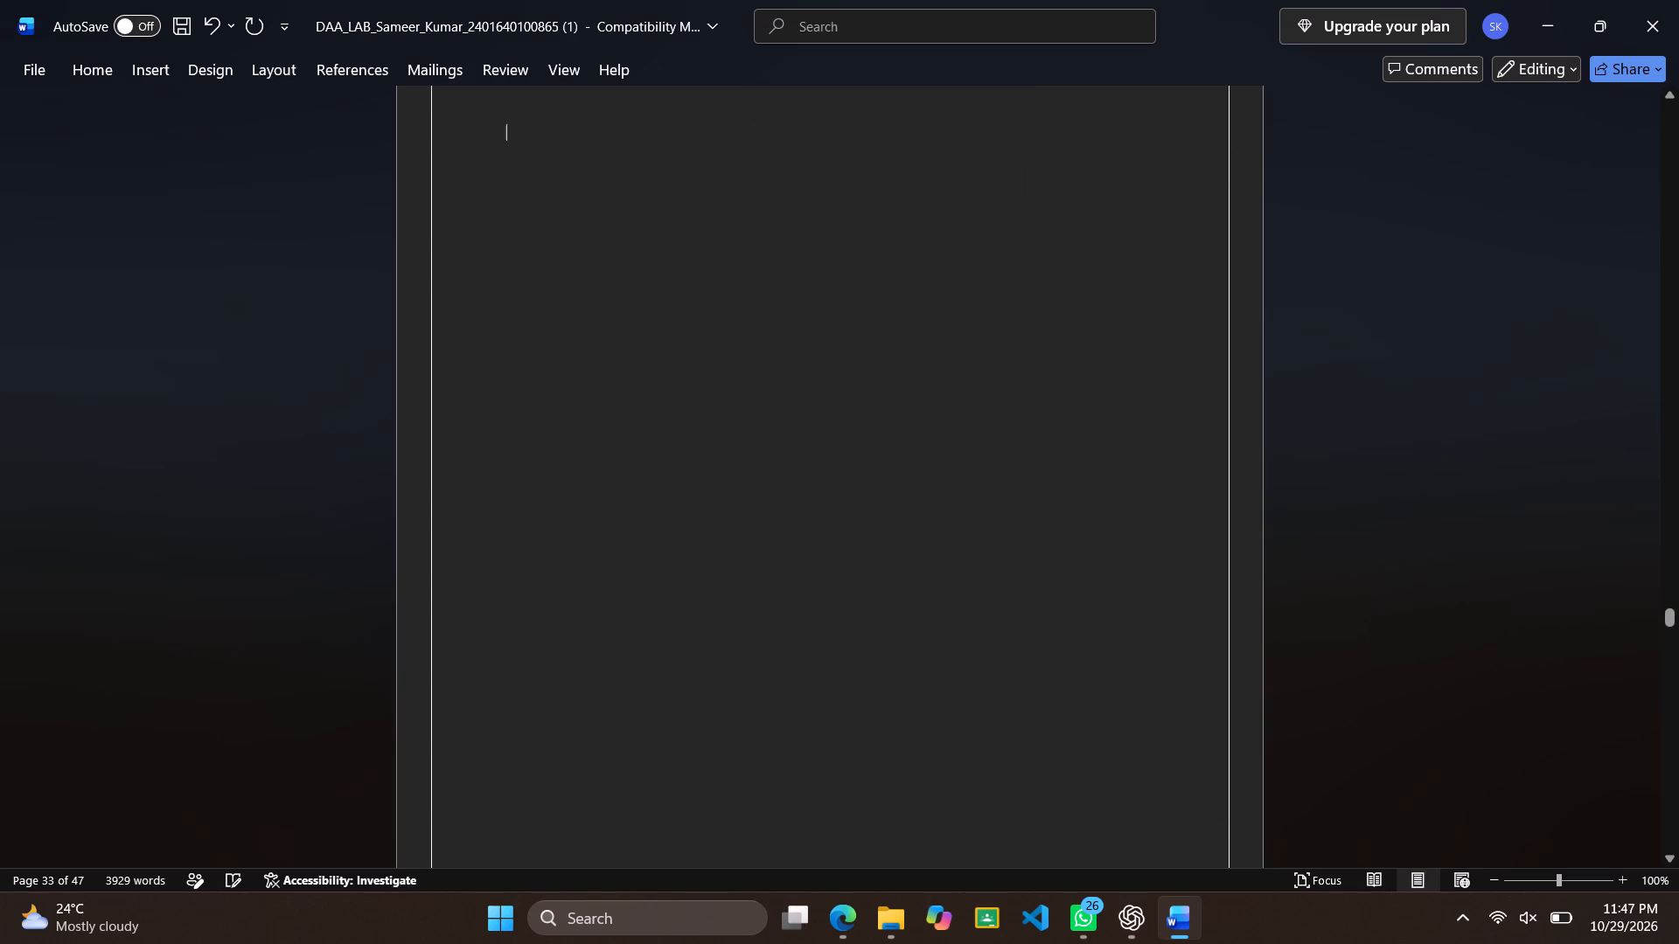
Insert the picture 8a from the Desktop folder as the Experiment 8(a) output on page 33.
{"action": "left_click", "coordinate": [133, 54]}
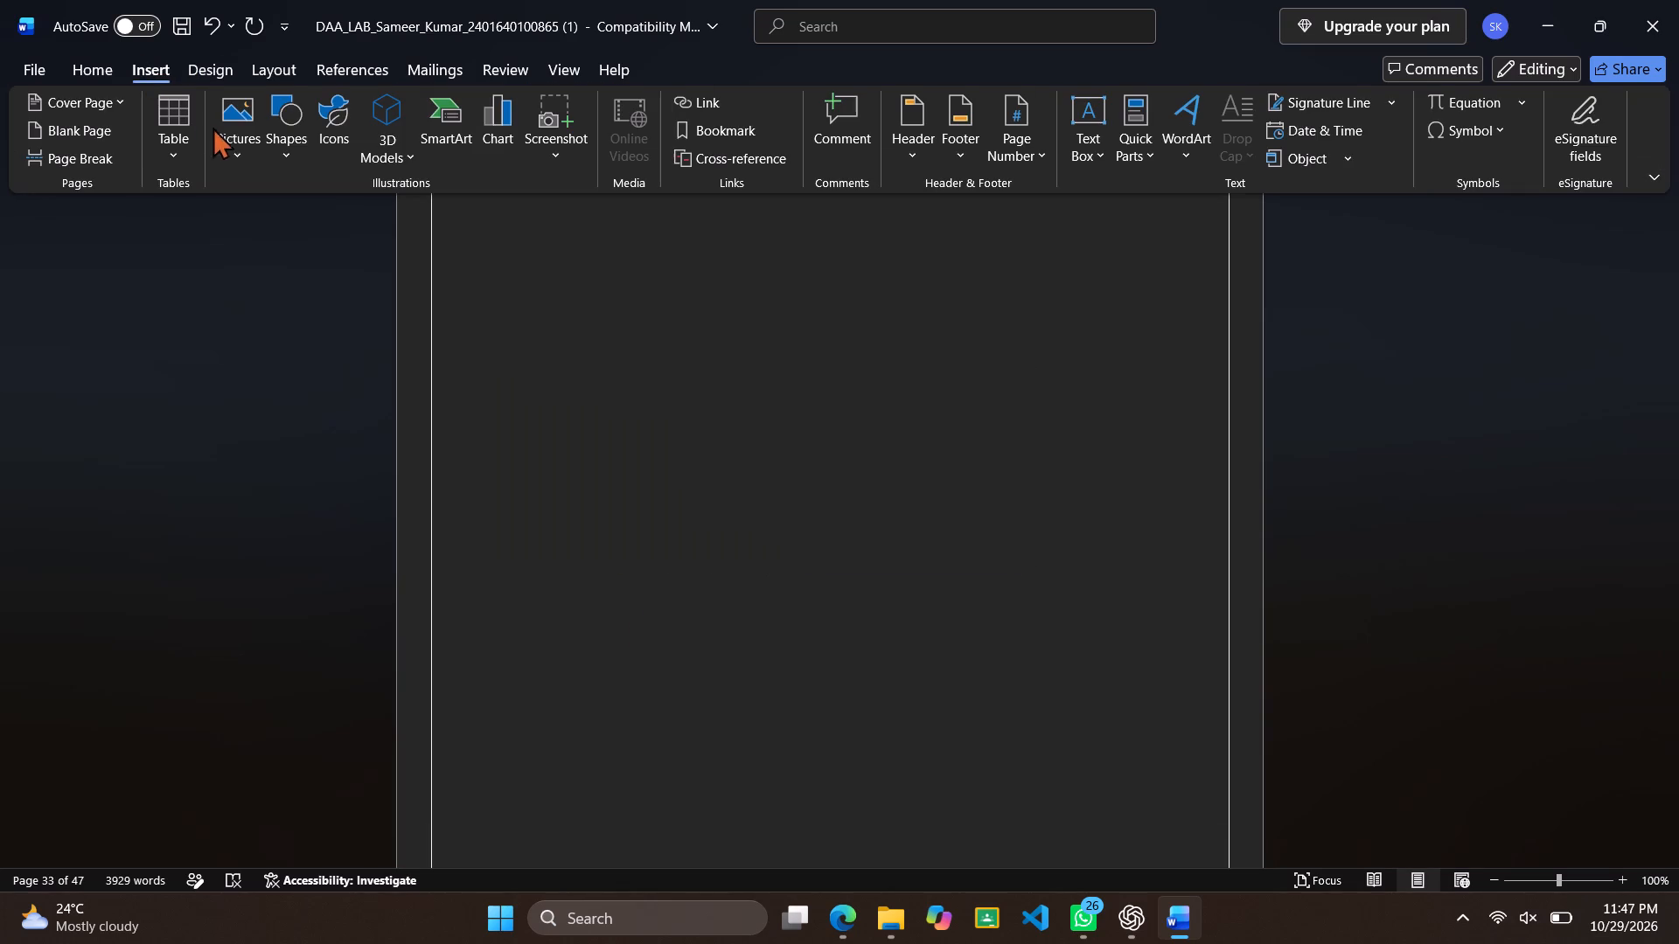
{"action": "left_click", "coordinate": [225, 133]}
{"action": "left_click", "coordinate": [274, 222]}
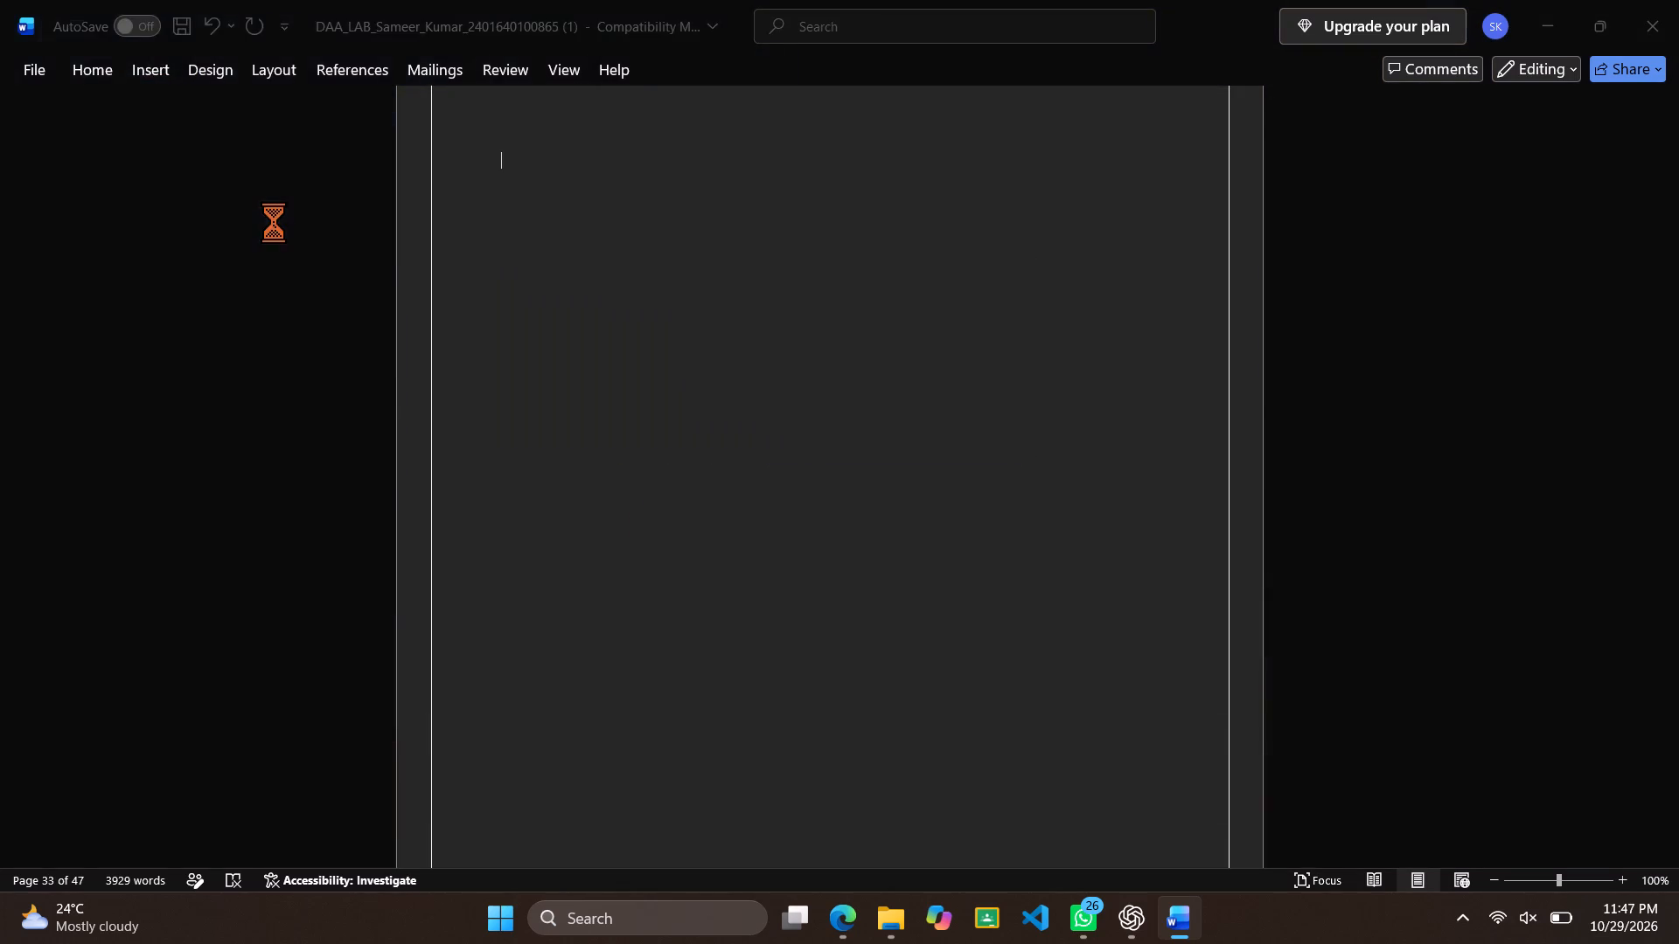
{"action": "left_click", "coordinate": [285, 448]}
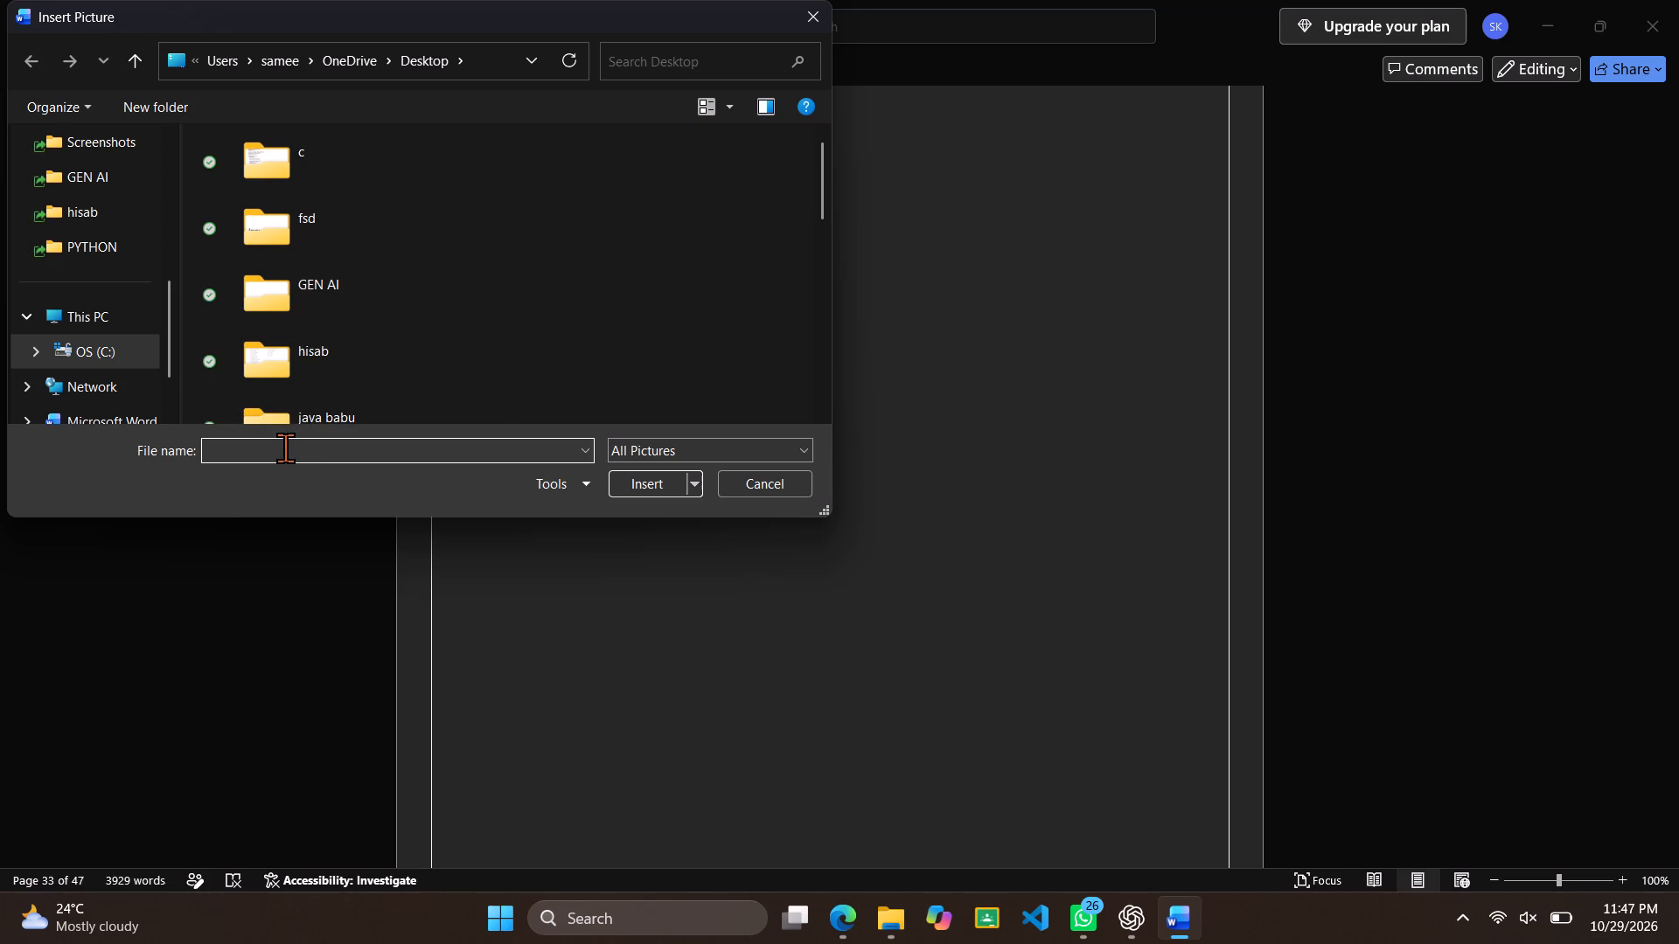
{"action": "type", "text": "8a"}
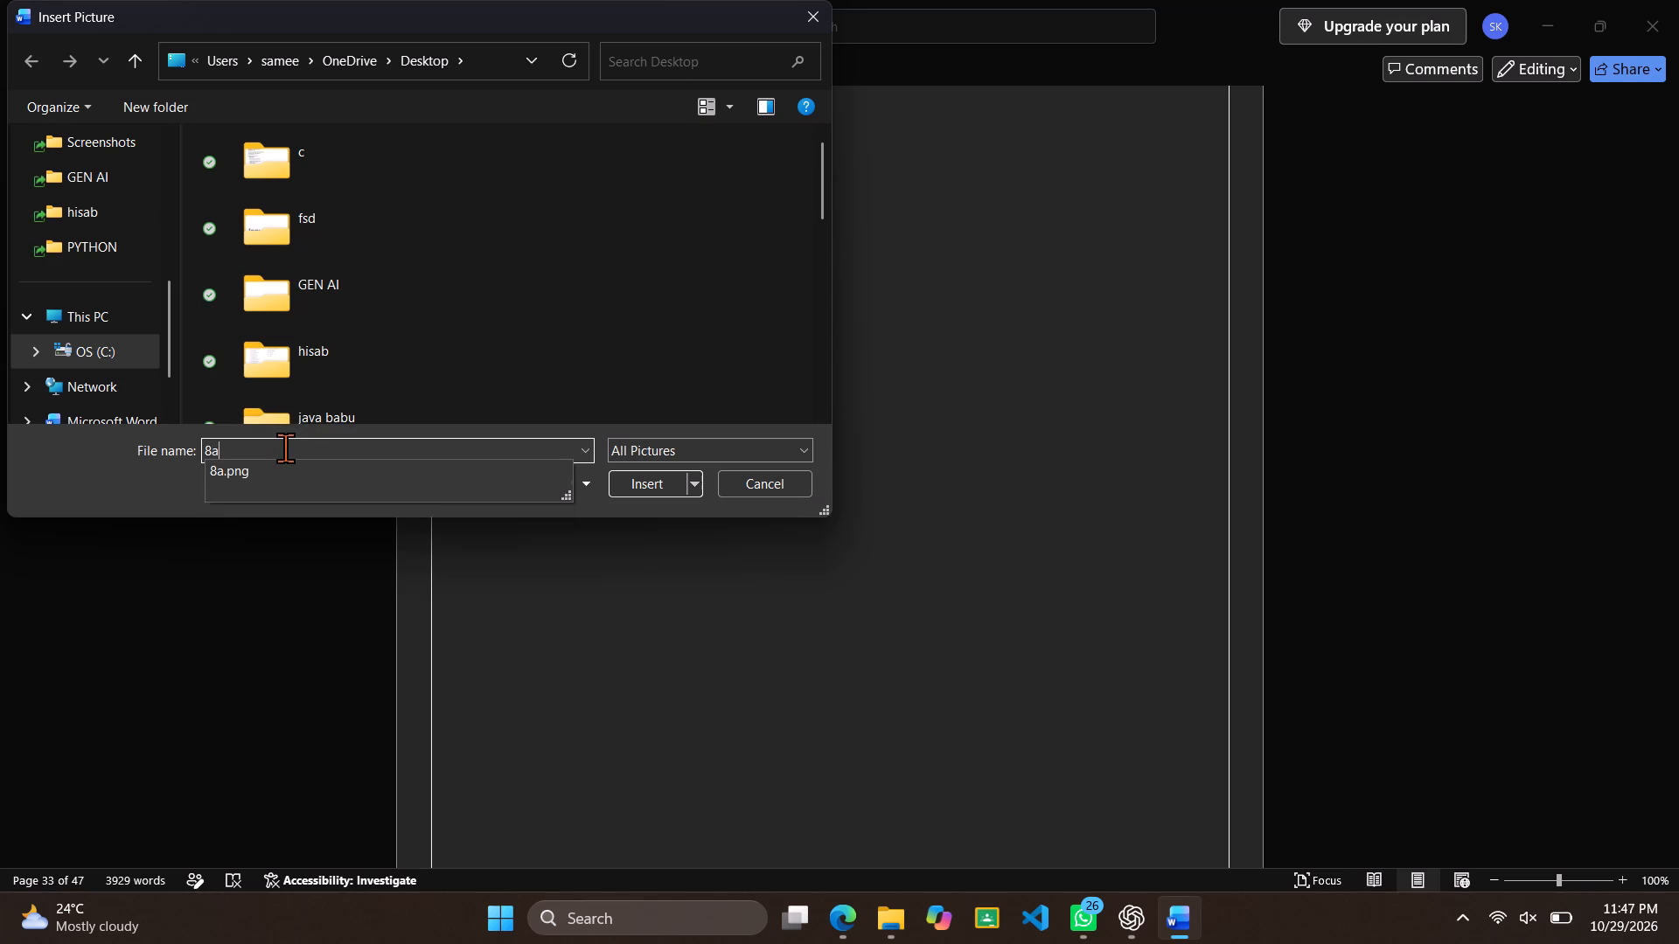
{"action": "left_click", "coordinate": [268, 478]}
{"action": "left_click", "coordinate": [268, 478]}
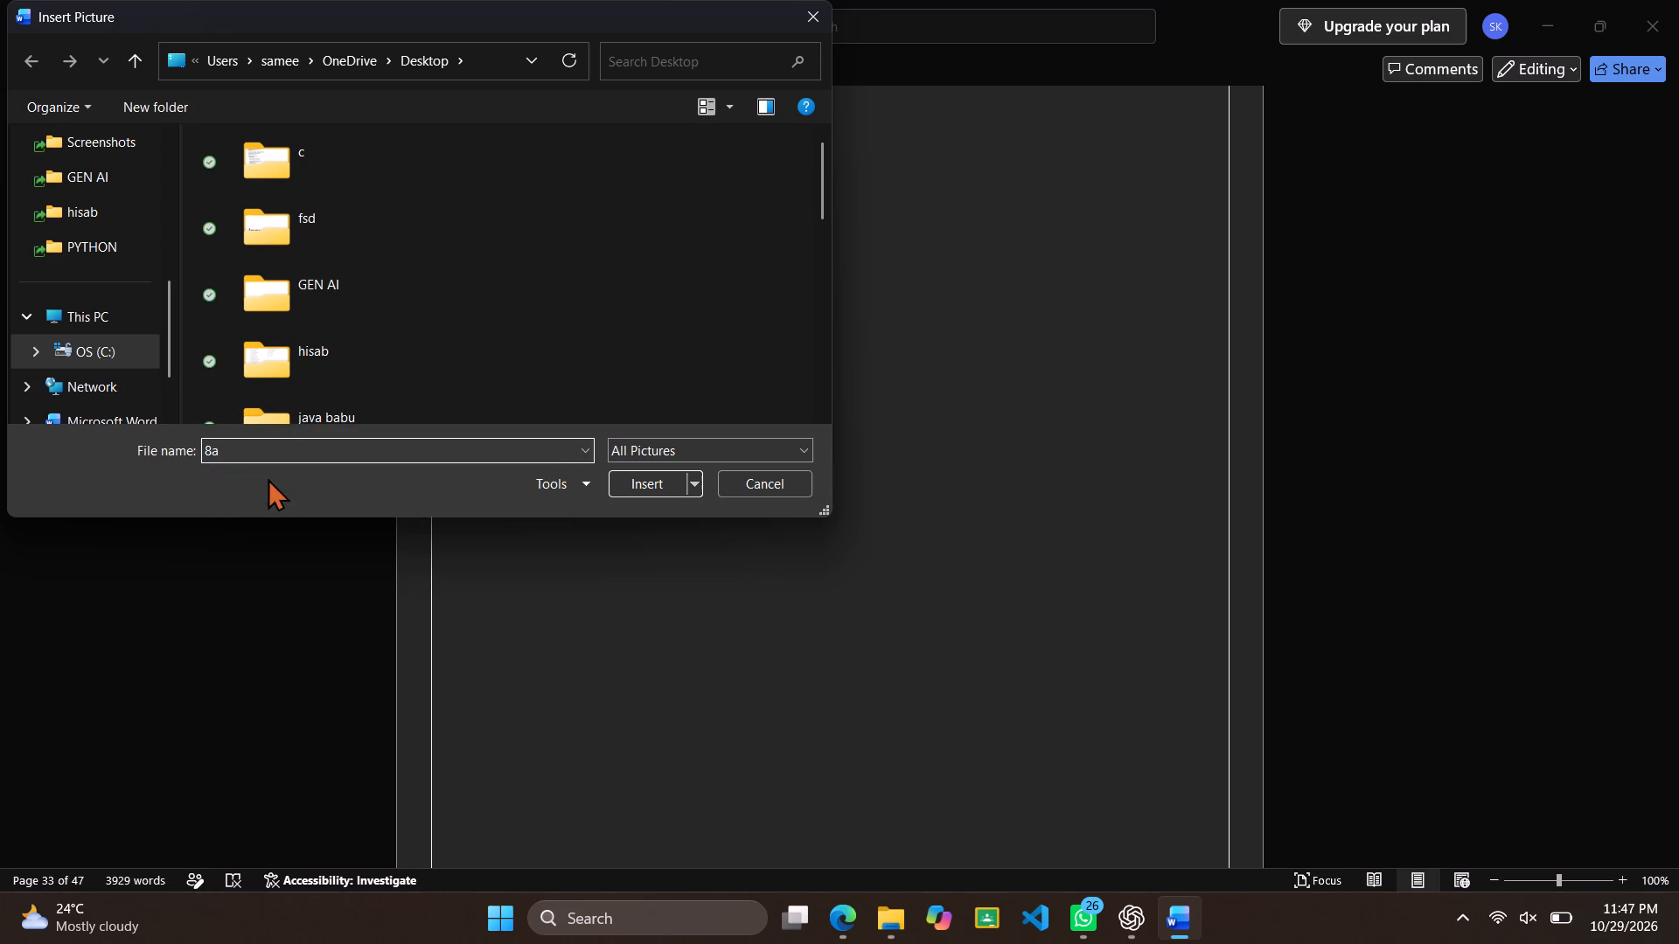
{"action": "left_click", "coordinate": [656, 484]}
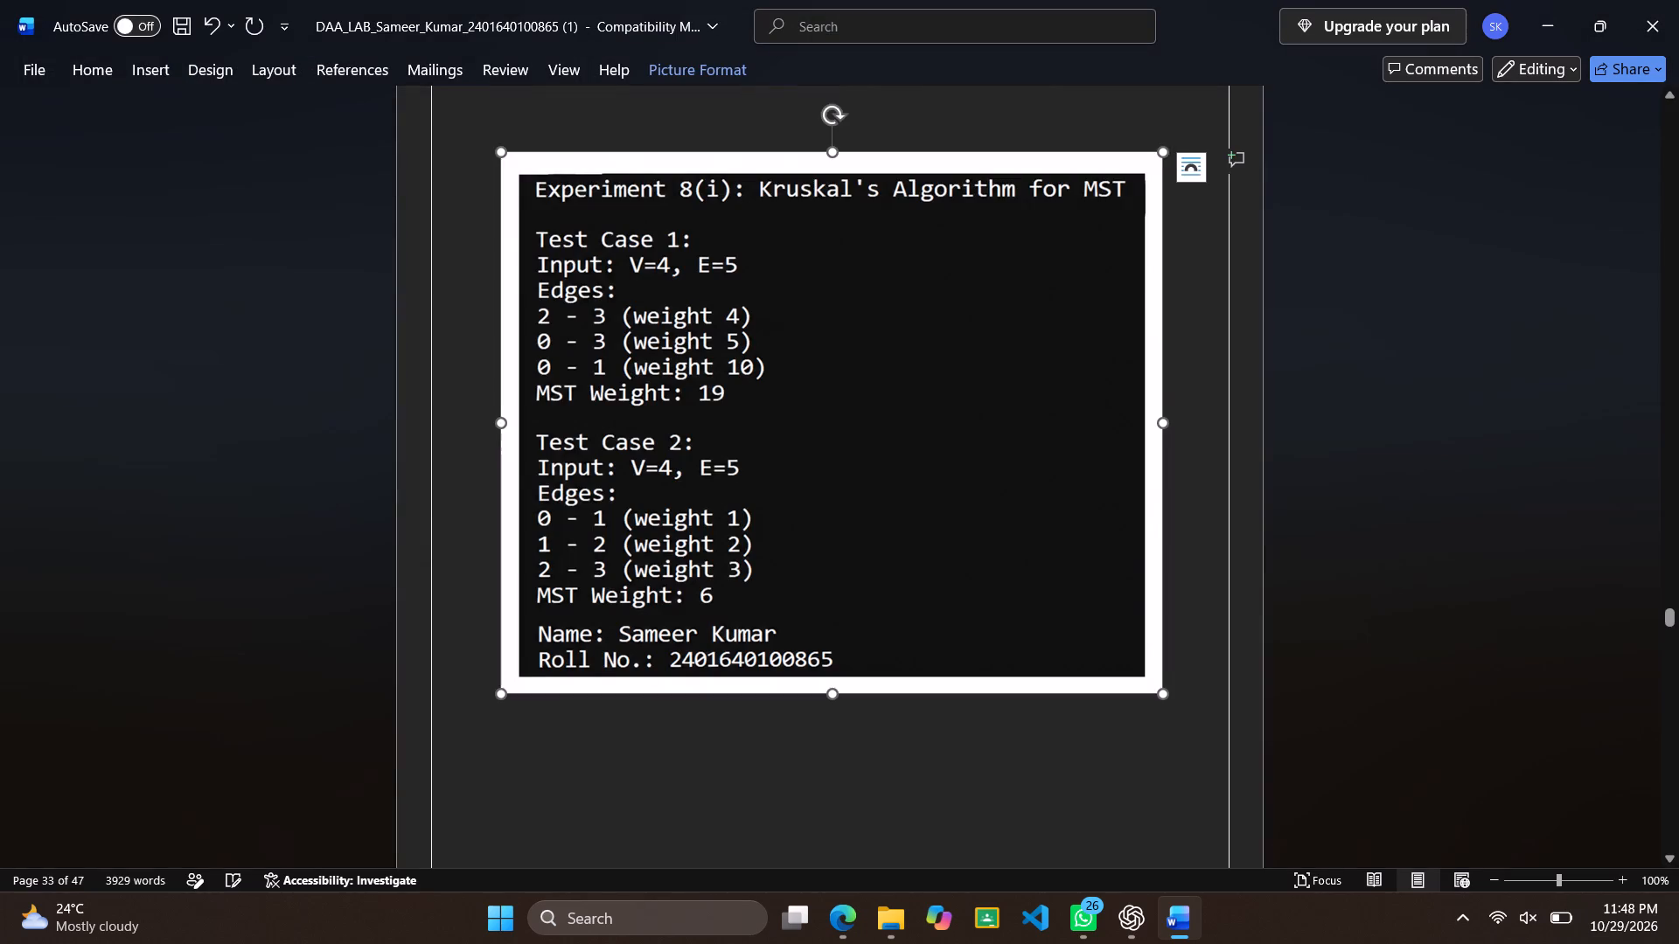
Delete the old Prim's algorithm output image of Experiment 8(b) on page 37.
{"action": "scroll", "coordinate": [847, 684], "scroll_direction": "down", "scroll_amount": 3}
{"action": "scroll", "coordinate": [847, 684], "scroll_direction": "up", "scroll_amount": 1}
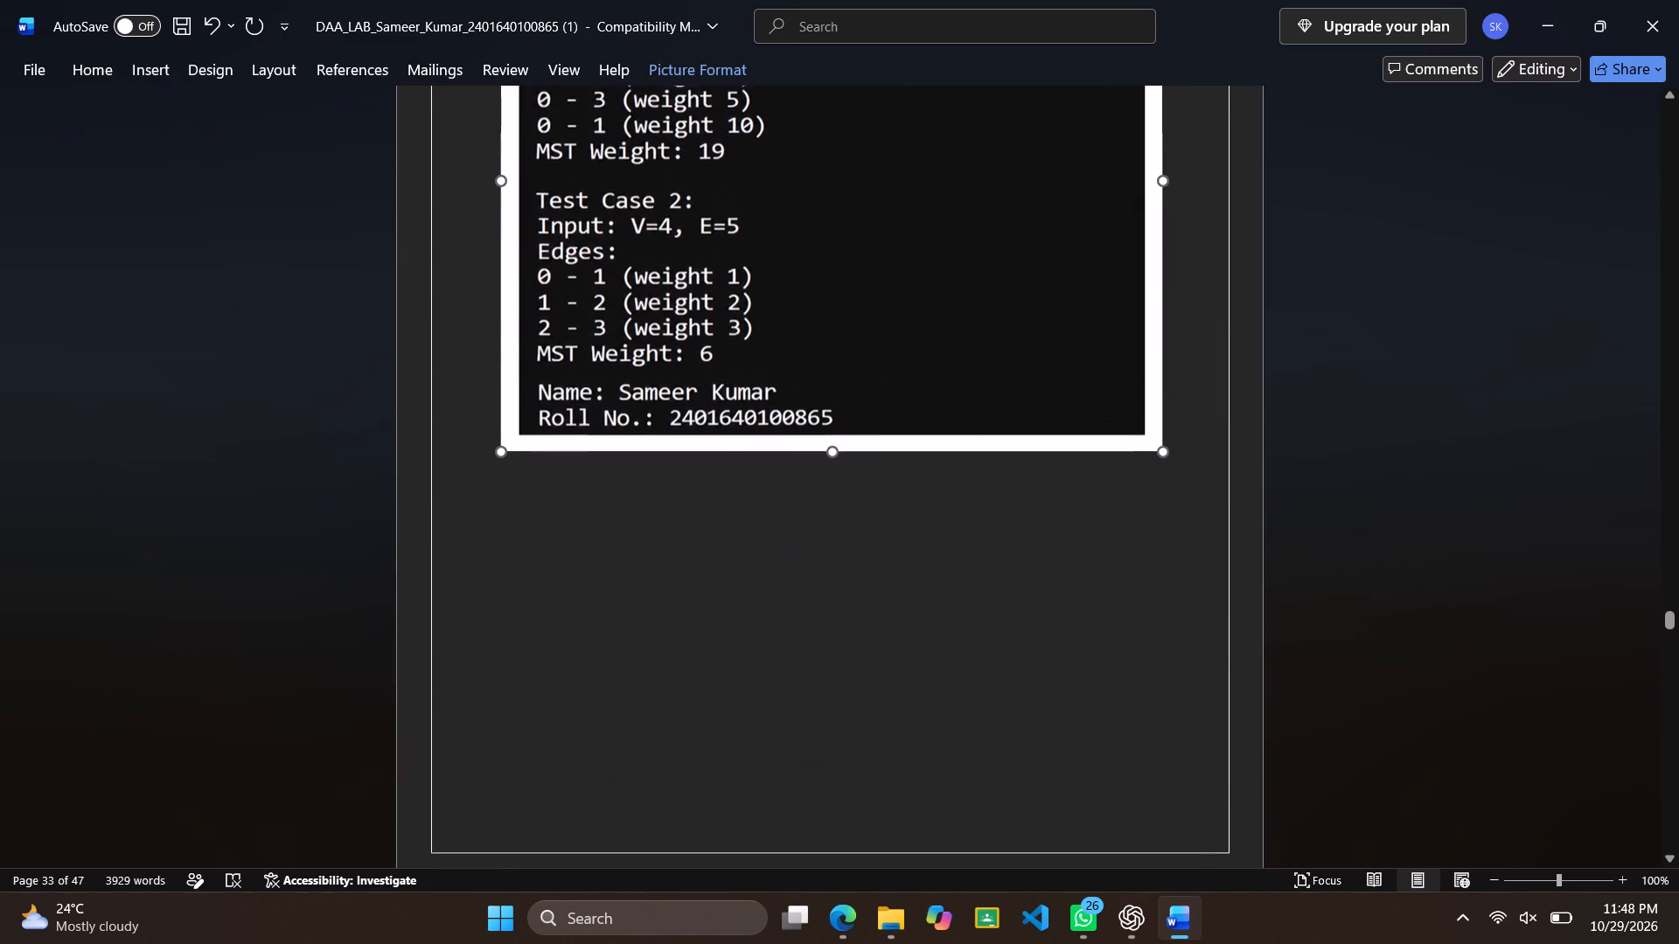
{"action": "scroll", "coordinate": [847, 684], "scroll_direction": "down", "scroll_amount": 6}
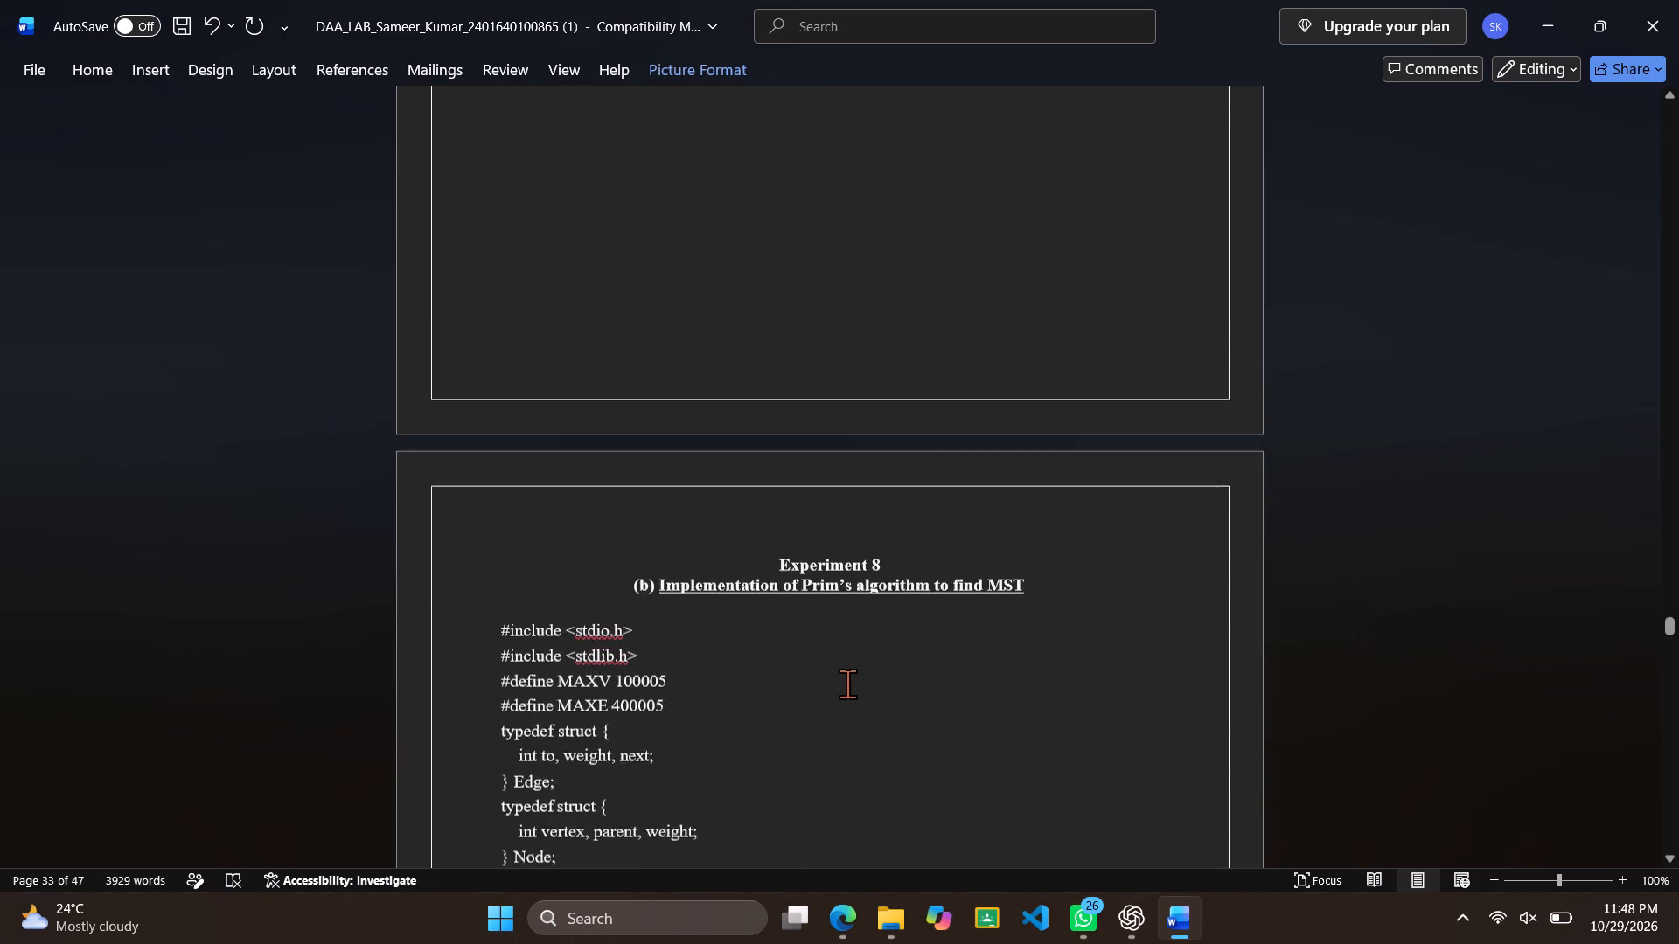
{"action": "scroll", "coordinate": [847, 684], "scroll_direction": "down", "scroll_amount": 8}
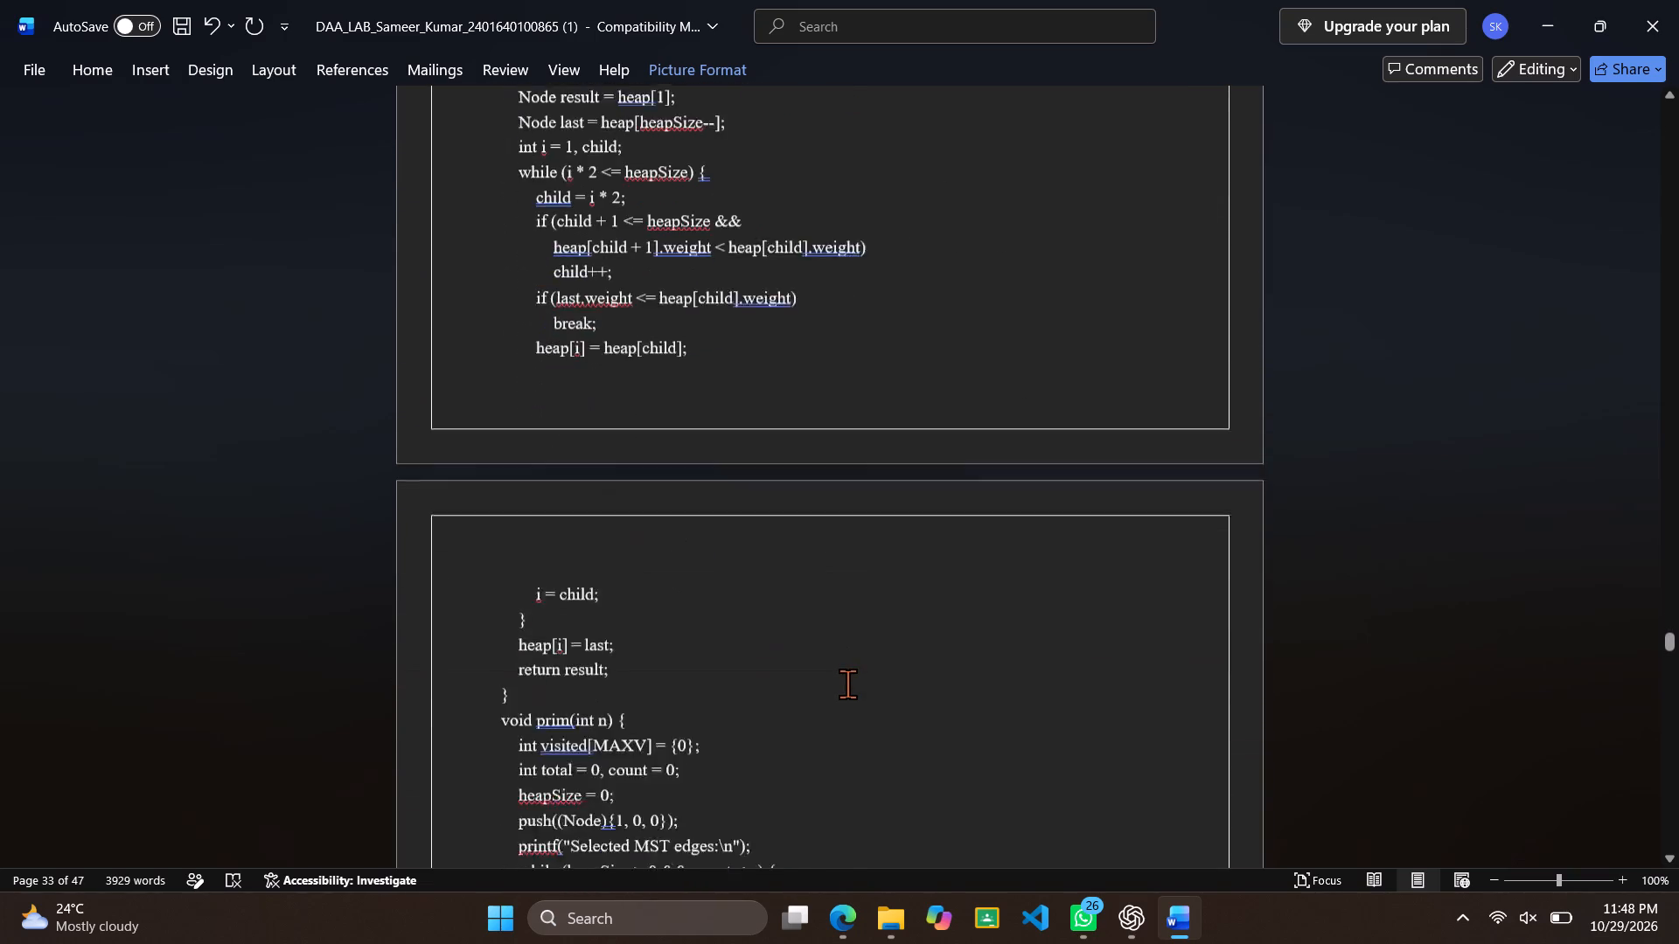
{"action": "scroll", "coordinate": [847, 684], "scroll_direction": "down", "scroll_amount": 8}
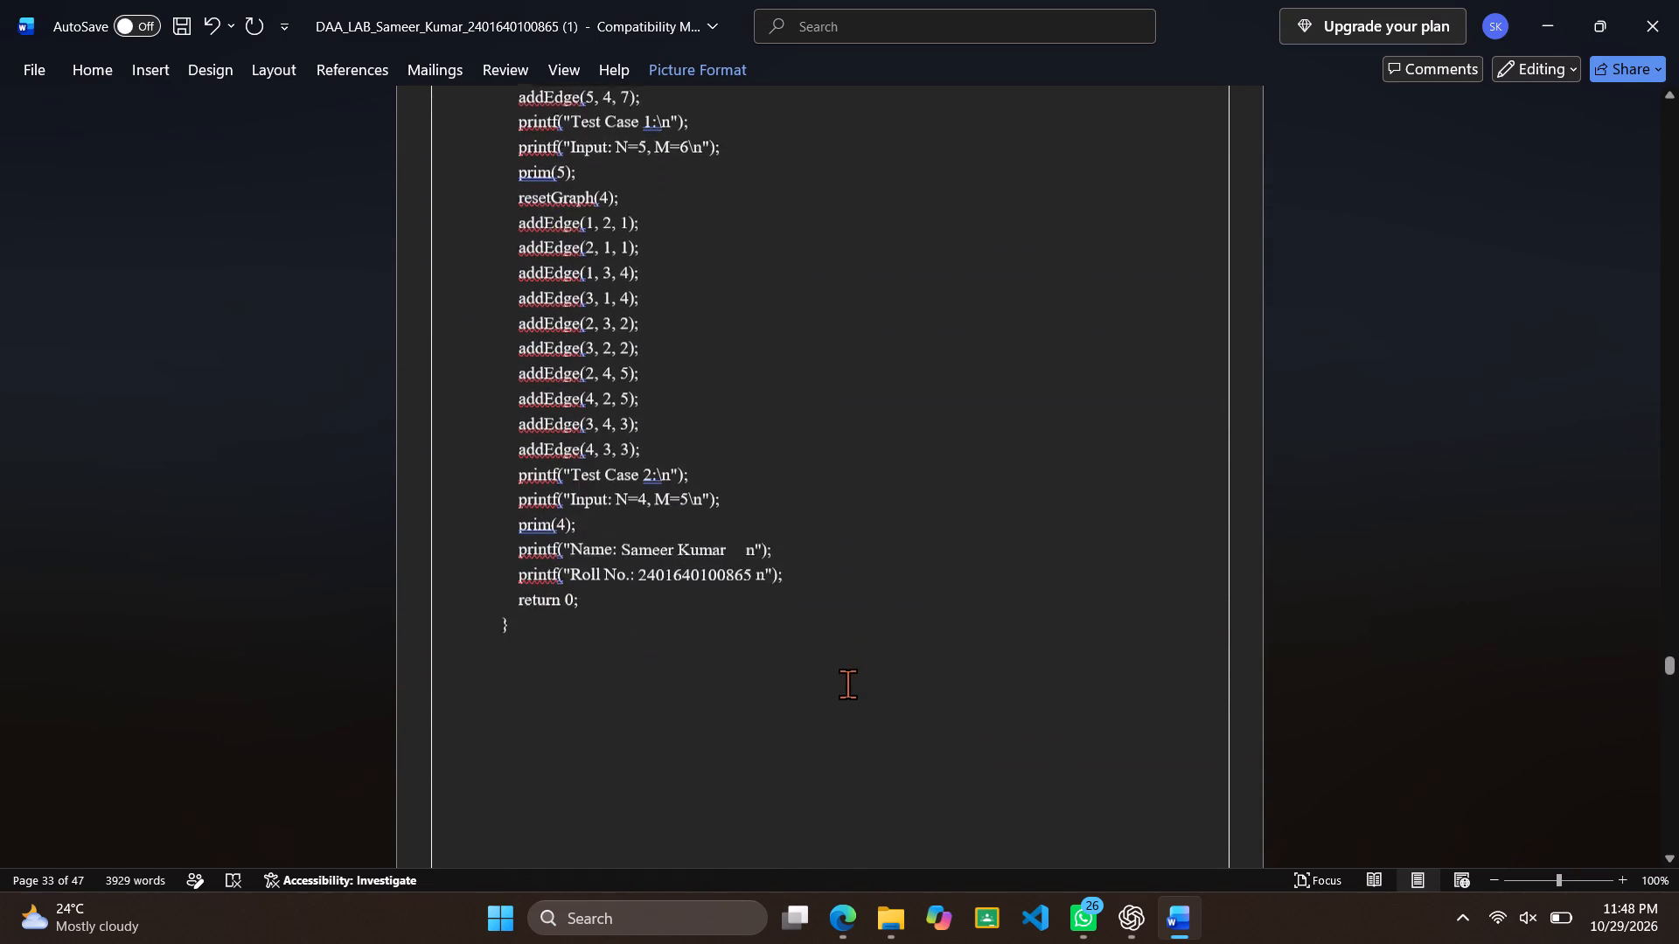
{"action": "scroll", "coordinate": [847, 684], "scroll_direction": "down", "scroll_amount": 7}
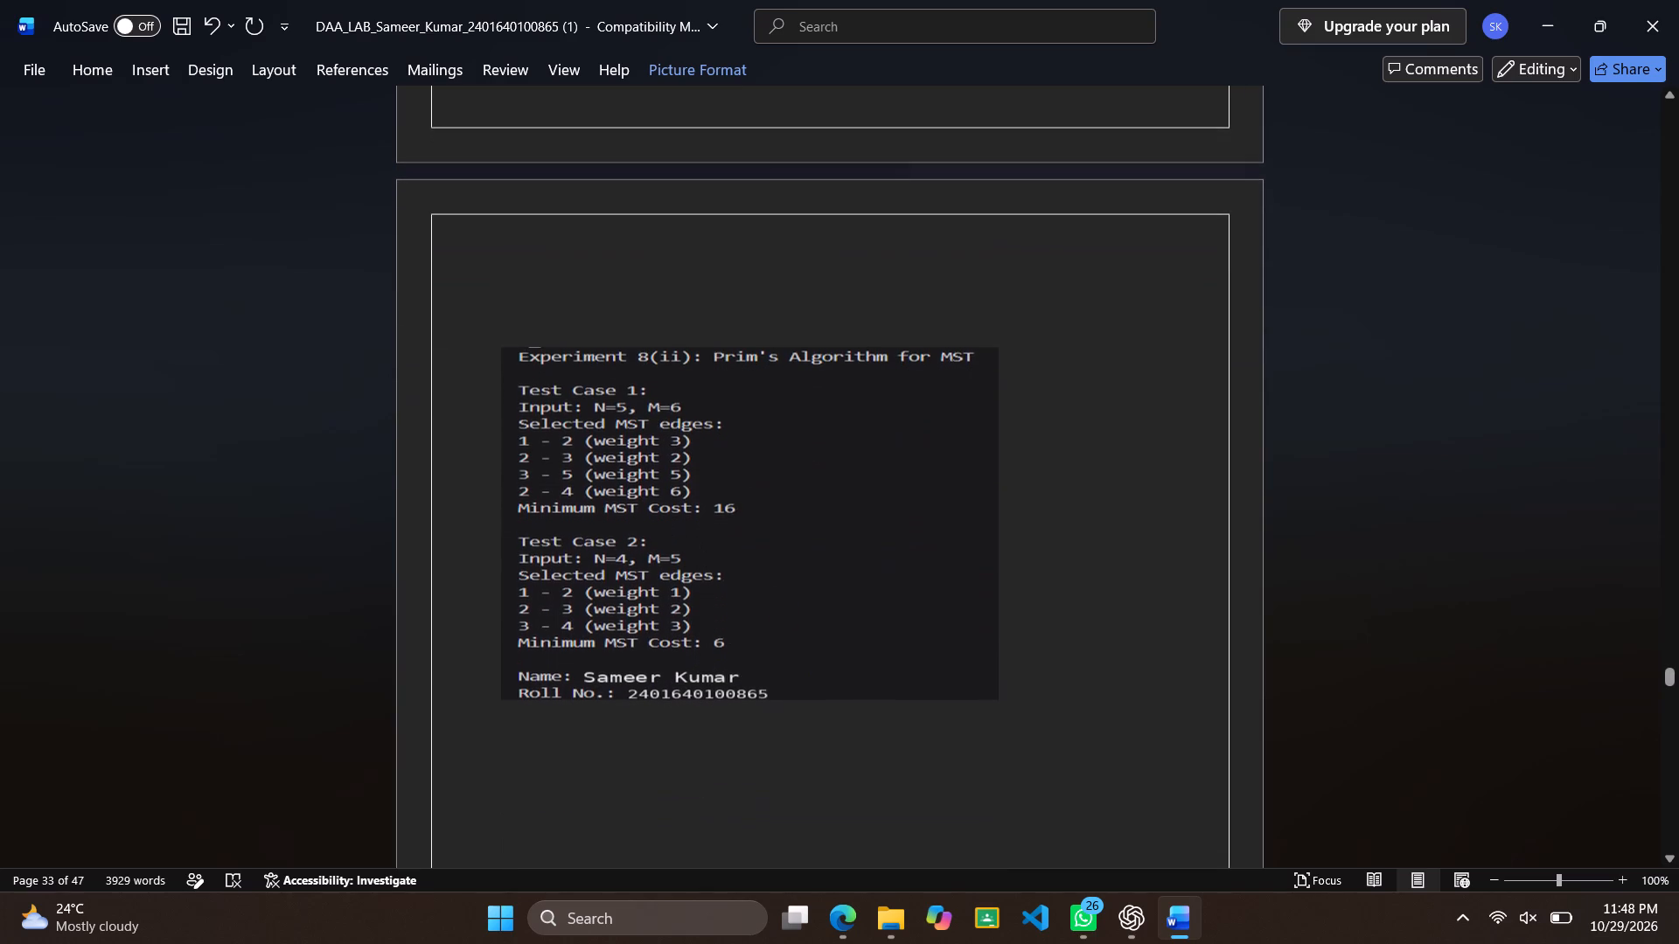
{"action": "left_click", "coordinate": [759, 563]}
{"action": "key", "text": "Delete"}
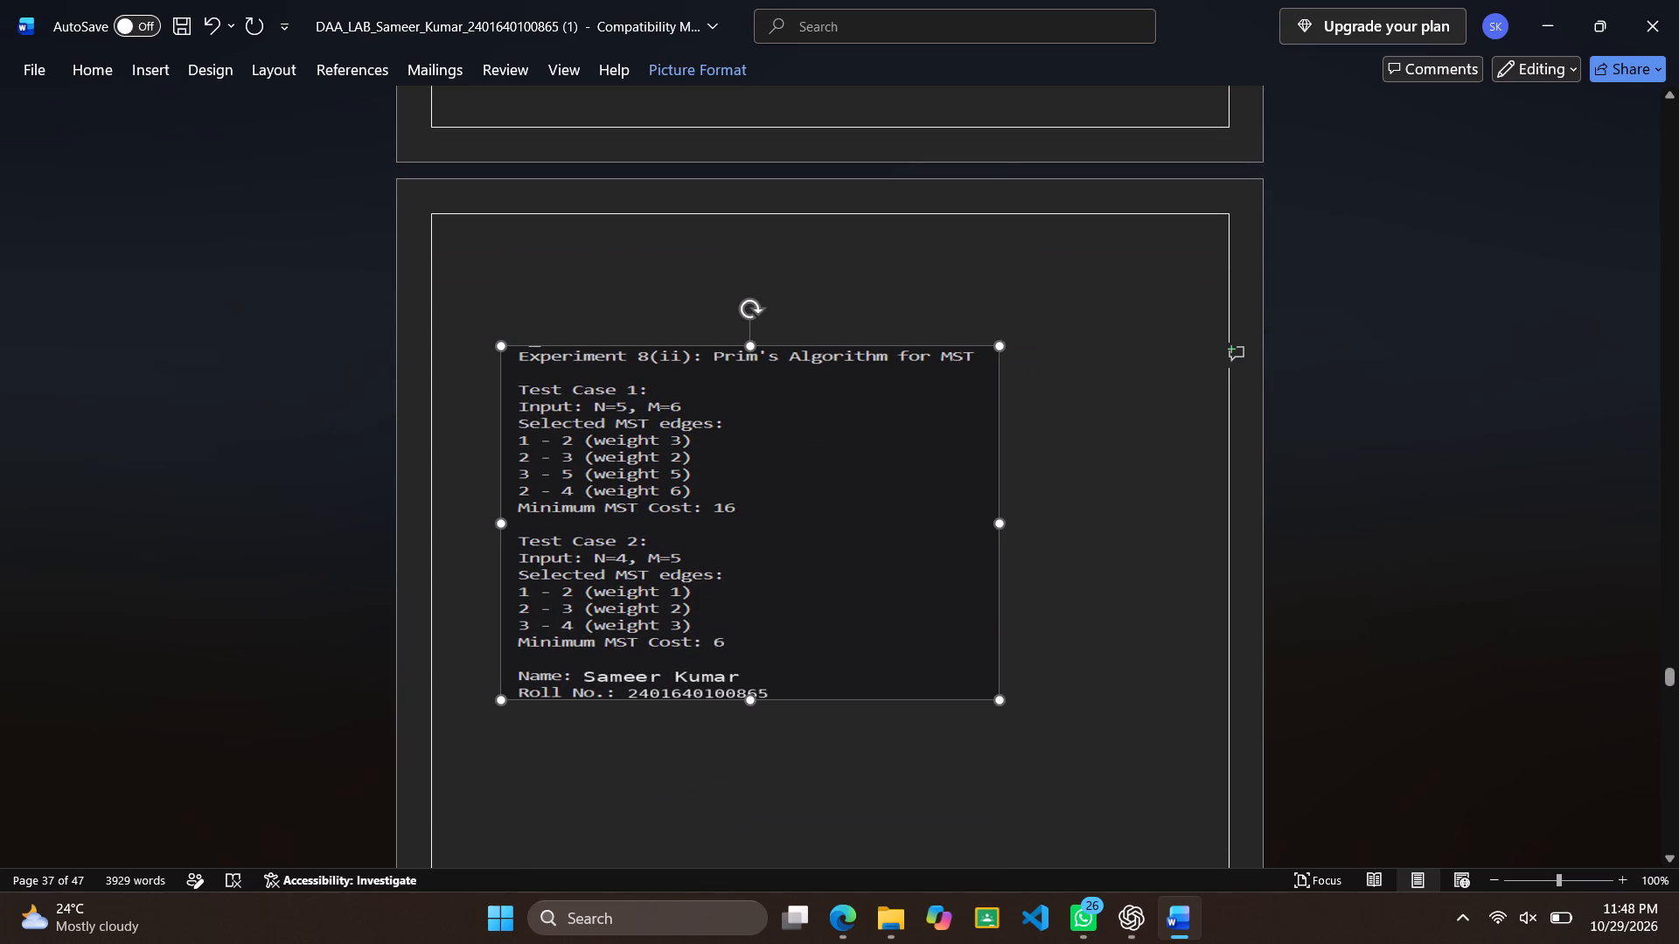
Insert the picture 8b from the Desktop folder as the Experiment 8(b) output on page 37.
{"action": "left_click", "coordinate": [163, 73]}
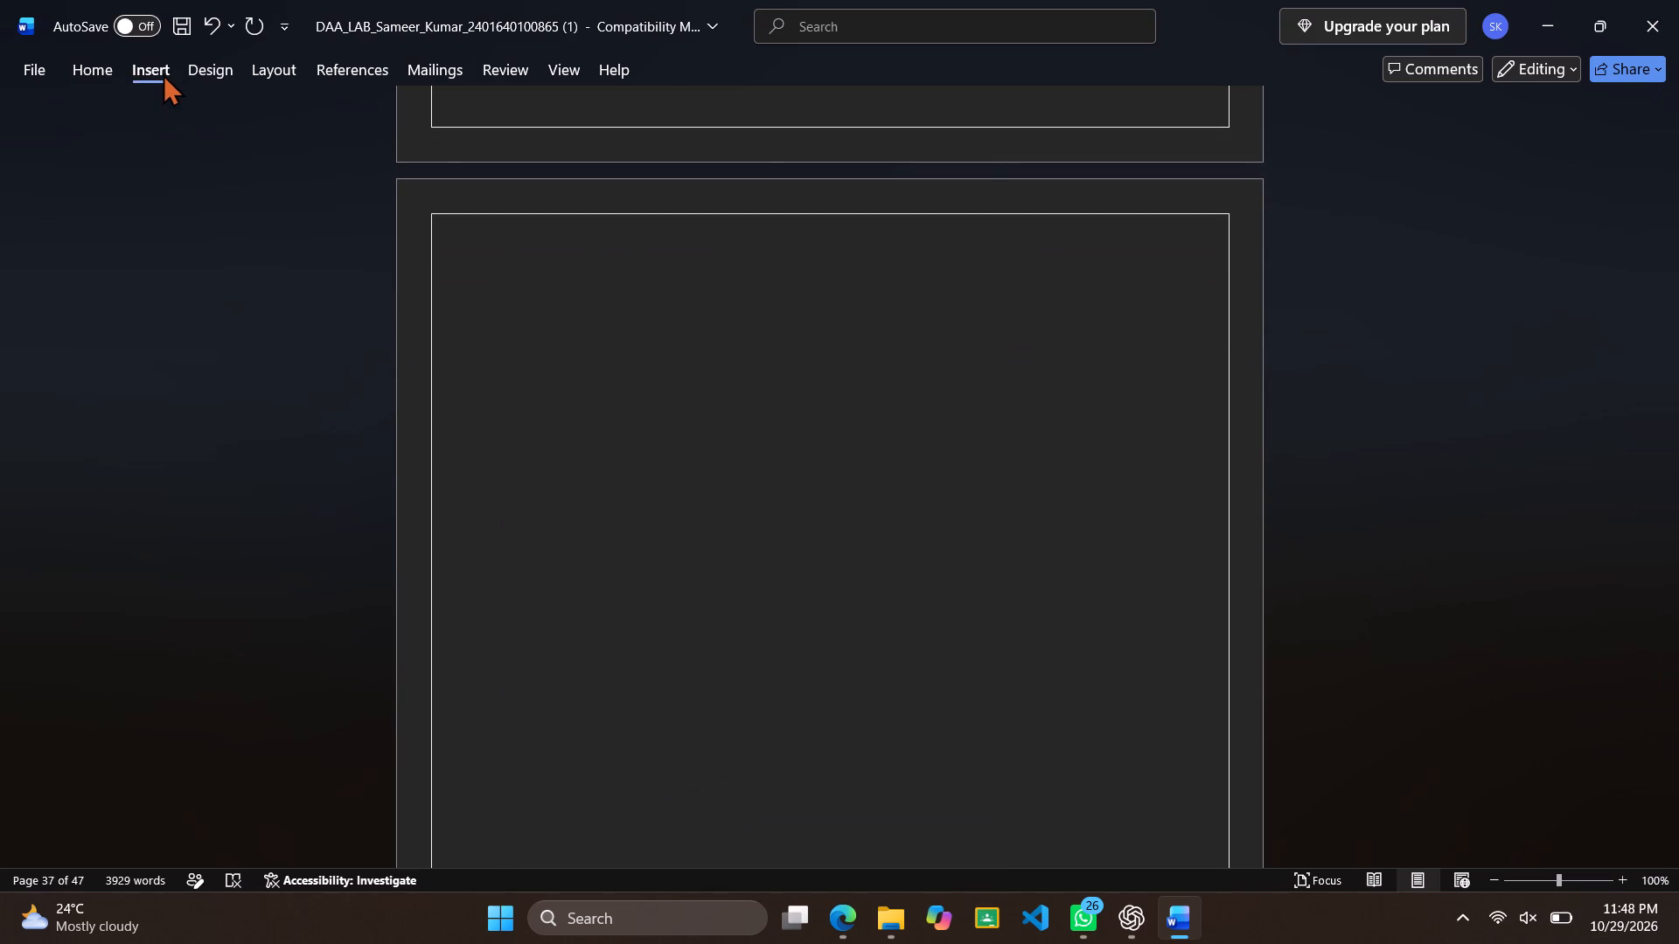
{"action": "left_click", "coordinate": [247, 108]}
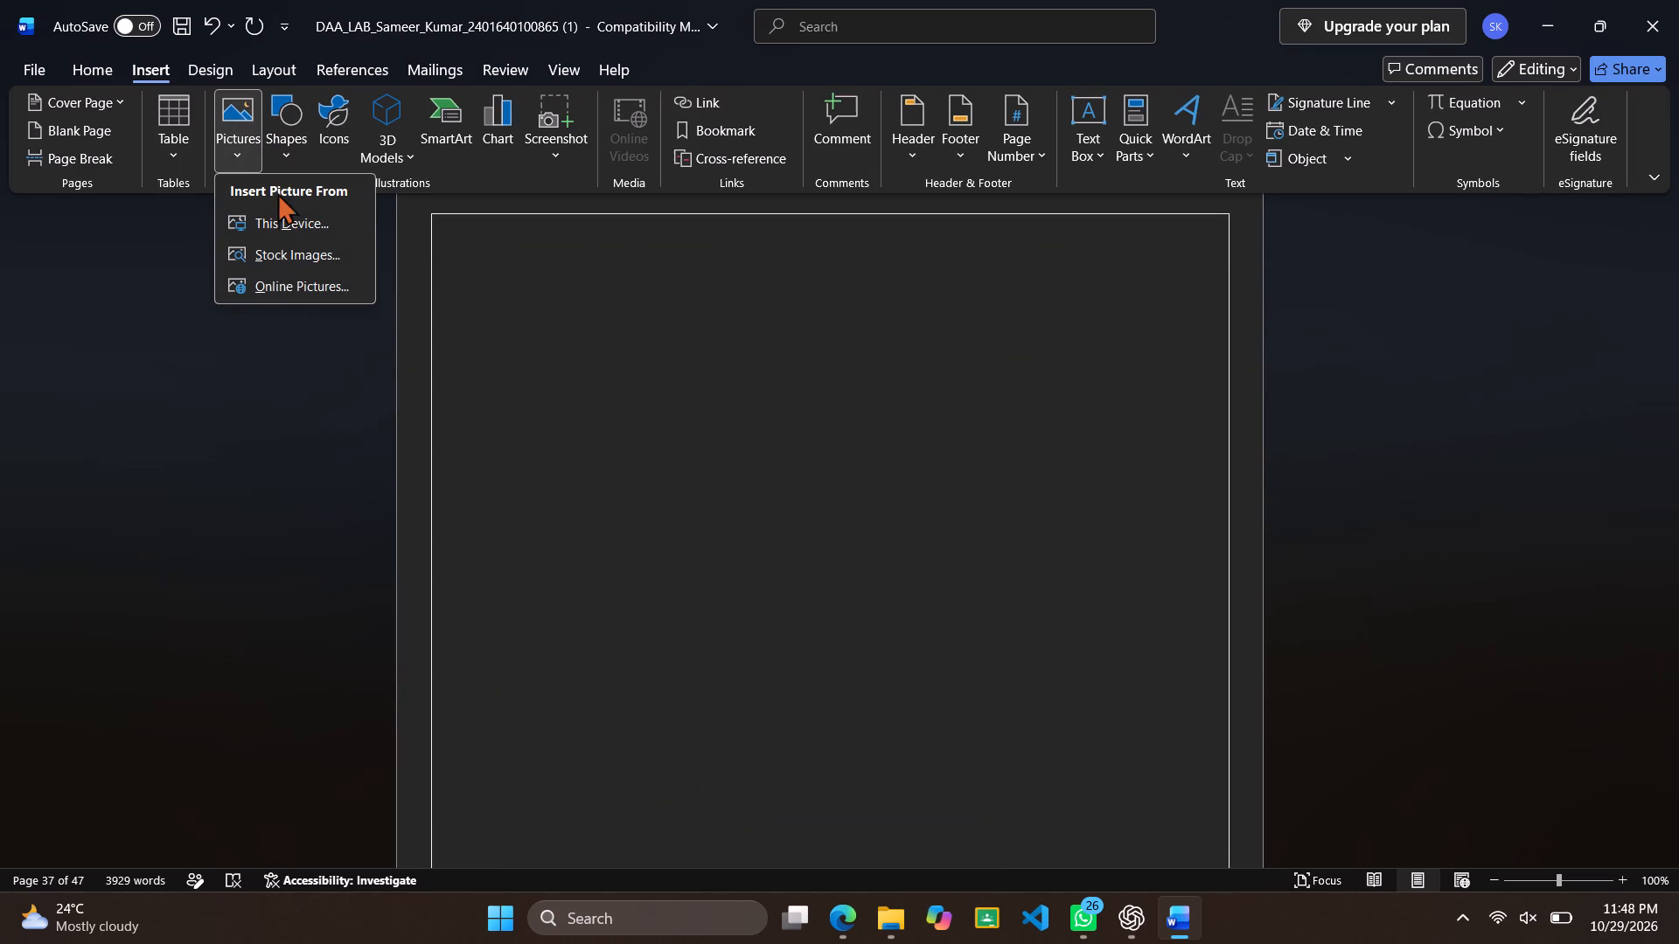
{"action": "left_click", "coordinate": [278, 219]}
{"action": "scroll", "coordinate": [456, 364], "scroll_direction": "down", "scroll_amount": 2}
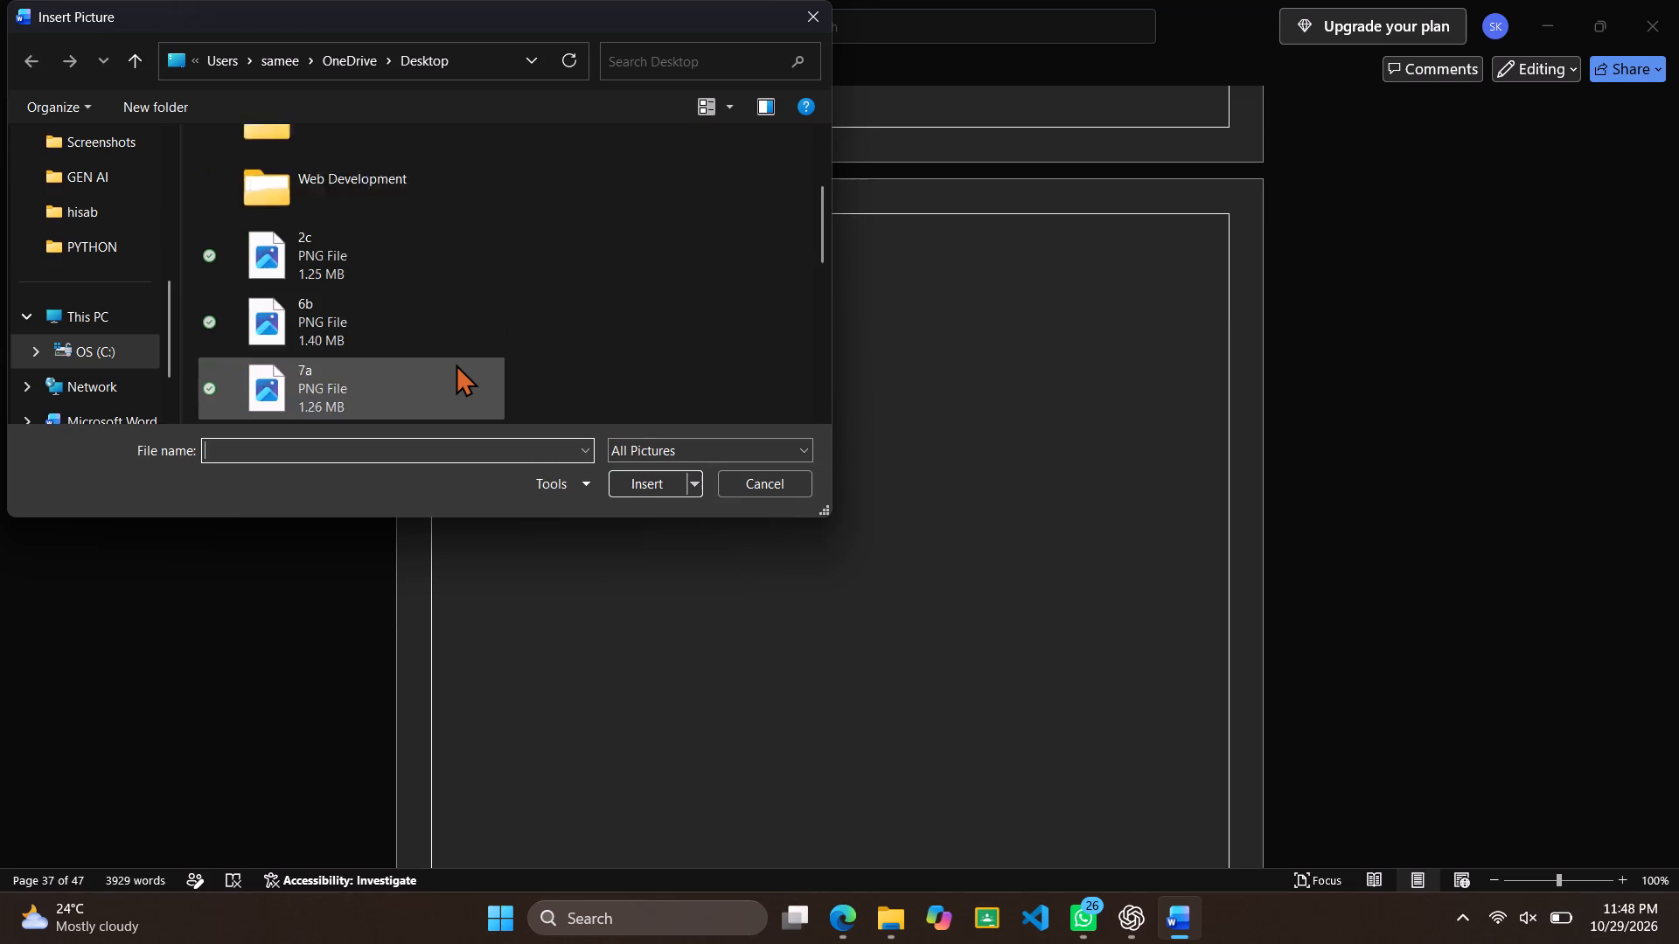
{"action": "scroll", "coordinate": [456, 364], "scroll_direction": "down", "scroll_amount": 3}
{"action": "left_click", "coordinate": [404, 266]}
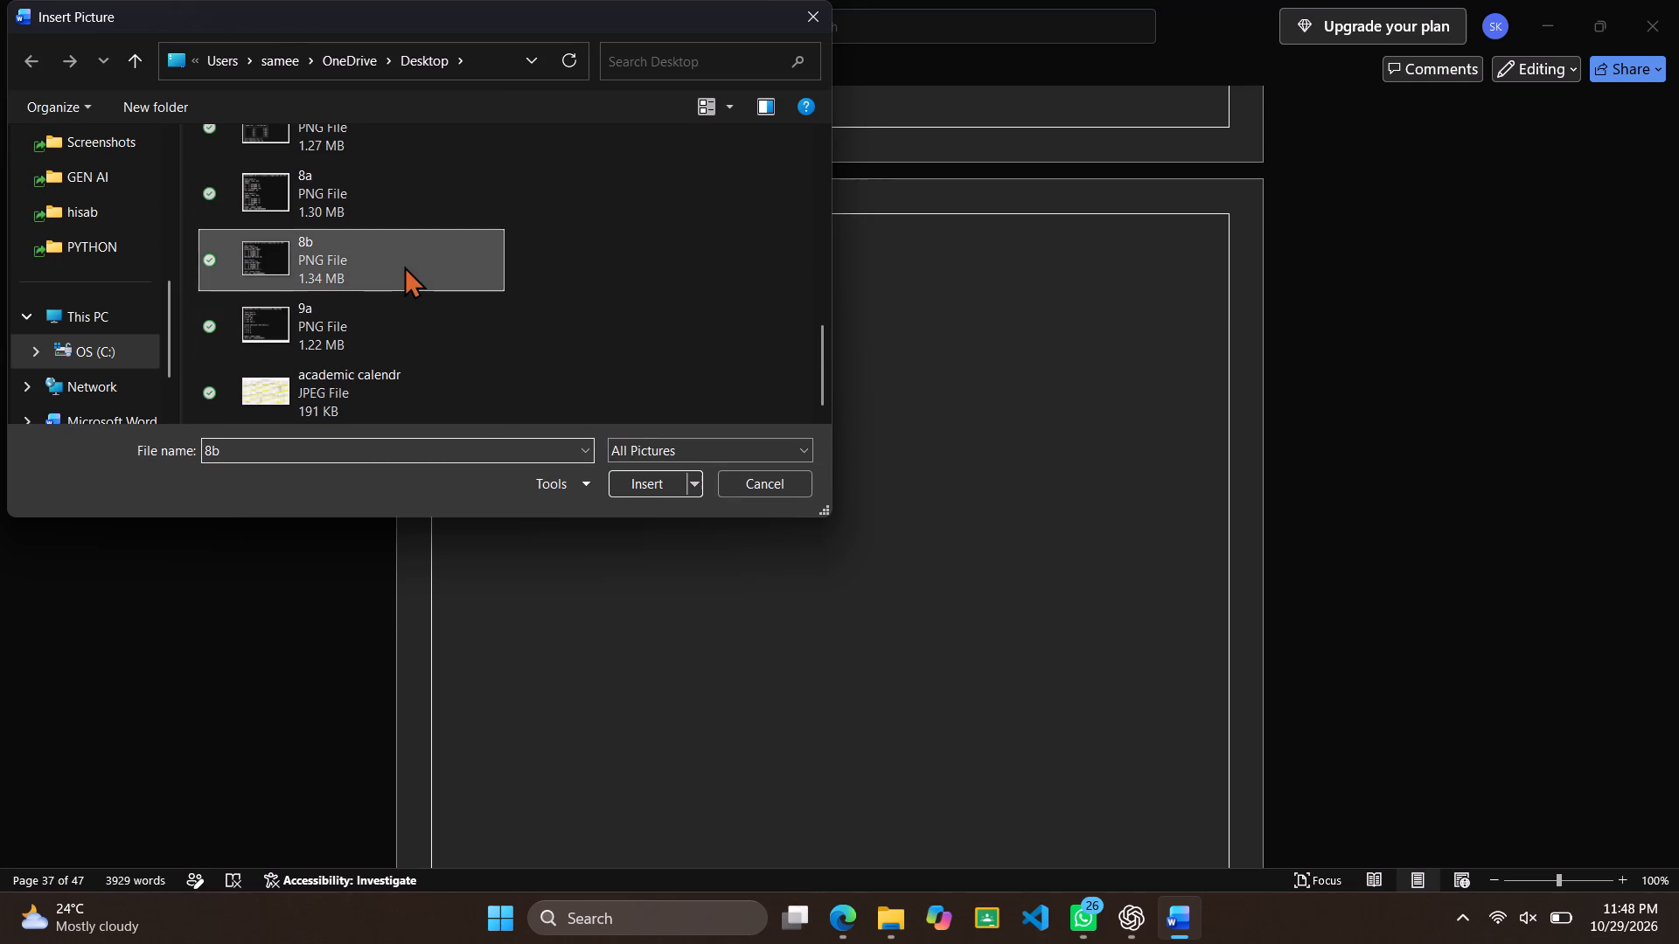
{"action": "left_click", "coordinate": [637, 472]}
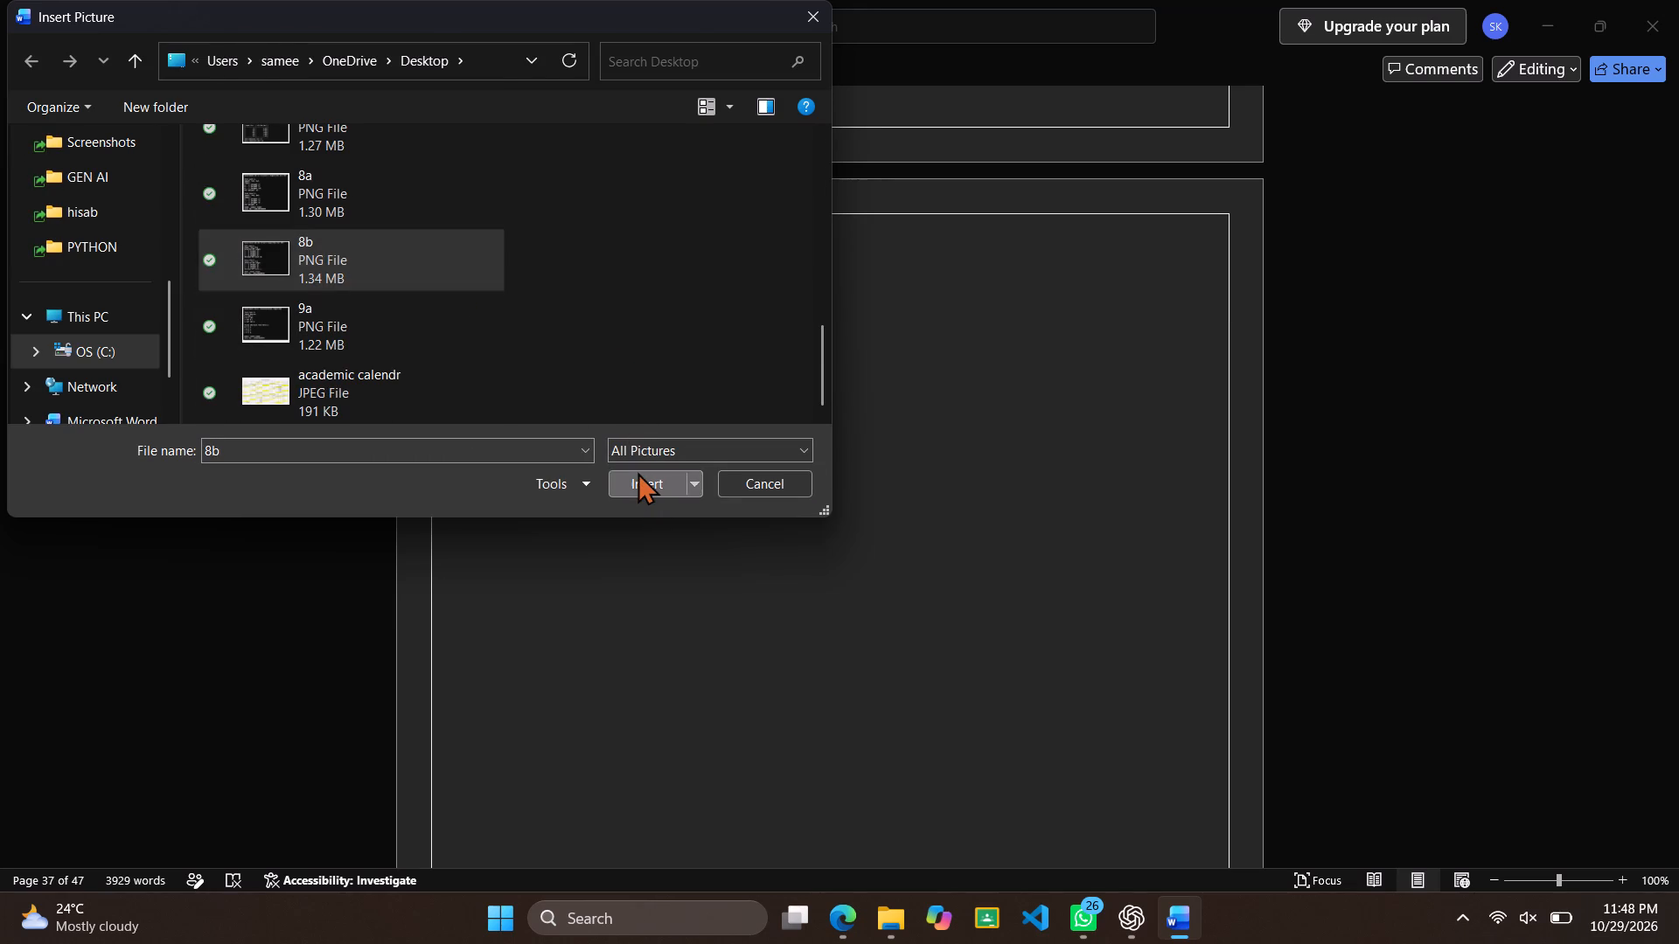
Delete the old Floyd-Warshall algorithm output image of Experiment 9(a) on page 39.
{"action": "scroll", "coordinate": [844, 603], "scroll_direction": "down", "scroll_amount": 3}
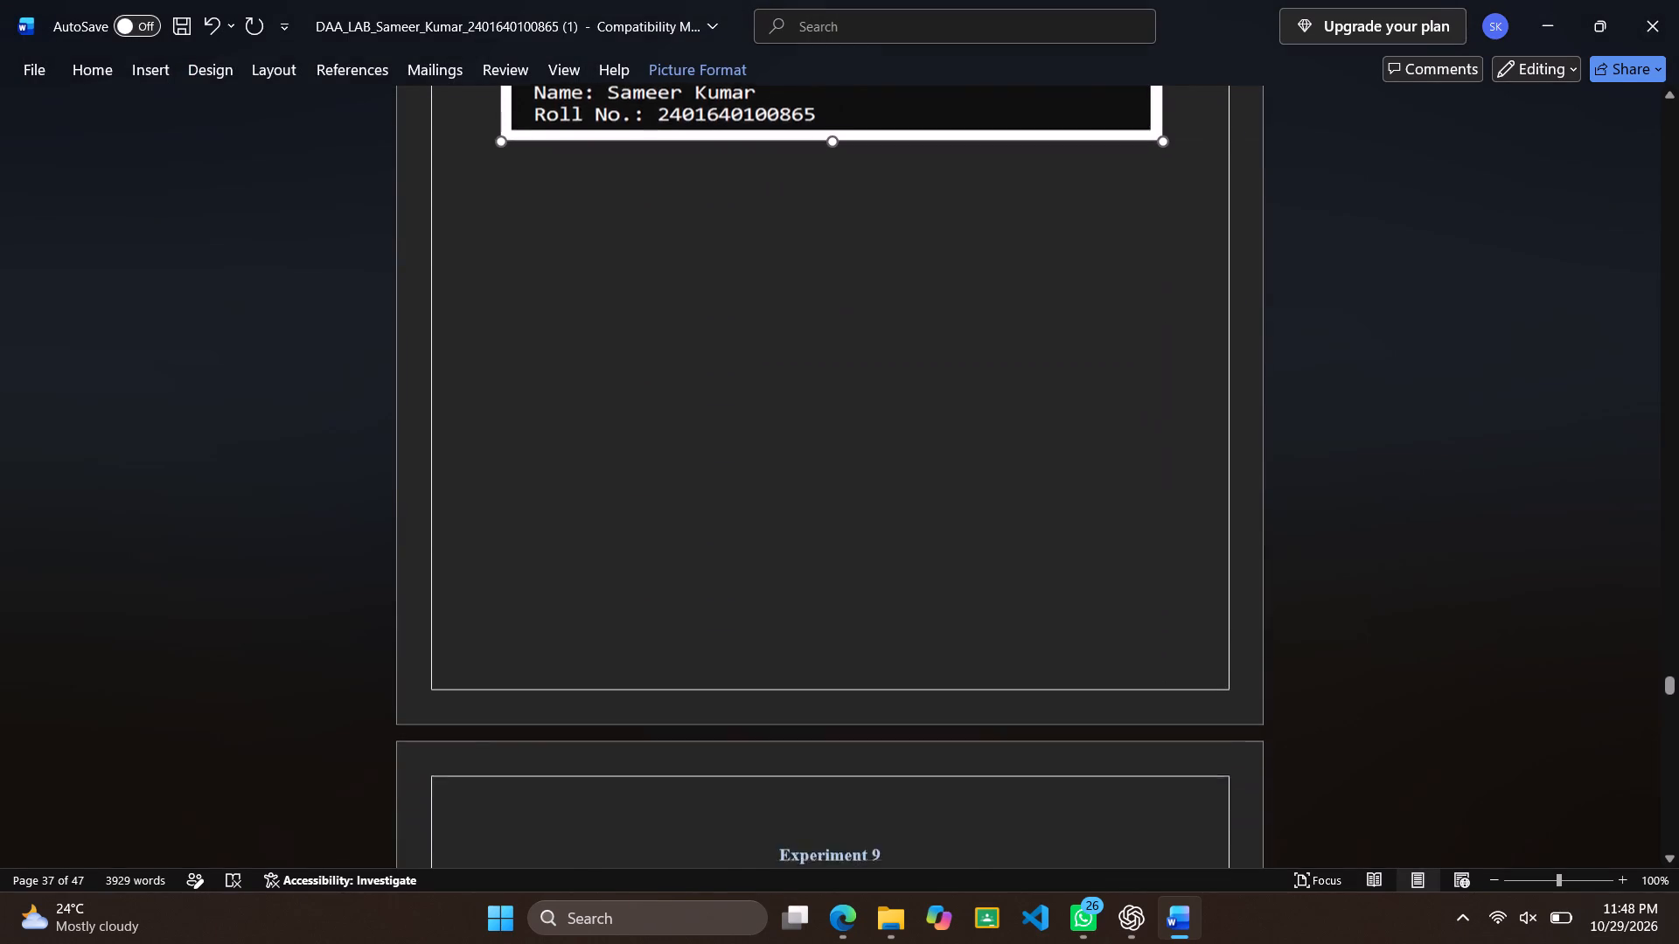
{"action": "scroll", "coordinate": [844, 603], "scroll_direction": "down", "scroll_amount": 9}
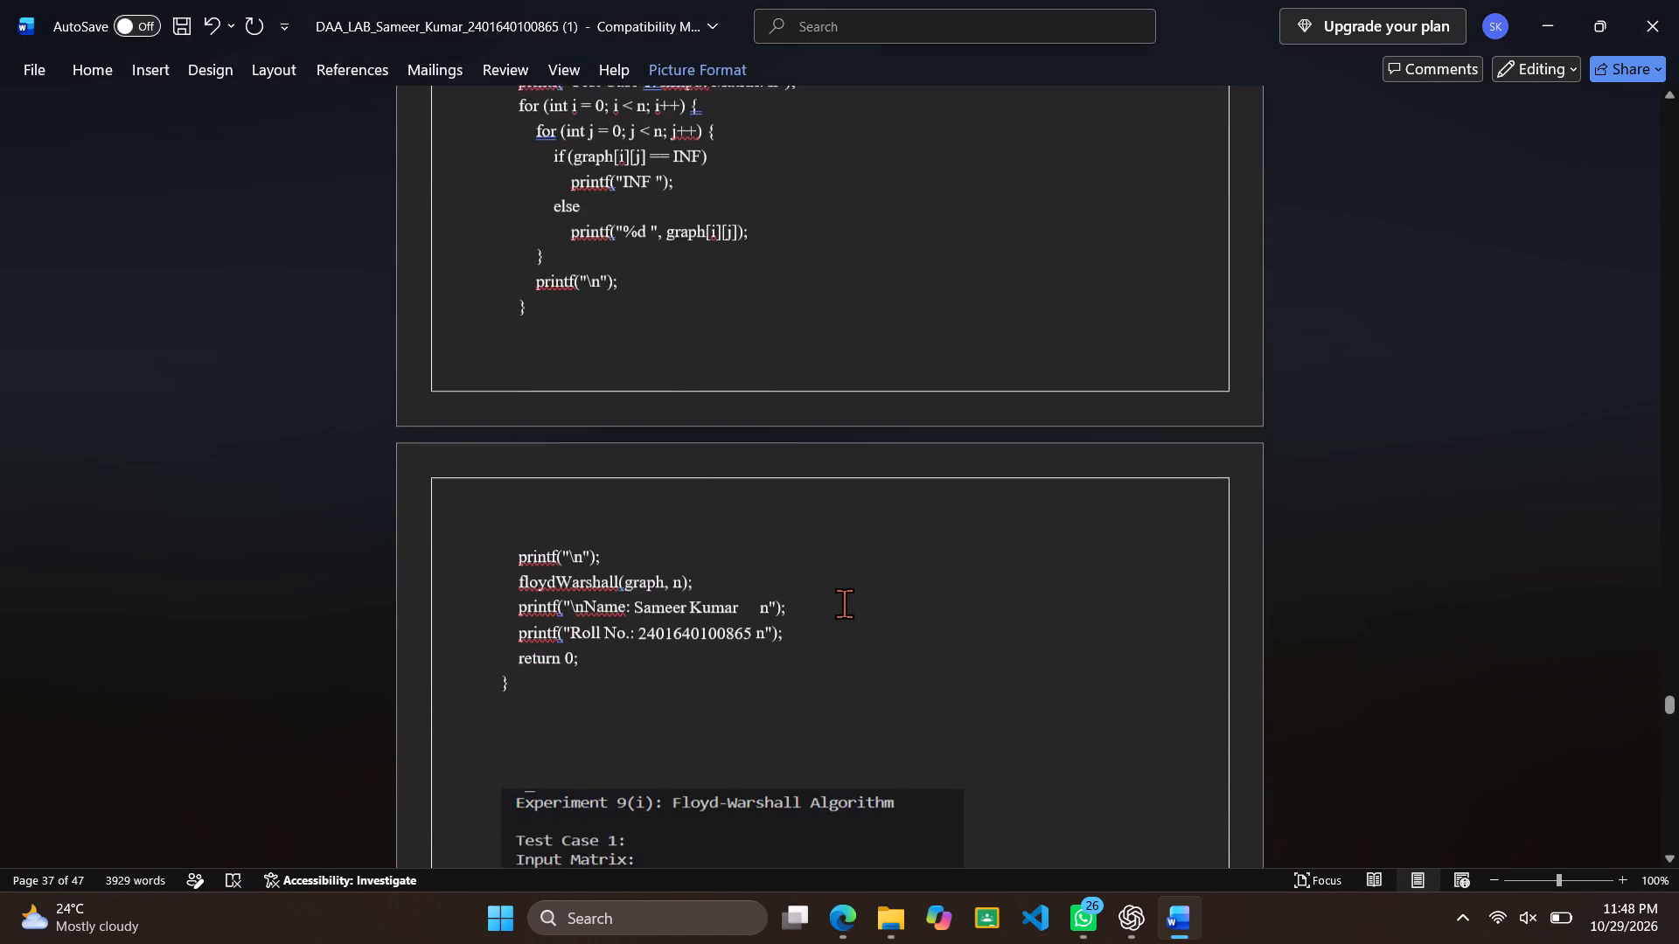
{"action": "scroll", "coordinate": [844, 603], "scroll_direction": "down", "scroll_amount": 4}
{"action": "left_click", "coordinate": [728, 507]}
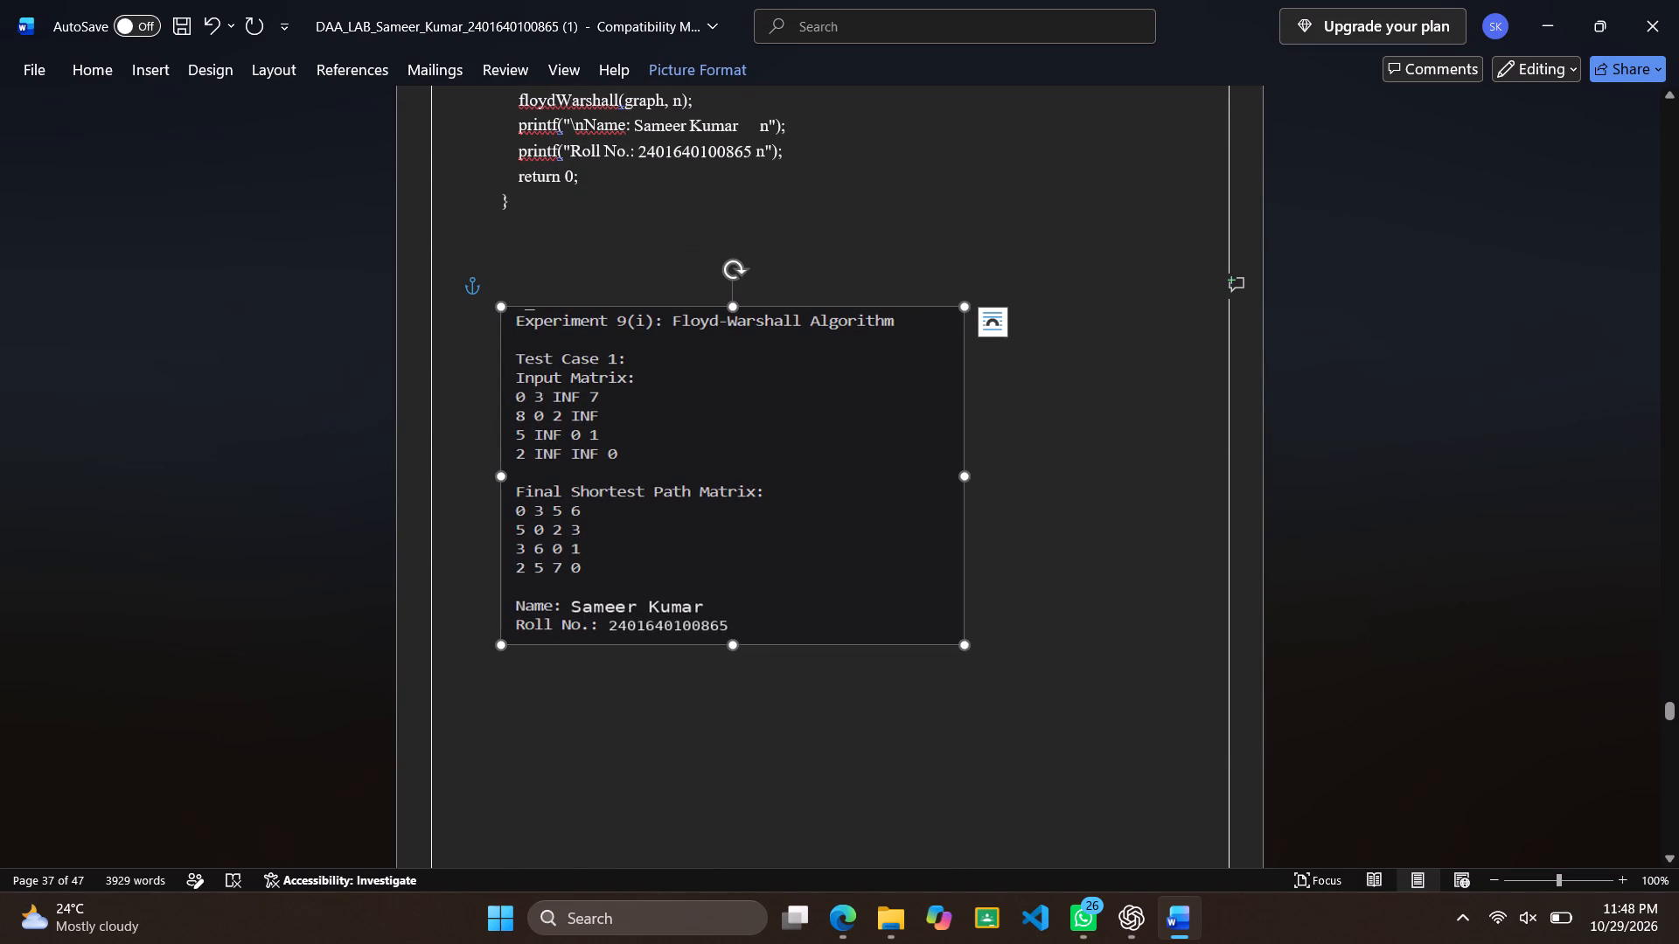
{"action": "key", "text": "Delete"}
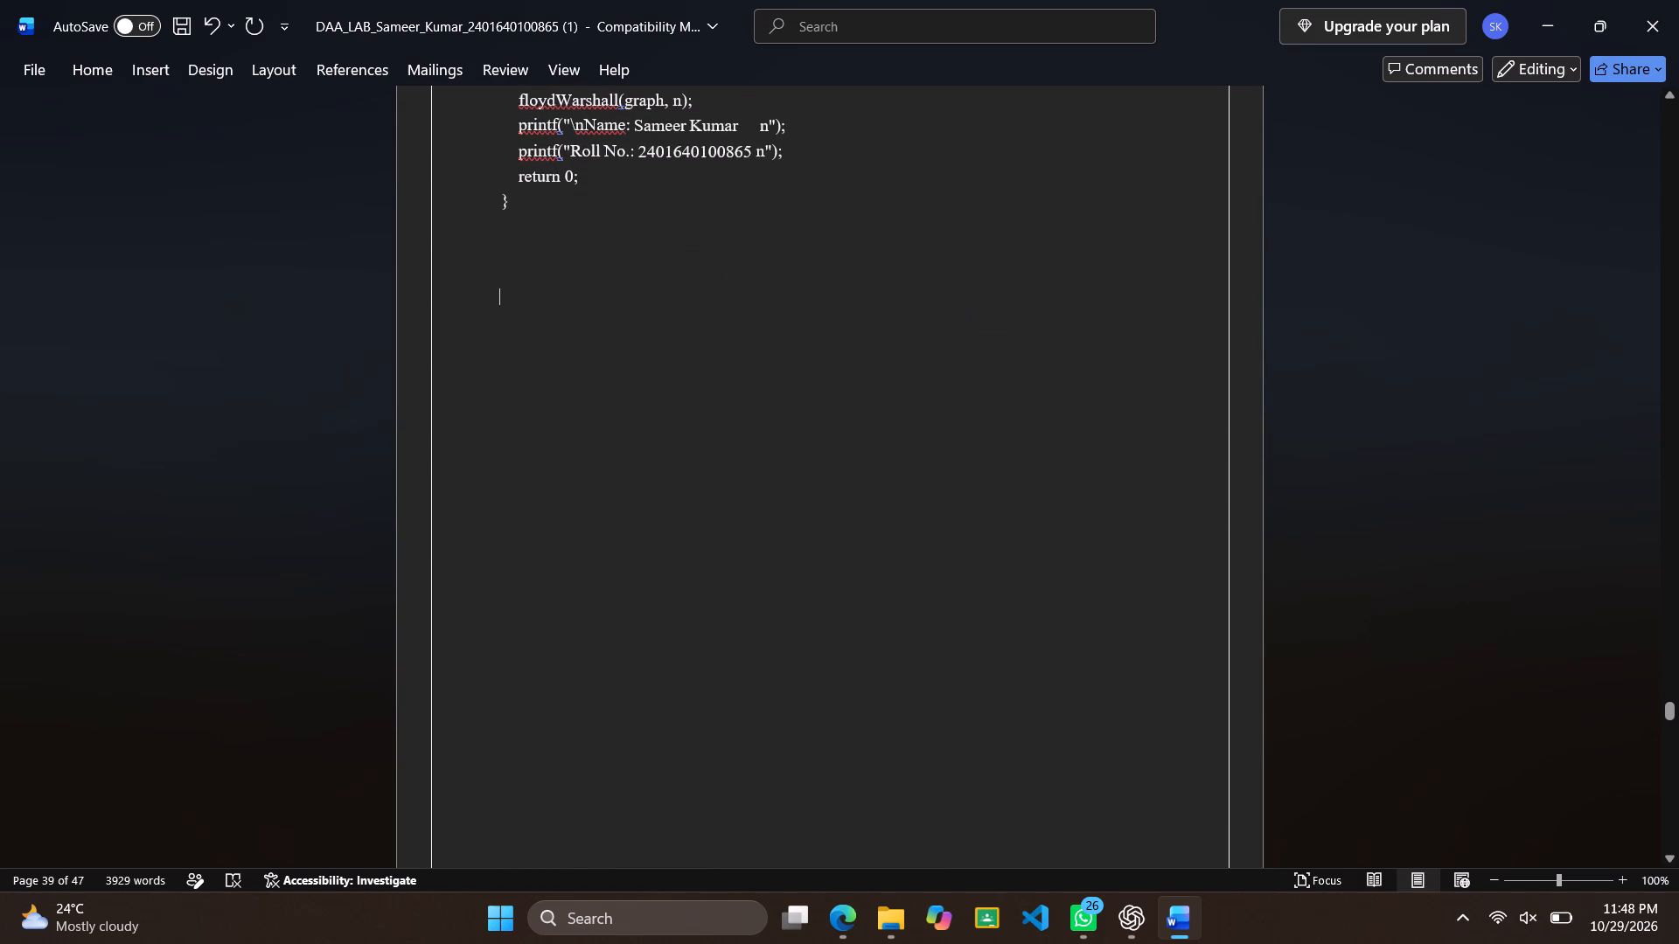
Insert the picture 9a from the Desktop folder as the Experiment 9(a) output on page 39.
{"action": "left_click", "coordinate": [158, 75]}
{"action": "left_click", "coordinate": [257, 125]}
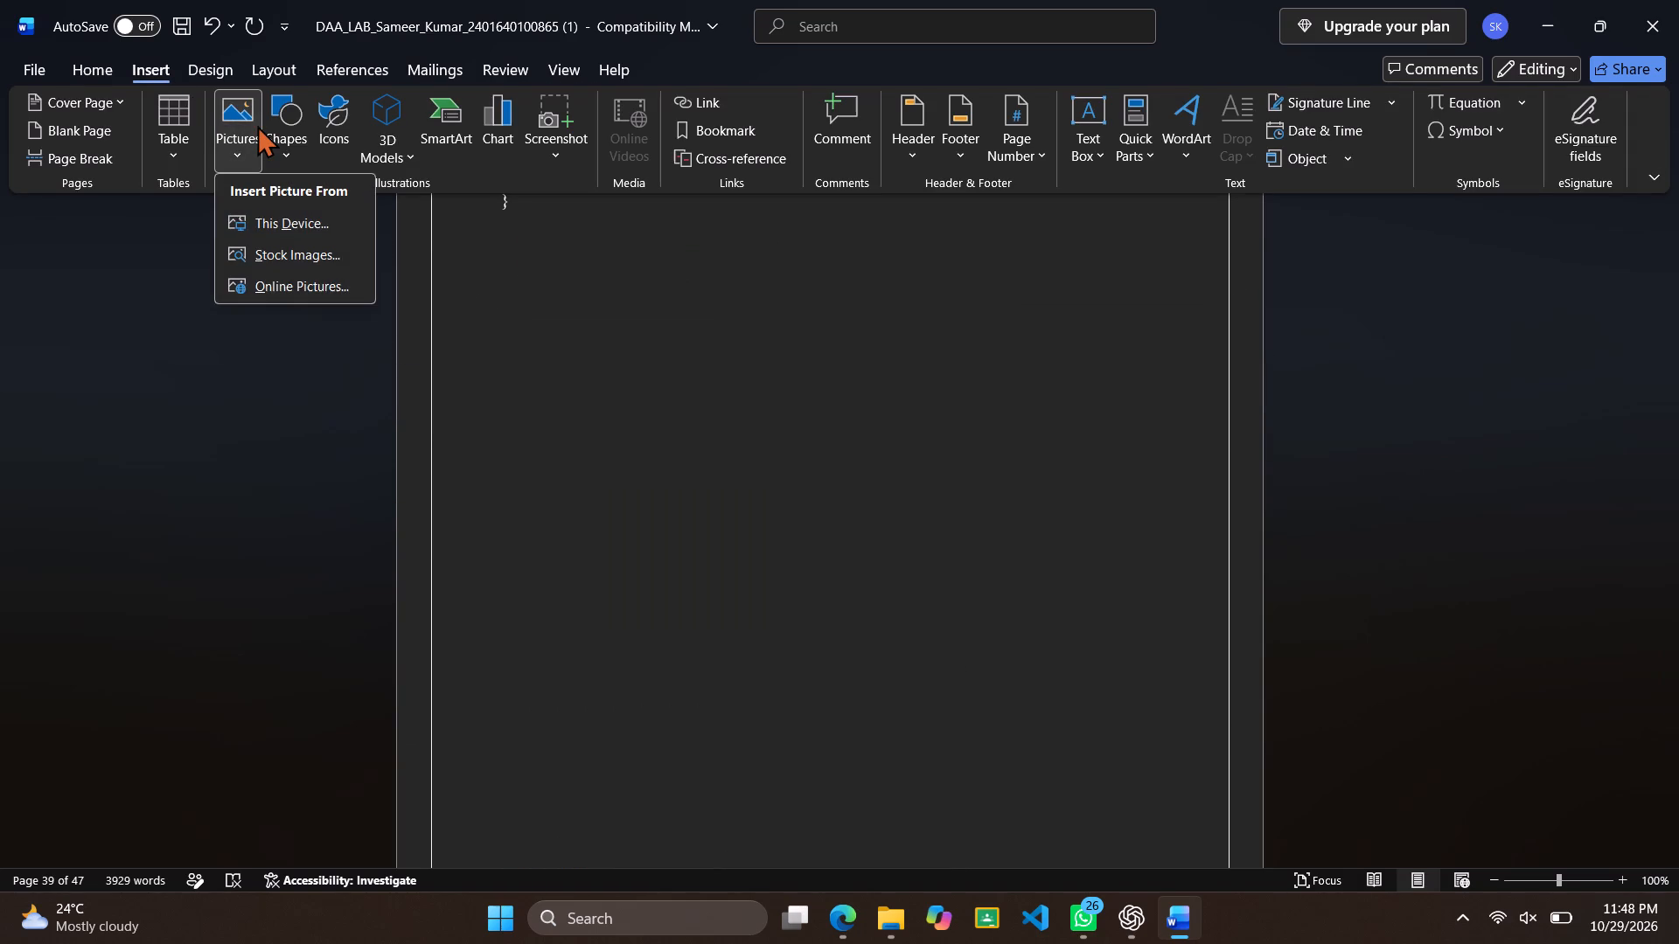
{"action": "left_click", "coordinate": [298, 212]}
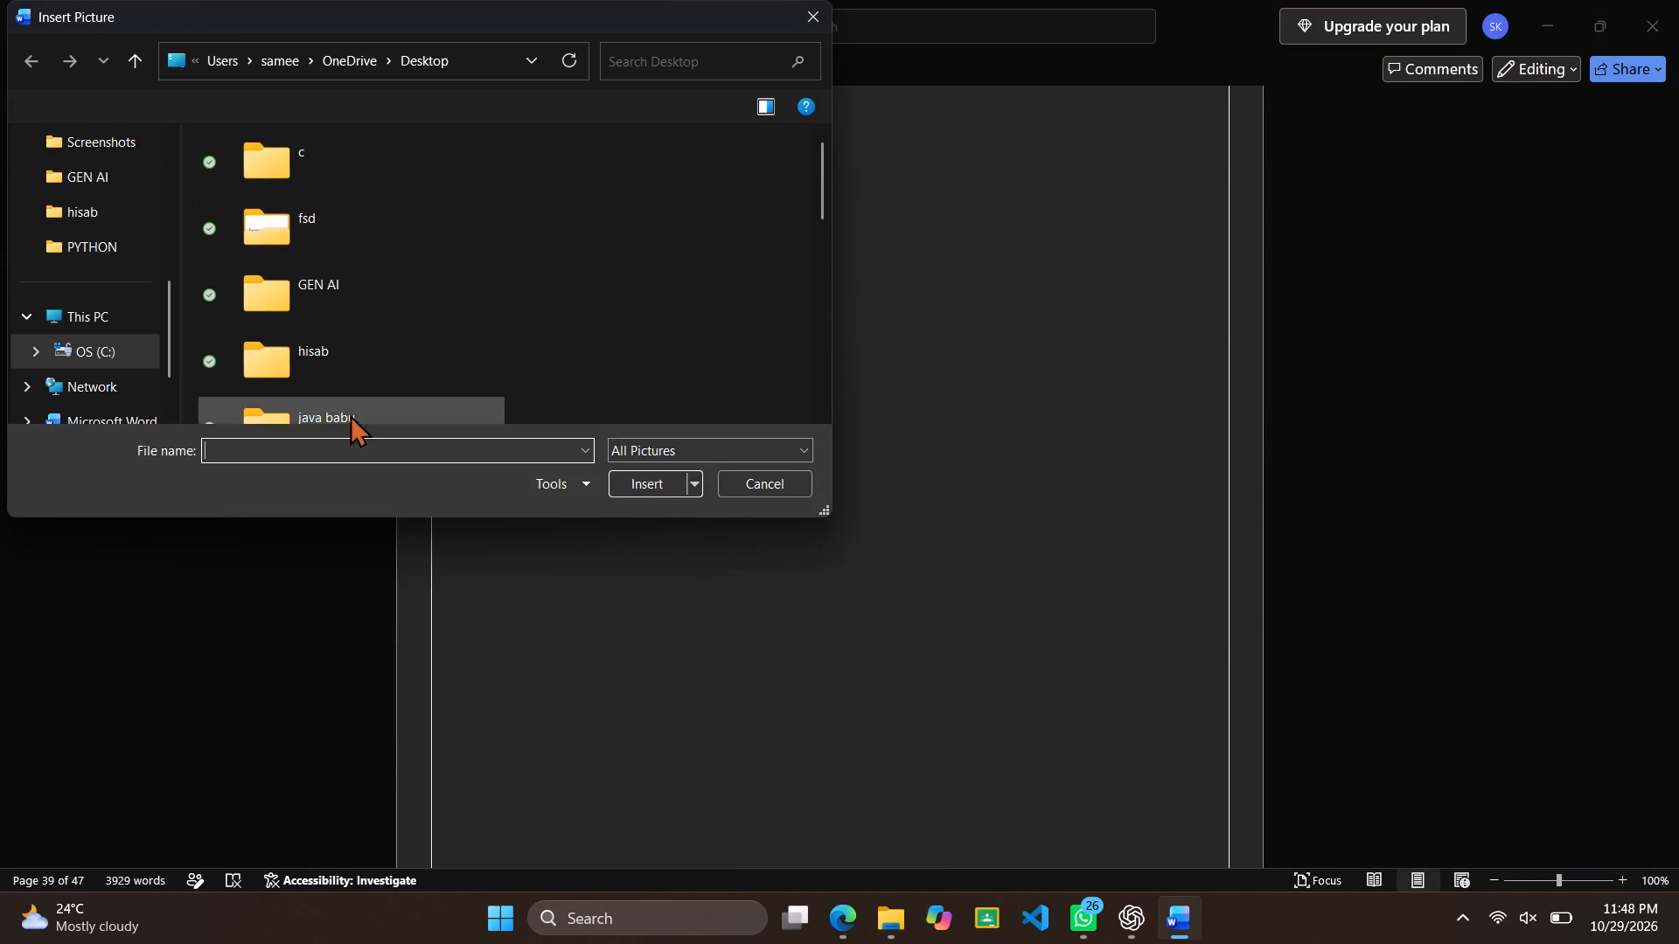
{"action": "left_click", "coordinate": [341, 442]}
{"action": "key", "text": "9"}
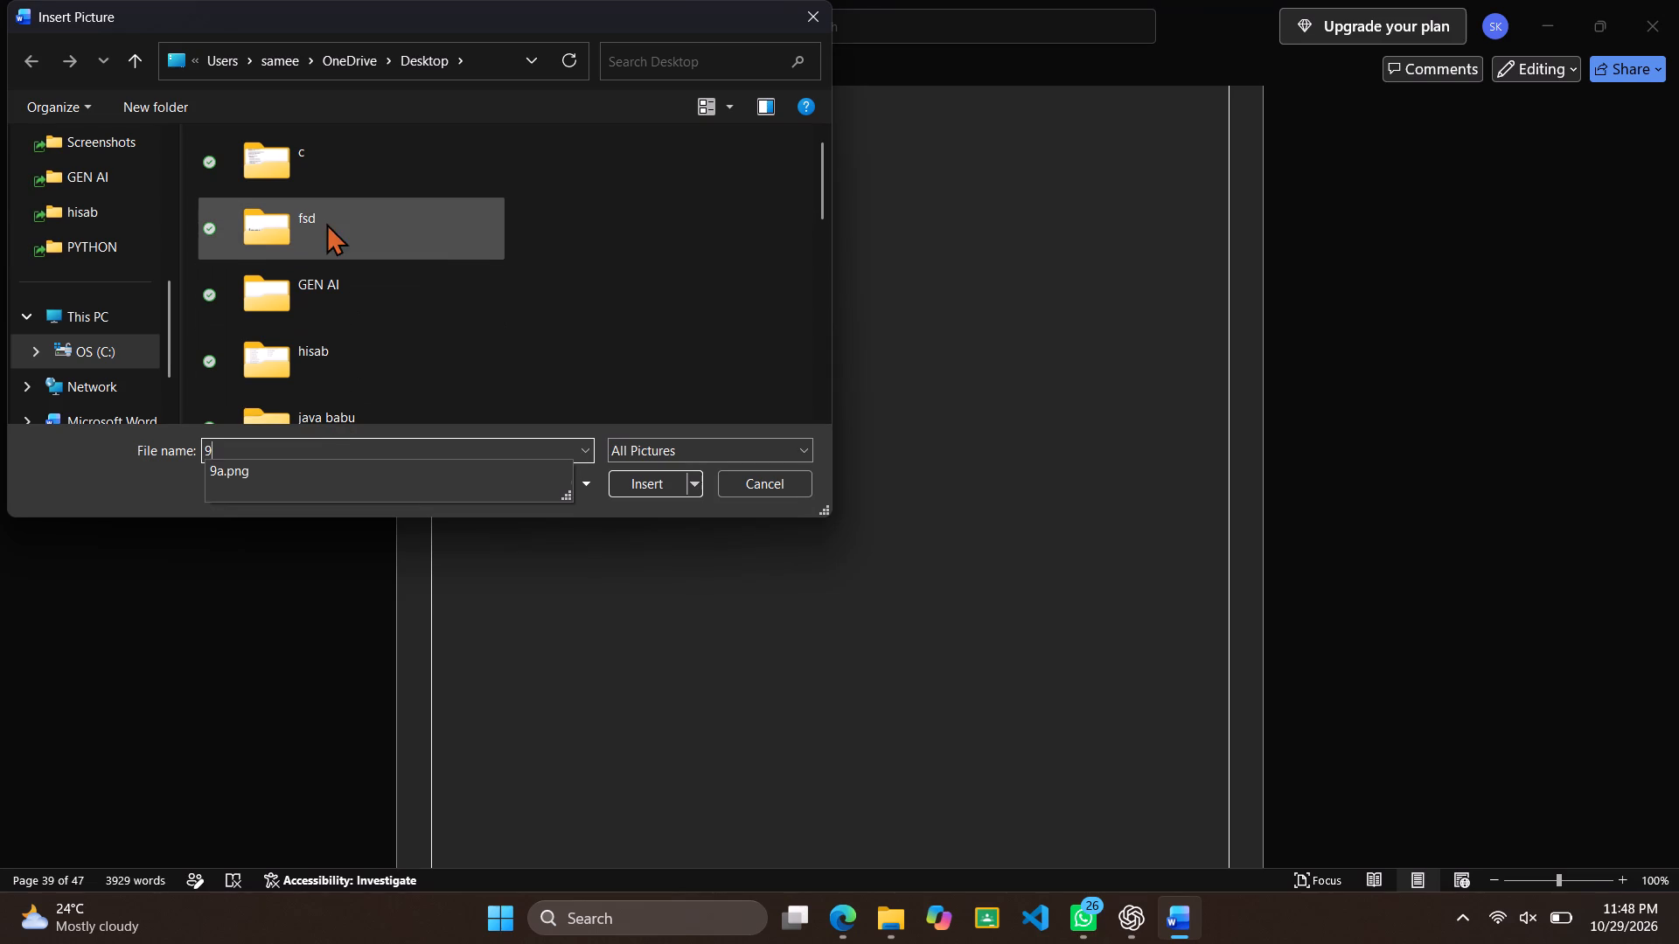
{"action": "key", "text": "a"}
{"action": "left_click", "coordinate": [320, 472]}
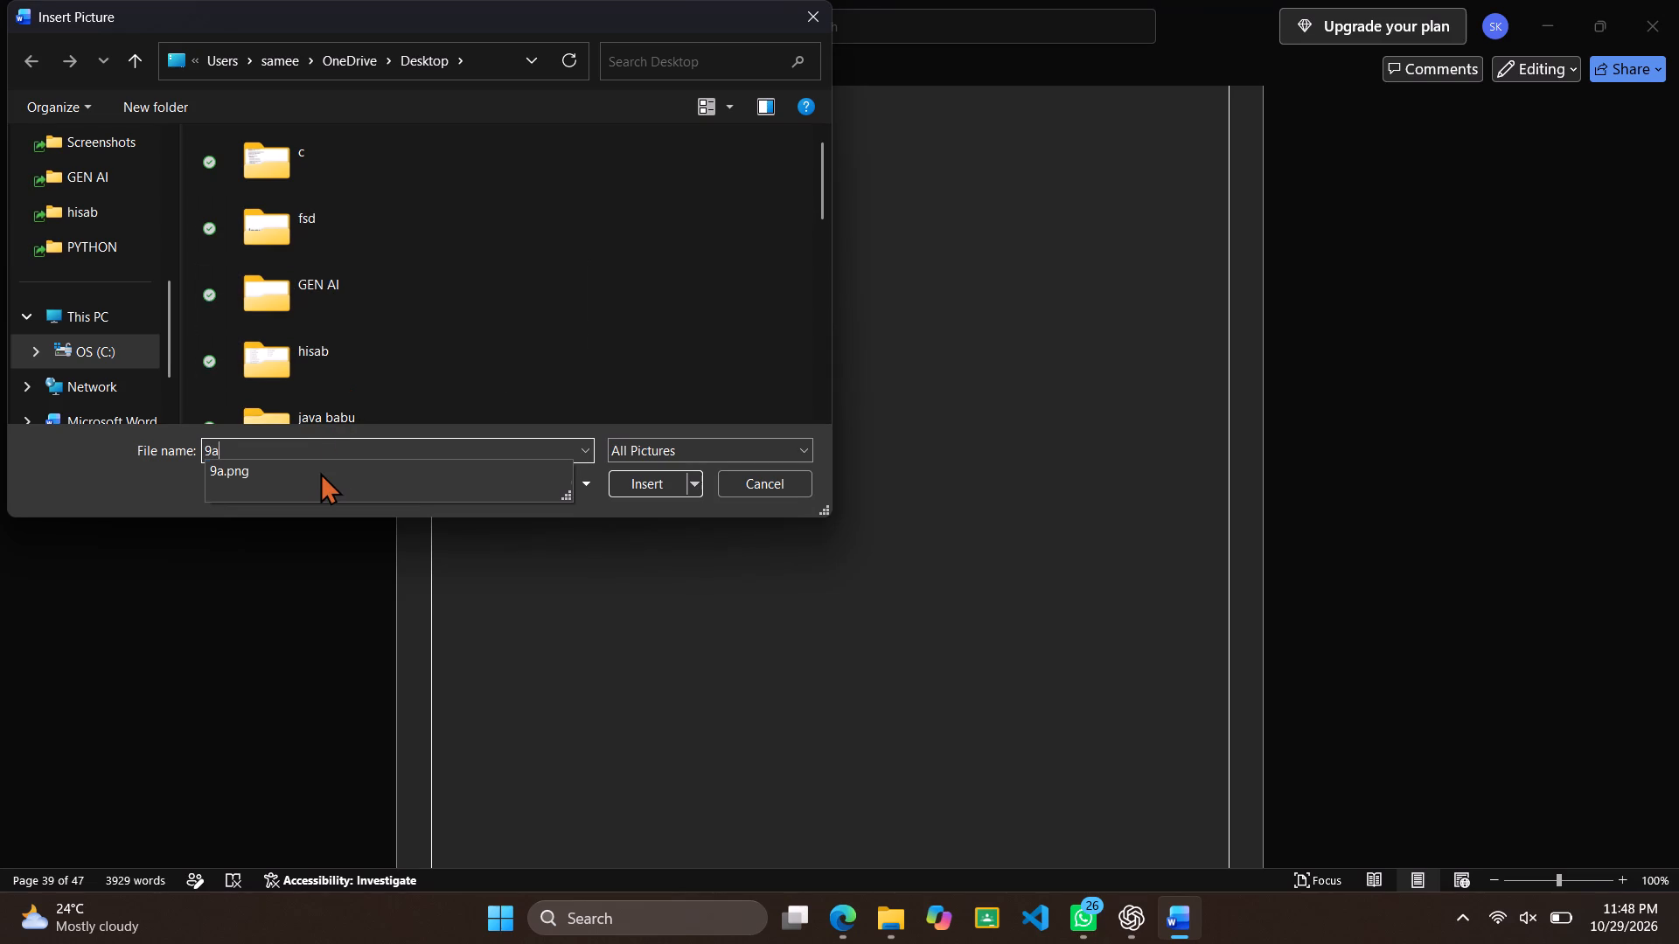
{"action": "left_click", "coordinate": [655, 481]}
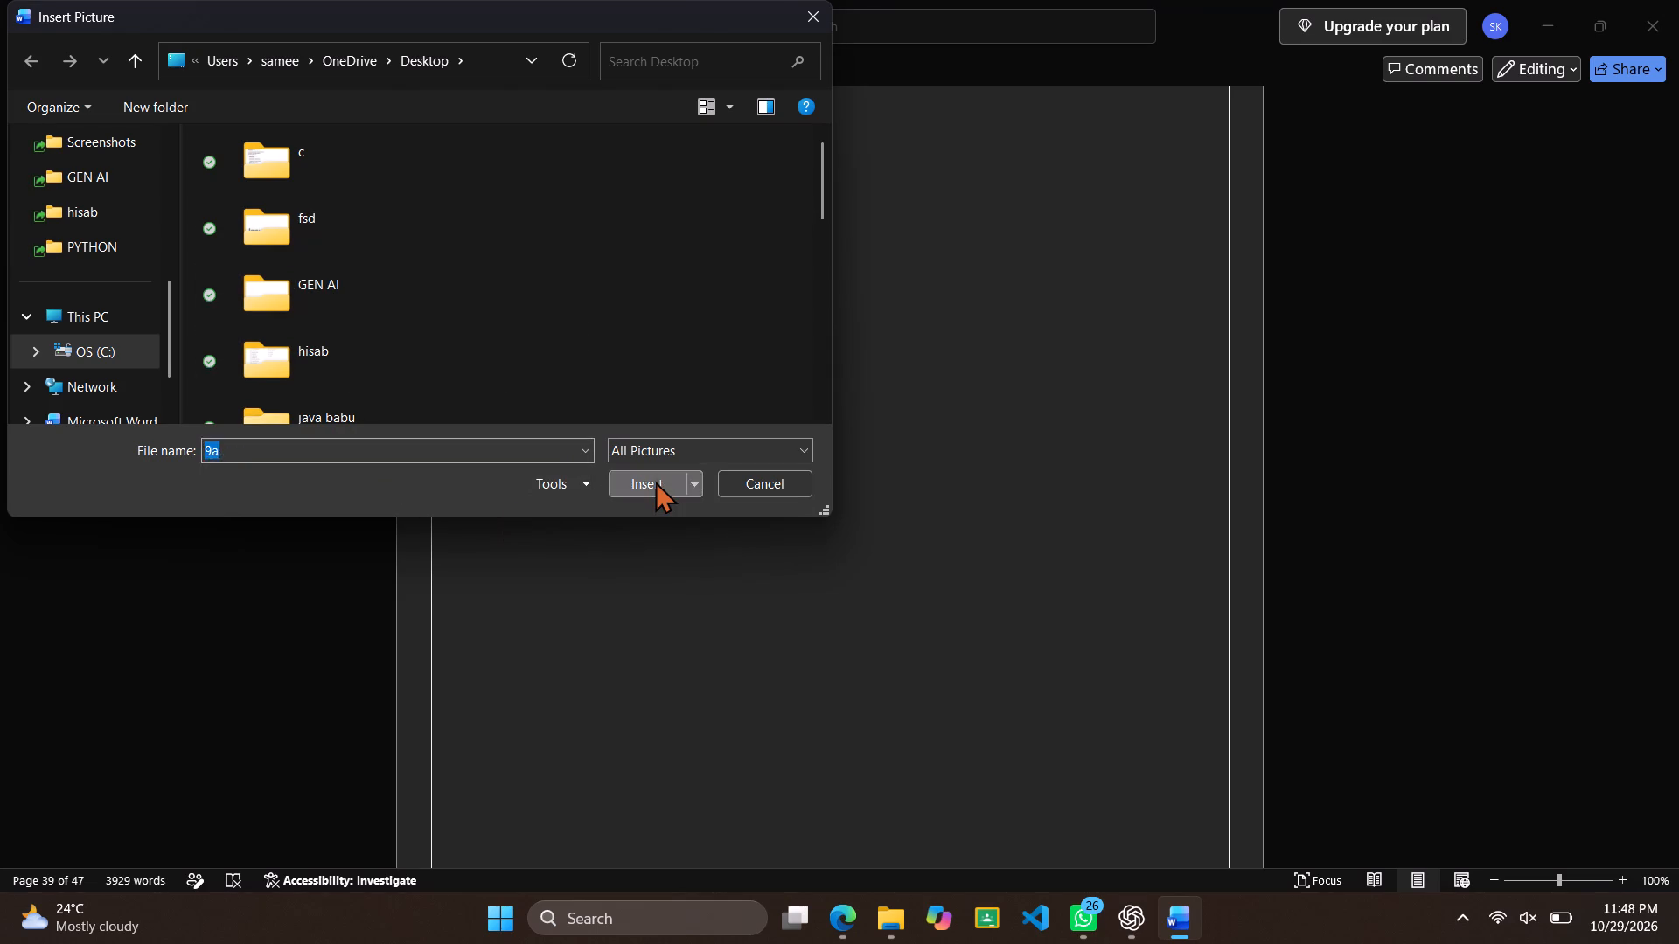
Delete the old Dijkstra's algorithm output image of Experiment 9(b) on page 43.
{"action": "scroll", "coordinate": [818, 519], "scroll_direction": "down", "scroll_amount": 4}
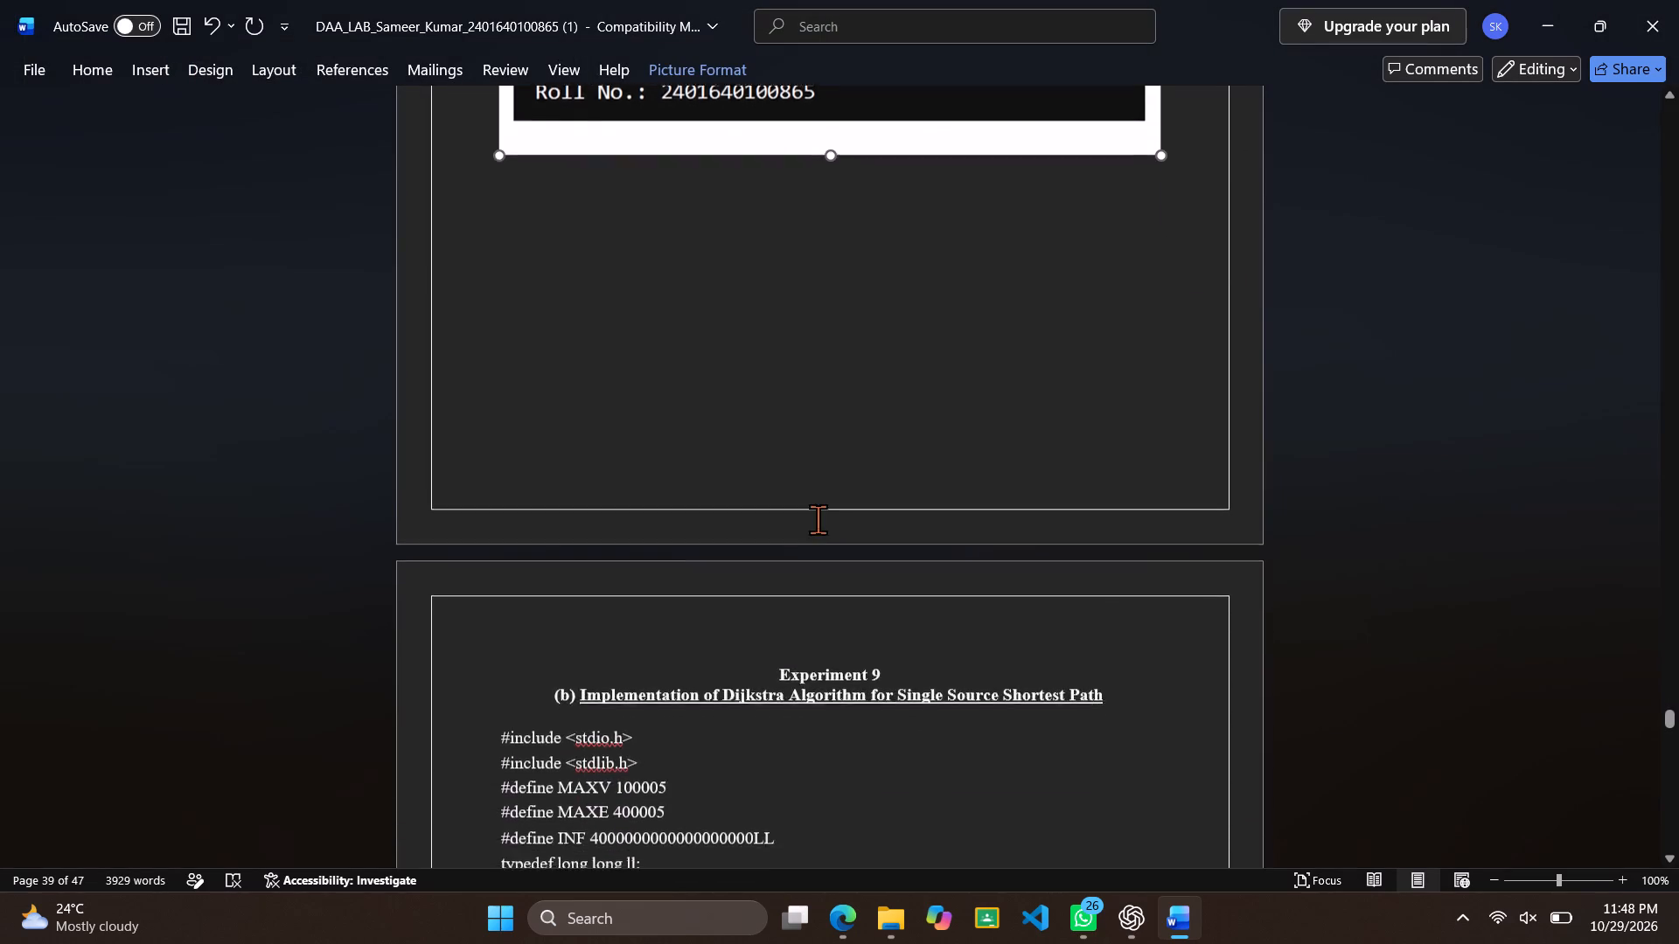
{"action": "scroll", "coordinate": [818, 519], "scroll_direction": "down", "scroll_amount": 10}
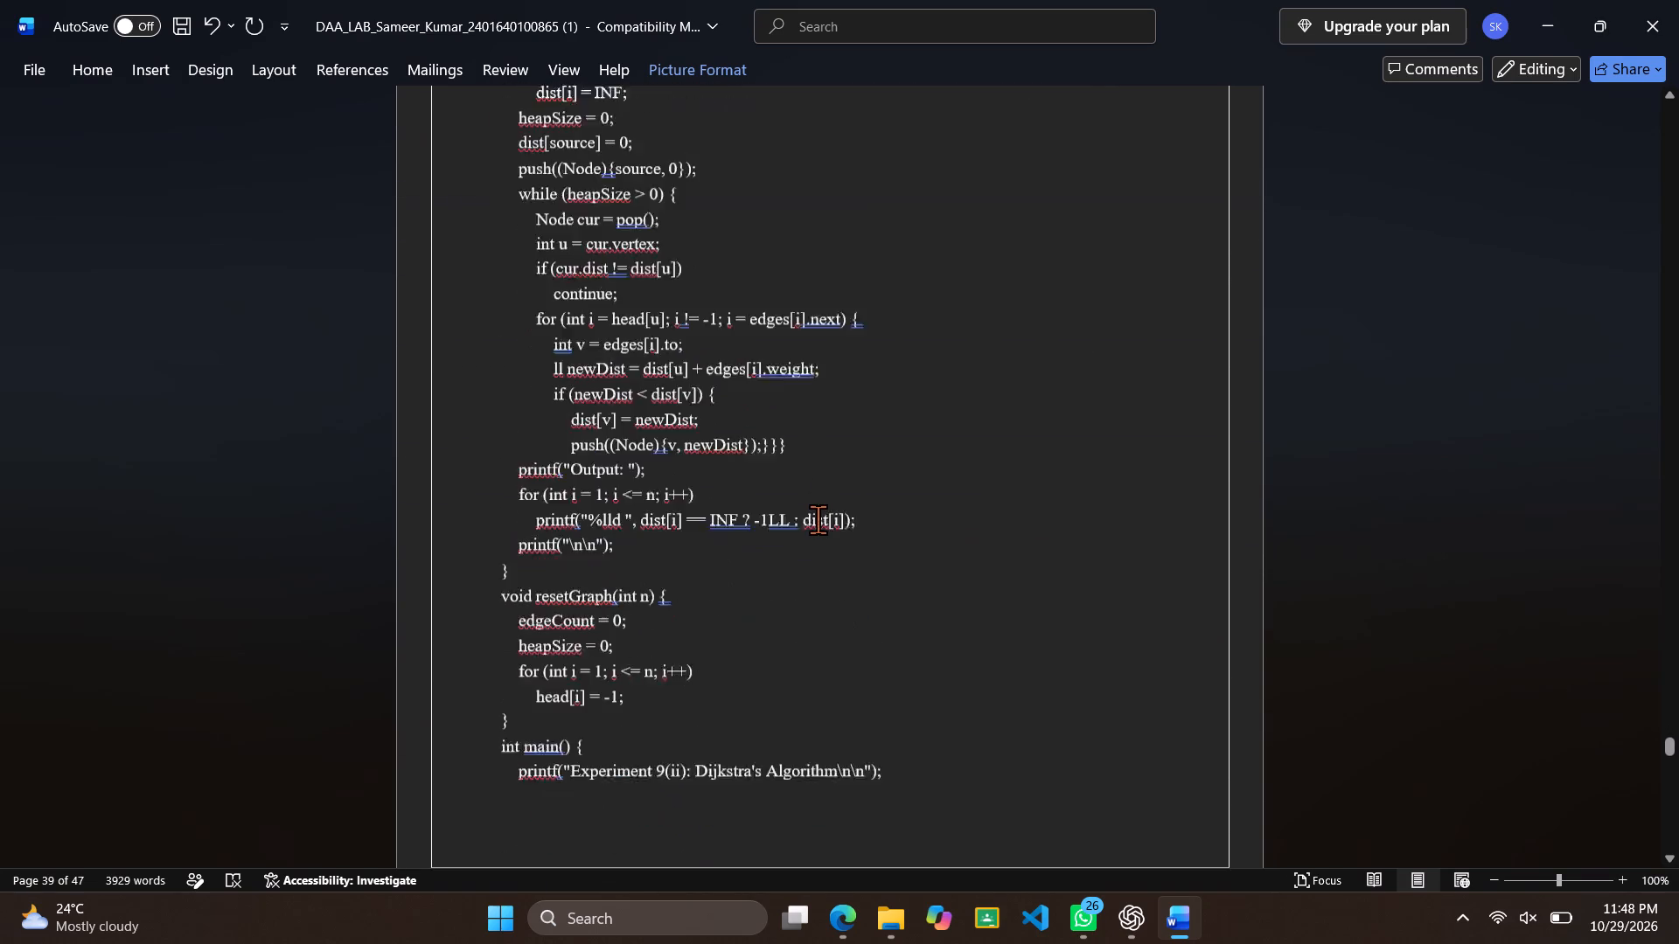
{"action": "scroll", "coordinate": [818, 519], "scroll_direction": "down", "scroll_amount": 10}
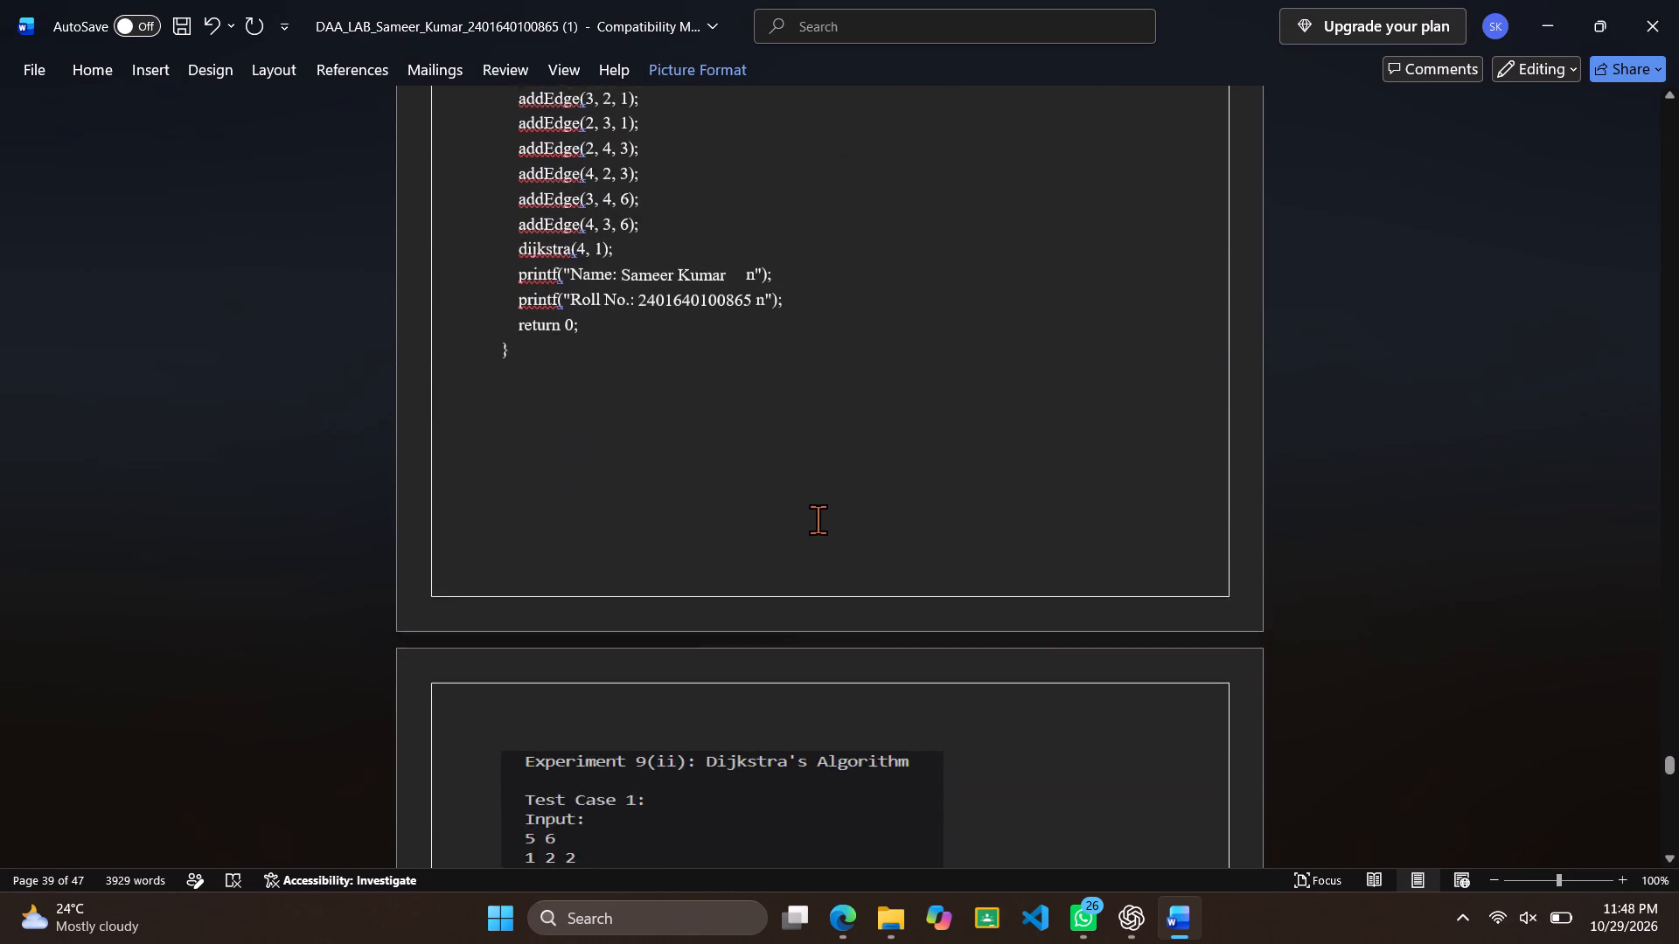
{"action": "scroll", "coordinate": [818, 519], "scroll_direction": "down", "scroll_amount": 3}
{"action": "left_click", "coordinate": [749, 466]}
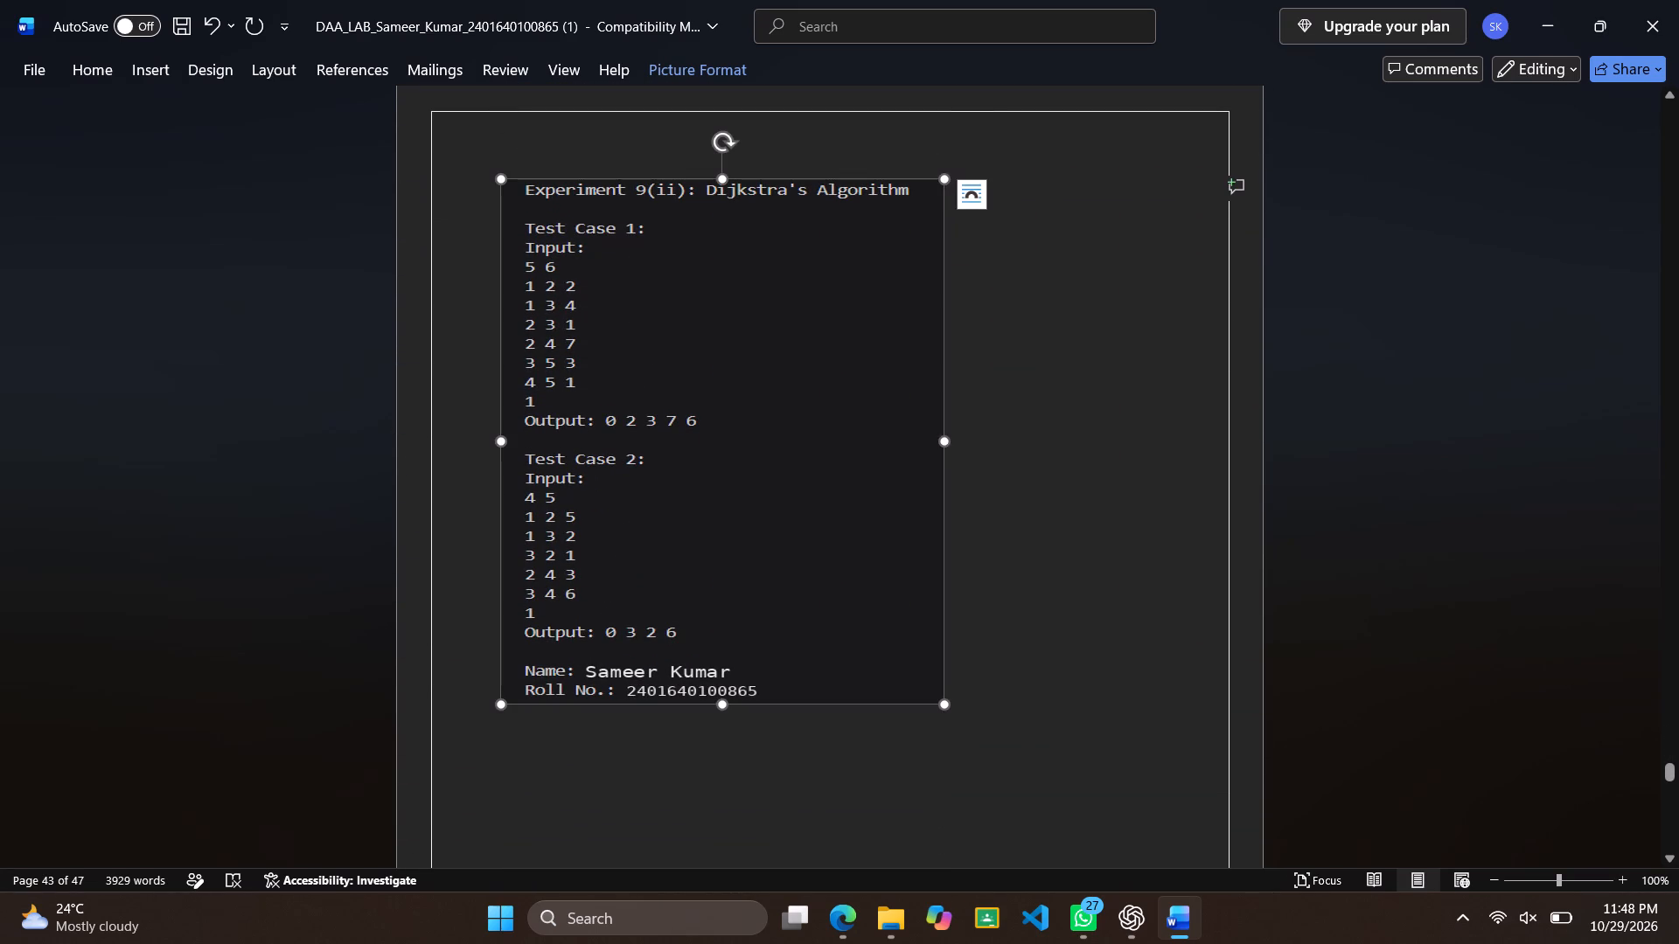
{"action": "key", "text": "Delete"}
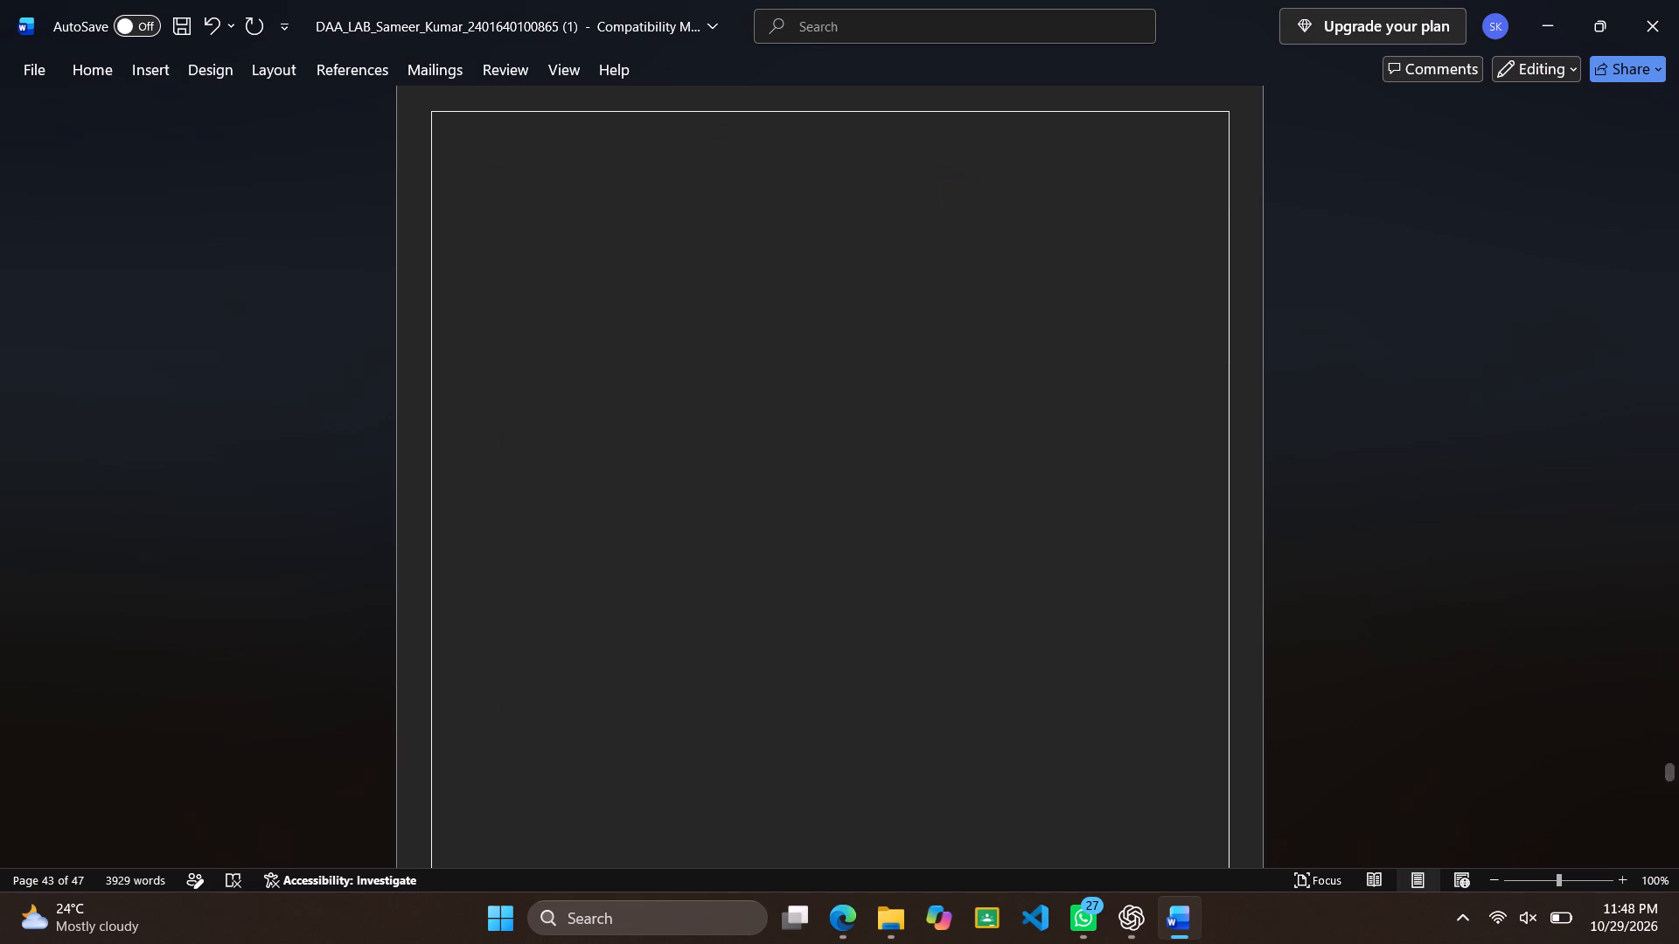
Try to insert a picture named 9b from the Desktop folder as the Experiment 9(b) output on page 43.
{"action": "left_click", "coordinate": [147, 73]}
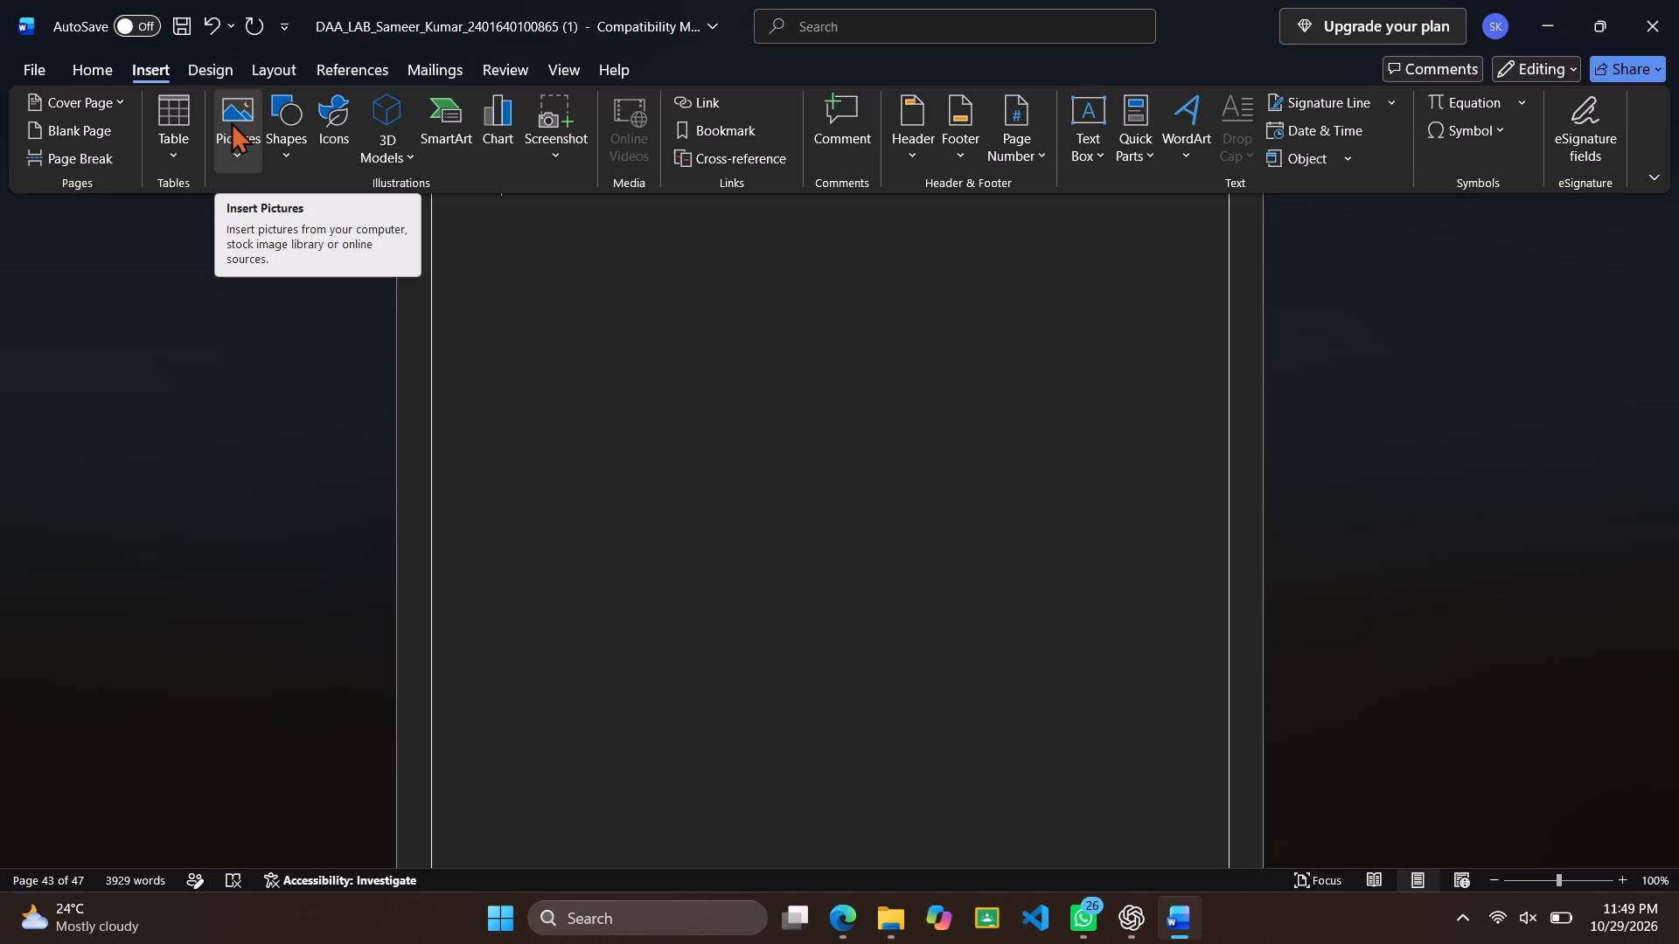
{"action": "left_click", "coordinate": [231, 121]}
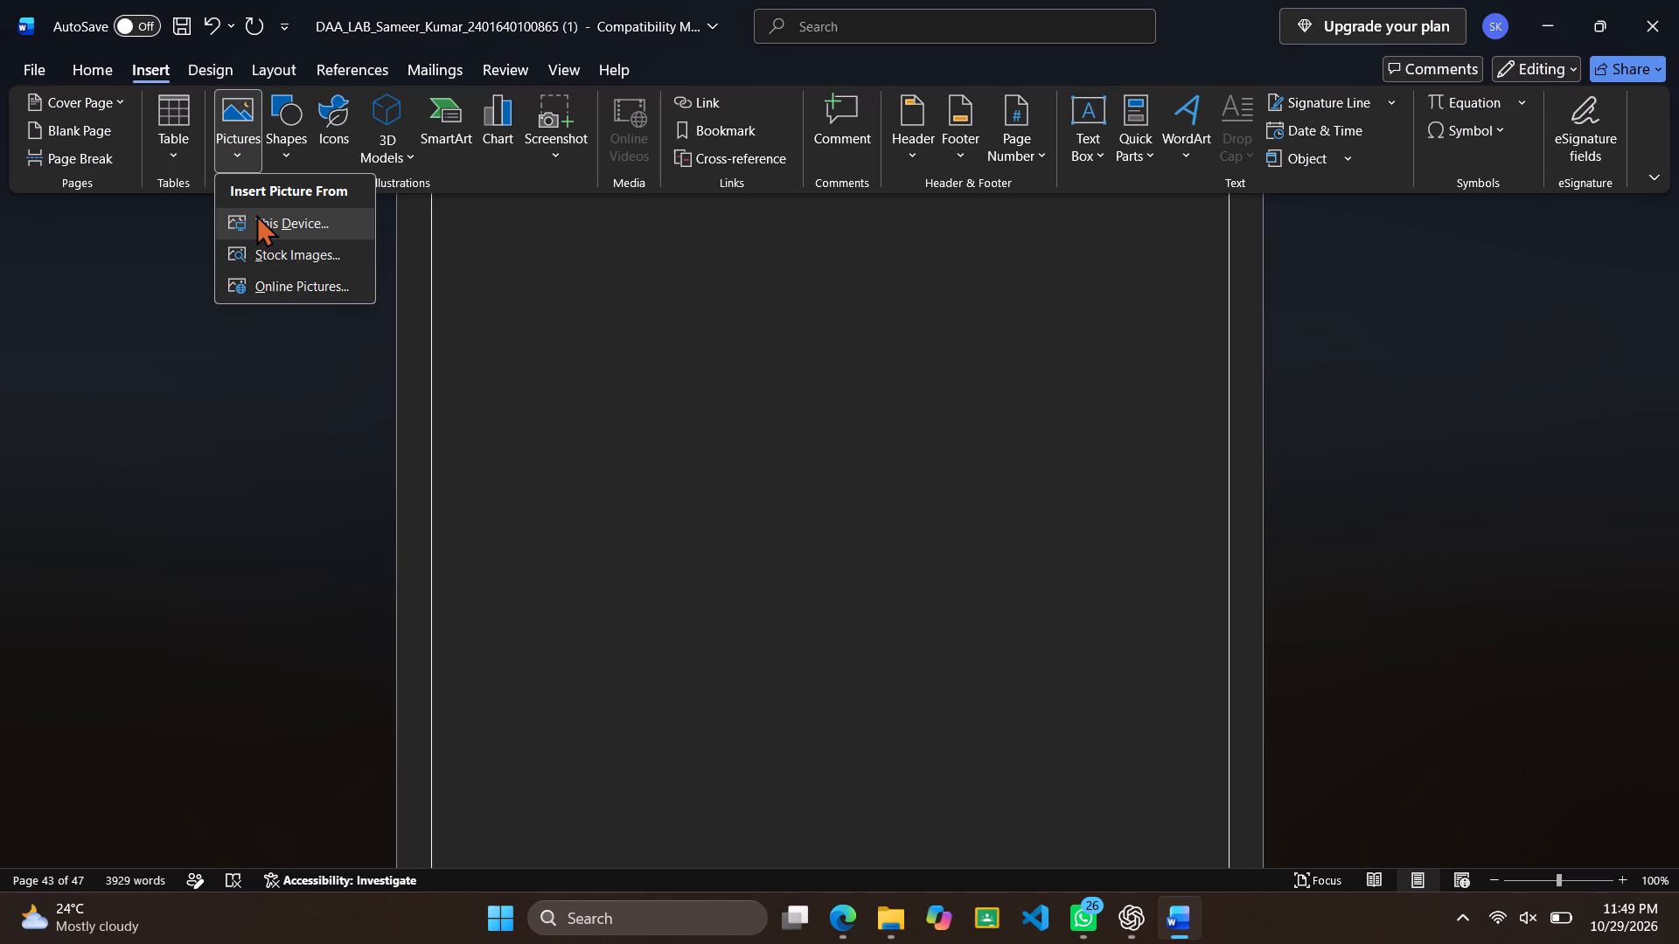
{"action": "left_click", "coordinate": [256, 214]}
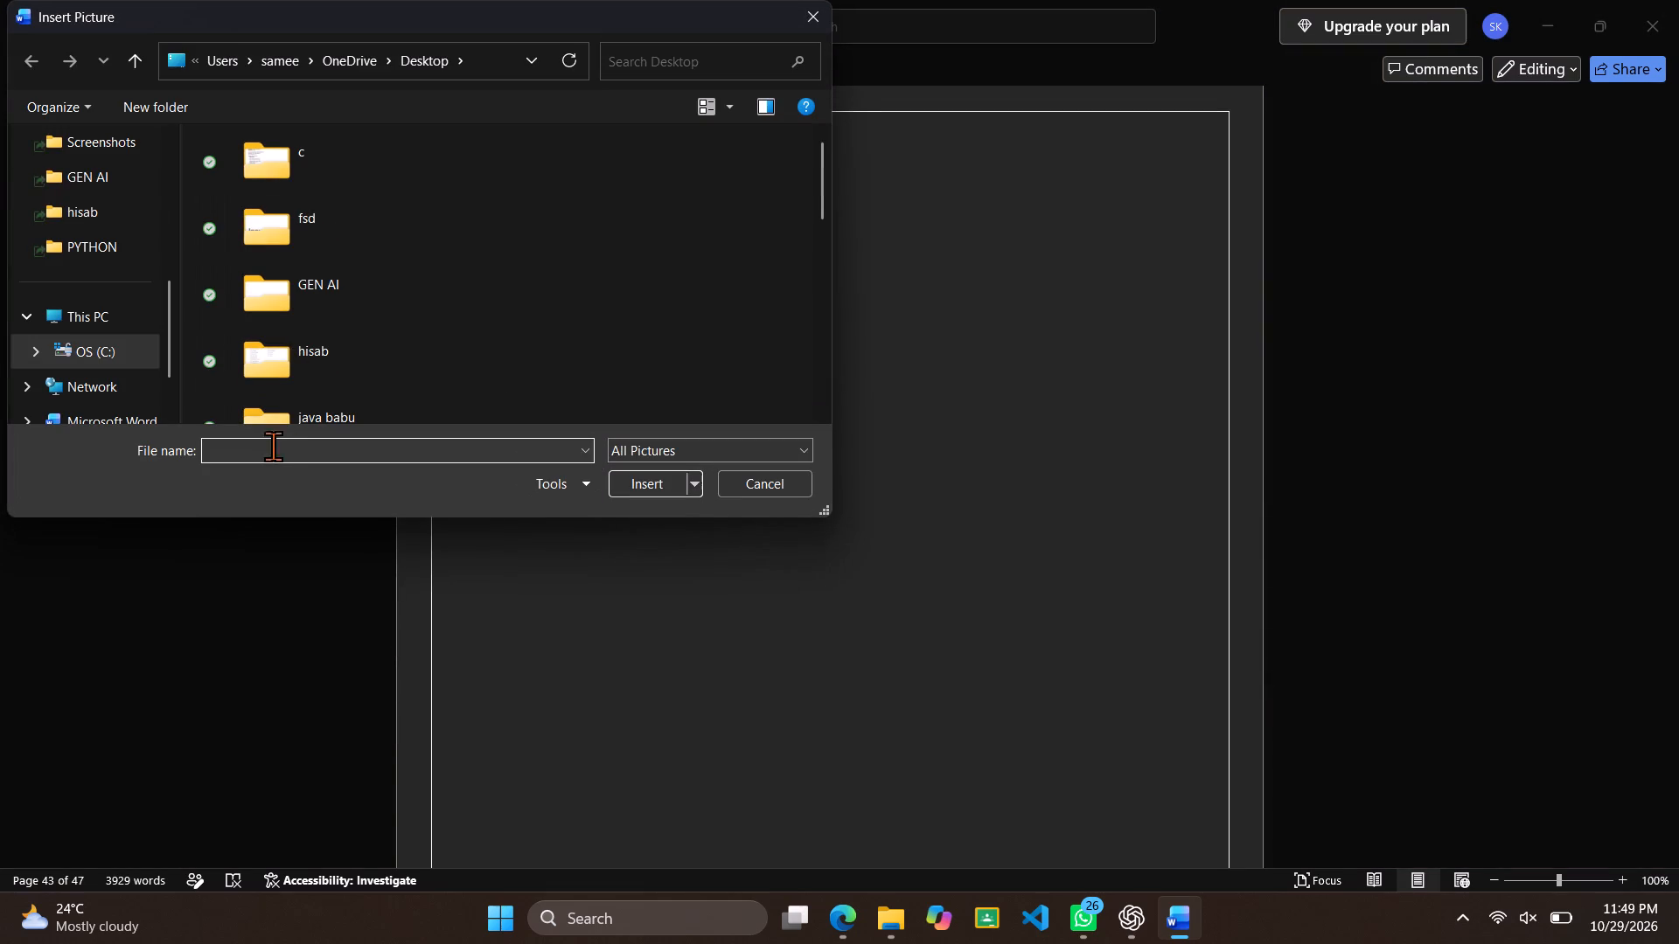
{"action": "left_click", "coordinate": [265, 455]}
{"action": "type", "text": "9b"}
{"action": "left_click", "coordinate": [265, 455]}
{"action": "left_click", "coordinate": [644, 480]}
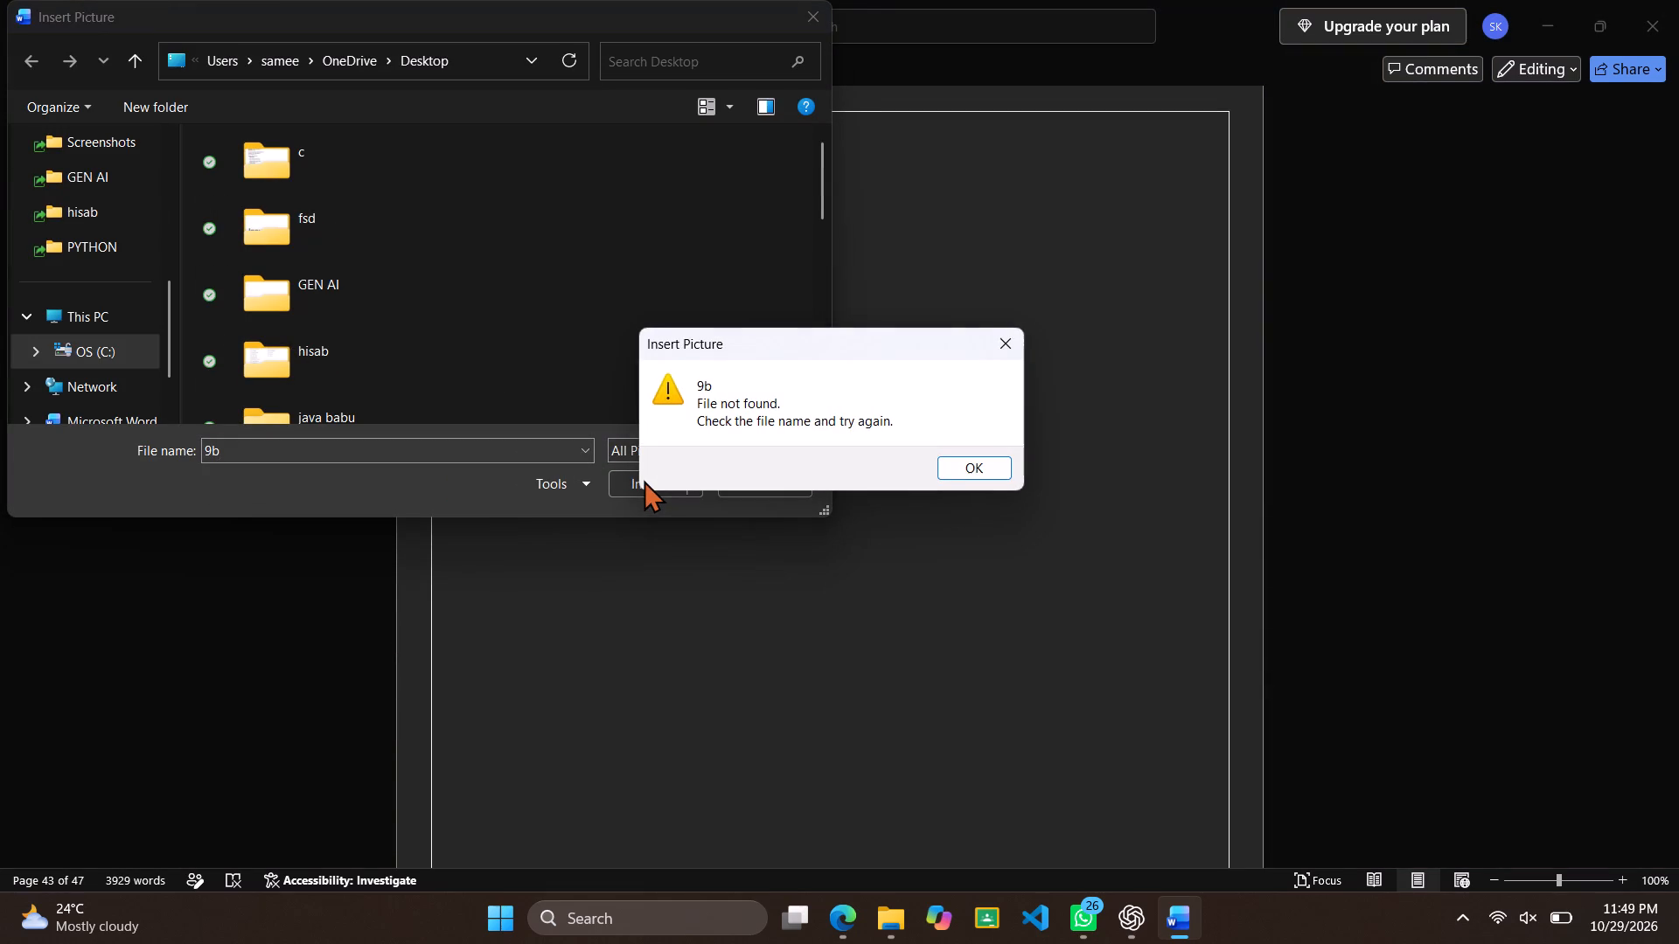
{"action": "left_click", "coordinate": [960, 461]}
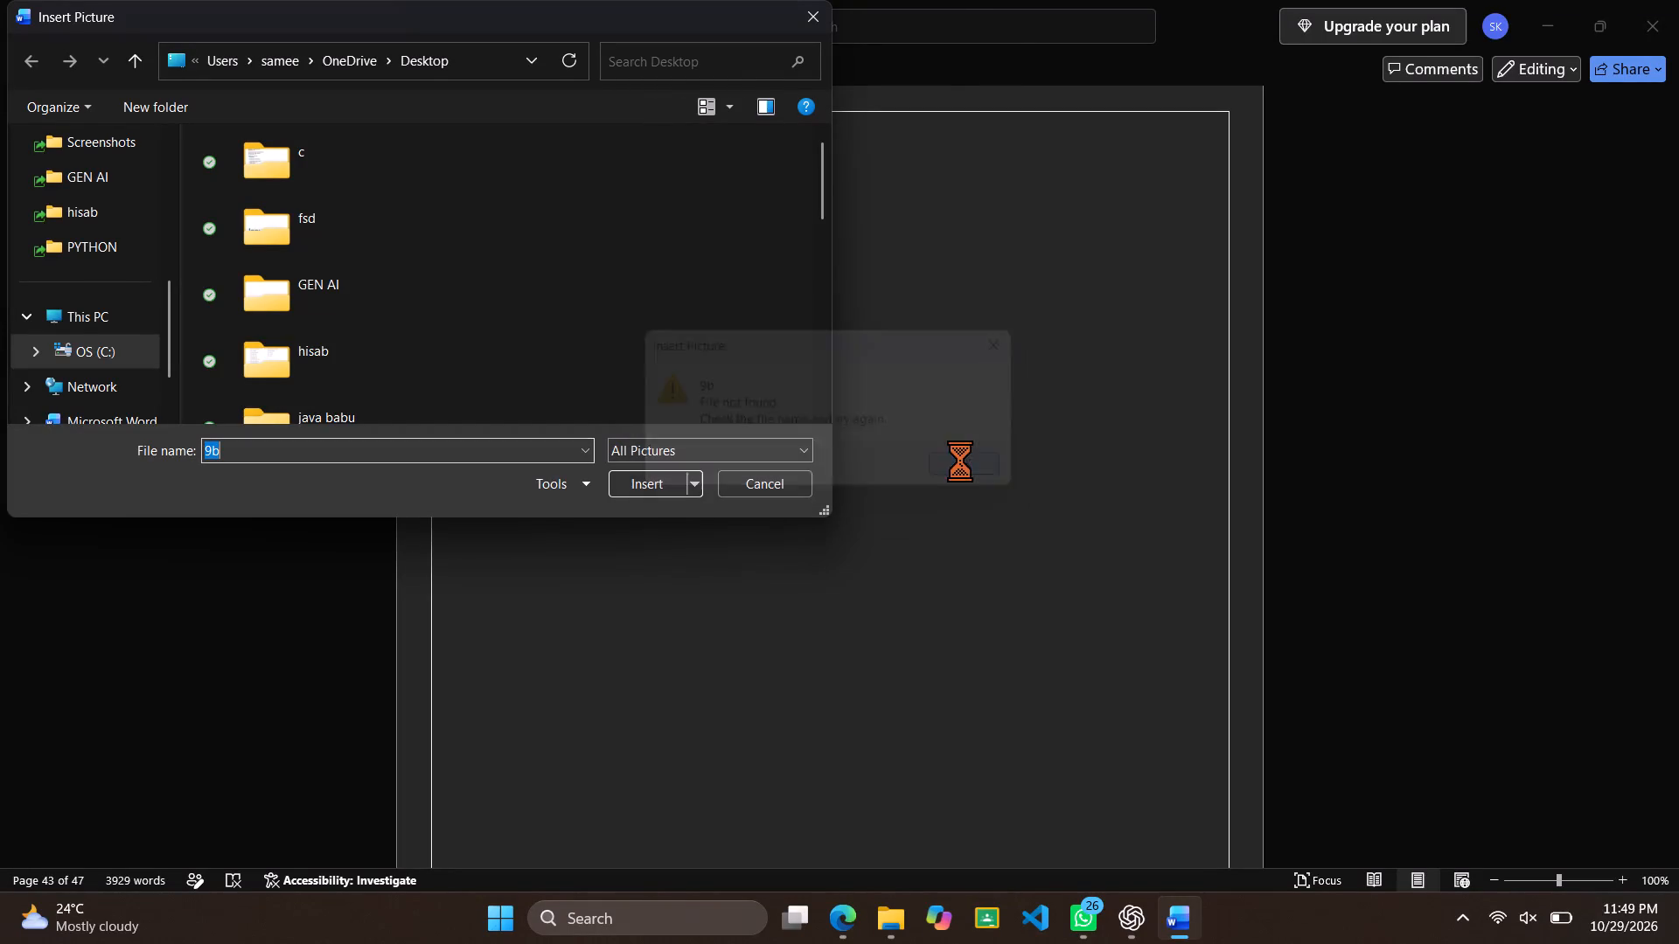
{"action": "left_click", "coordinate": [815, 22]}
Check the Experiment 9(b) heading and code pages leading up to the empty output space on page 43.
{"action": "scroll", "coordinate": [833, 348], "scroll_direction": "up", "scroll_amount": 6}
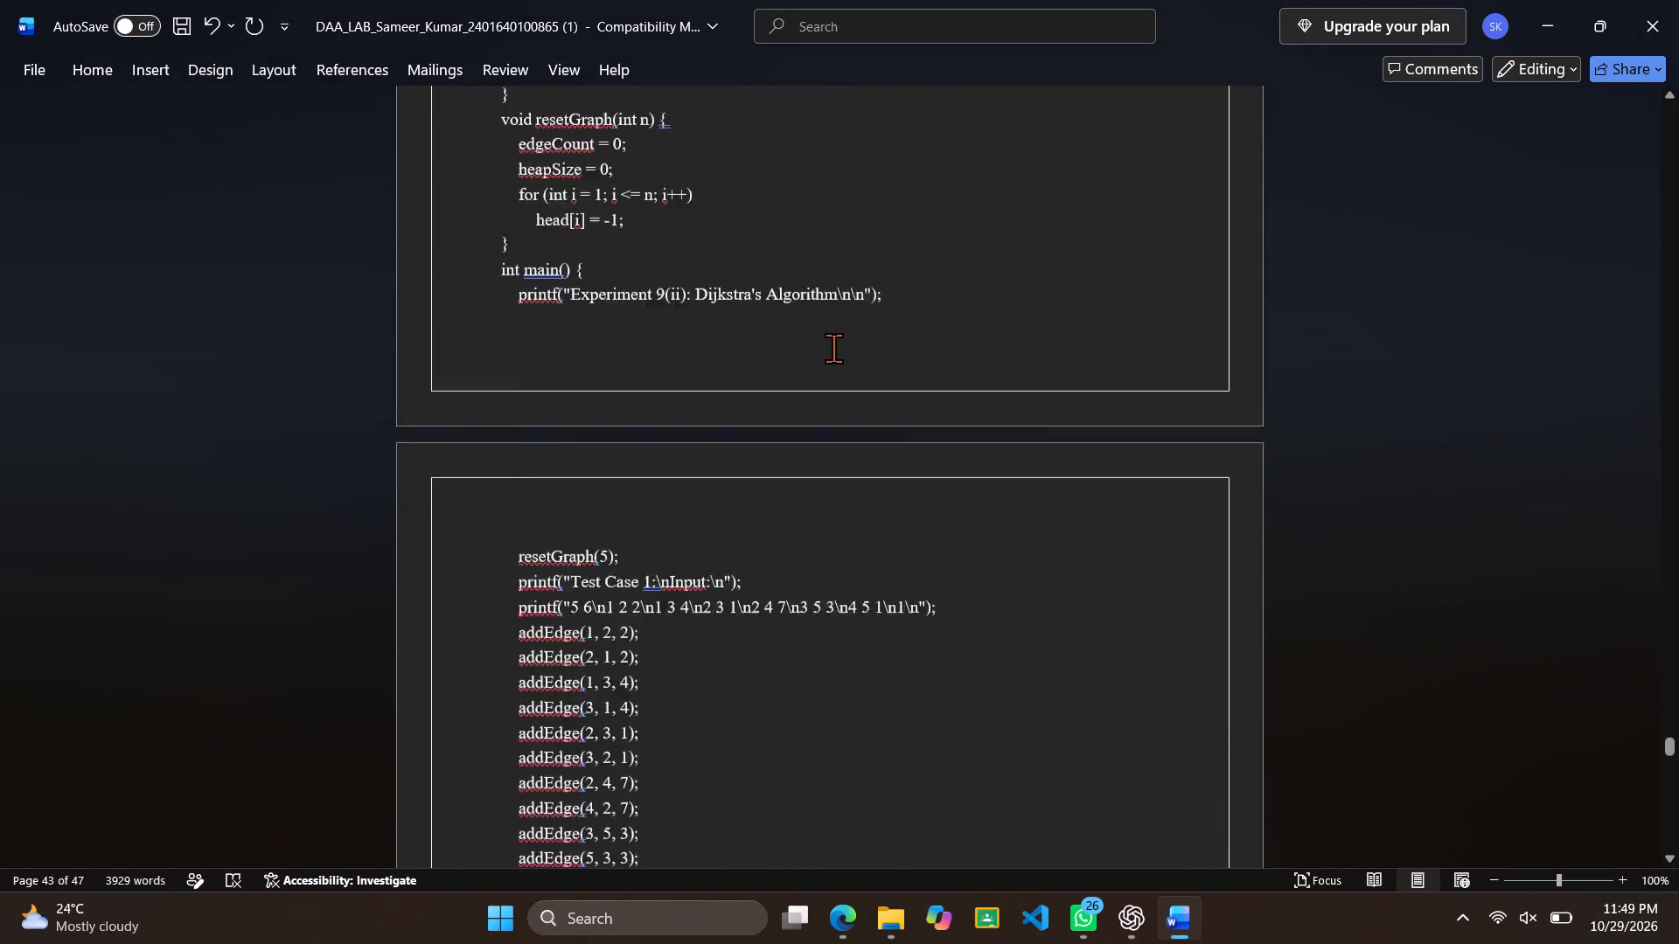
{"action": "scroll", "coordinate": [833, 348], "scroll_direction": "up", "scroll_amount": 7}
{"action": "scroll", "coordinate": [833, 348], "scroll_direction": "down", "scroll_amount": 1}
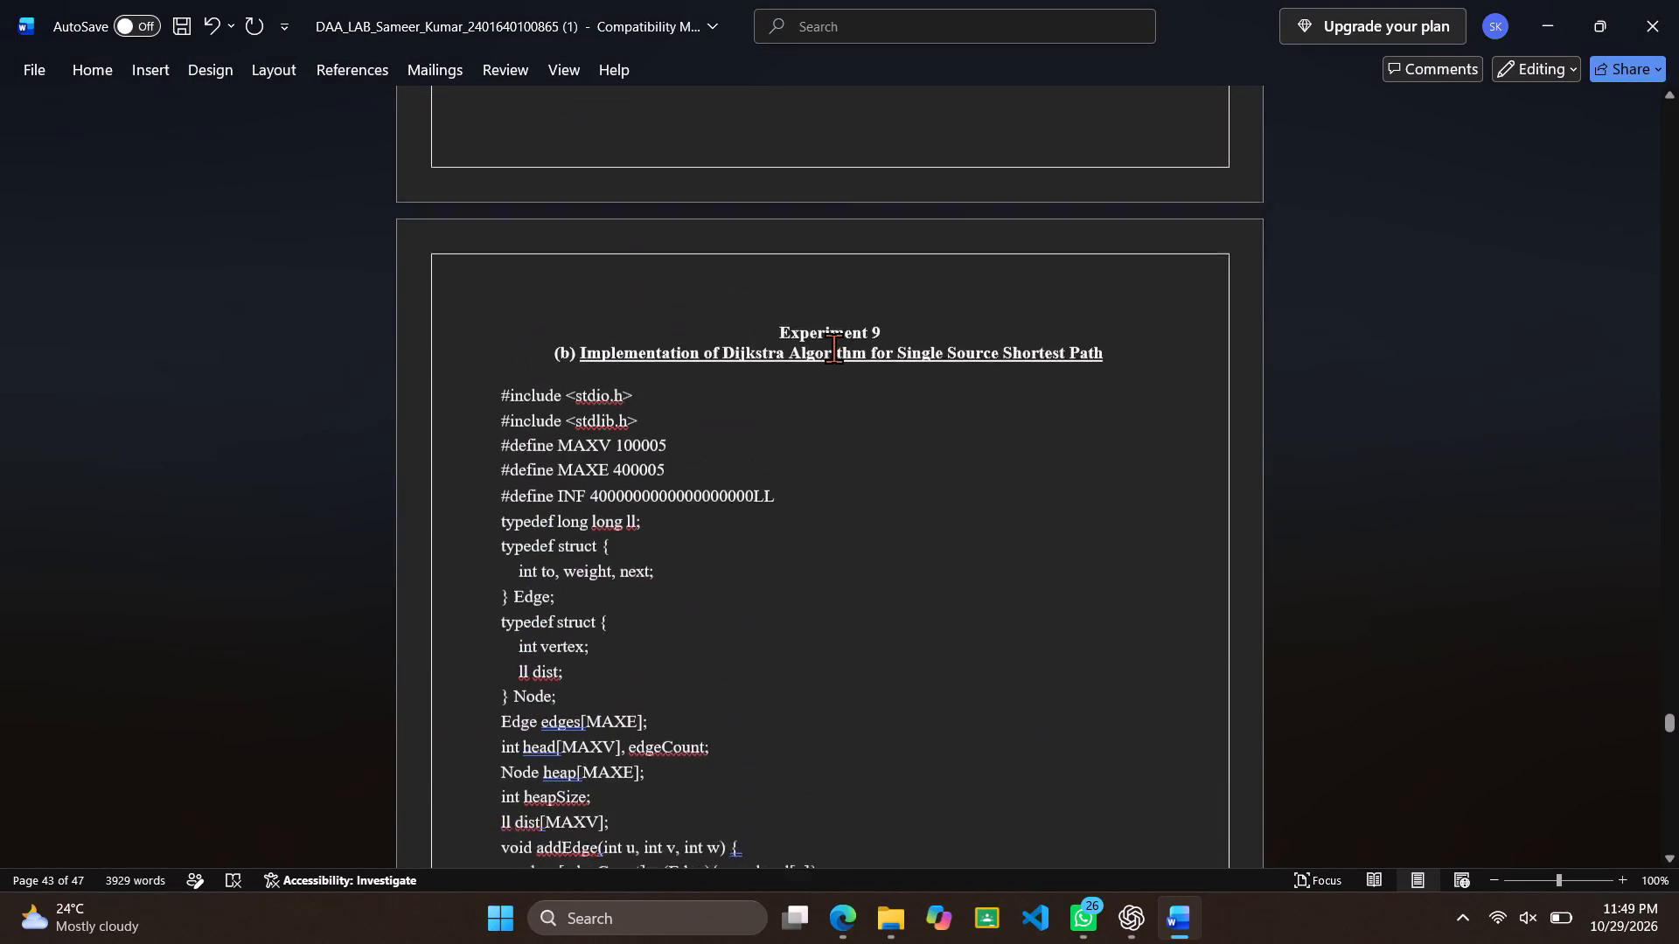
{"action": "scroll", "coordinate": [833, 348], "scroll_direction": "down", "scroll_amount": 2}
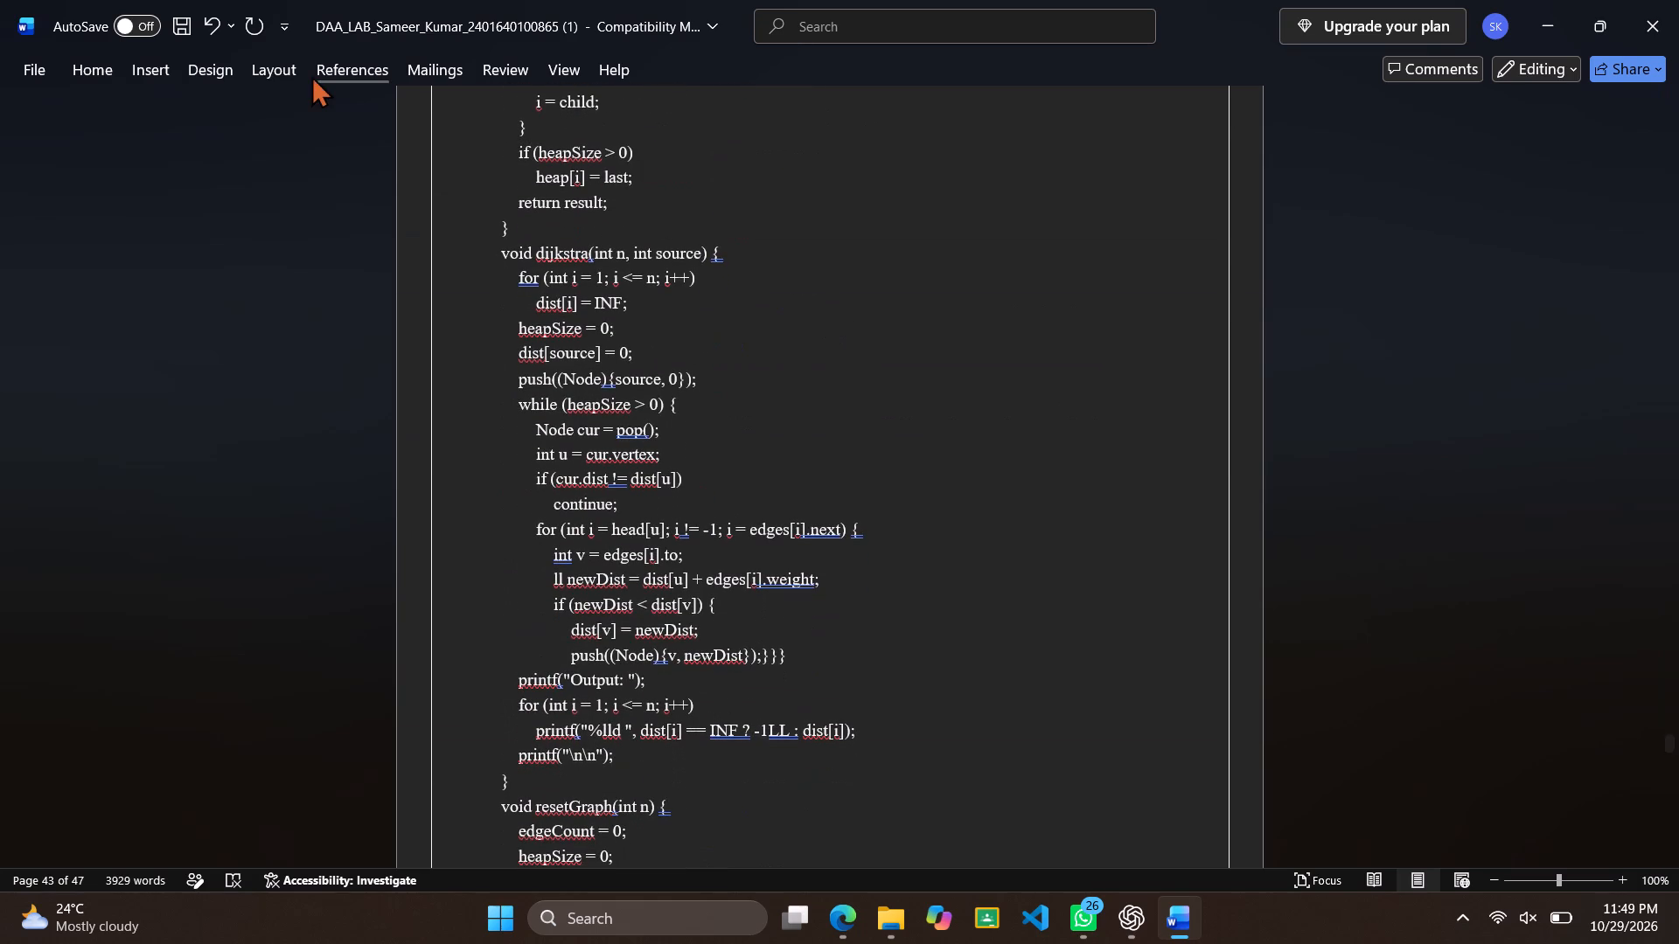
{"action": "left_click", "coordinate": [146, 71]}
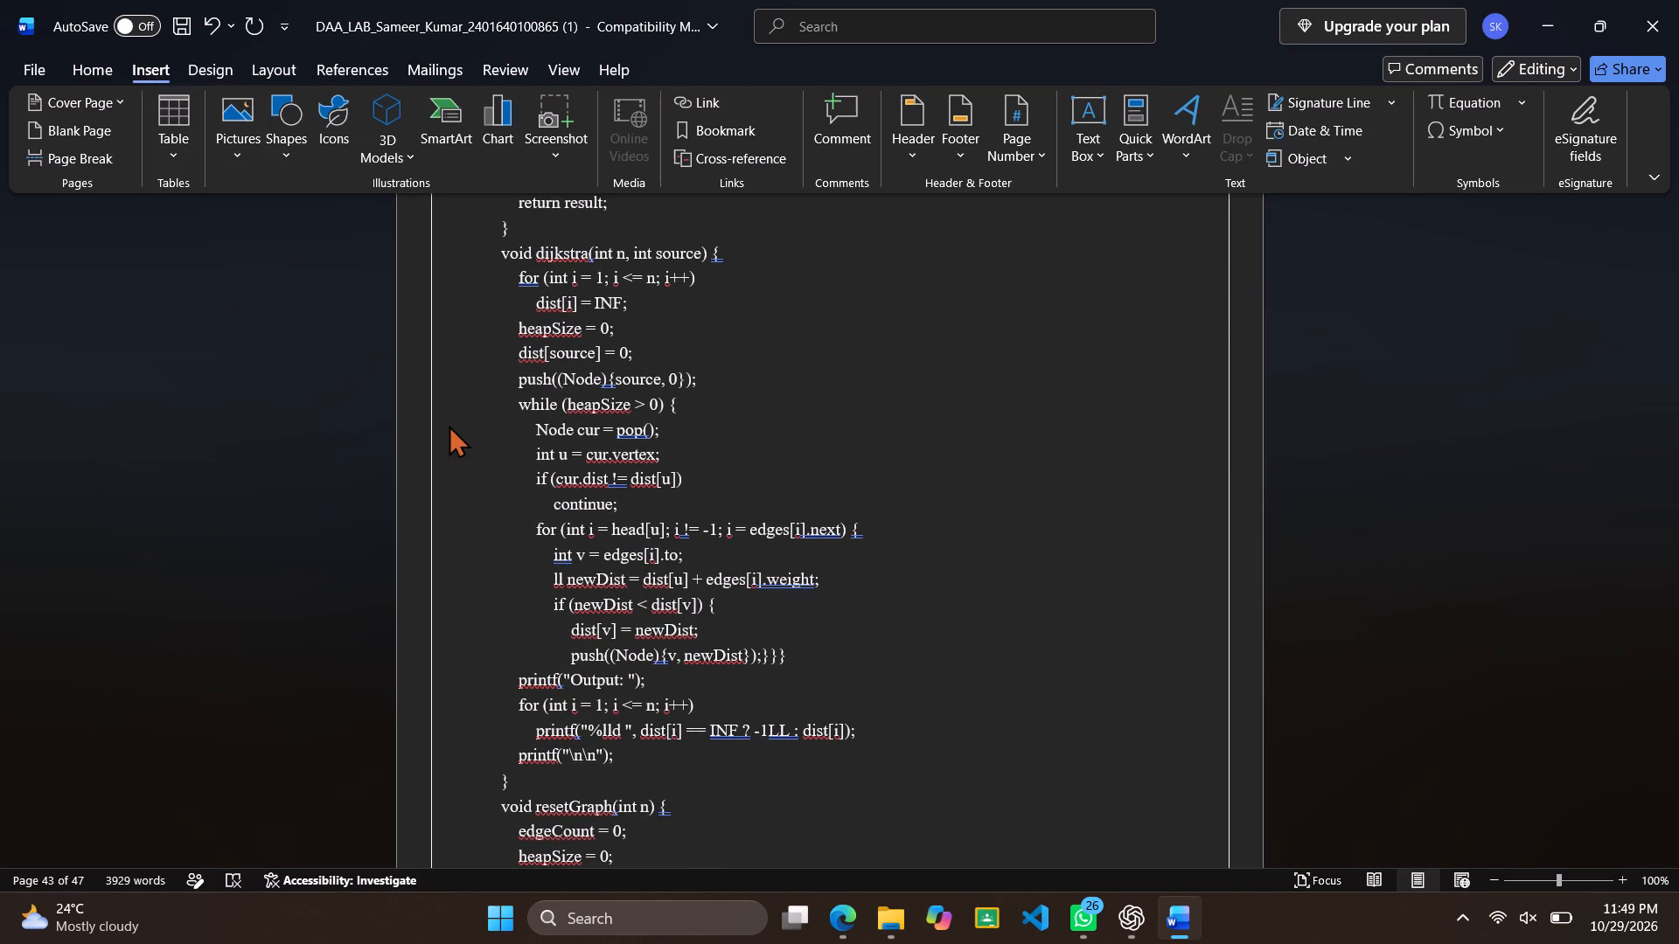
{"action": "scroll", "coordinate": [652, 505], "scroll_direction": "down", "scroll_amount": 5}
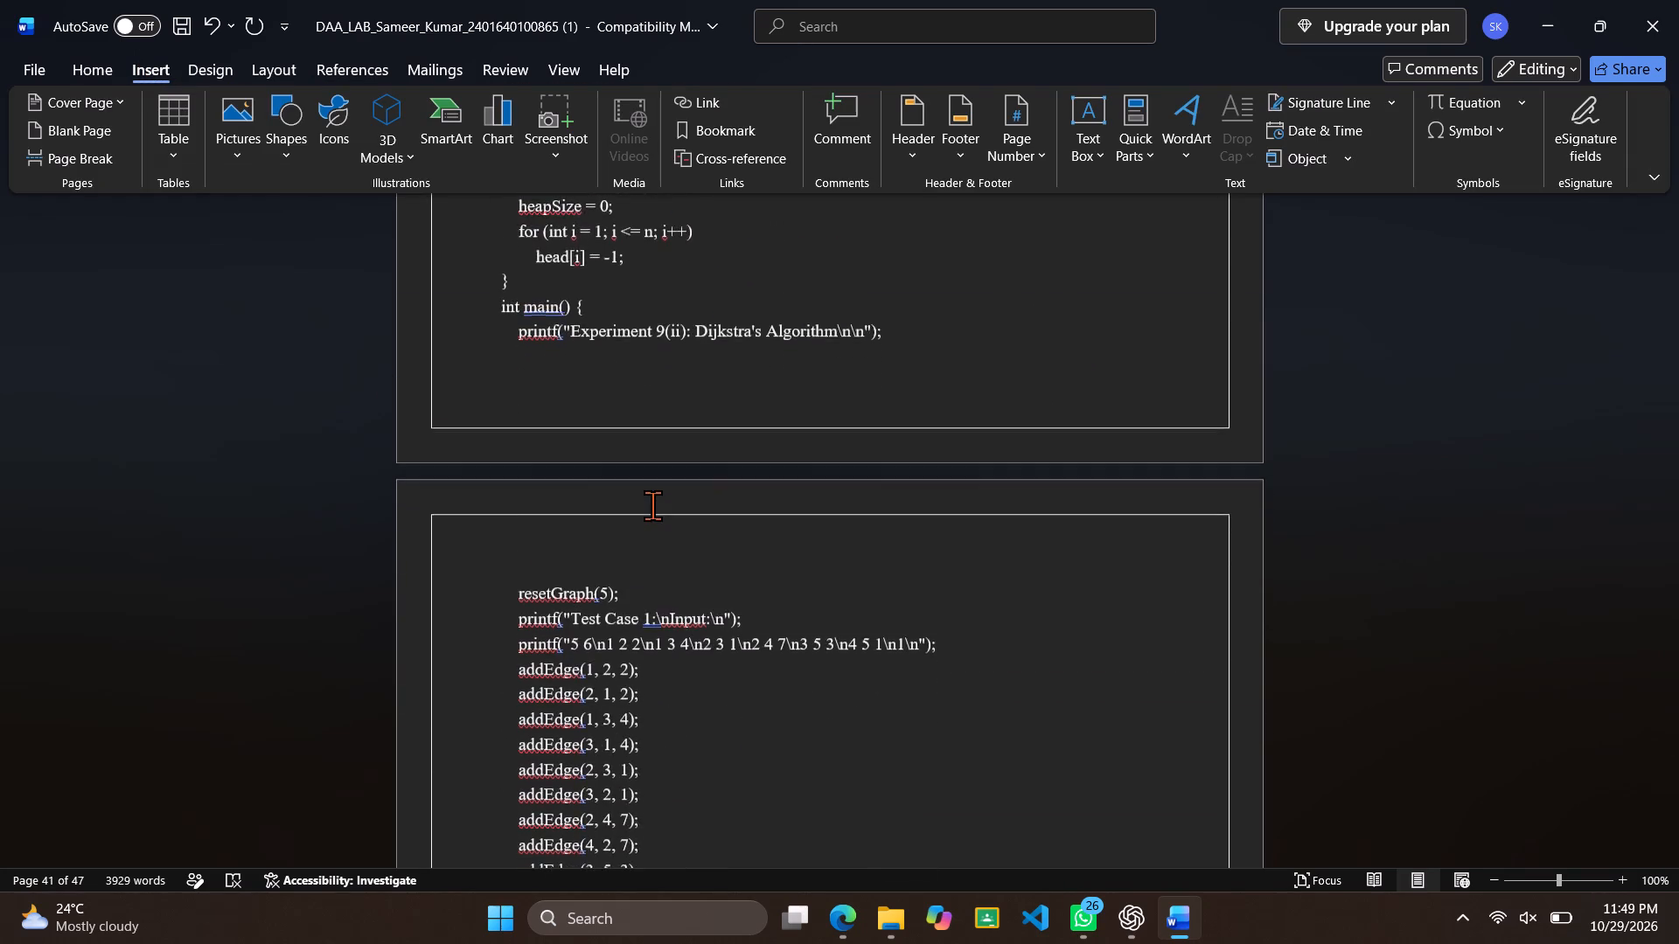
{"action": "scroll", "coordinate": [652, 505], "scroll_direction": "down", "scroll_amount": 8}
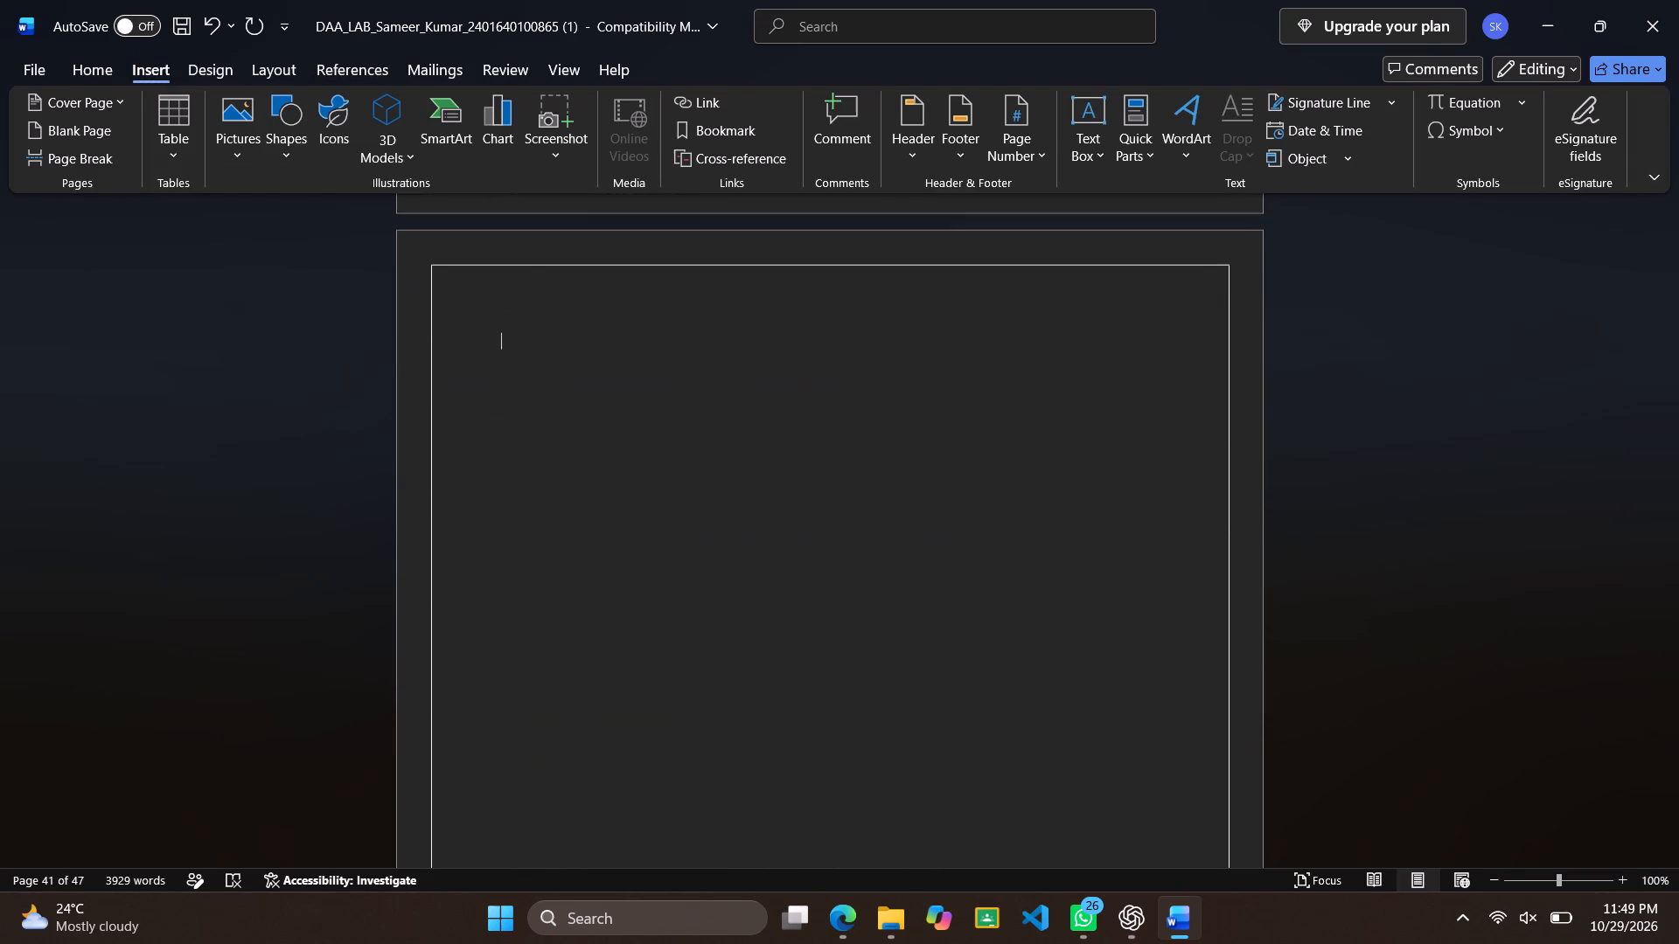
Look for the picture 9b in the Desktop folder and among the recent files in Home.
{"action": "left_click", "coordinate": [238, 125]}
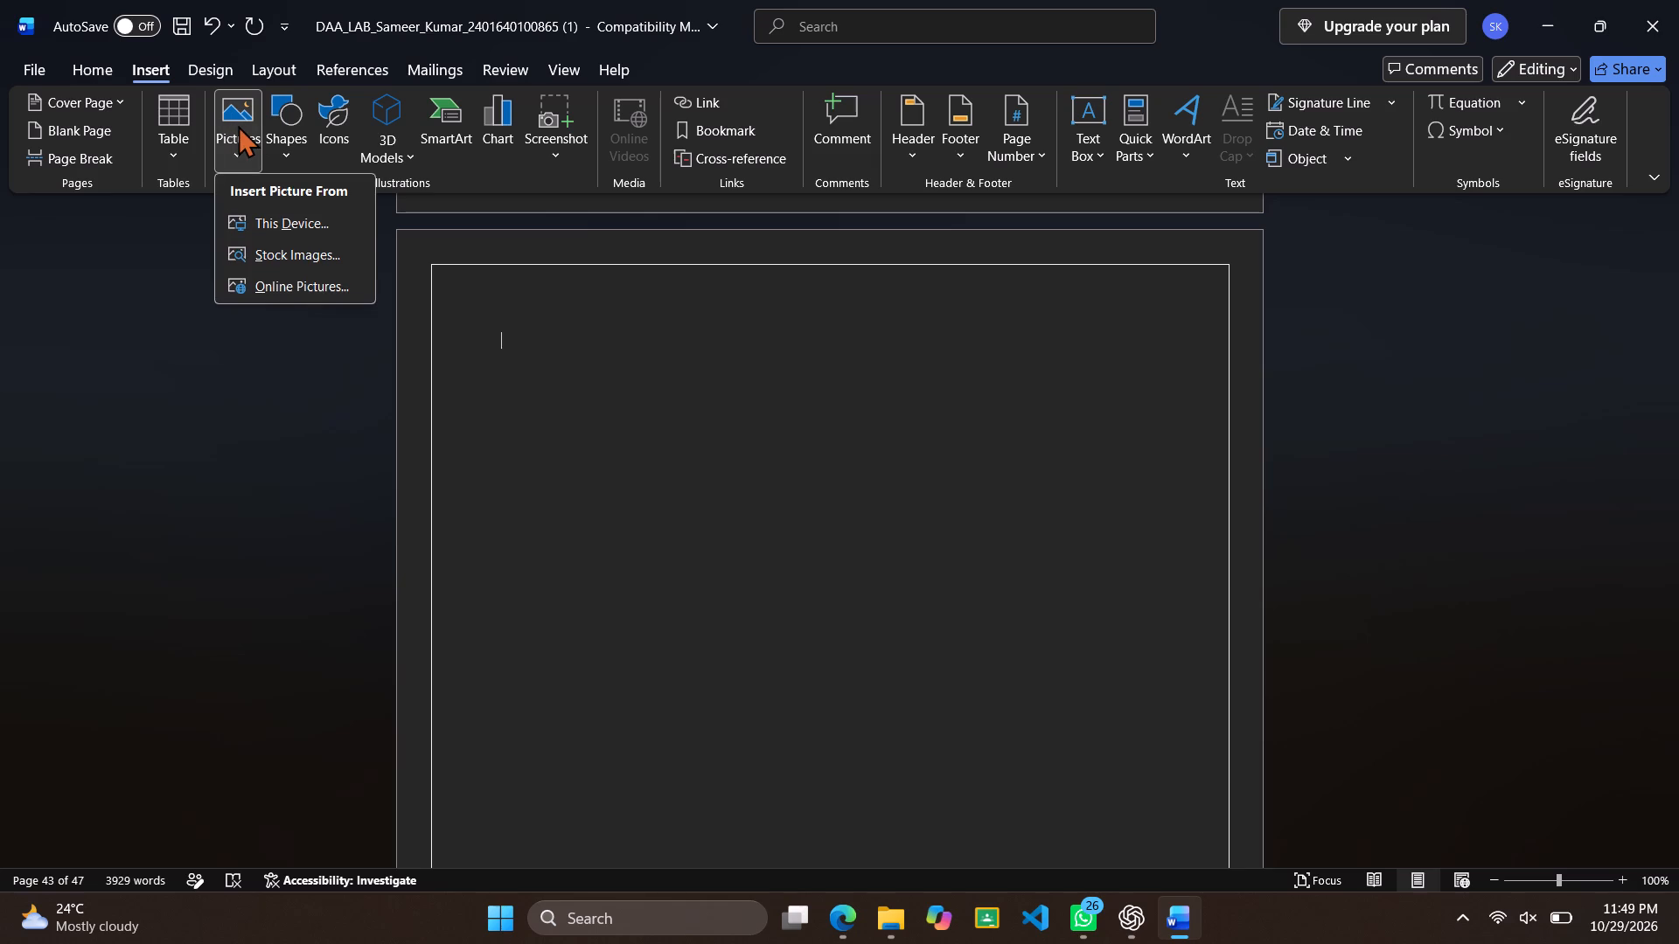
{"action": "left_click", "coordinate": [263, 215]}
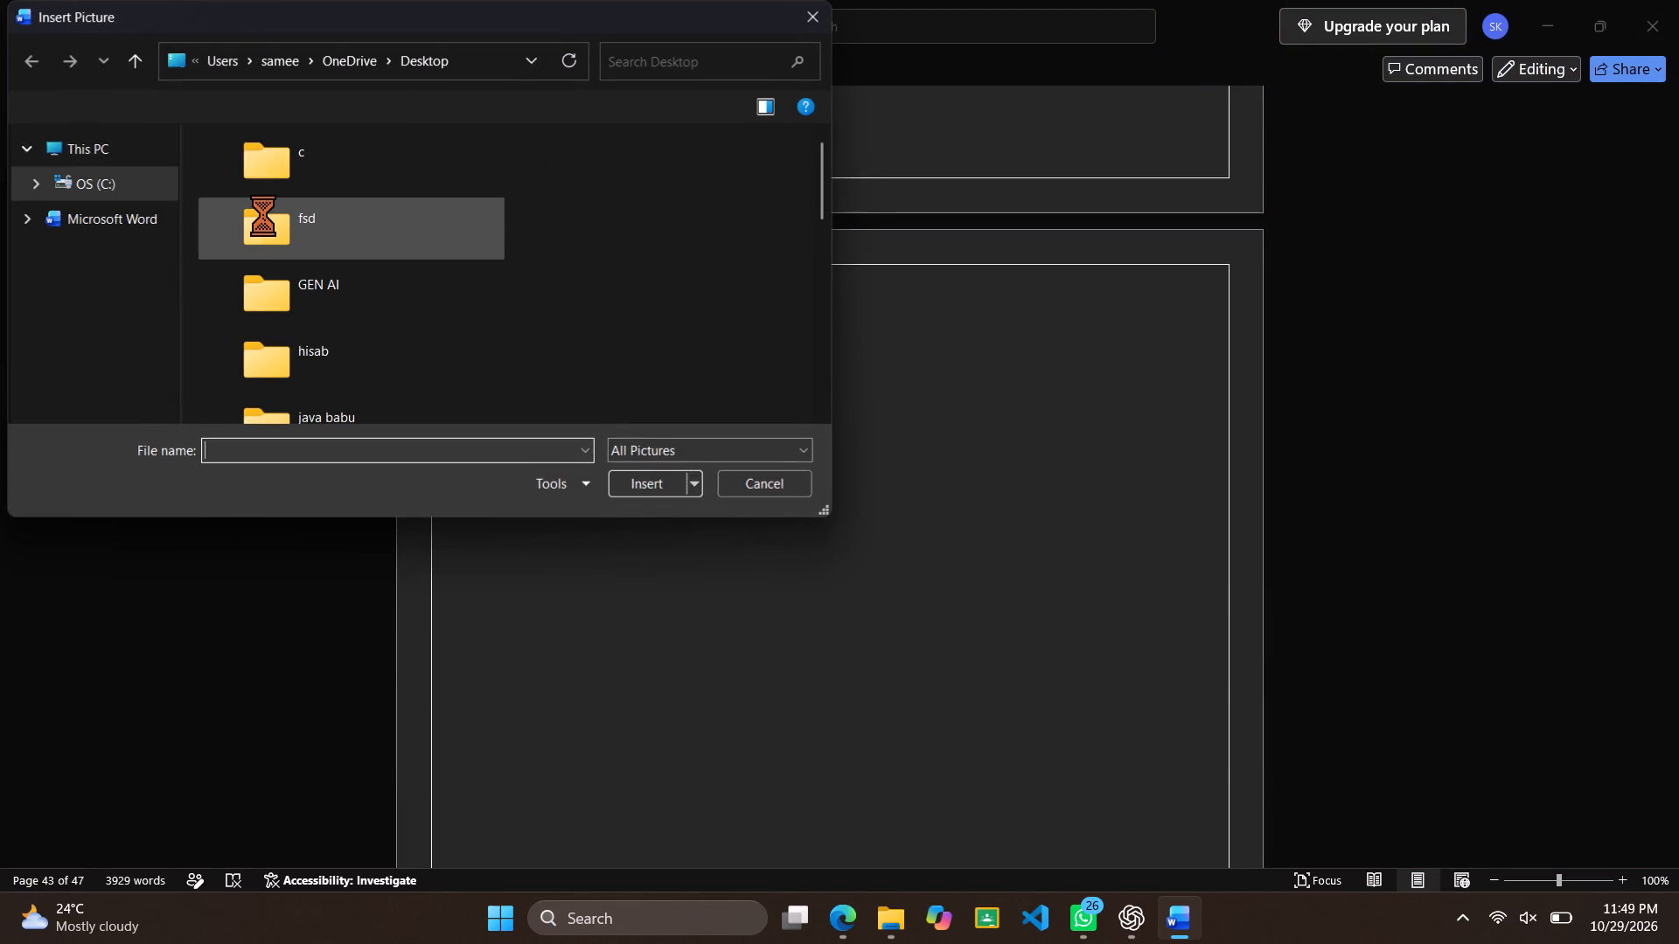
{"action": "scroll", "coordinate": [263, 215], "scroll_direction": "down", "scroll_amount": 3}
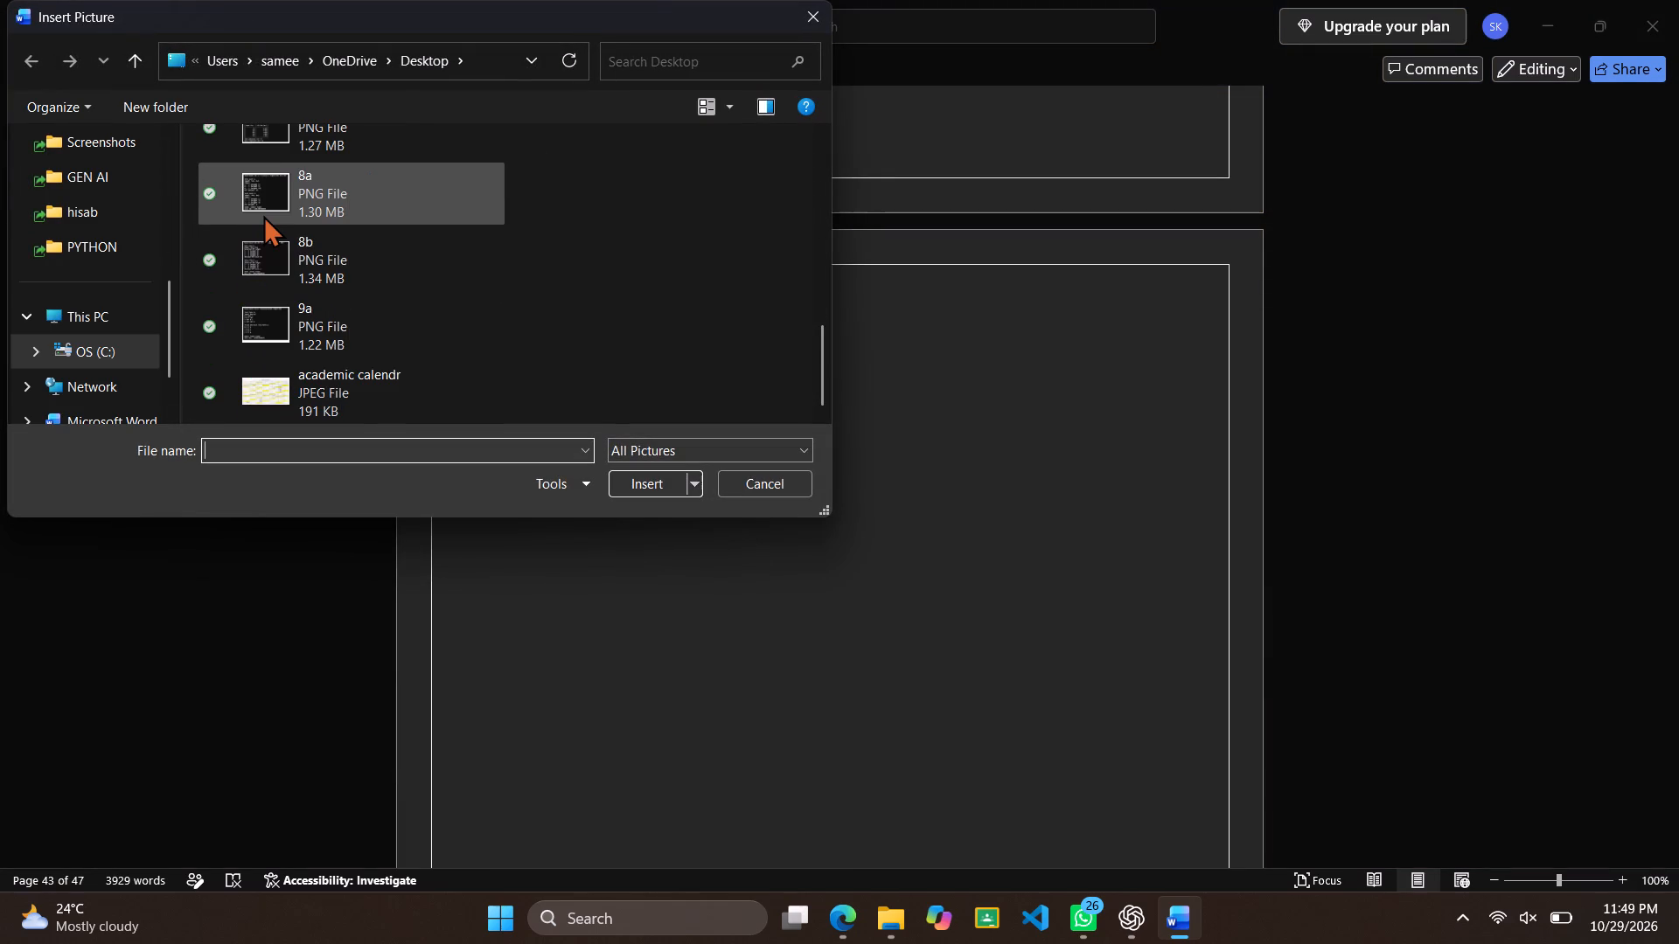
{"action": "scroll", "coordinate": [263, 215], "scroll_direction": "down", "scroll_amount": 17}
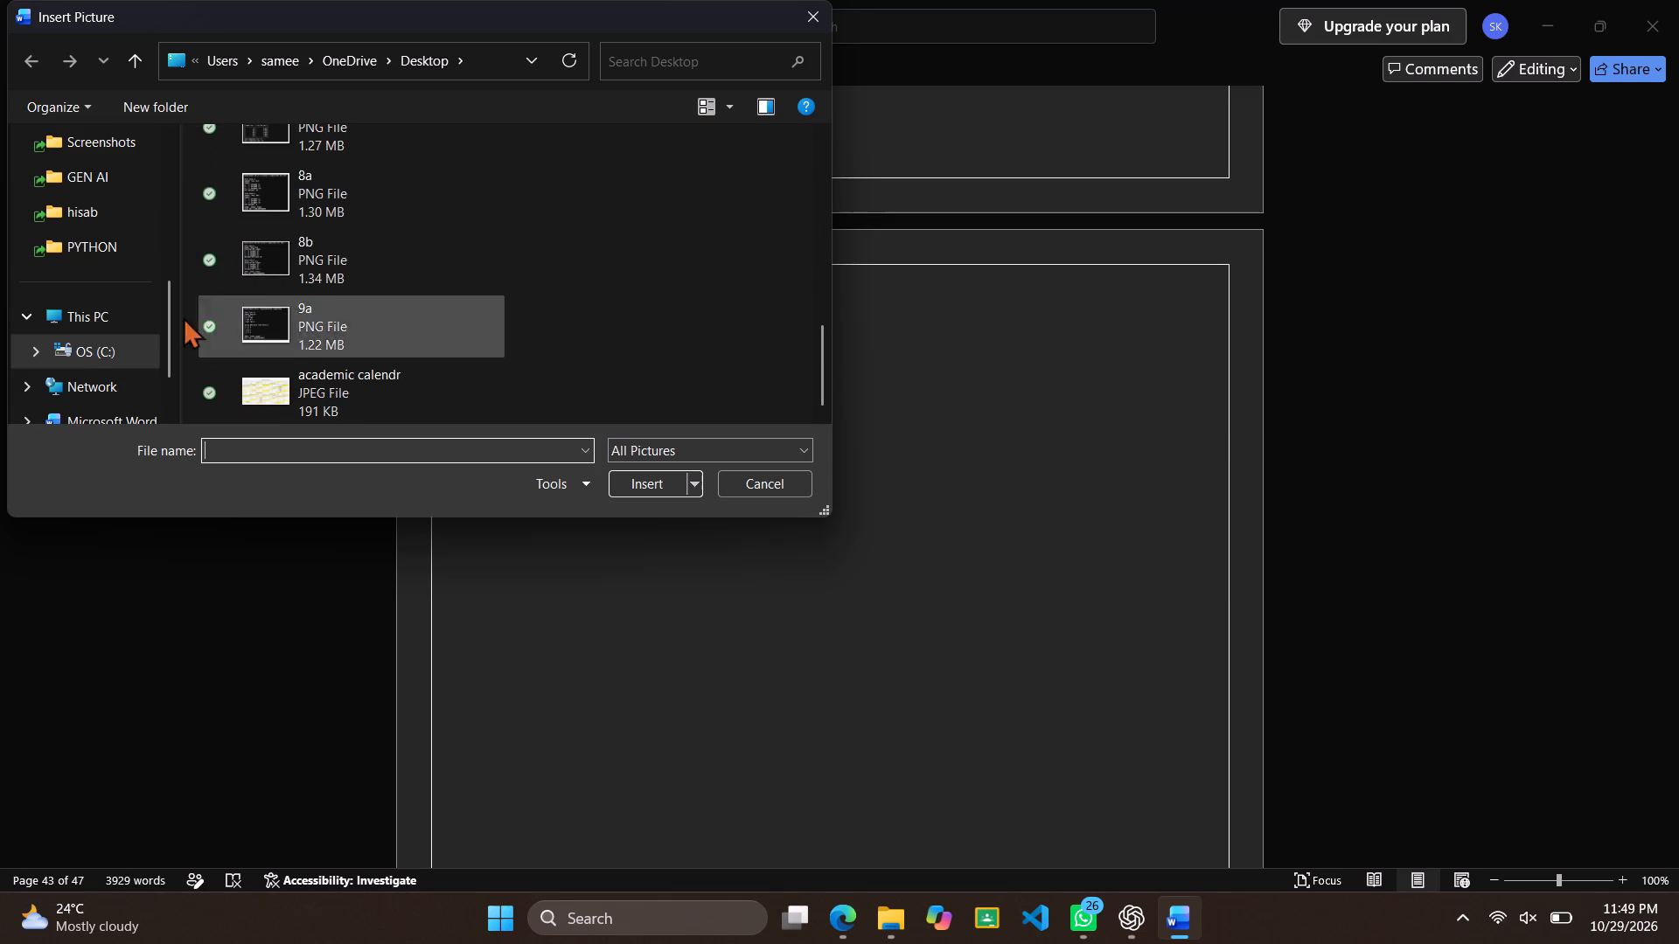
{"action": "scroll", "coordinate": [84, 235], "scroll_direction": "up", "scroll_amount": 7}
{"action": "left_click_drag", "start_coordinate": [80, 129], "coordinate": [79, 152]}
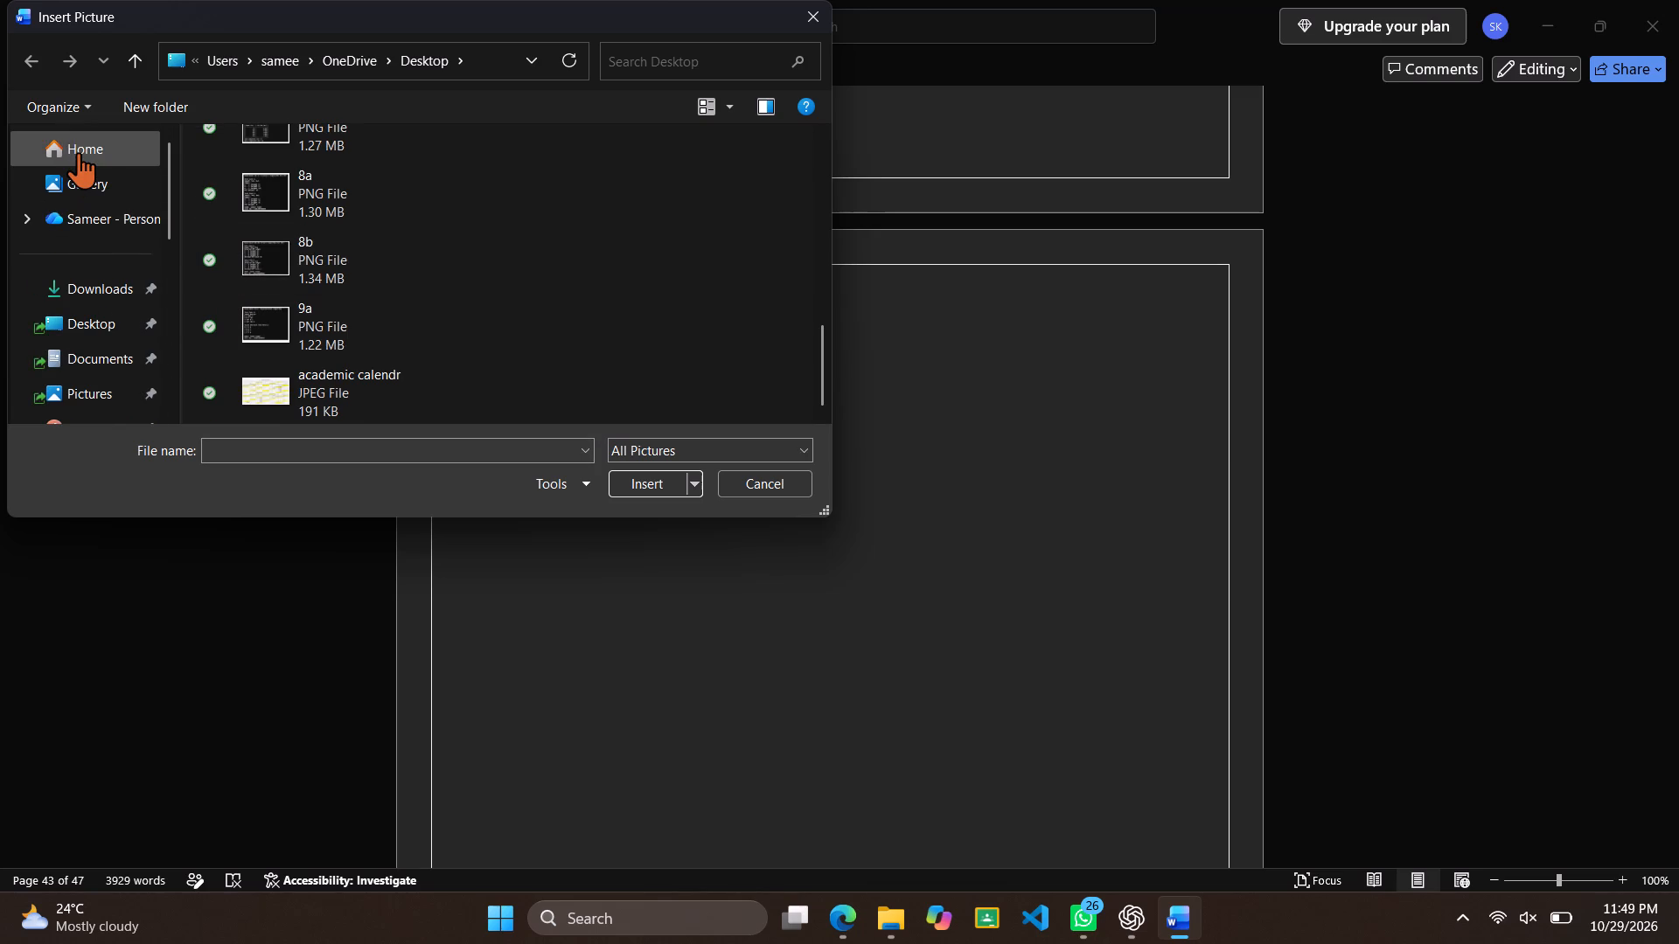
{"action": "left_click", "coordinate": [79, 152]}
{"action": "scroll", "coordinate": [325, 295], "scroll_direction": "down", "scroll_amount": 2}
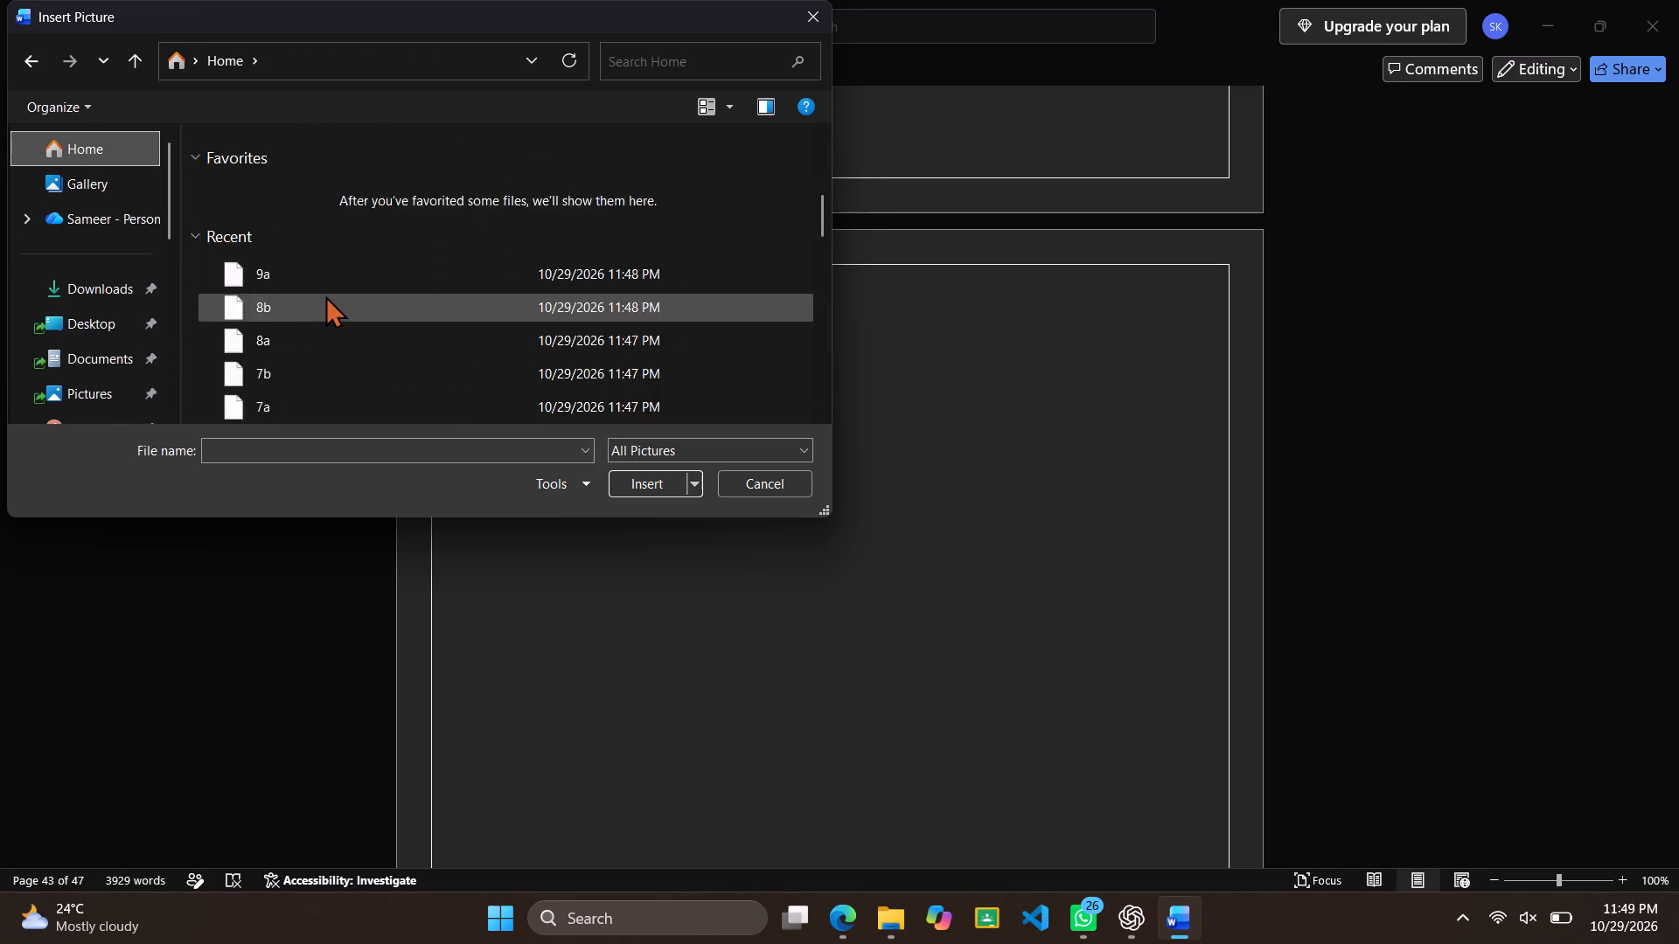
{"action": "scroll", "coordinate": [325, 295], "scroll_direction": "down", "scroll_amount": 1}
{"action": "scroll", "coordinate": [325, 295], "scroll_direction": "up", "scroll_amount": 1}
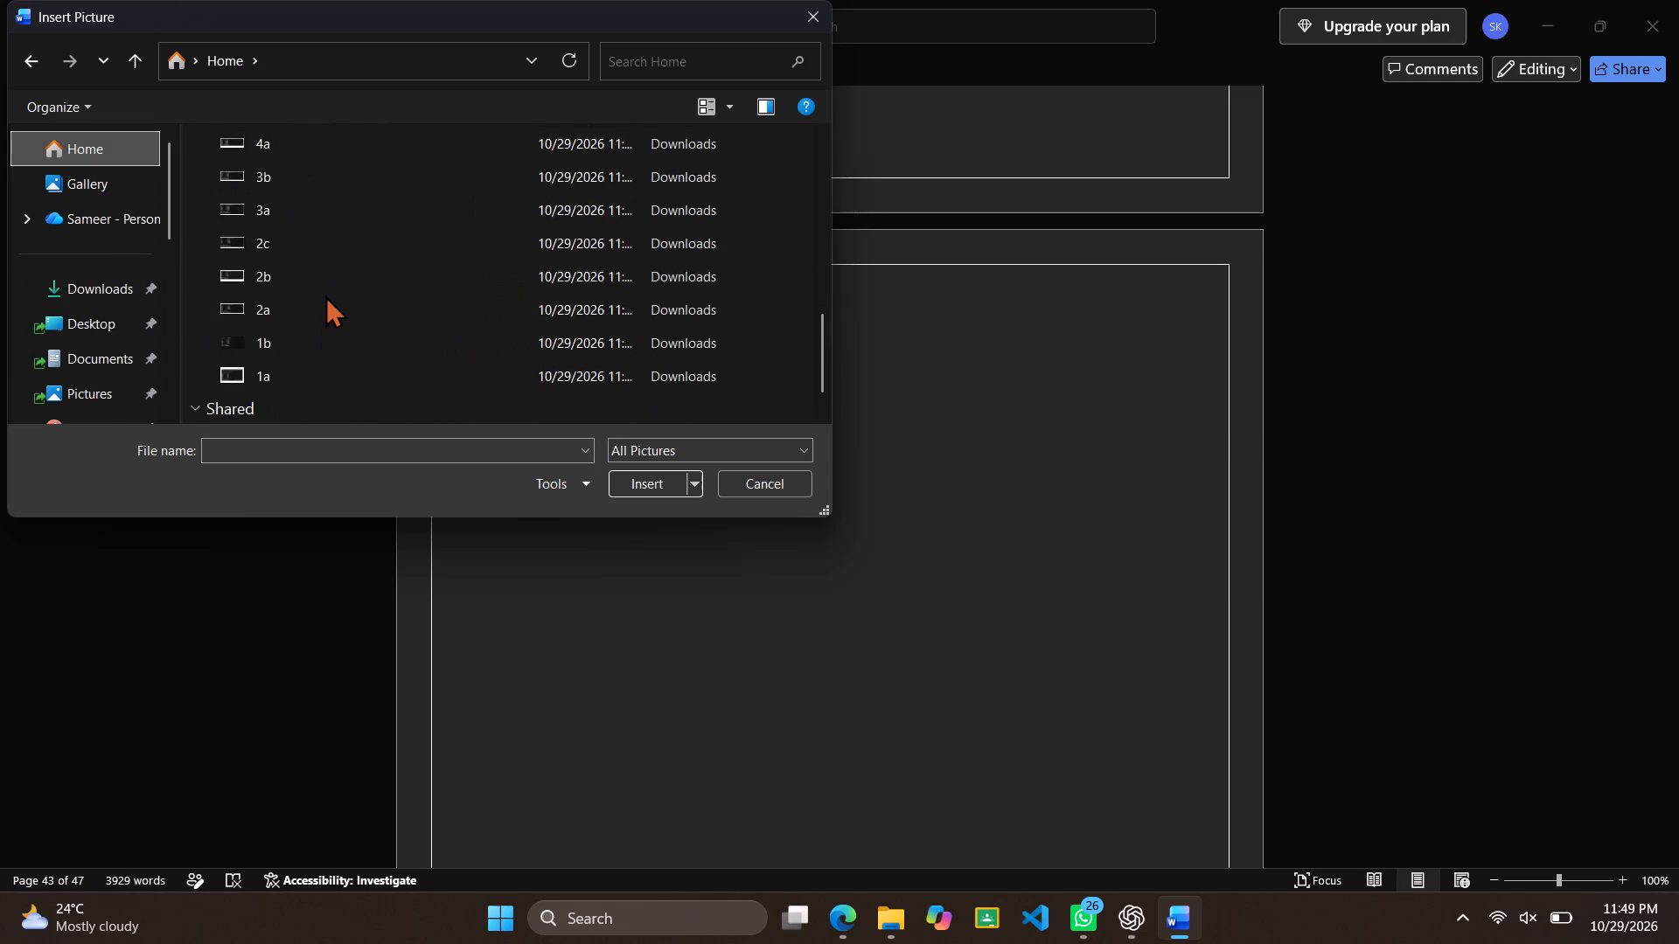
{"action": "scroll", "coordinate": [325, 295], "scroll_direction": "up", "scroll_amount": 1}
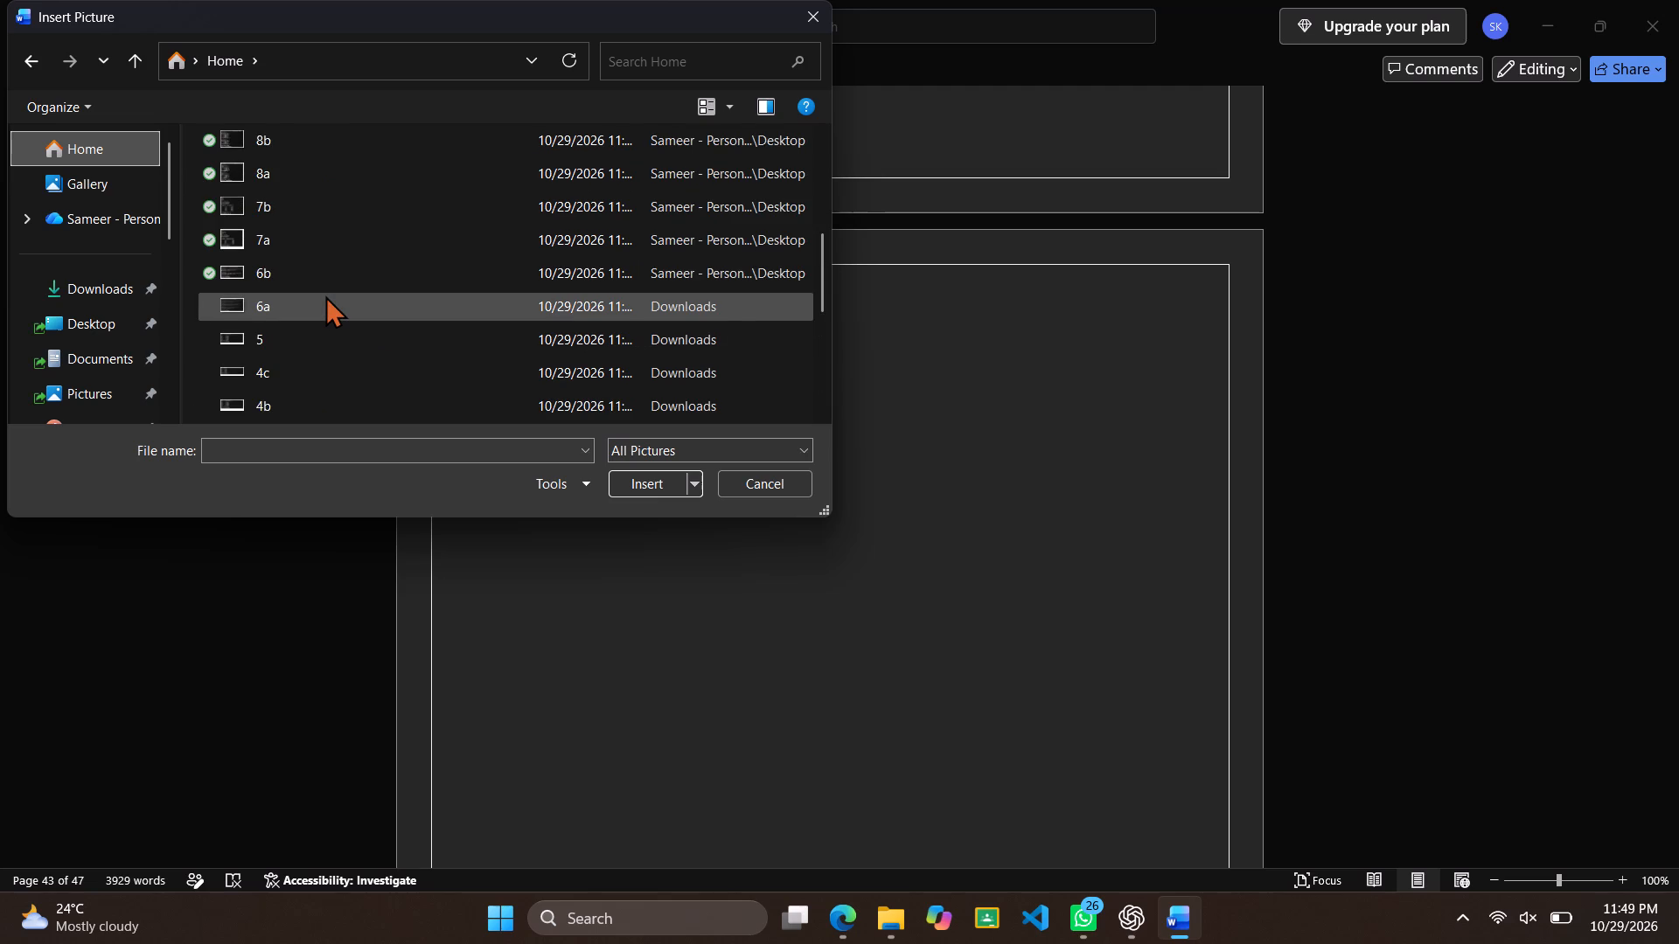
{"action": "scroll", "coordinate": [325, 295], "scroll_direction": "up", "scroll_amount": 1}
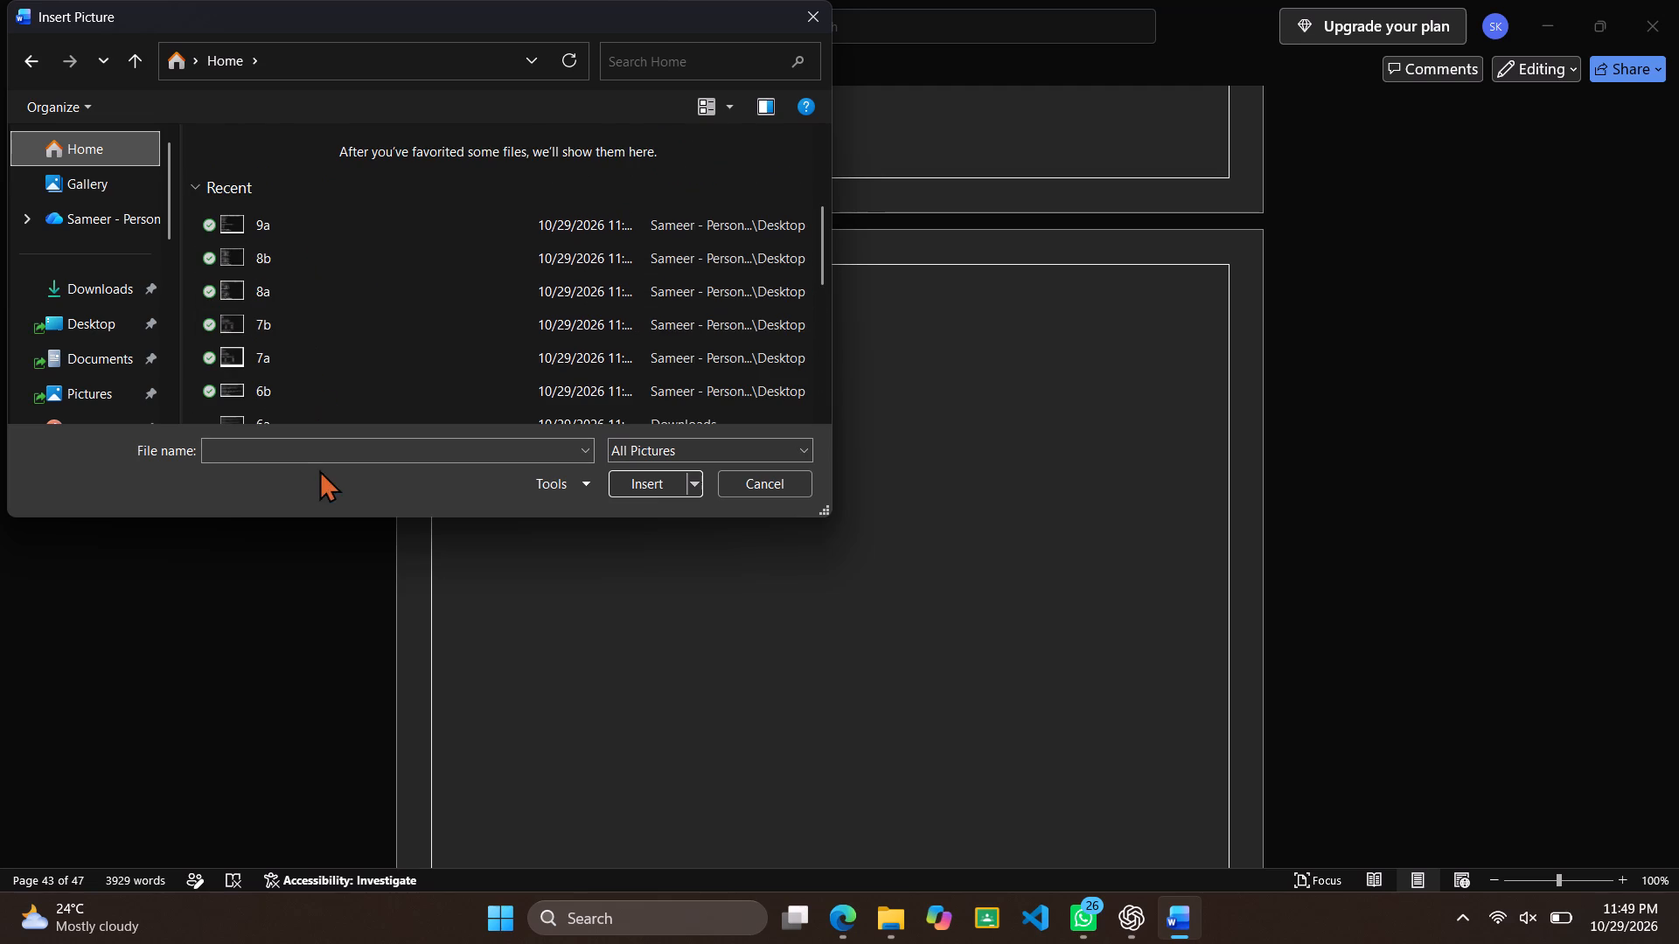
{"action": "left_click", "coordinate": [297, 447]}
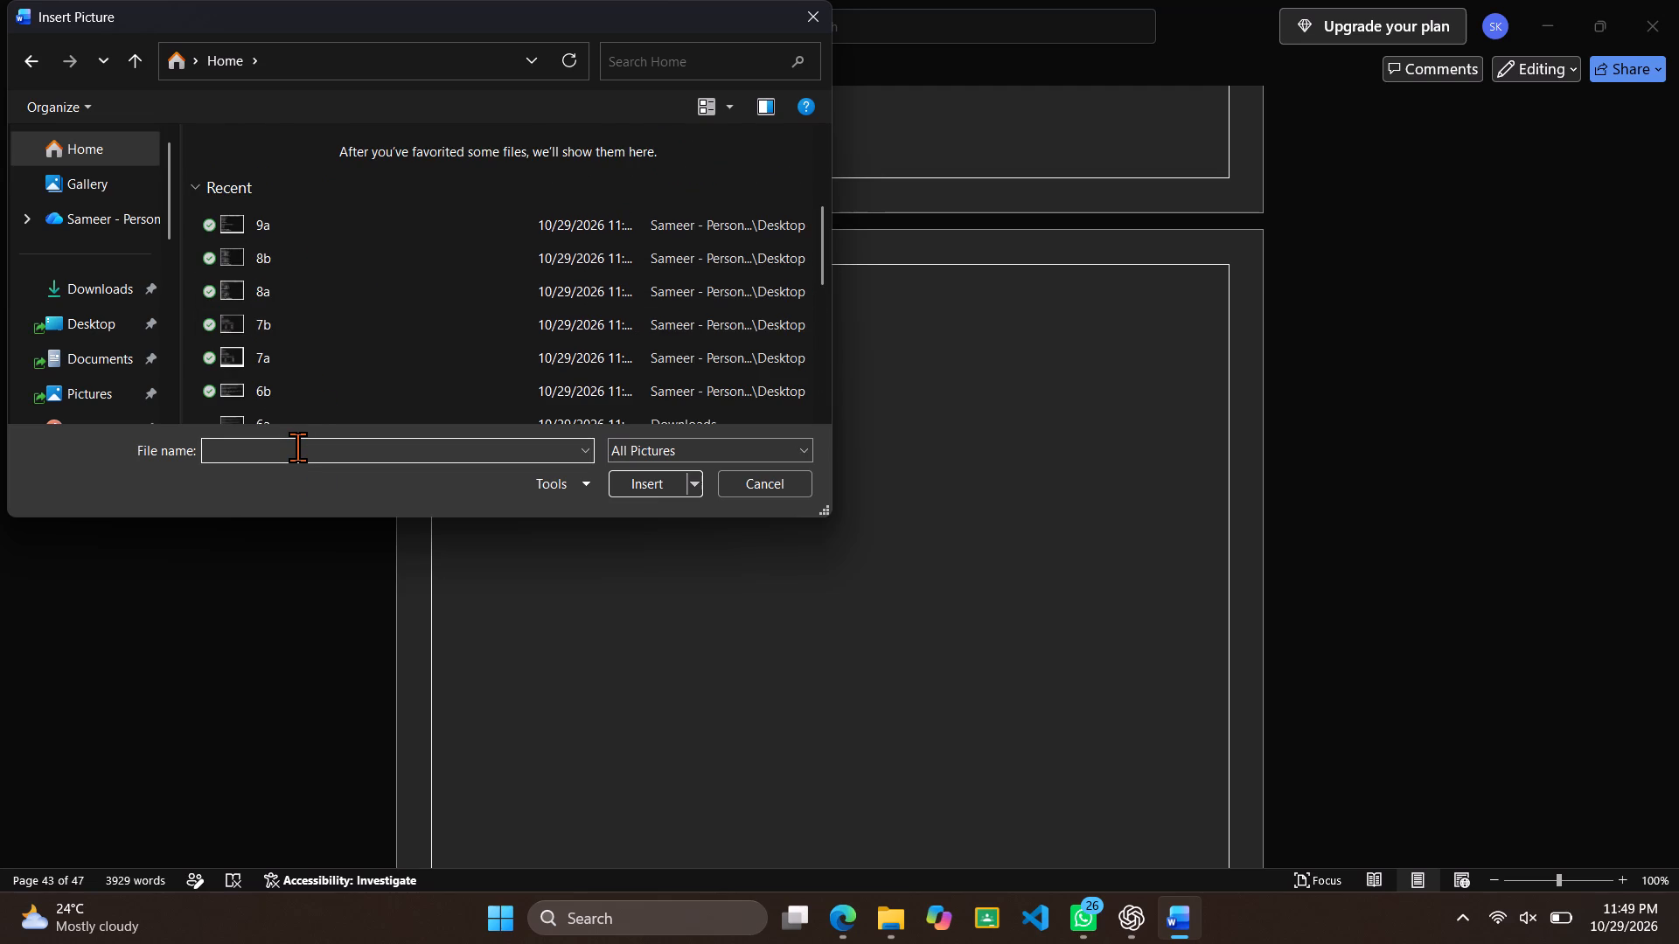
{"action": "type", "text": "9b"}
{"action": "key", "text": "BackSpace"}
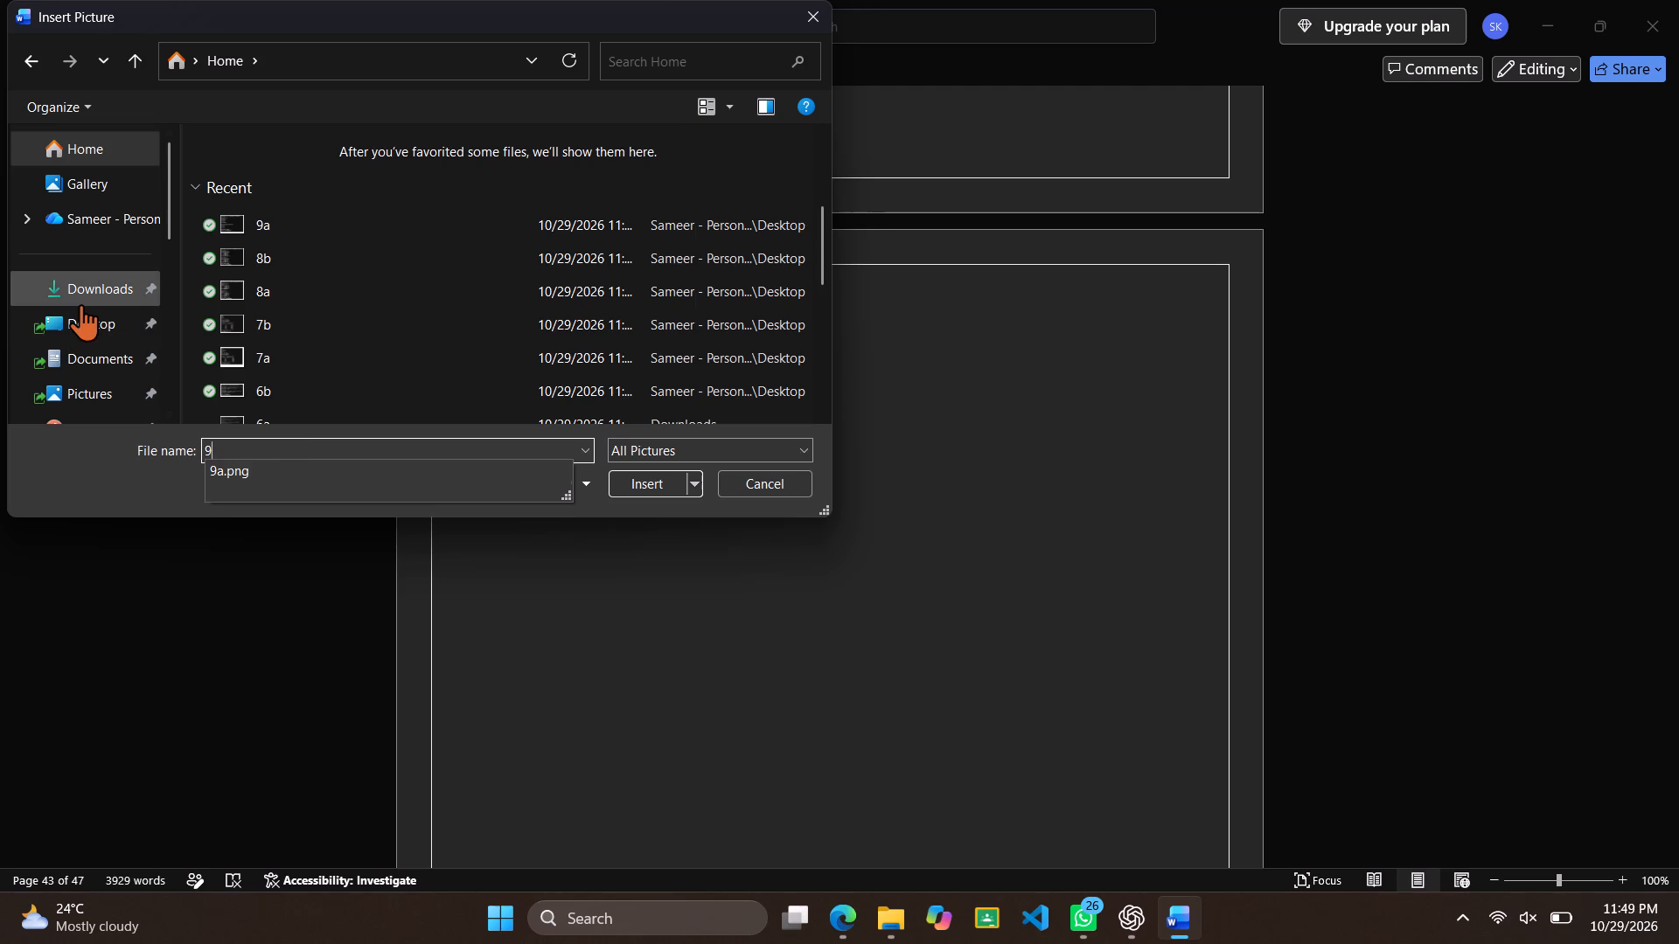
Insert the picture 9b from the Downloads folder as the Experiment 9(b) output on page 43.
{"action": "left_click", "coordinate": [82, 303]}
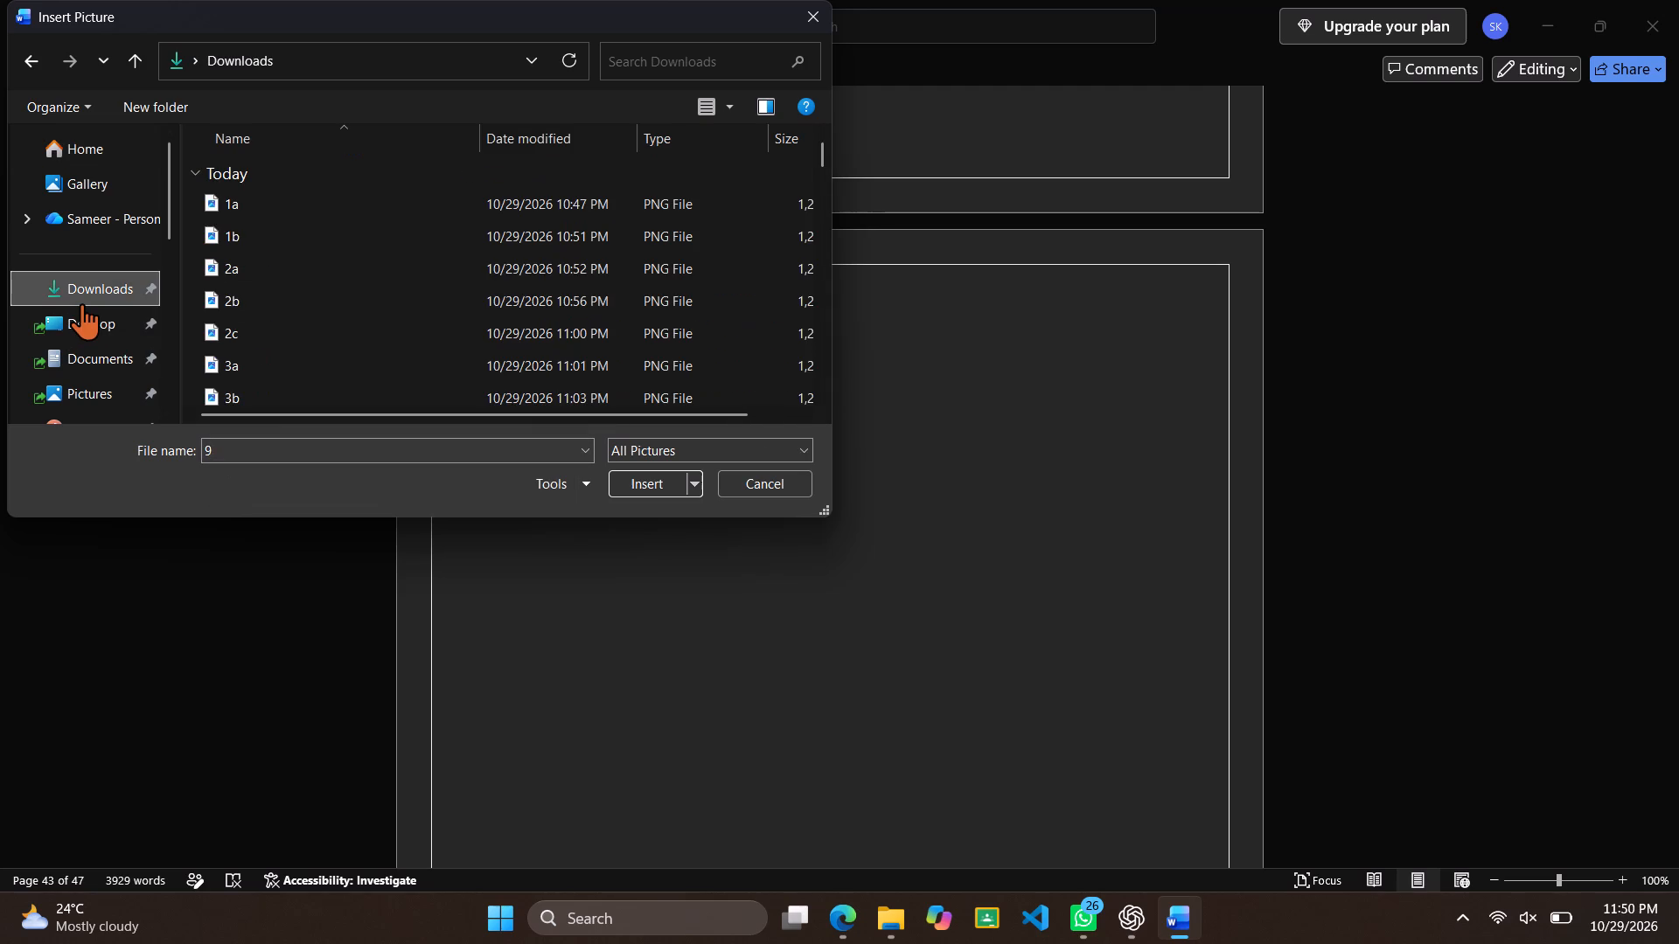
{"action": "scroll", "coordinate": [301, 353], "scroll_direction": "down", "scroll_amount": 2}
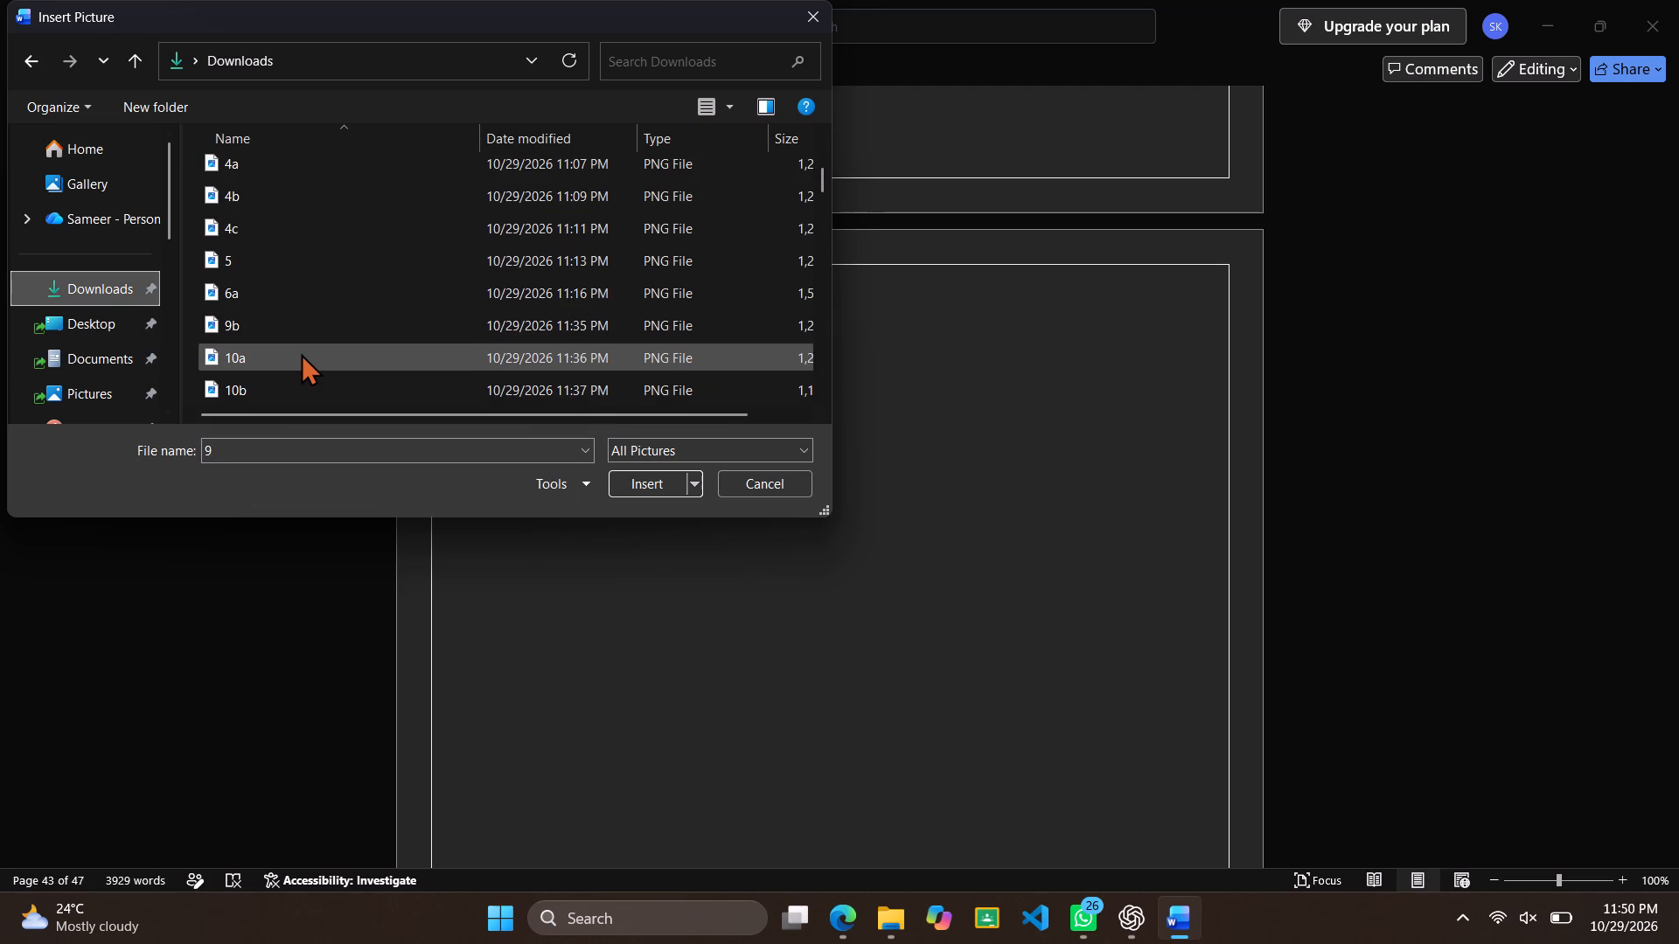
{"action": "left_click", "coordinate": [286, 331]}
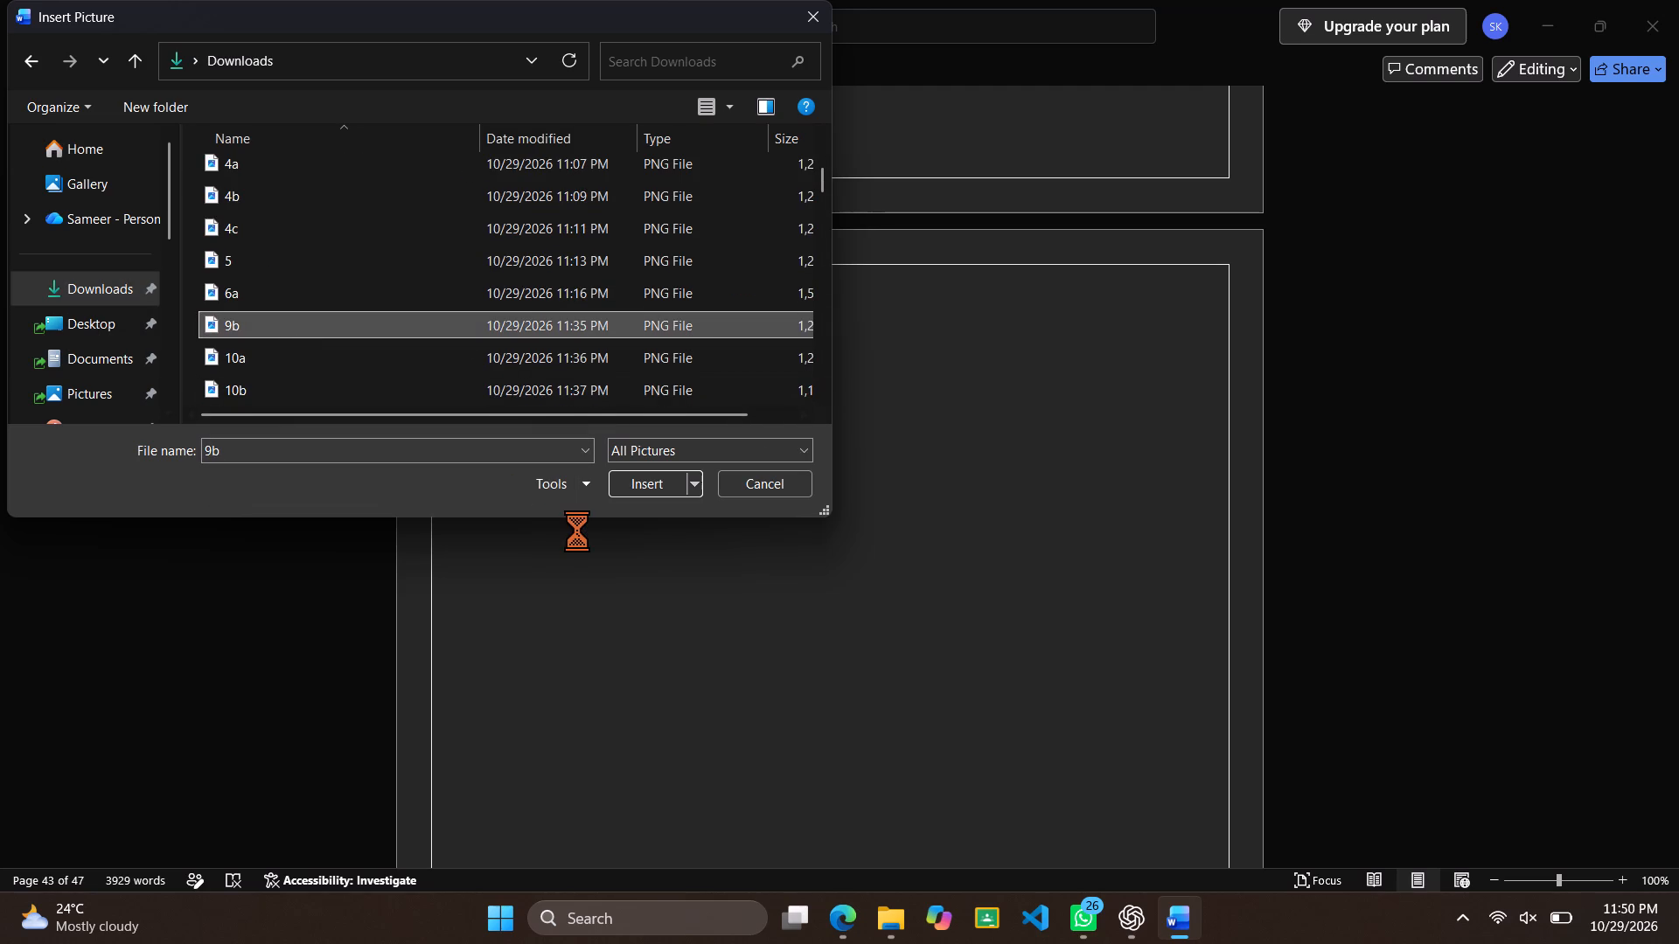
{"action": "left_click", "coordinate": [642, 485]}
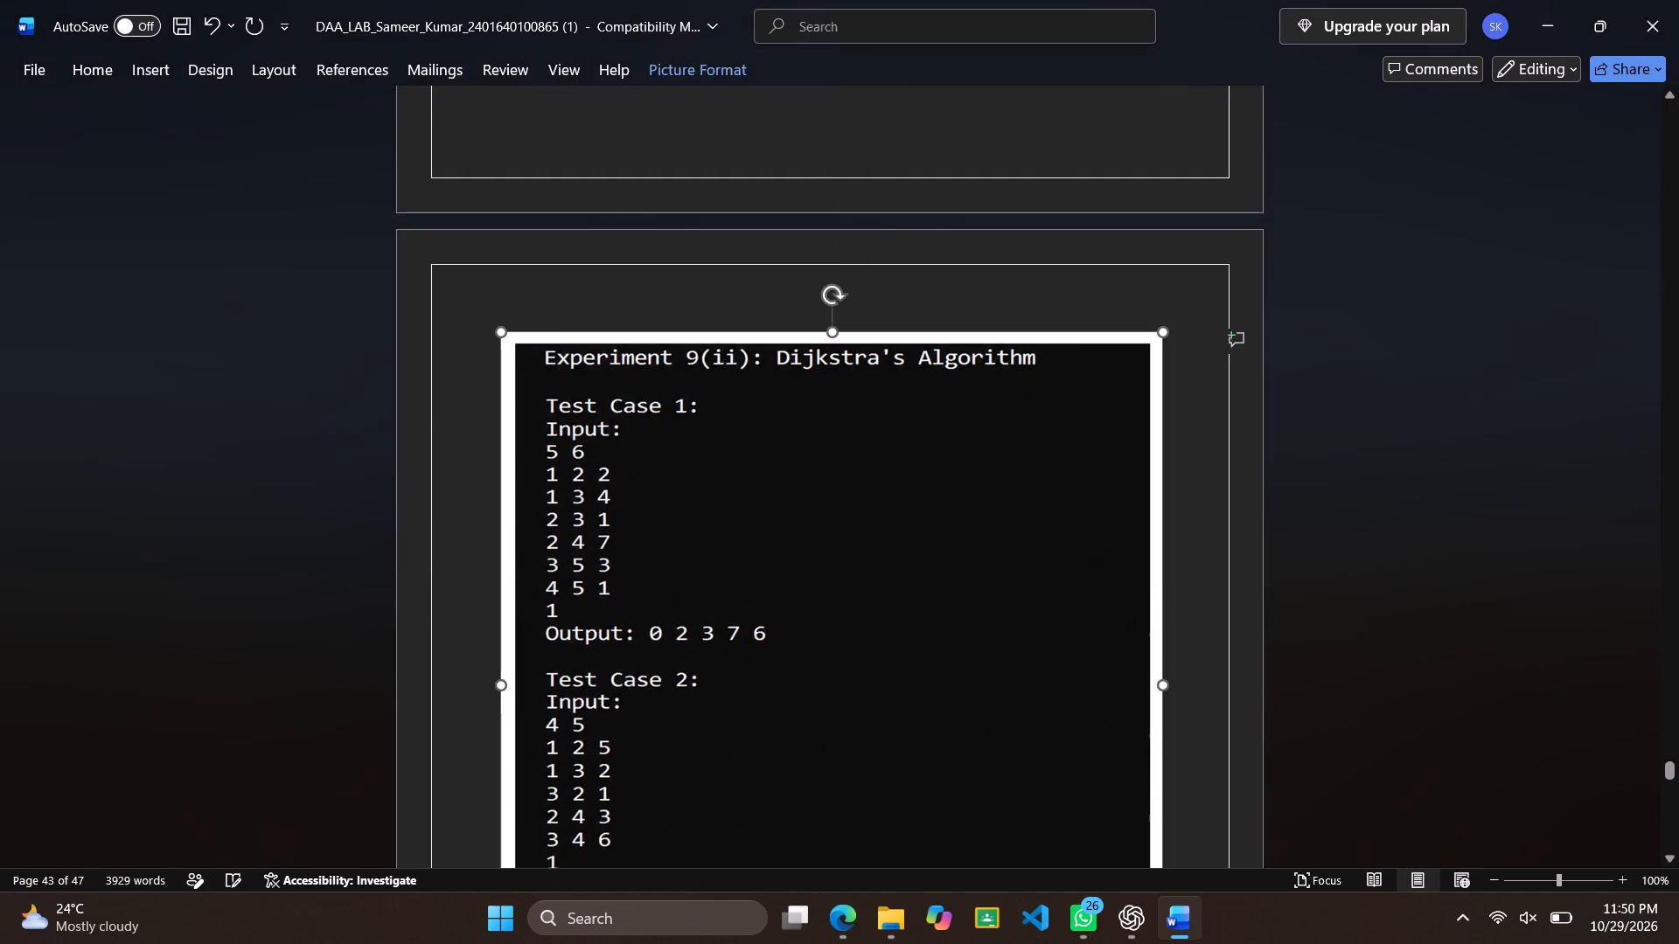
Delete the old N-Queen output image of Experiment 10(a) on page 45.
{"action": "scroll", "coordinate": [642, 485], "scroll_direction": "down", "scroll_amount": 7}
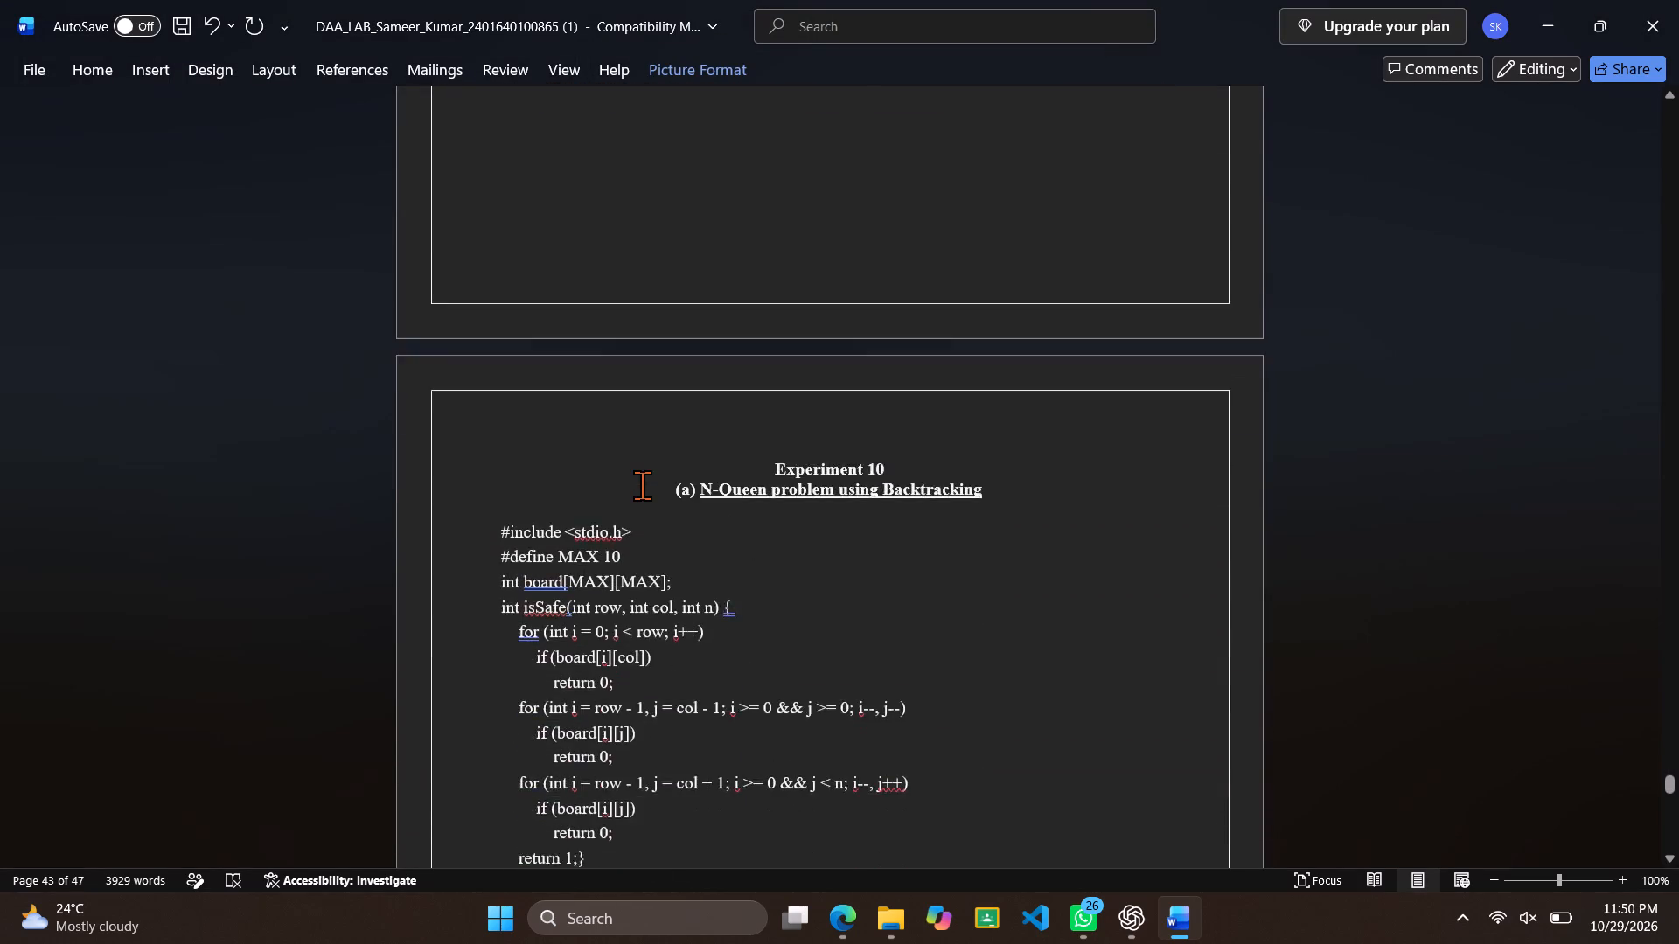
{"action": "scroll", "coordinate": [642, 485], "scroll_direction": "down", "scroll_amount": 8}
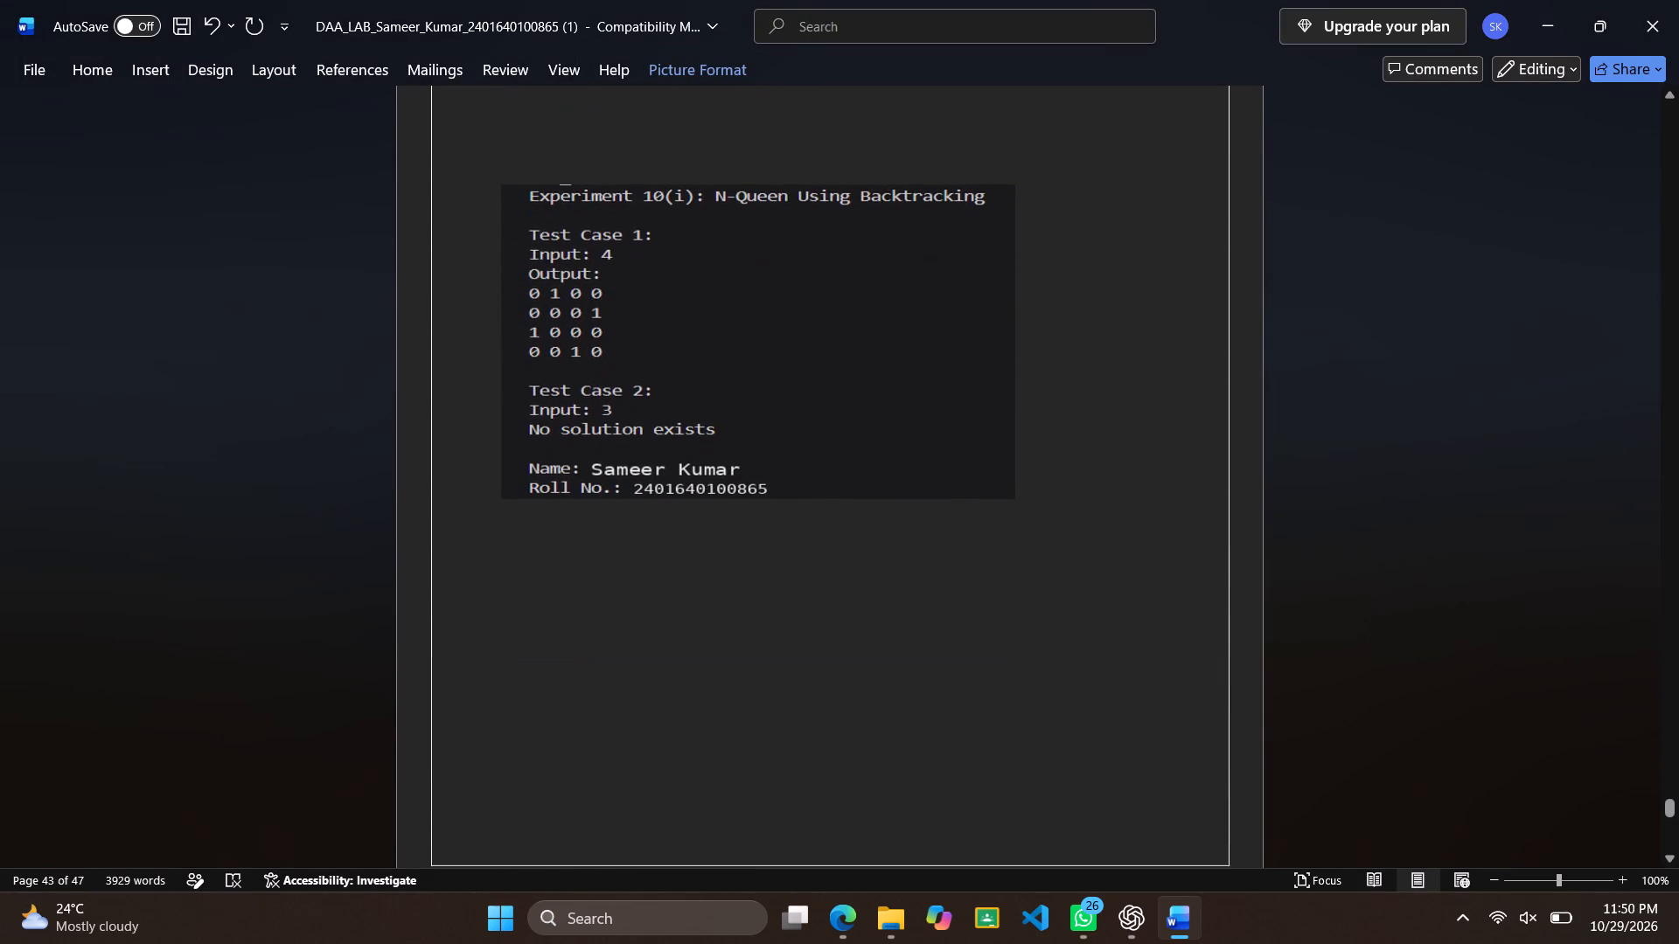
{"action": "left_click", "coordinate": [679, 413]}
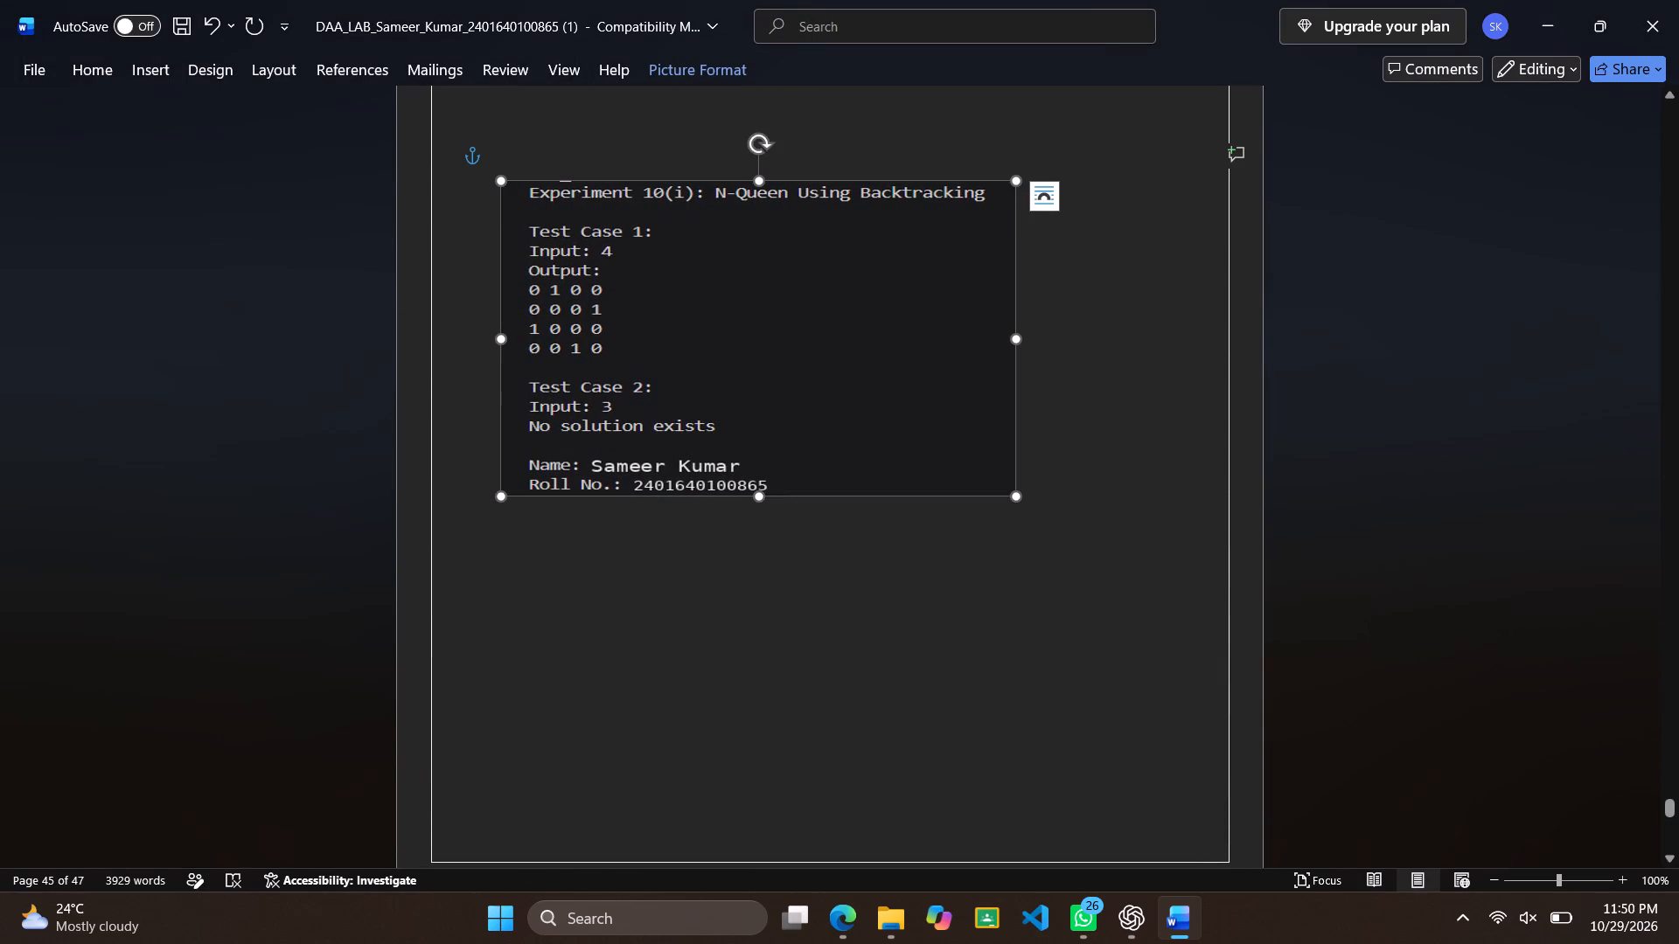
{"action": "key", "text": "Delete"}
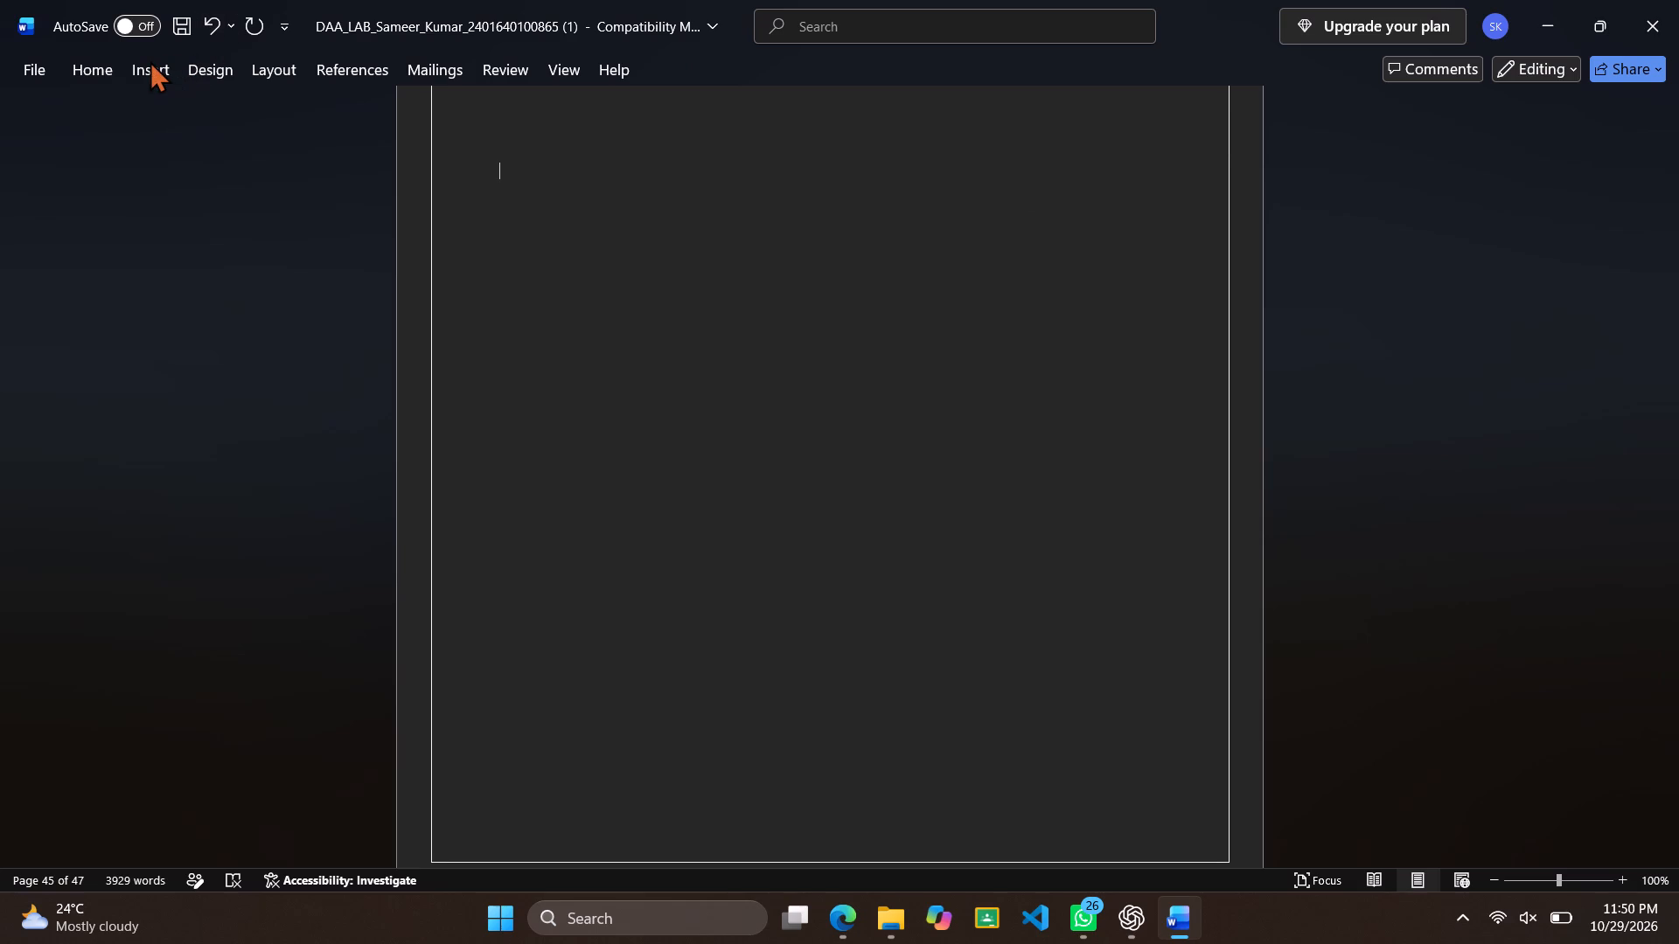
Insert the picture 10a from the Downloads folder as the Experiment 10(a) output on page 45.
{"action": "left_click", "coordinate": [150, 60]}
{"action": "left_click", "coordinate": [226, 142]}
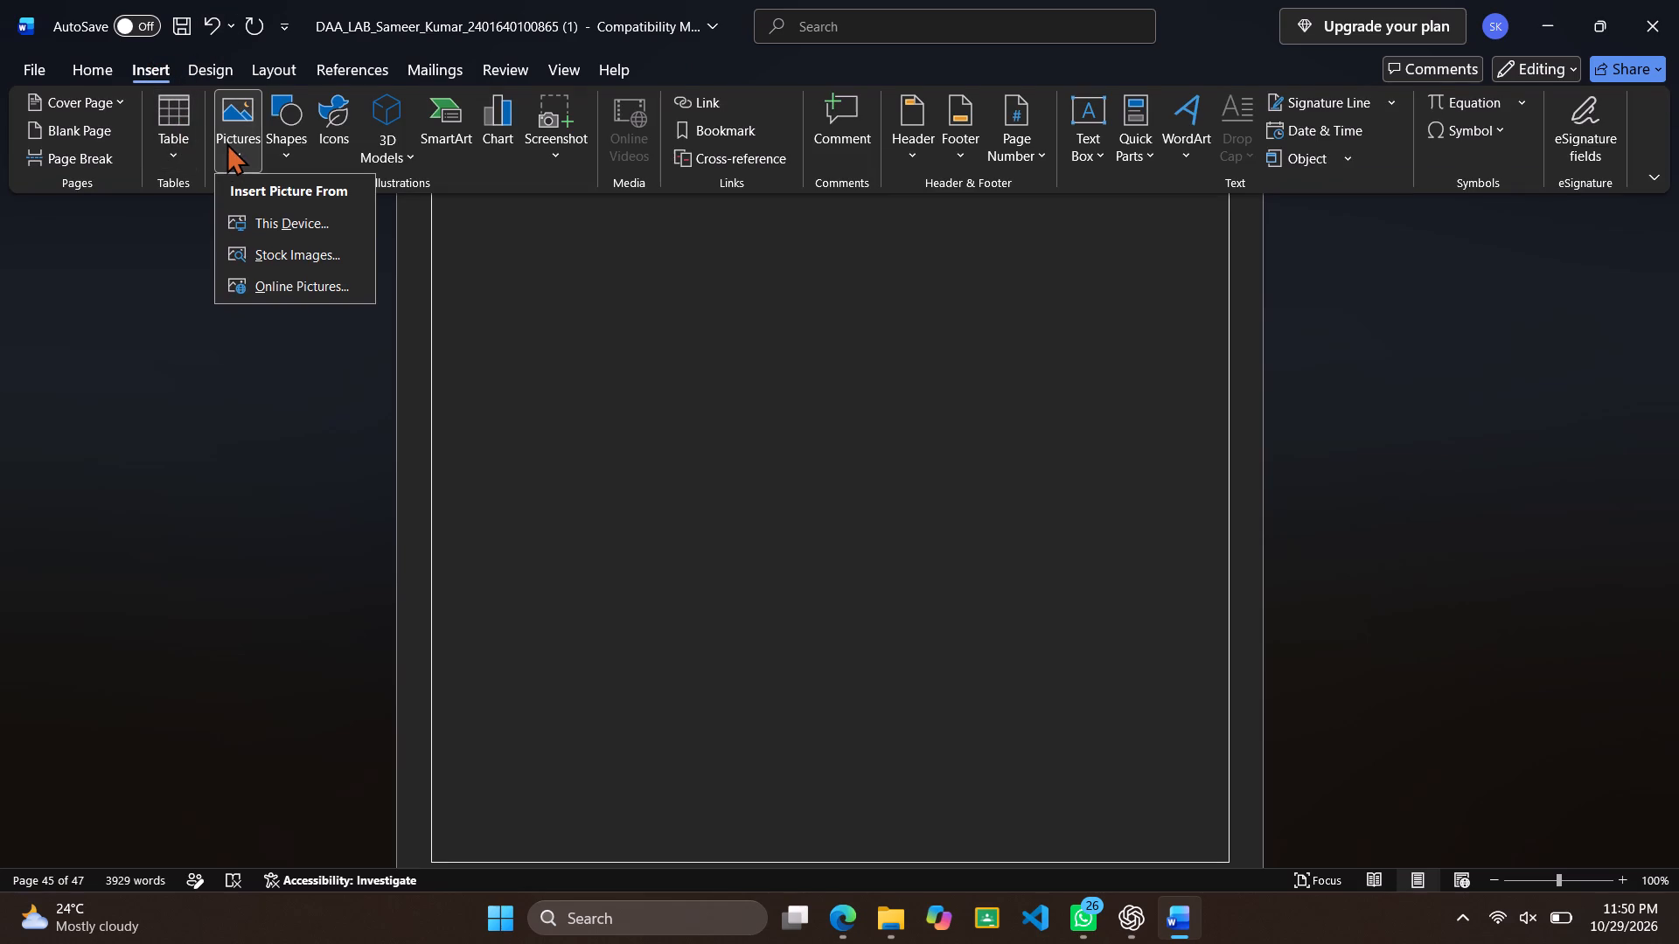
{"action": "left_click", "coordinate": [261, 216]}
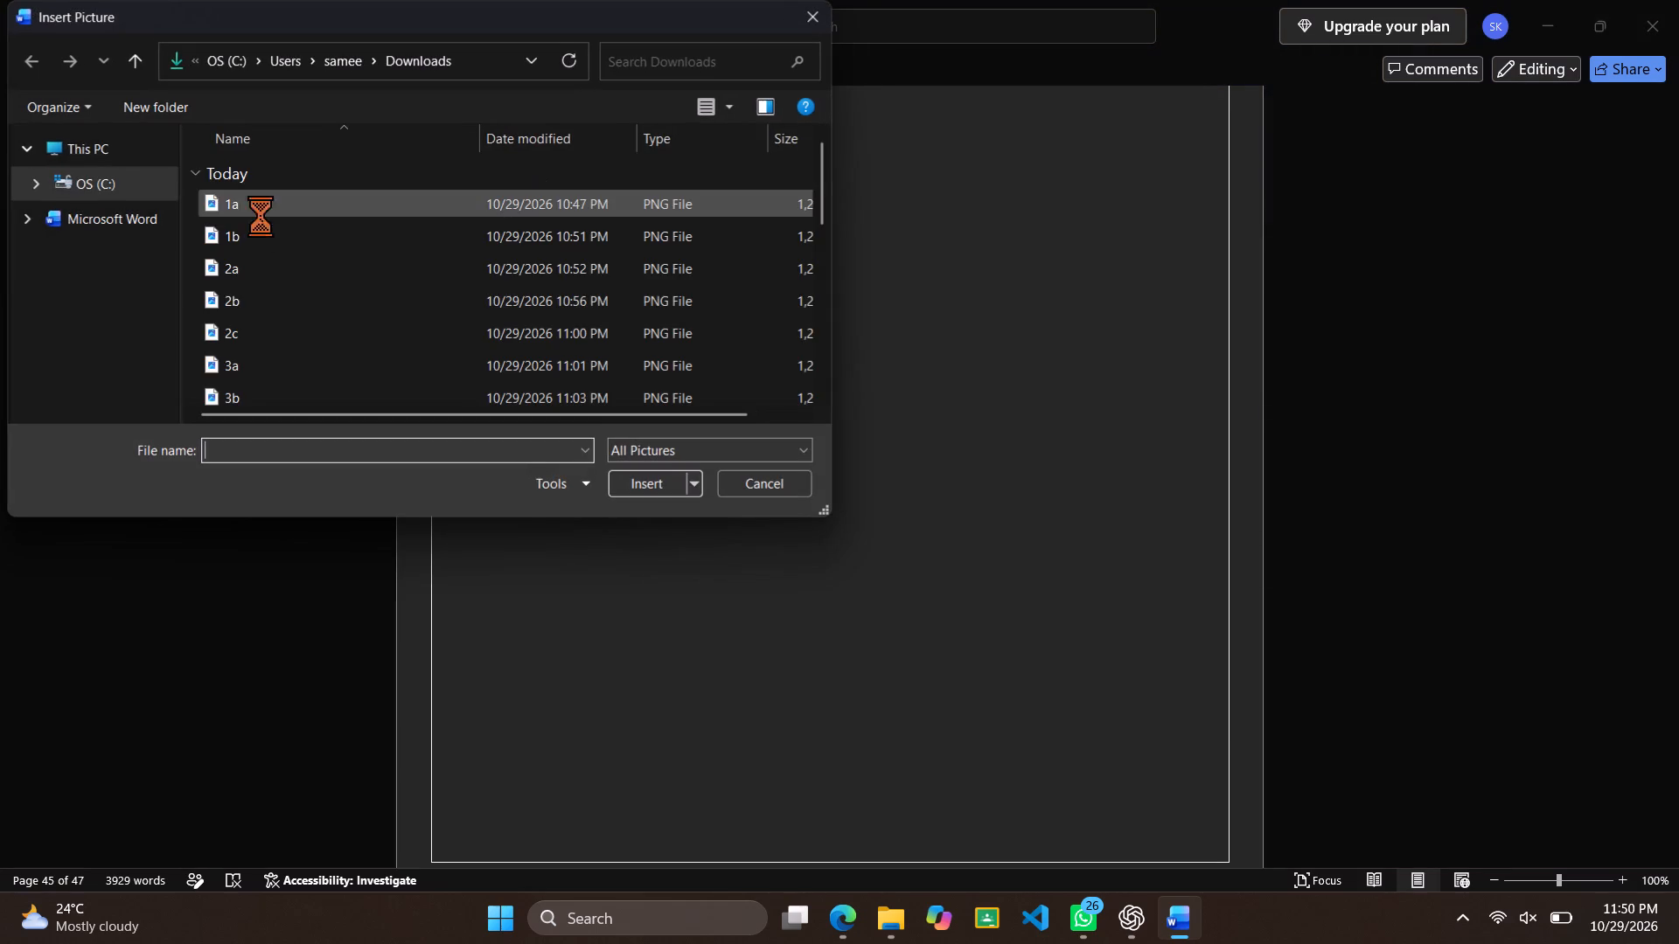
{"action": "scroll", "coordinate": [255, 354], "scroll_direction": "down", "scroll_amount": 2}
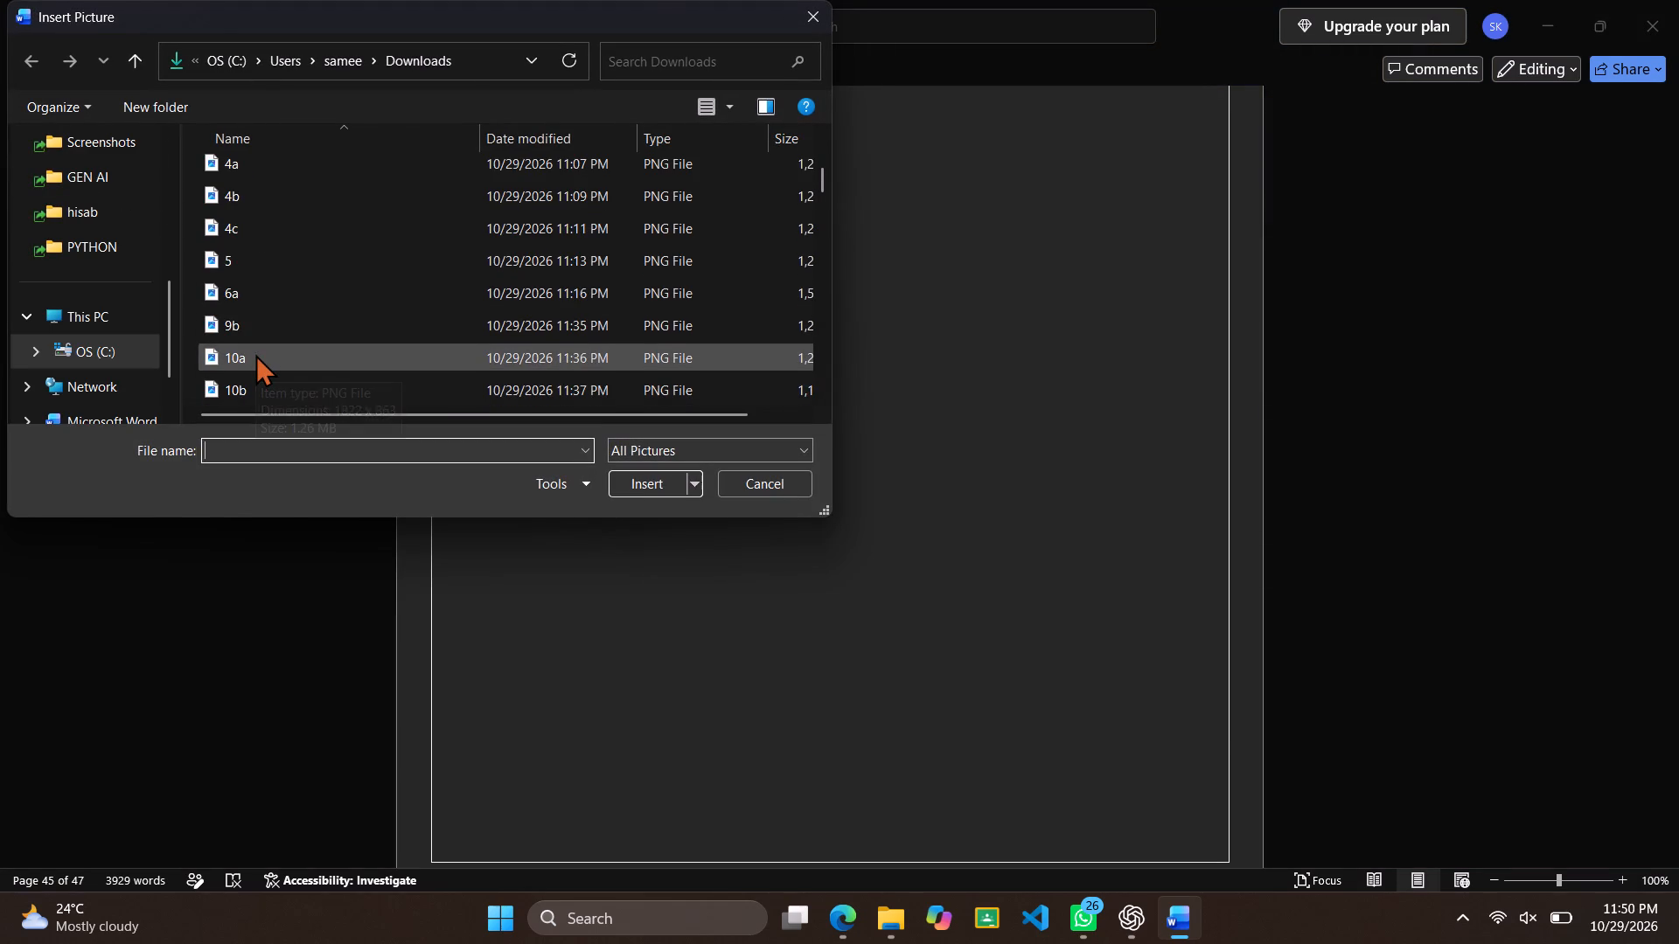
{"action": "left_click", "coordinate": [255, 354]}
{"action": "left_click", "coordinate": [255, 354]}
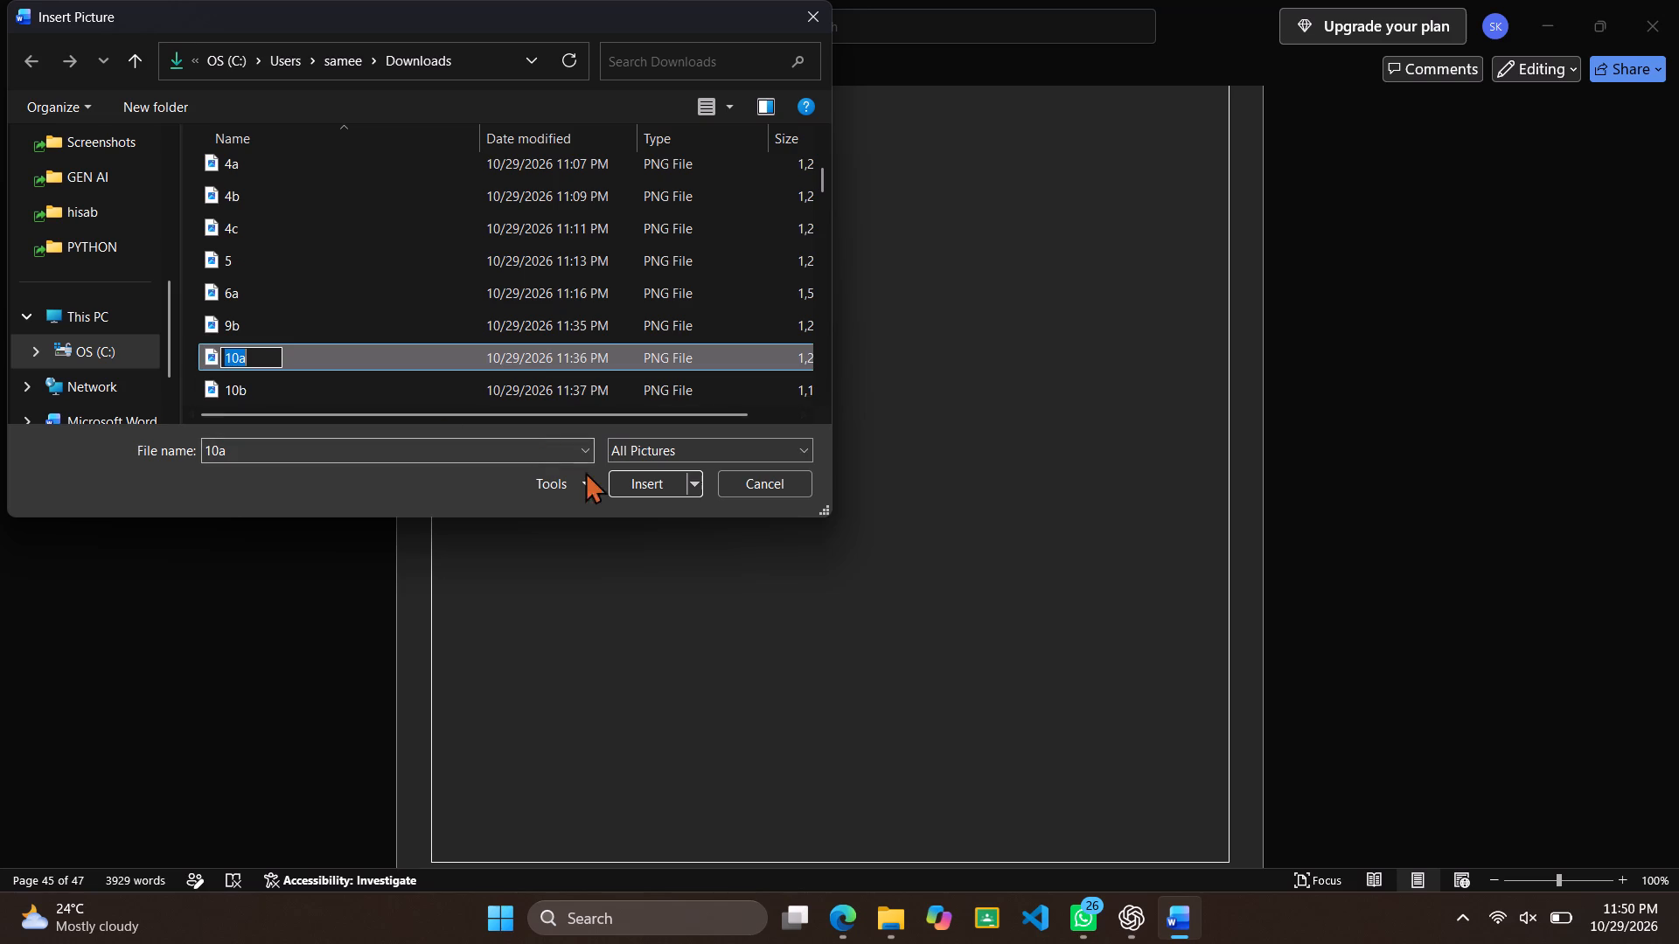
{"action": "left_click", "coordinate": [644, 483]}
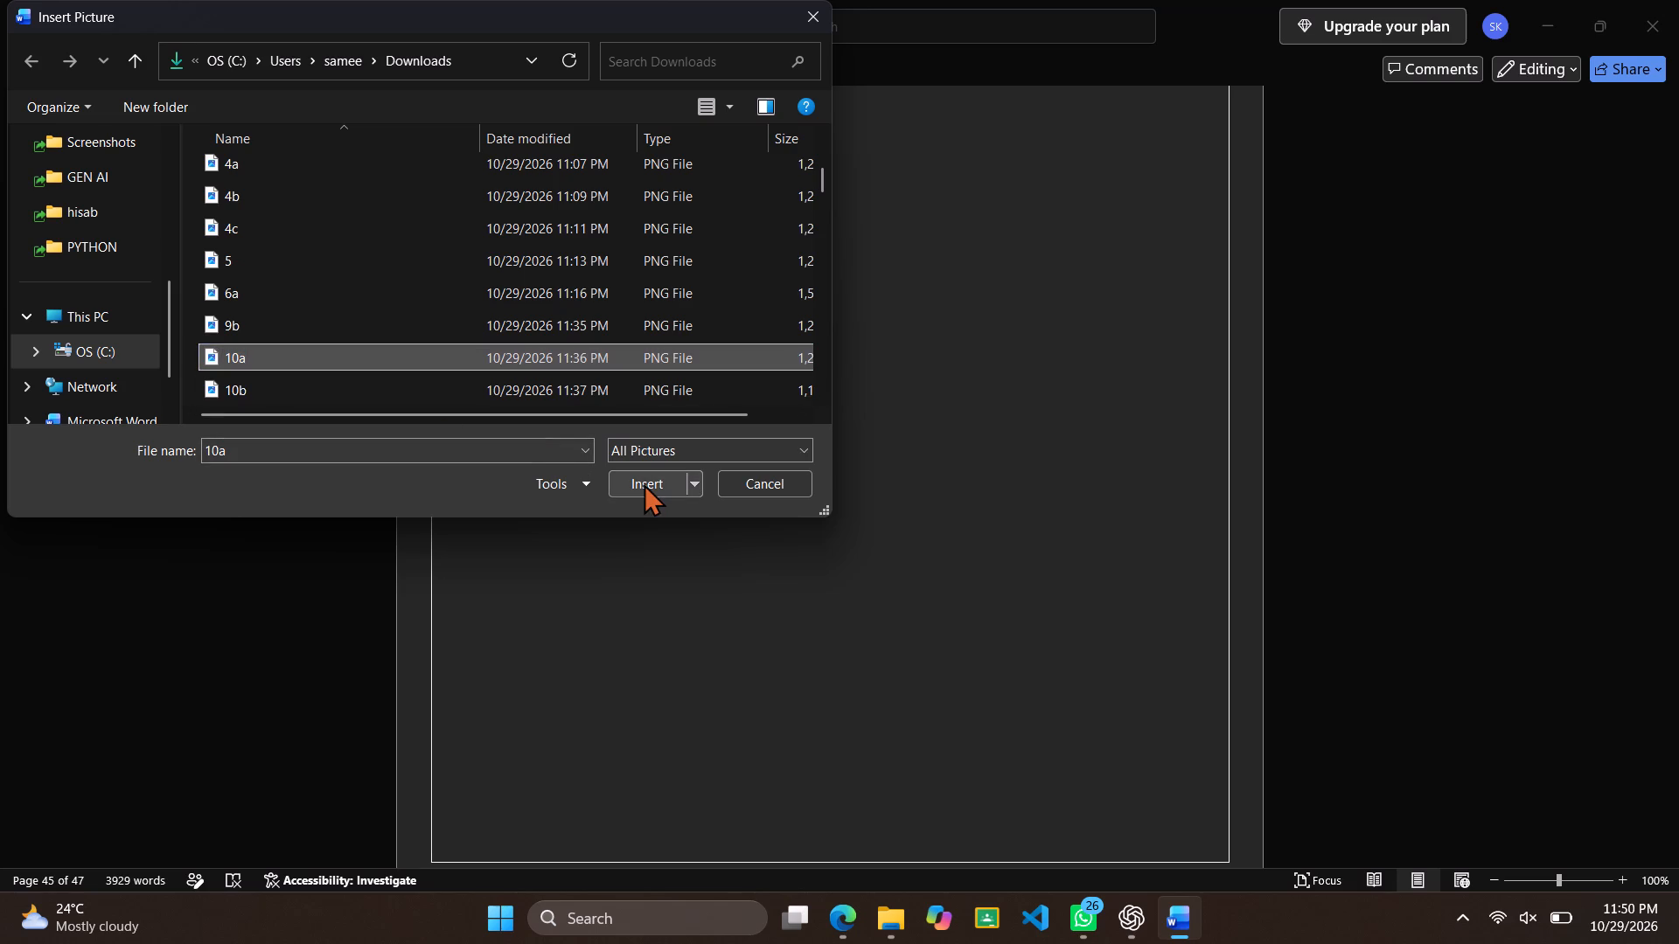
{"action": "left_click", "coordinate": [644, 483]}
Delete the old Subset Sum output image of Experiment 10(b) on page 47.
{"action": "scroll", "coordinate": [644, 483], "scroll_direction": "down", "scroll_amount": 3}
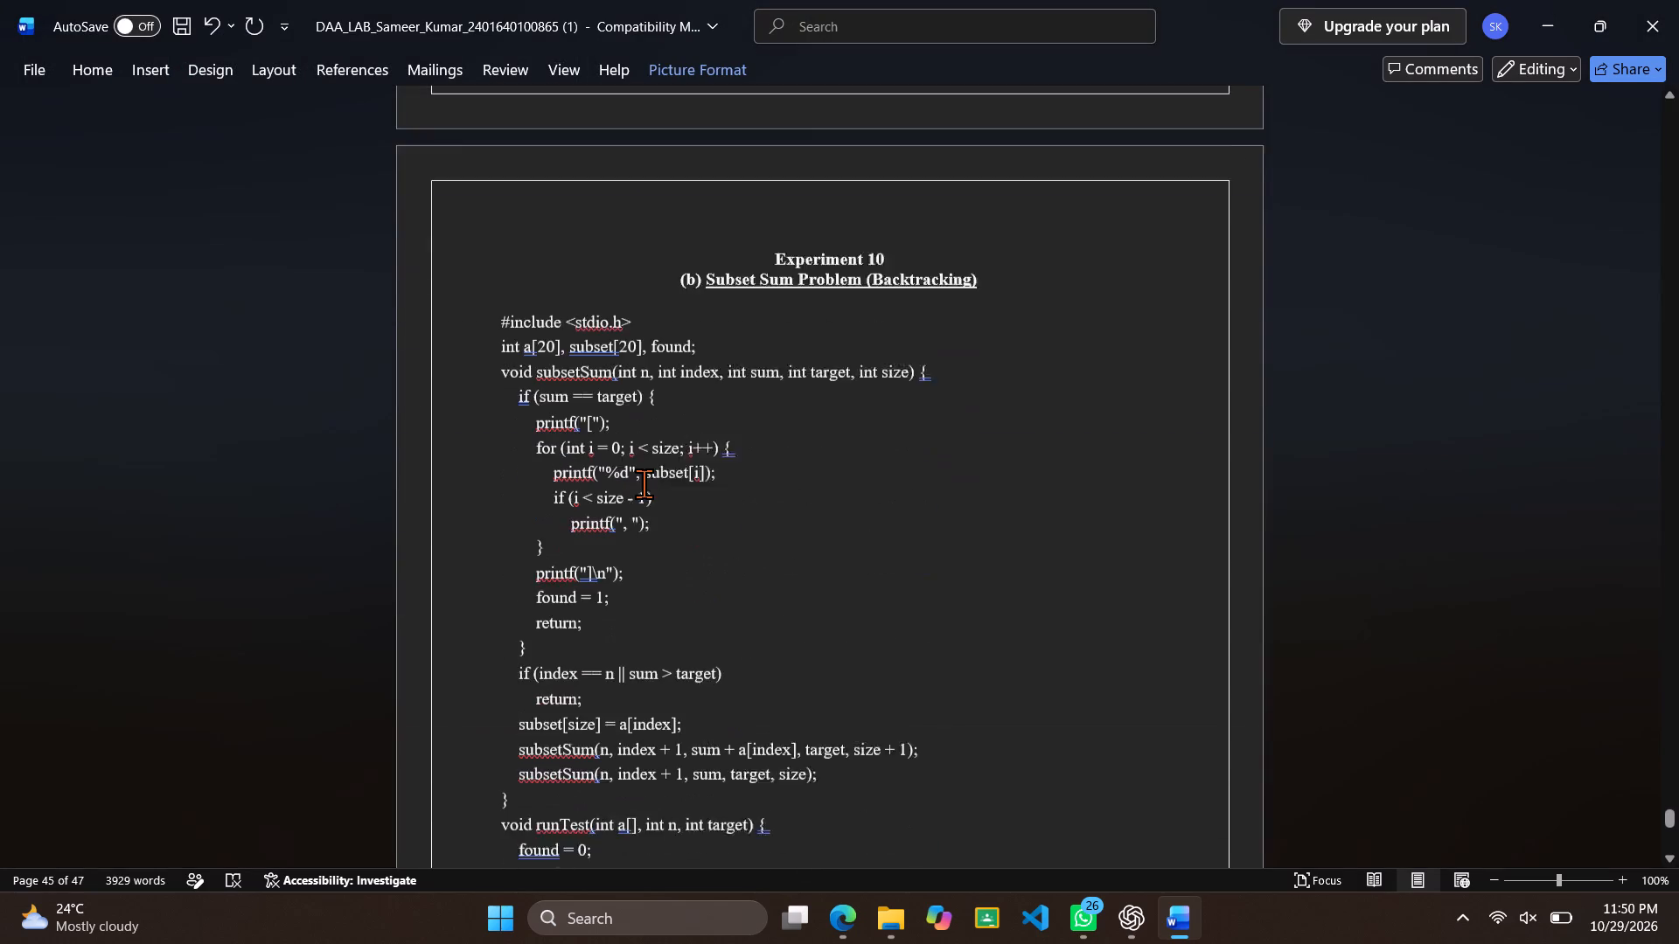
{"action": "scroll", "coordinate": [644, 483], "scroll_direction": "down", "scroll_amount": 10}
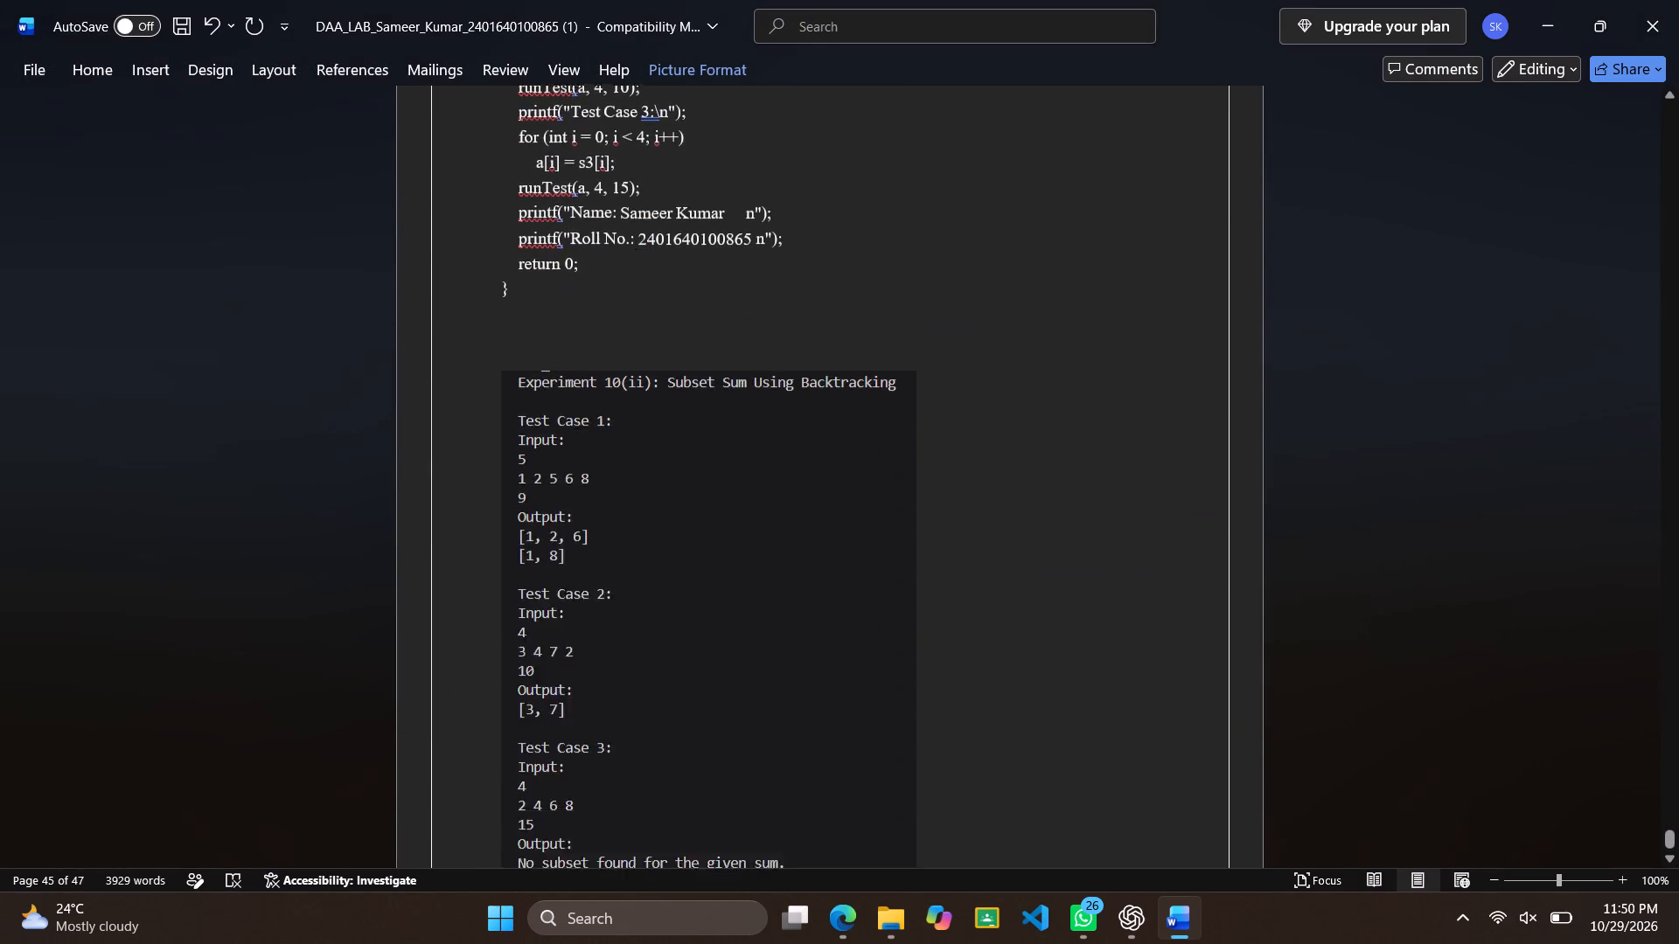
{"action": "scroll", "coordinate": [644, 483], "scroll_direction": "down", "scroll_amount": 4}
{"action": "left_click", "coordinate": [644, 483]}
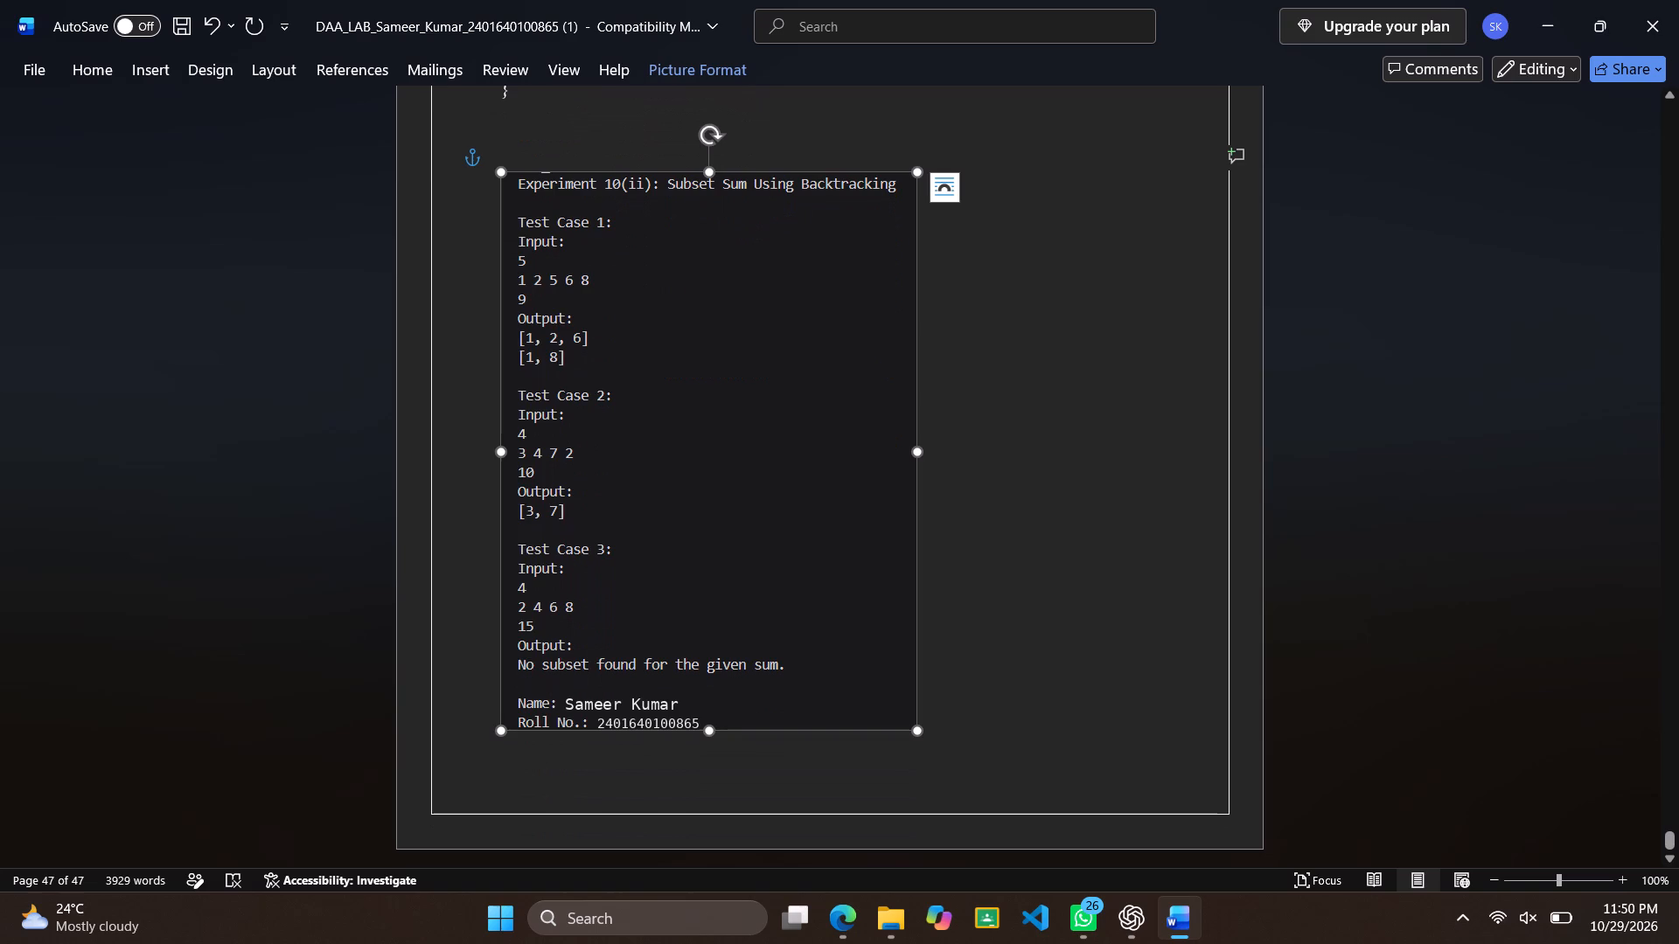
{"action": "key", "text": "Delete"}
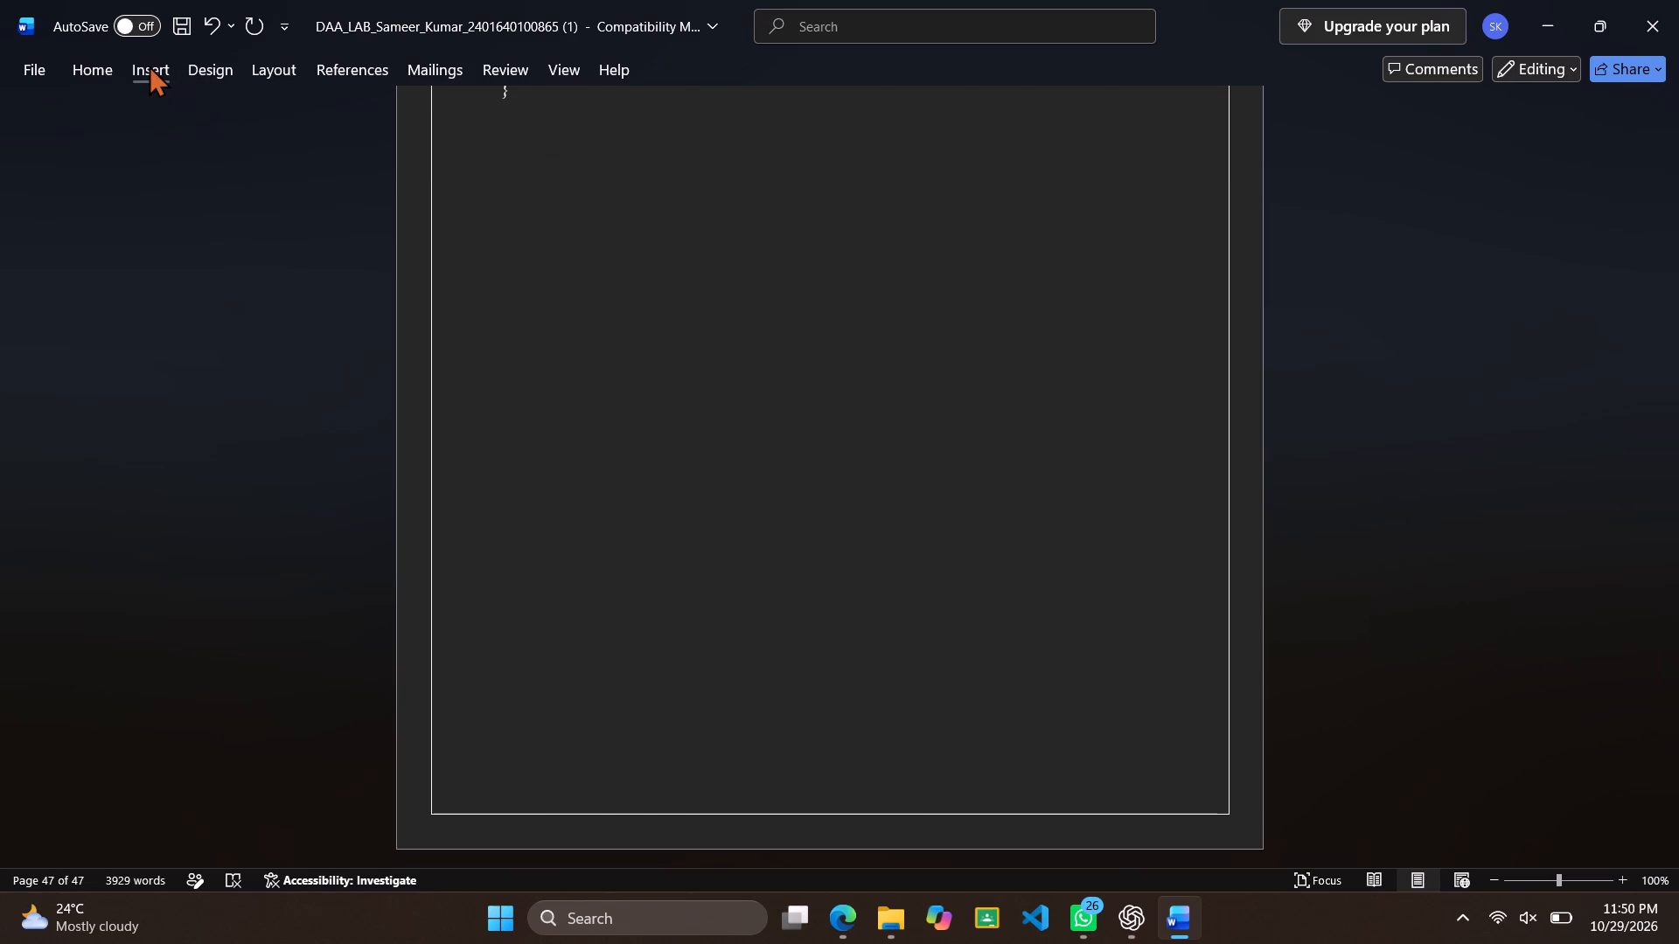
Insert the picture 10b from the Downloads folder as the Experiment 10(b) output on page 47.
{"action": "left_click", "coordinate": [149, 65]}
{"action": "left_click", "coordinate": [247, 136]}
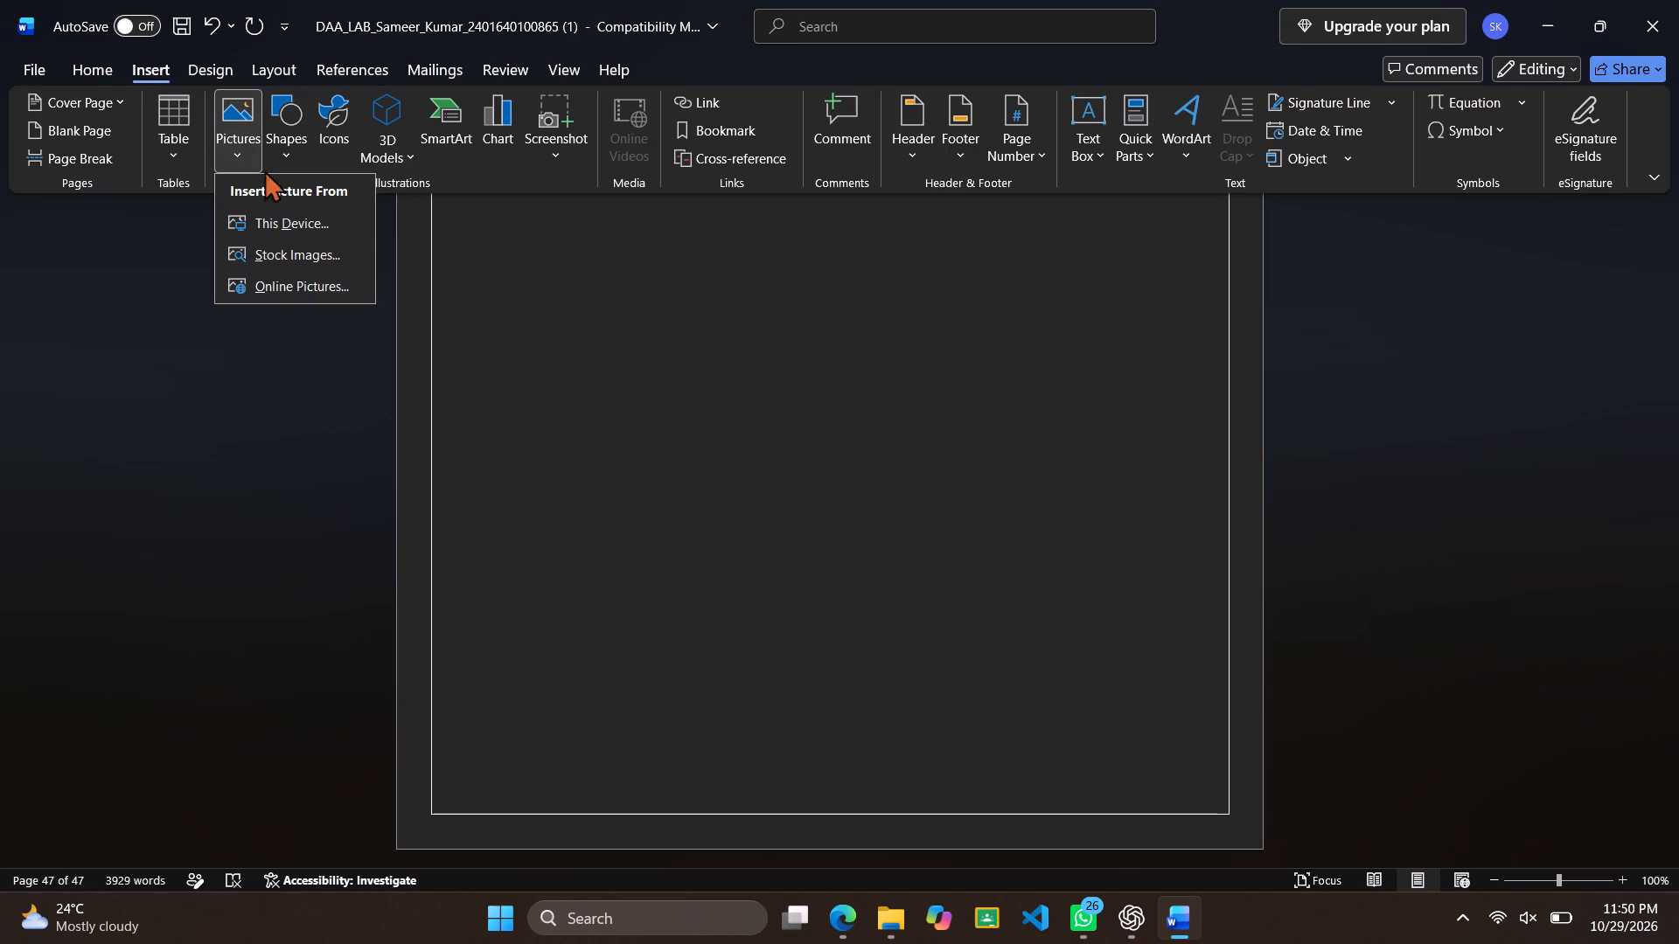
{"action": "left_click", "coordinate": [274, 210]}
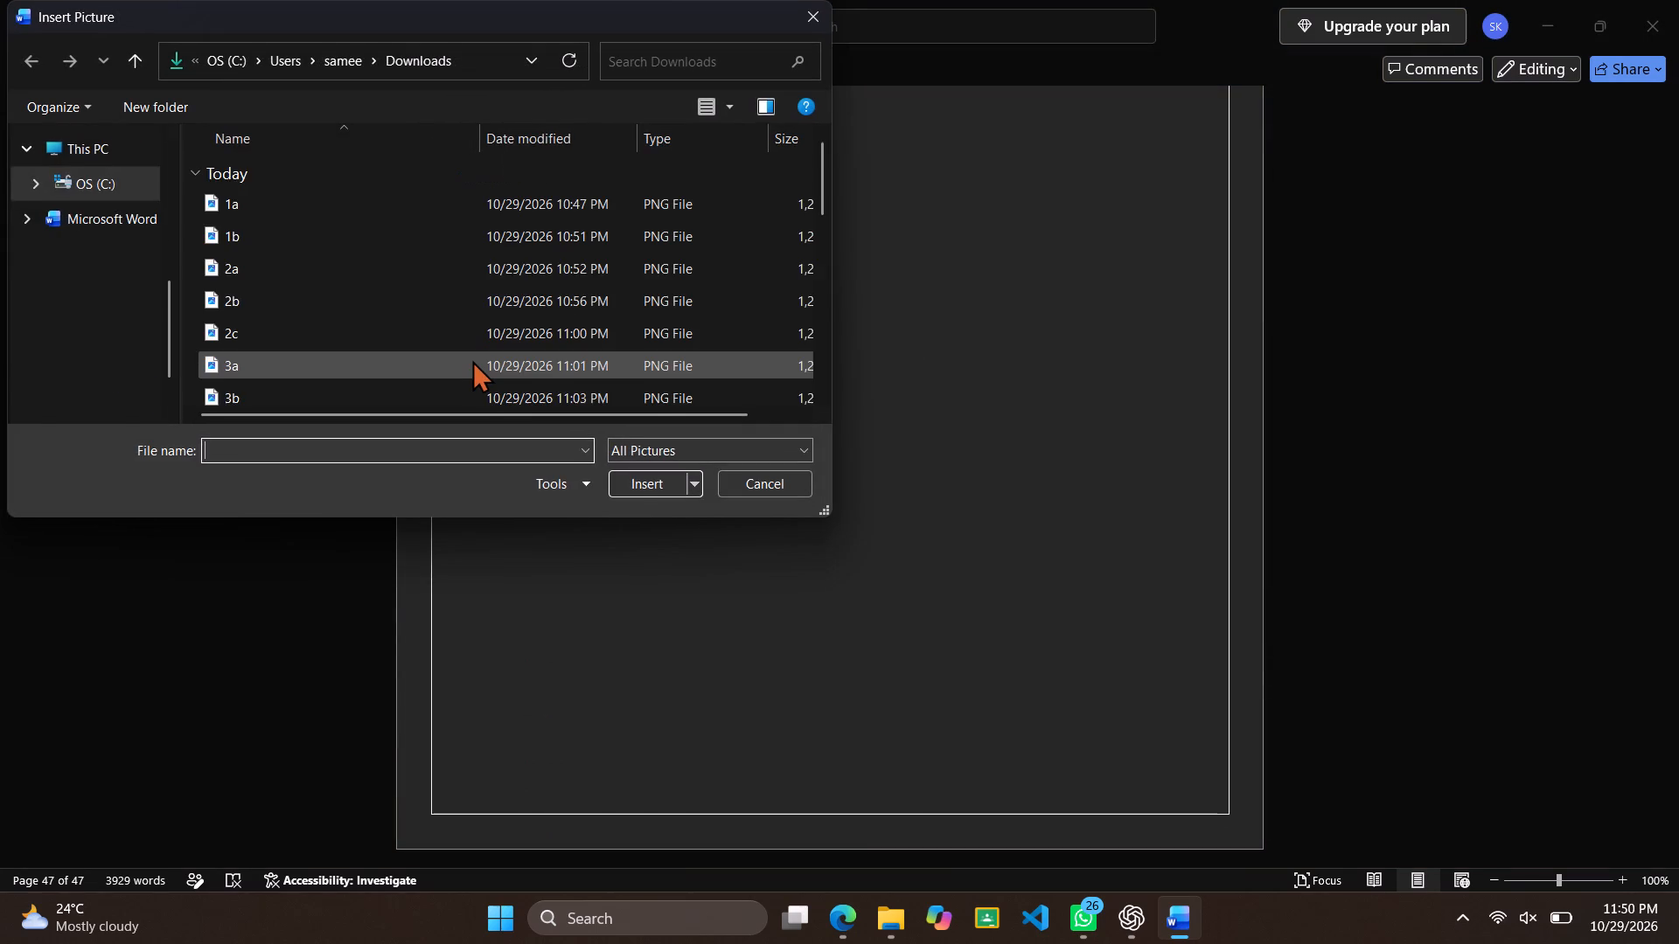
{"action": "scroll", "coordinate": [472, 360], "scroll_direction": "down", "scroll_amount": 5}
{"action": "scroll", "coordinate": [447, 293], "scroll_direction": "up", "scroll_amount": 8}
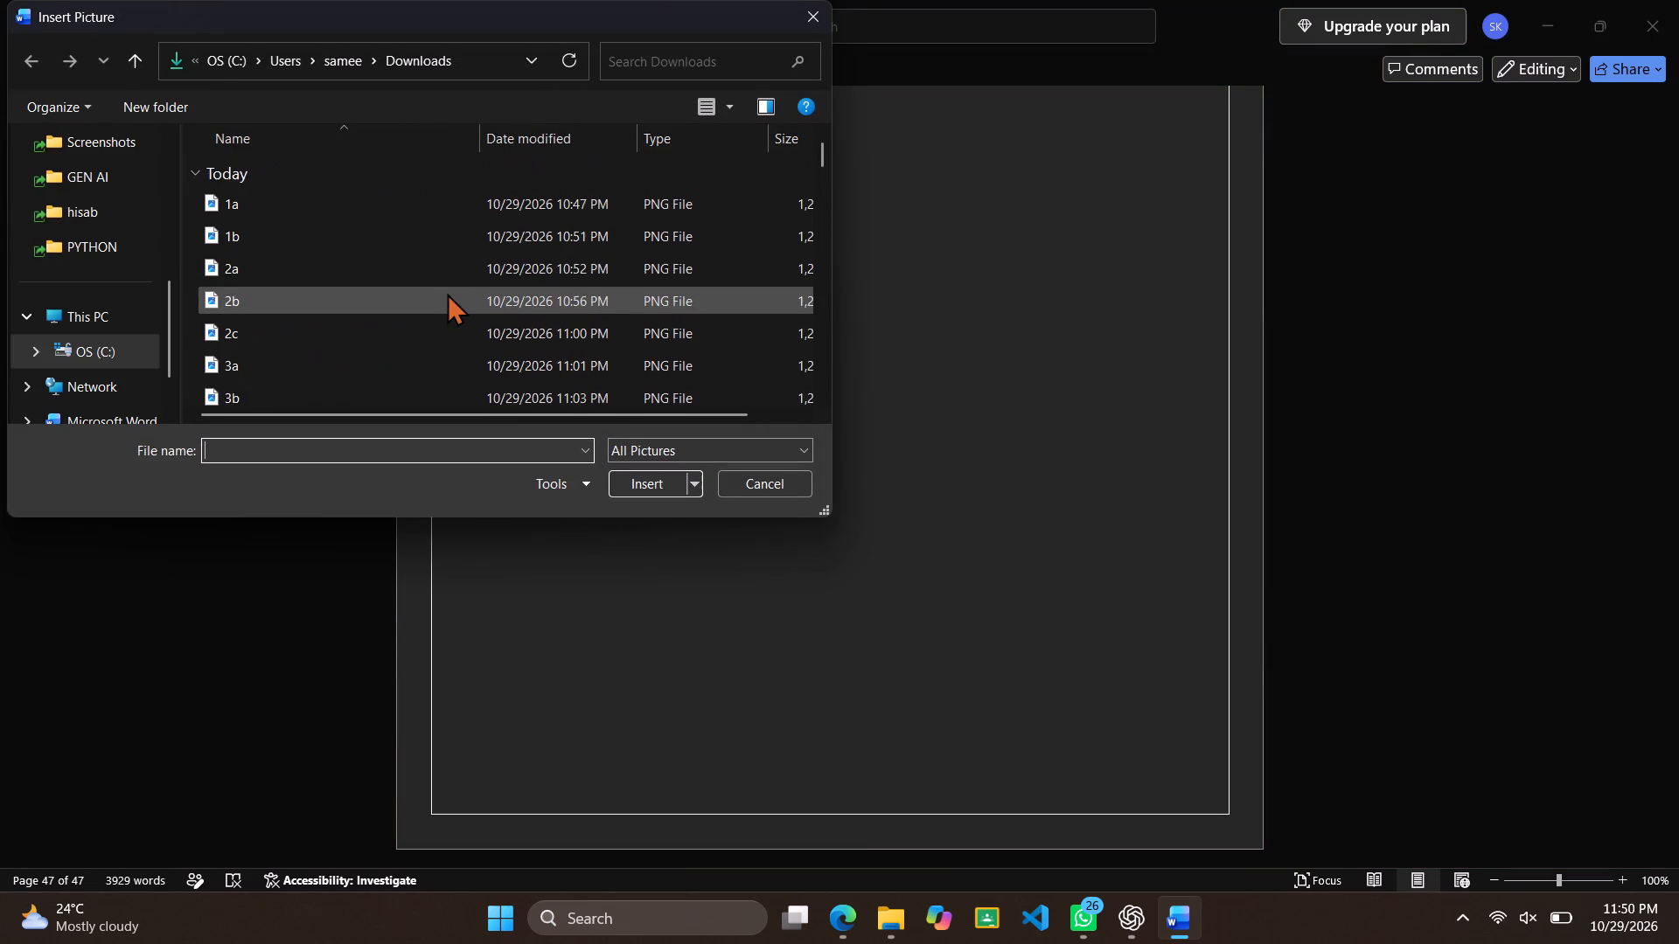
{"action": "scroll", "coordinate": [447, 293], "scroll_direction": "down", "scroll_amount": 1}
{"action": "left_click", "coordinate": [402, 292]}
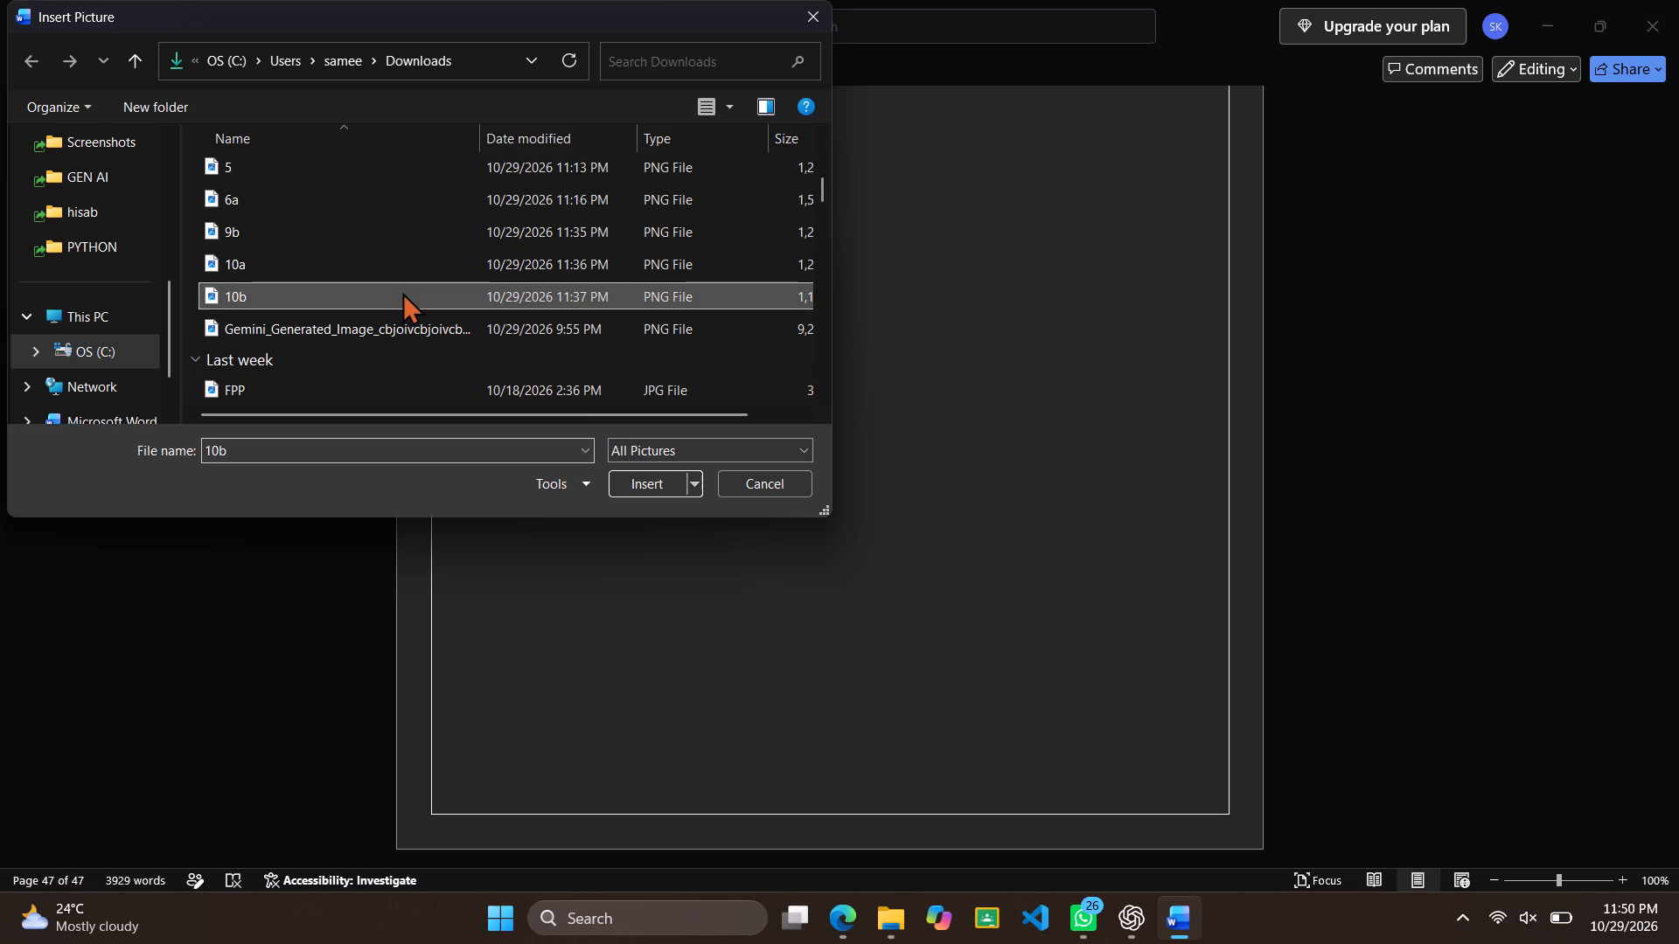
{"action": "left_click", "coordinate": [637, 484]}
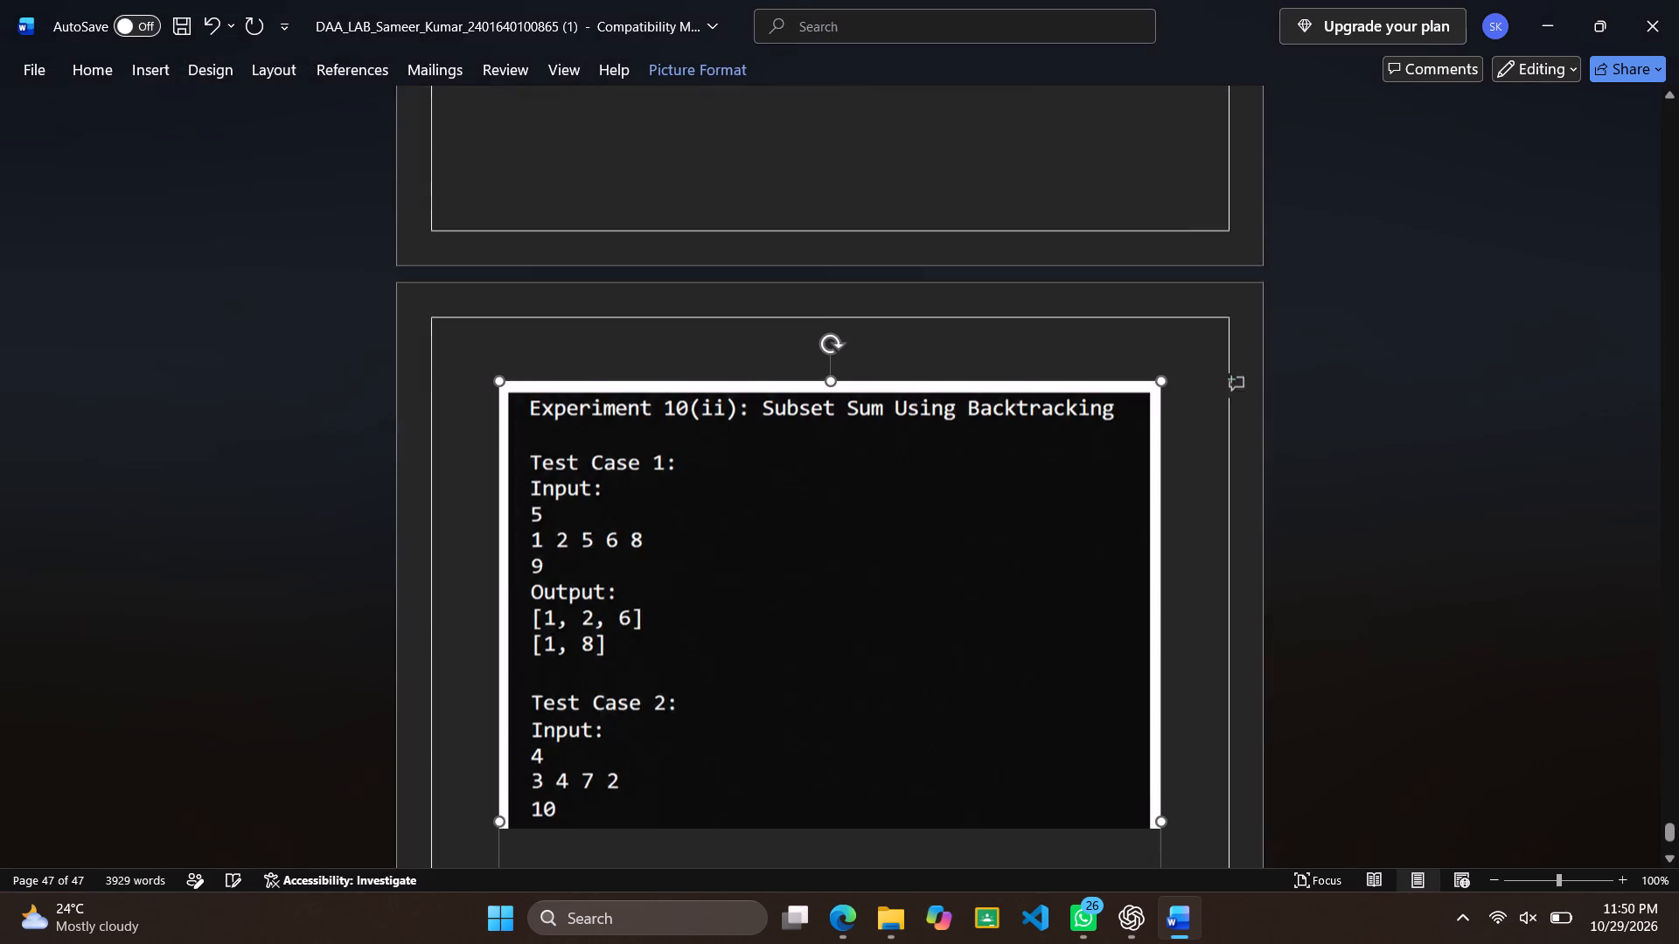
Review the document backwards from Experiment 10(b) to the sorting experiments, checking the output images.
{"action": "scroll", "coordinate": [784, 483], "scroll_direction": "up", "scroll_amount": 4}
{"action": "scroll", "coordinate": [784, 483], "scroll_direction": "down", "scroll_amount": 1}
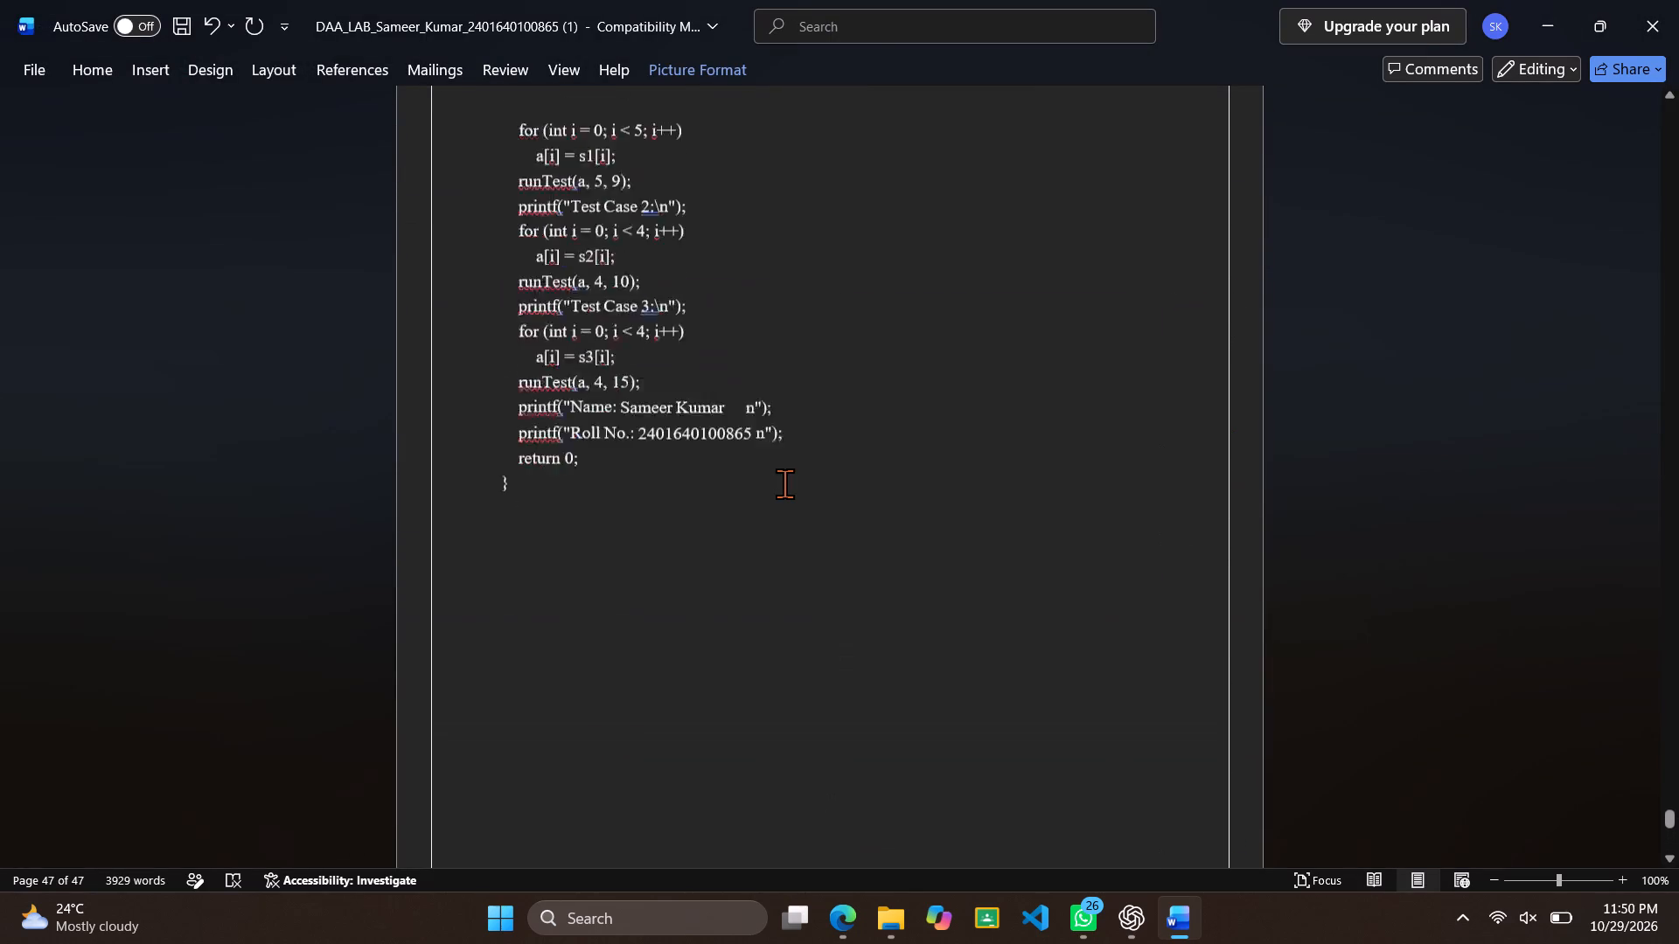
{"action": "scroll", "coordinate": [784, 483], "scroll_direction": "down", "scroll_amount": 2}
{"action": "scroll", "coordinate": [784, 483], "scroll_direction": "up", "scroll_amount": 1}
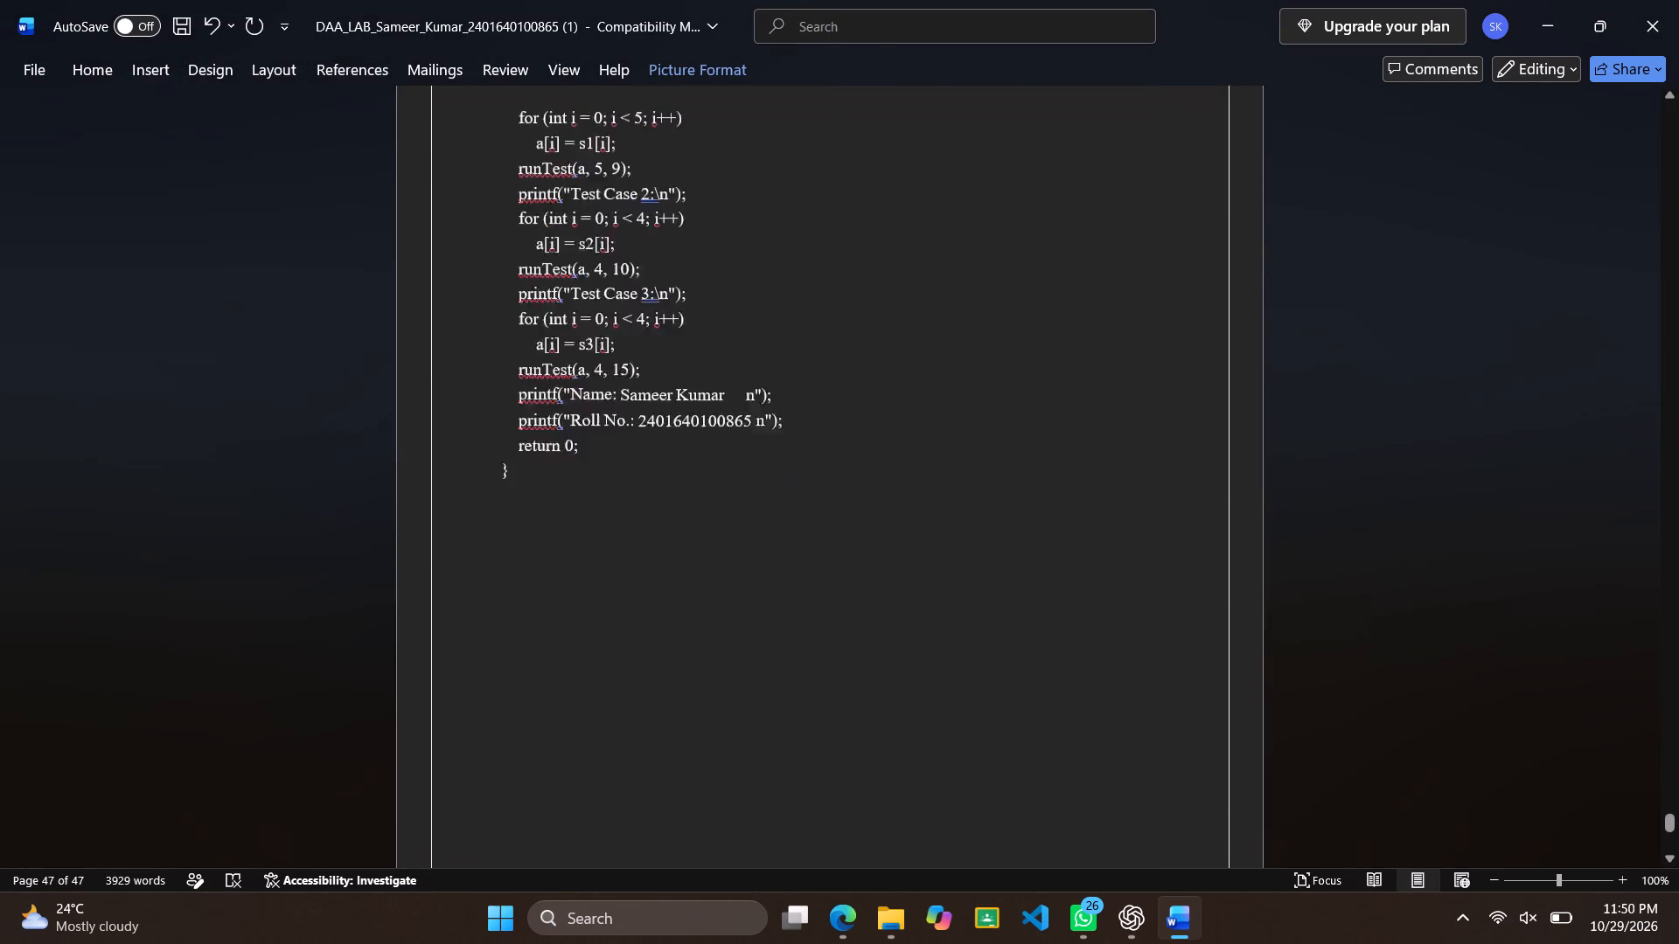
{"action": "scroll", "coordinate": [784, 483], "scroll_direction": "up", "scroll_amount": 3}
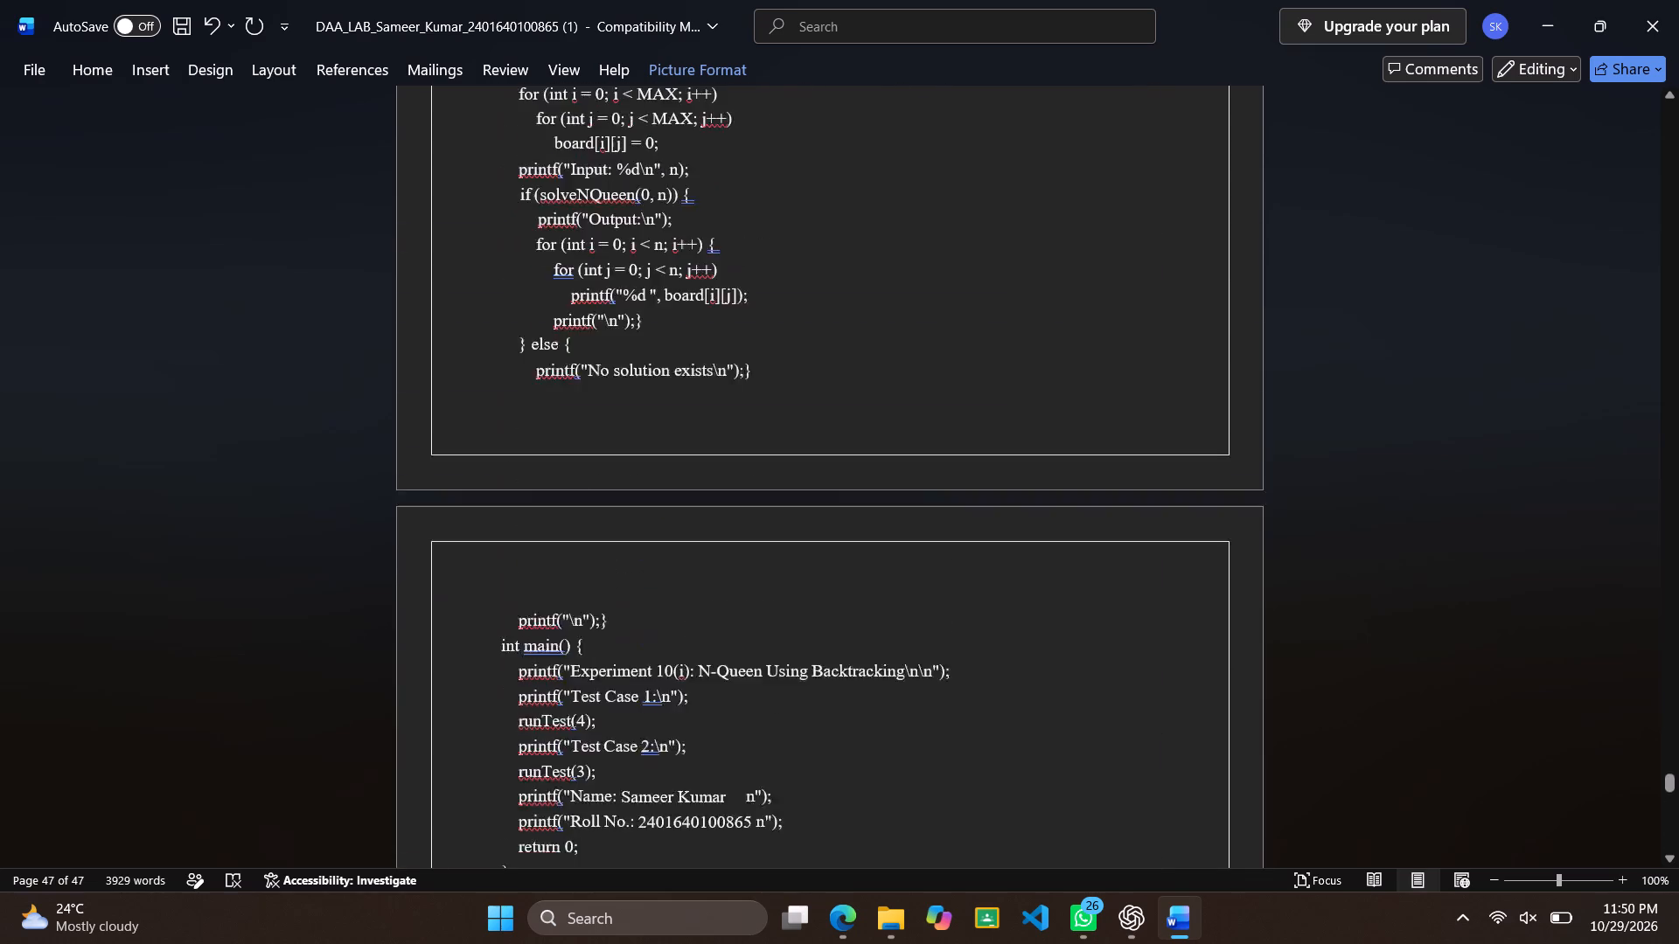
{"action": "scroll", "coordinate": [784, 483], "scroll_direction": "up", "scroll_amount": 2}
{"action": "scroll", "coordinate": [784, 483], "scroll_direction": "down", "scroll_amount": 1}
{"action": "scroll", "coordinate": [784, 483], "scroll_direction": "up", "scroll_amount": 19}
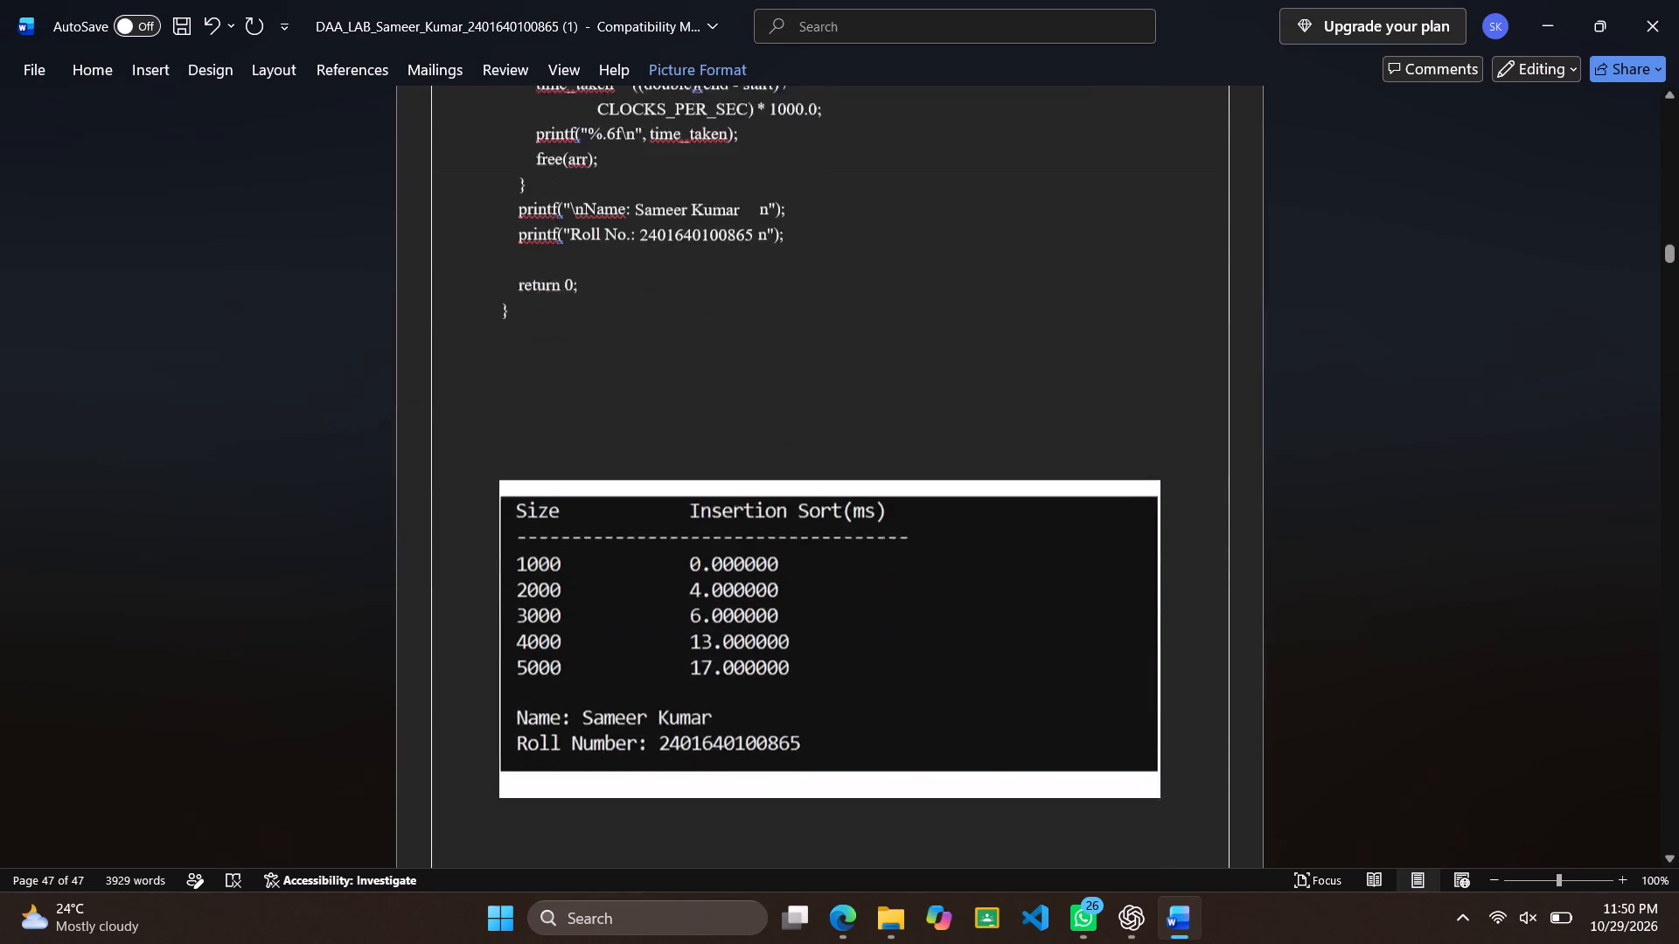
{"action": "scroll", "coordinate": [784, 483], "scroll_direction": "up", "scroll_amount": 1}
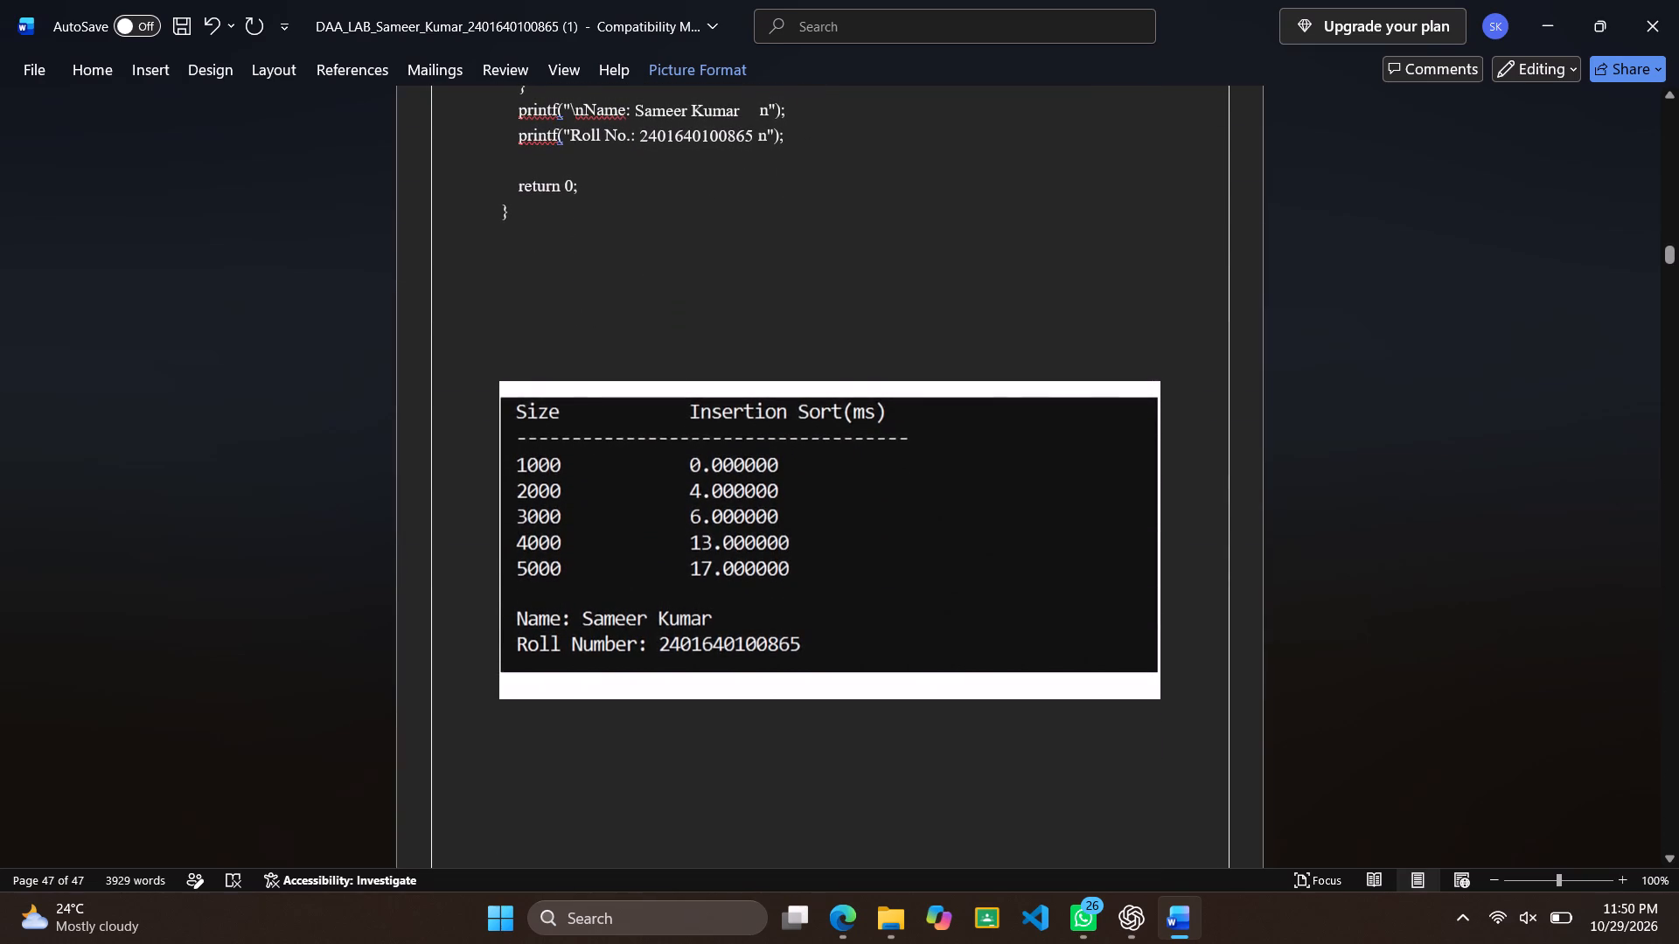
{"action": "scroll", "coordinate": [784, 483], "scroll_direction": "up", "scroll_amount": 1}
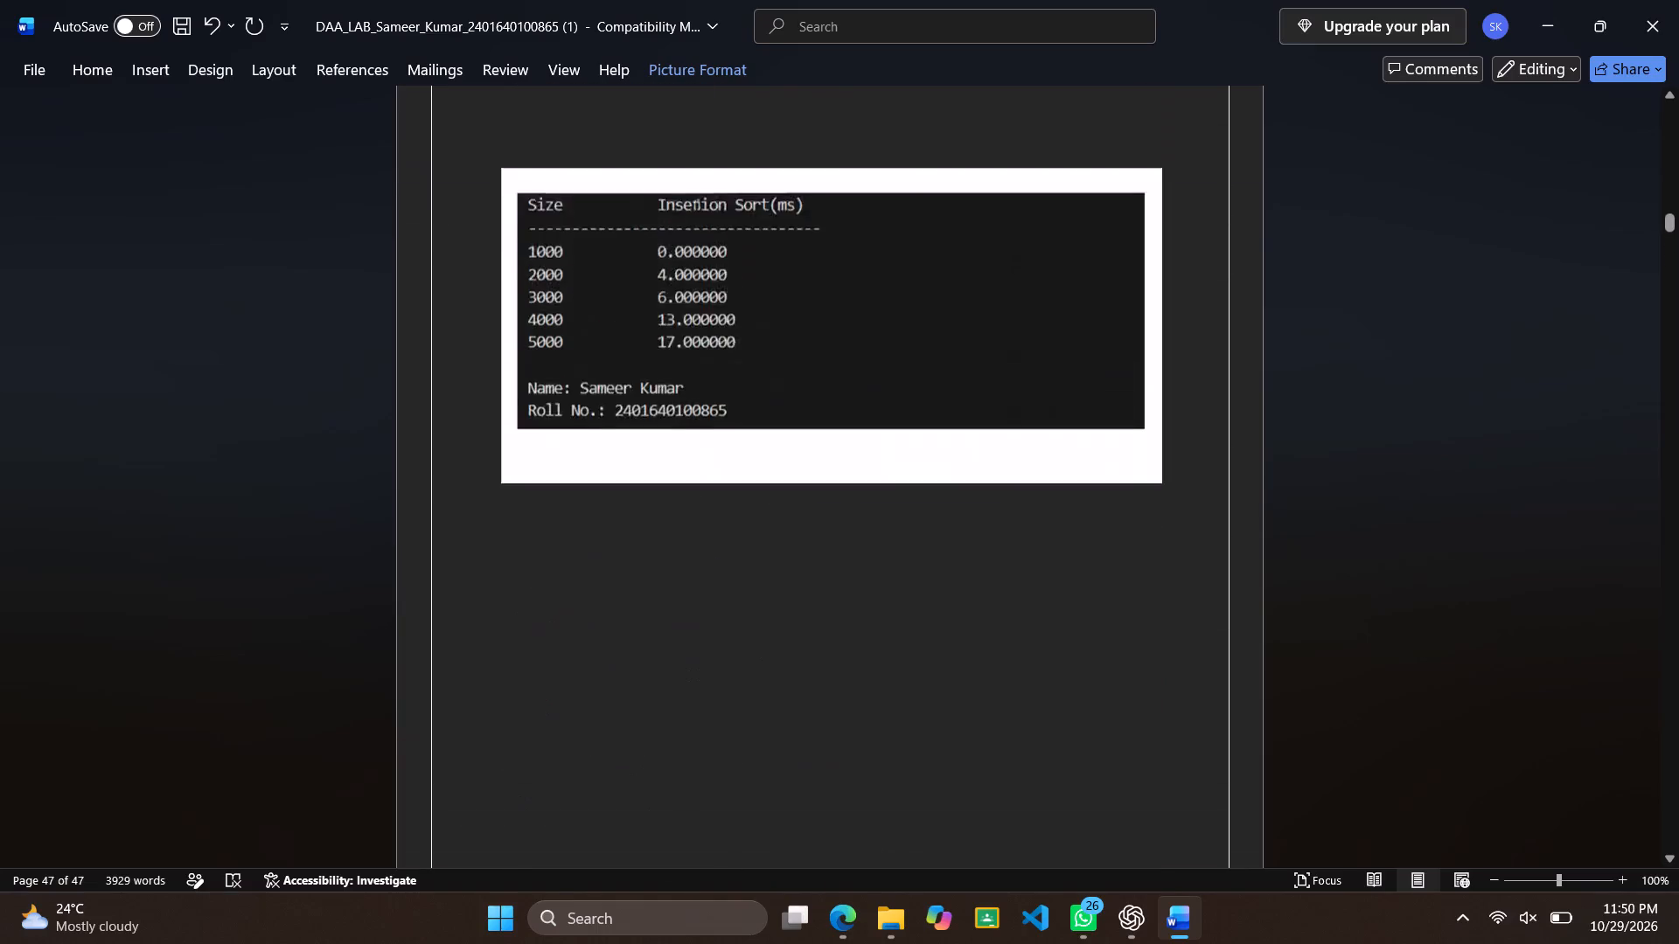
Save a copy of the document as a PDF named "daa final" in the OneDrive Documents folder.
{"action": "left_click", "coordinate": [33, 68]}
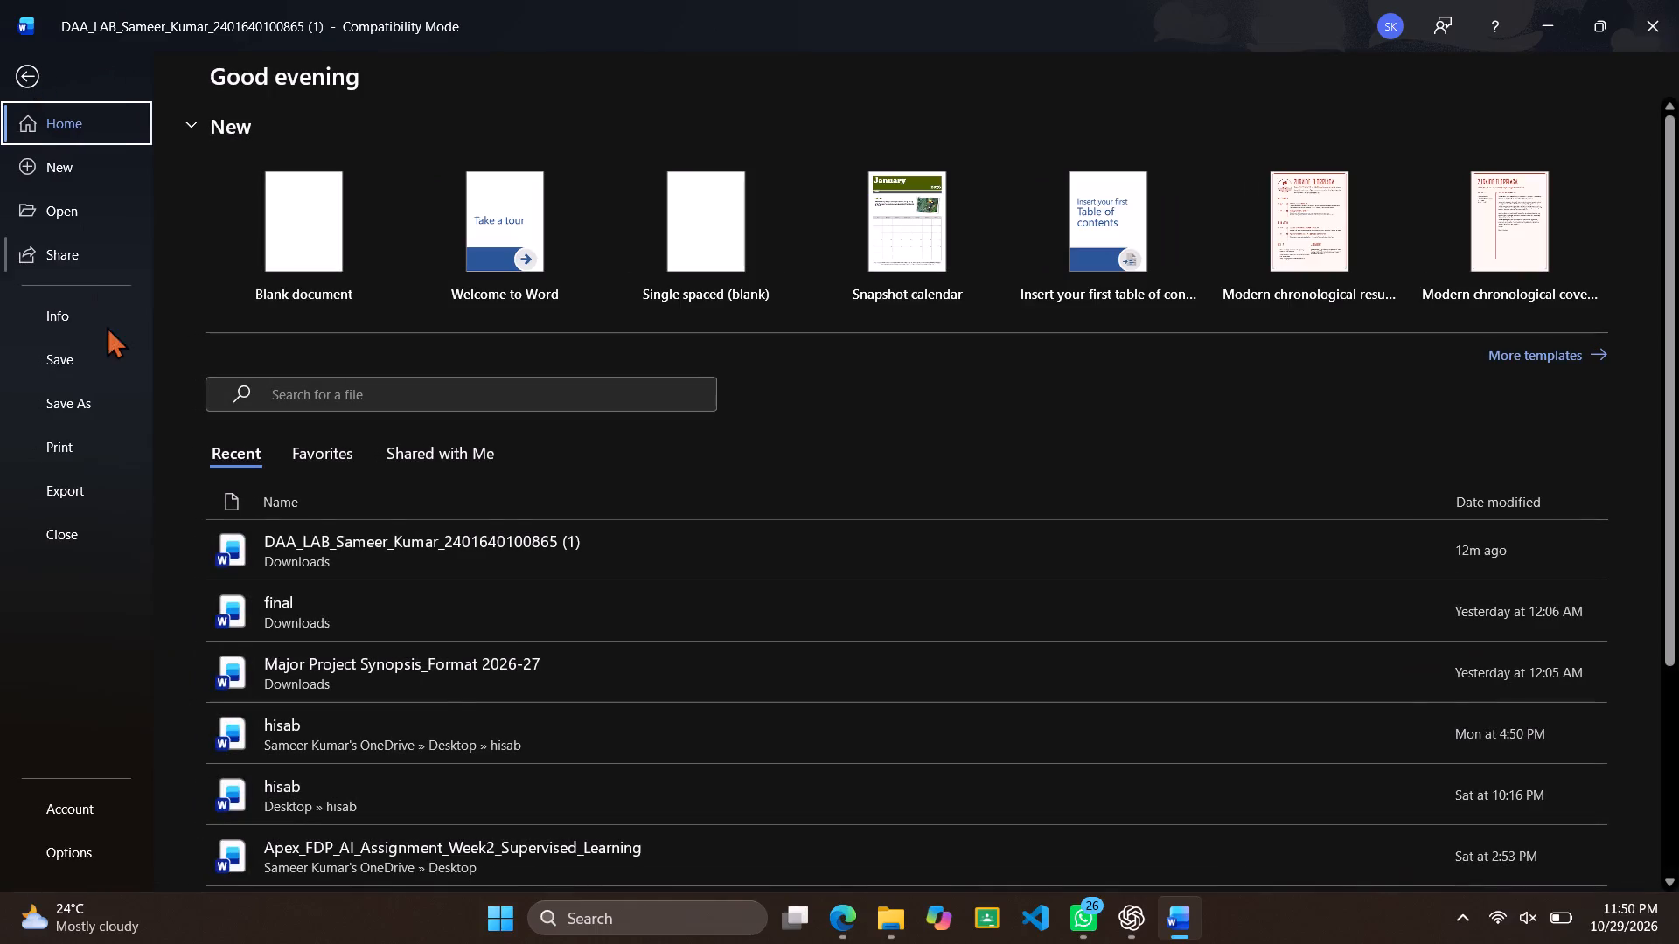
{"action": "left_click", "coordinate": [70, 392]}
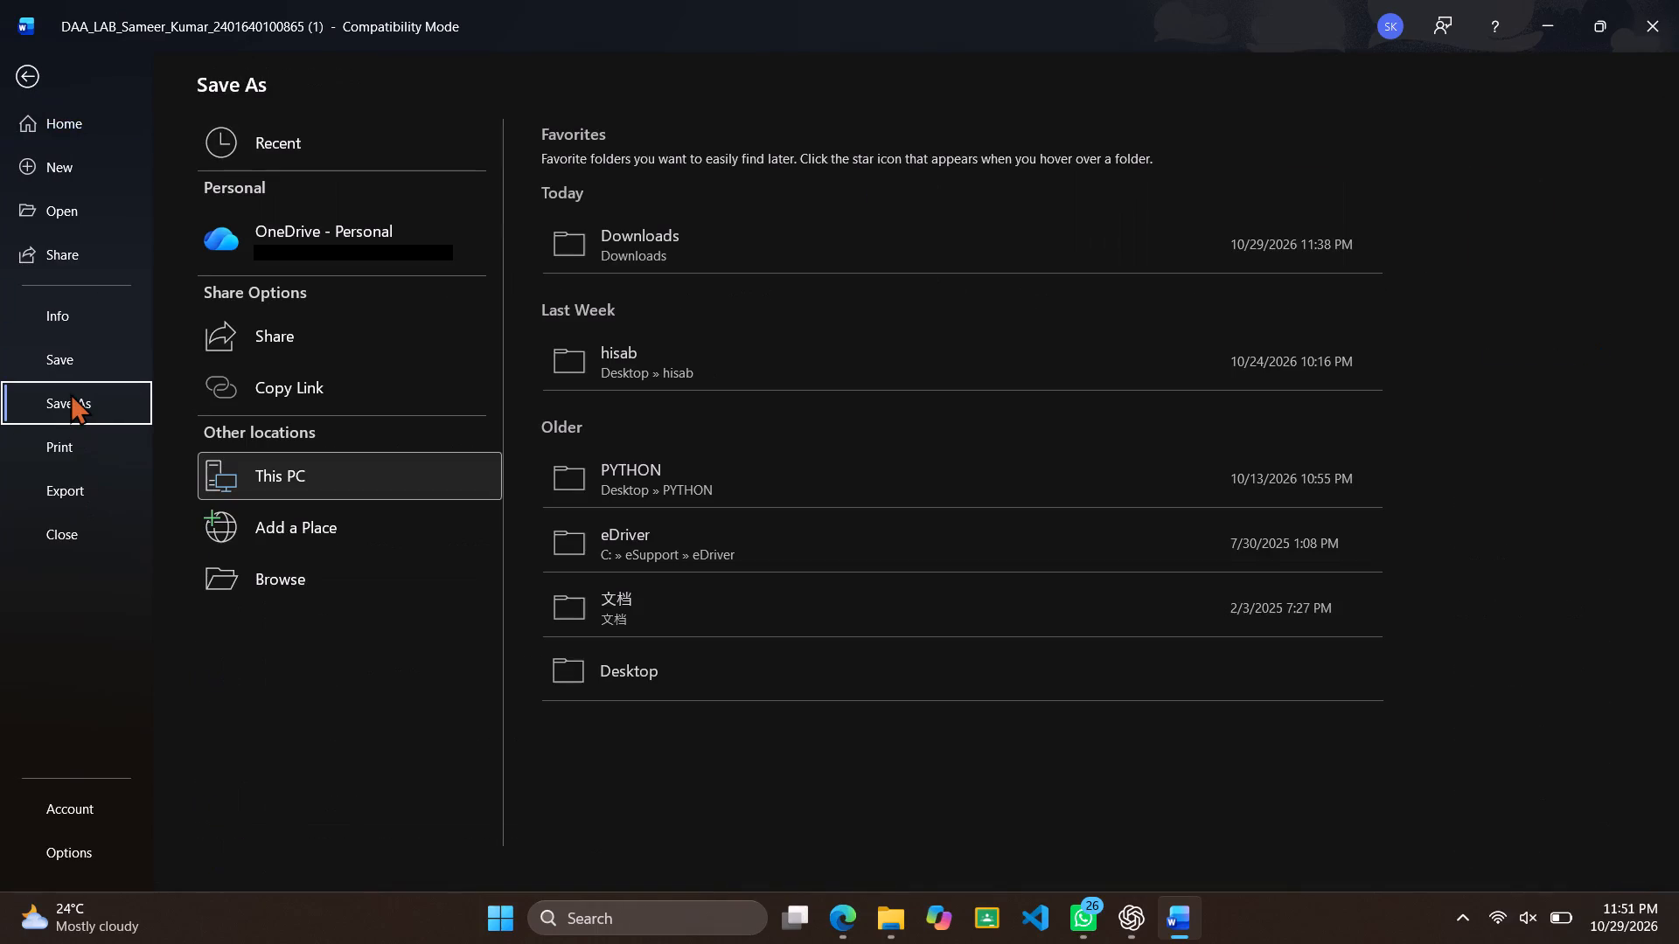
{"action": "left_click", "coordinate": [292, 474]}
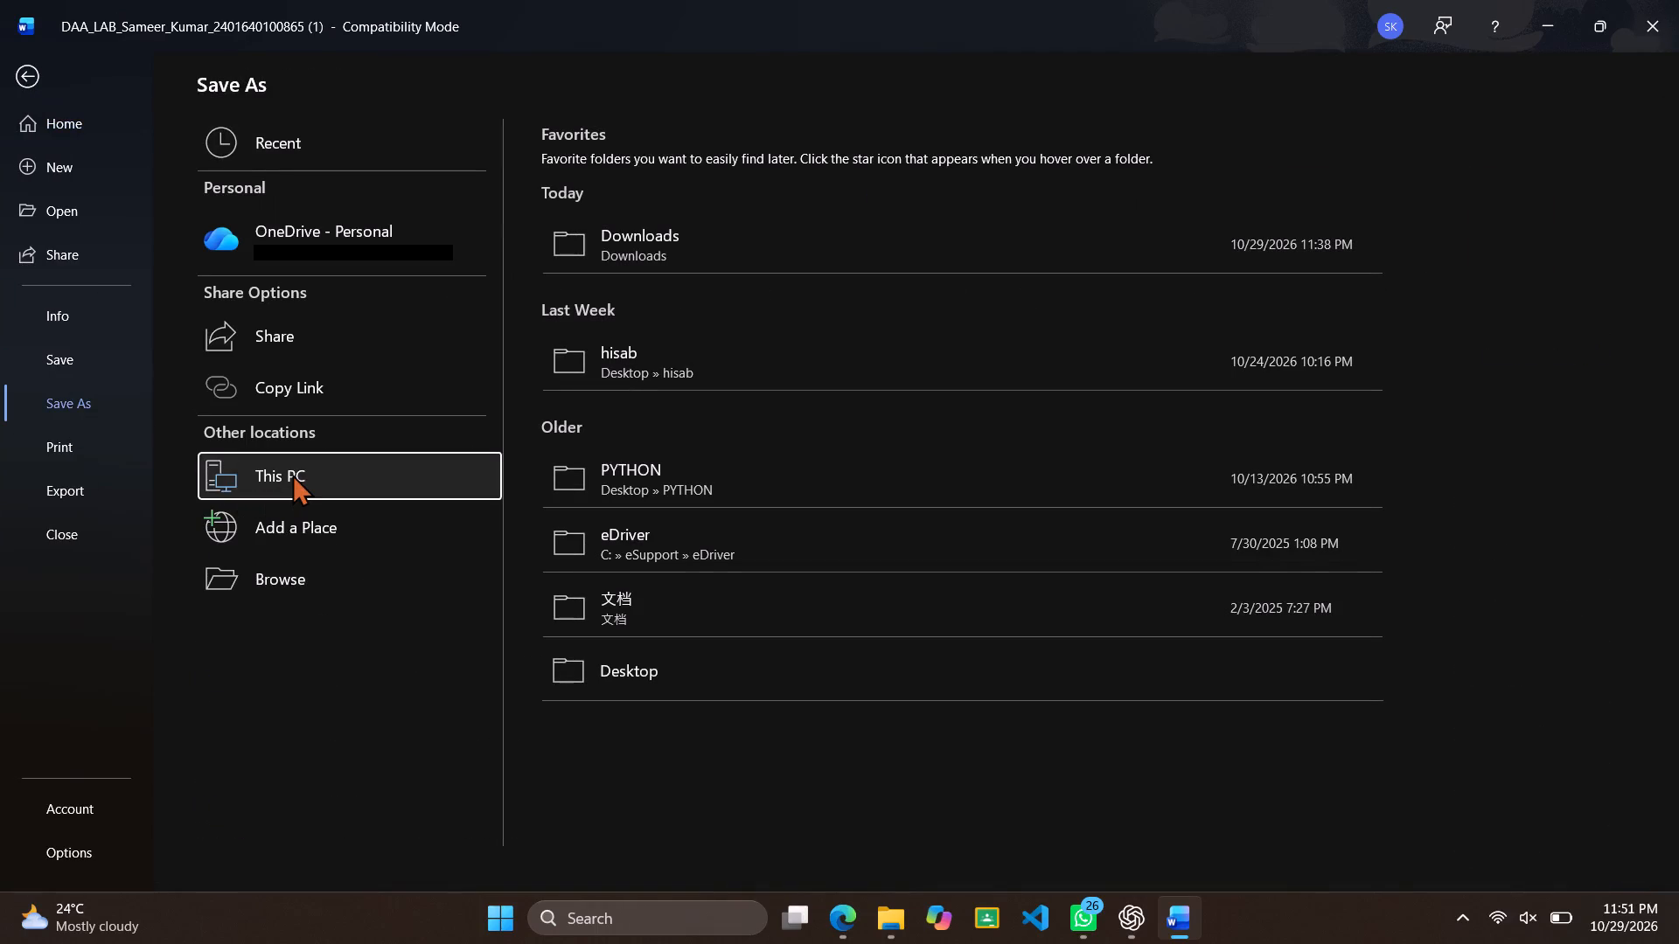
{"action": "double_click", "coordinate": [292, 474]}
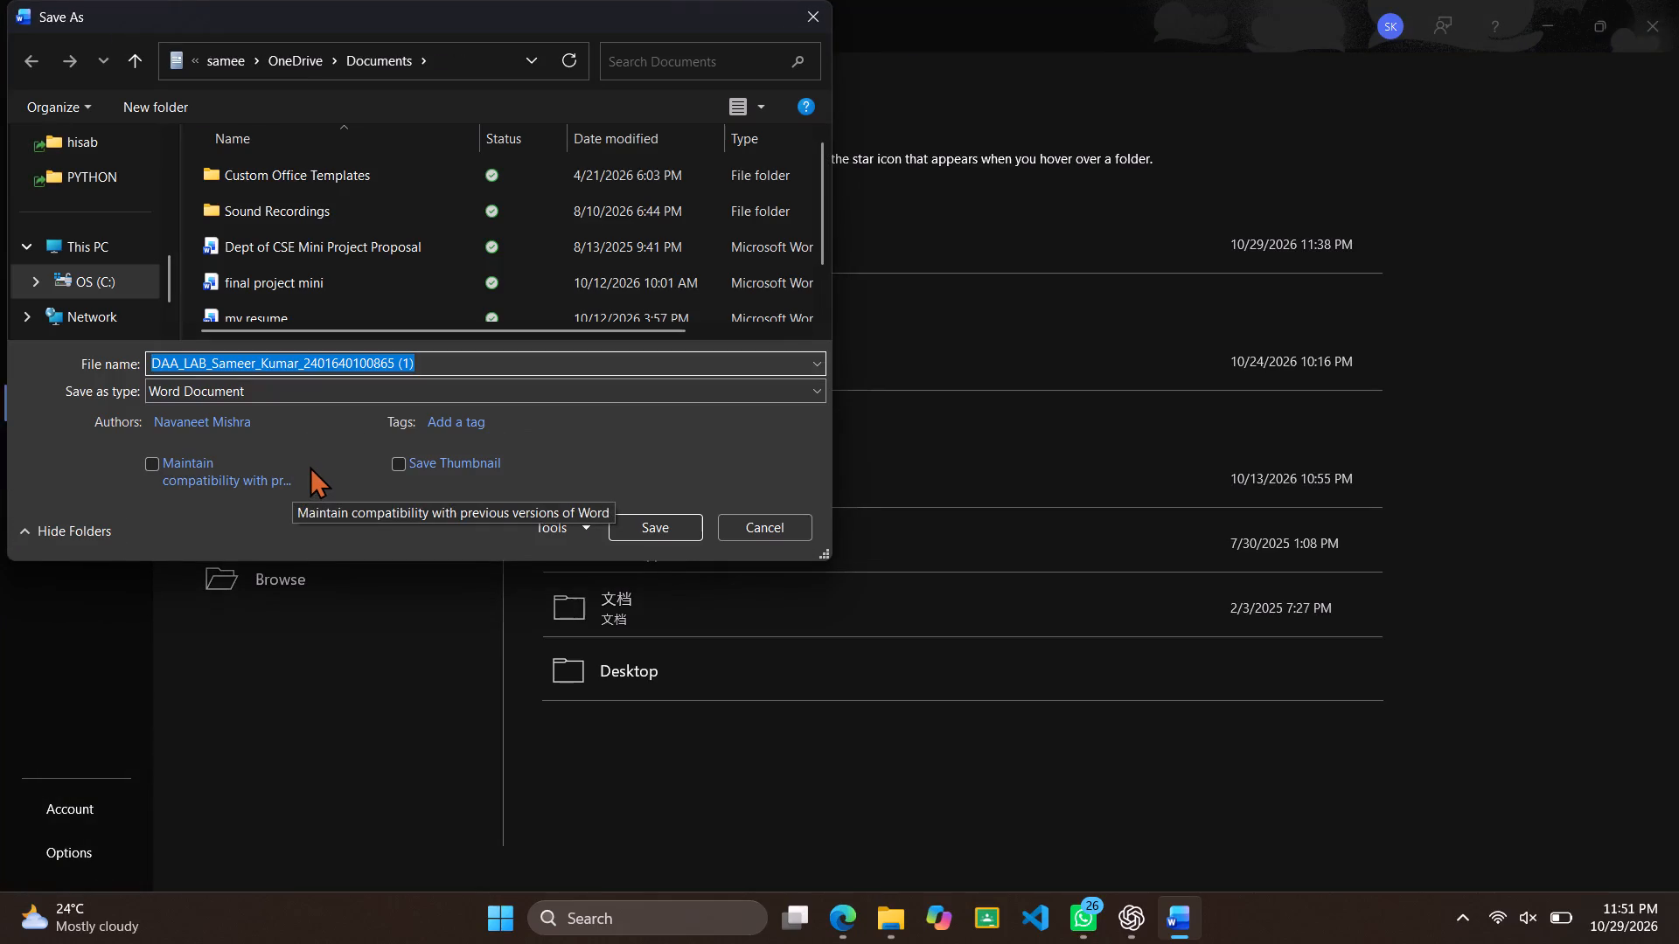
{"action": "key", "text": "BackSpace"}
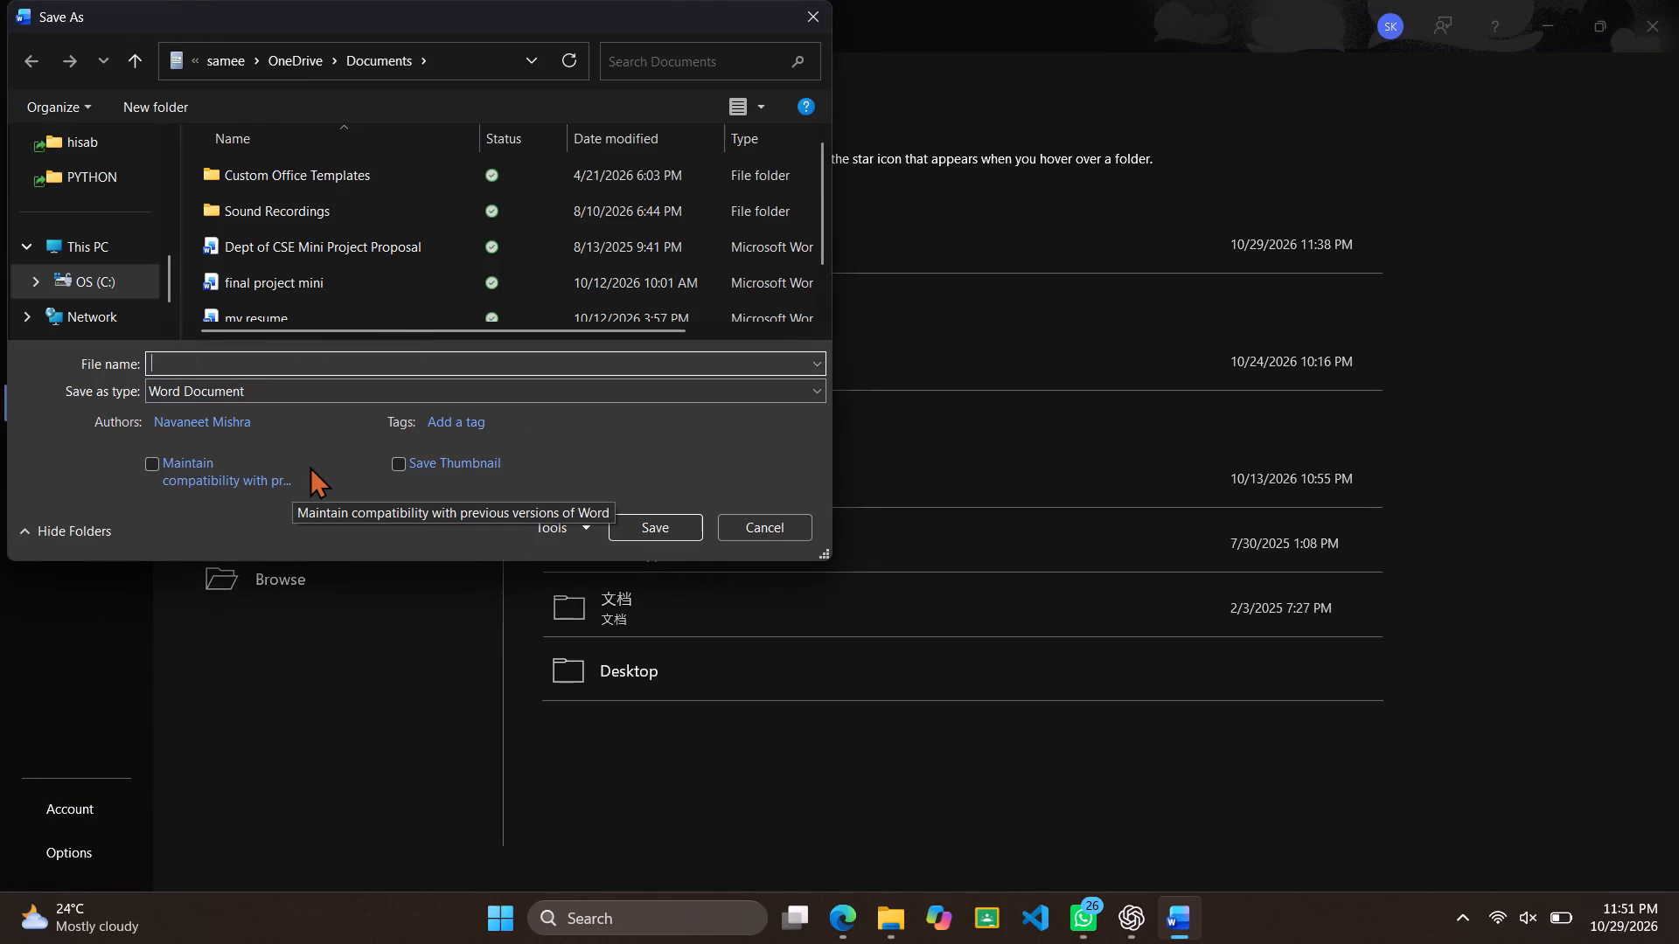
{"action": "type", "text": "daa"}
{"action": "key", "text": "space"}
{"action": "type", "text": "final"}
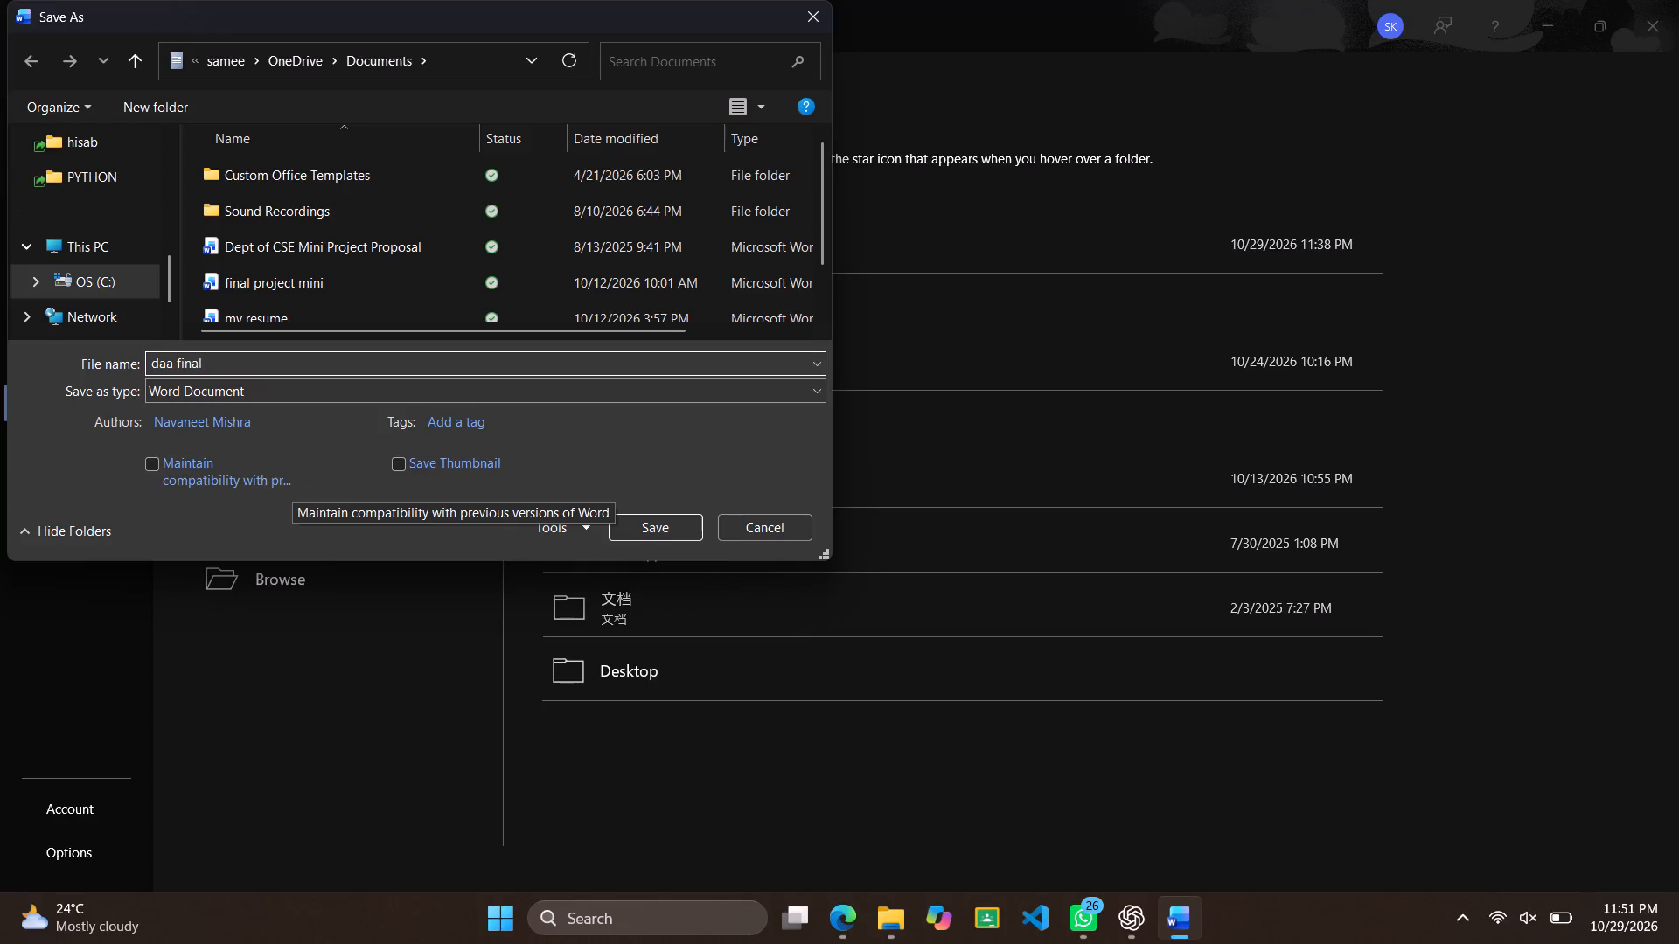
{"action": "left_click", "coordinate": [352, 389]}
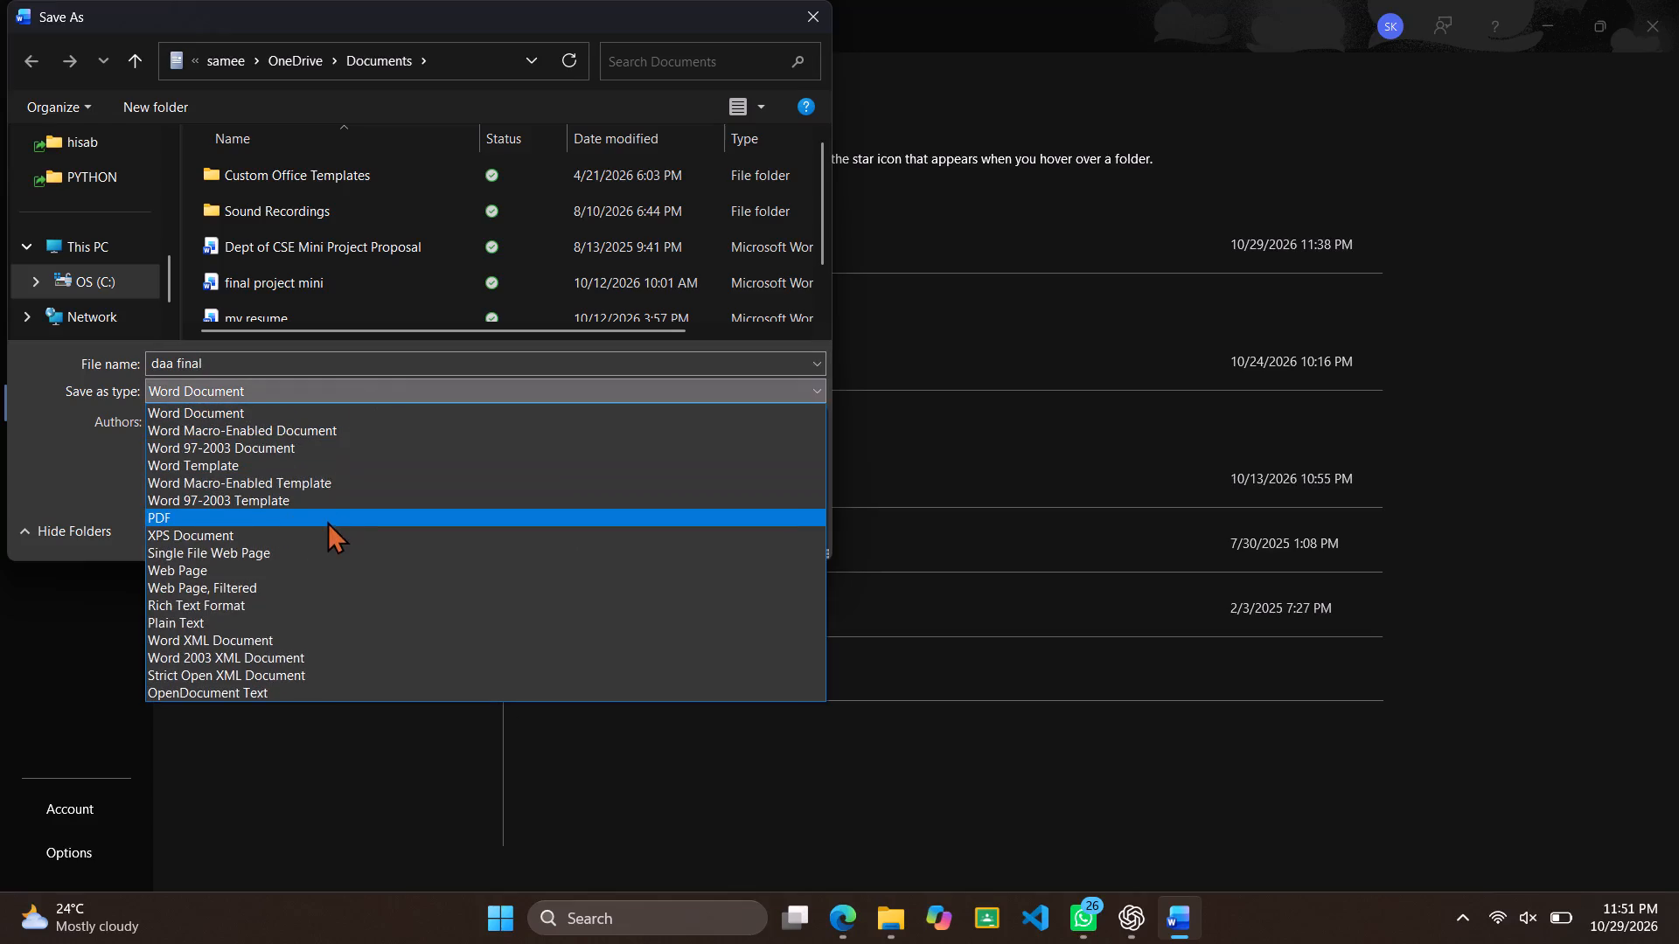
{"action": "left_click", "coordinate": [327, 522]}
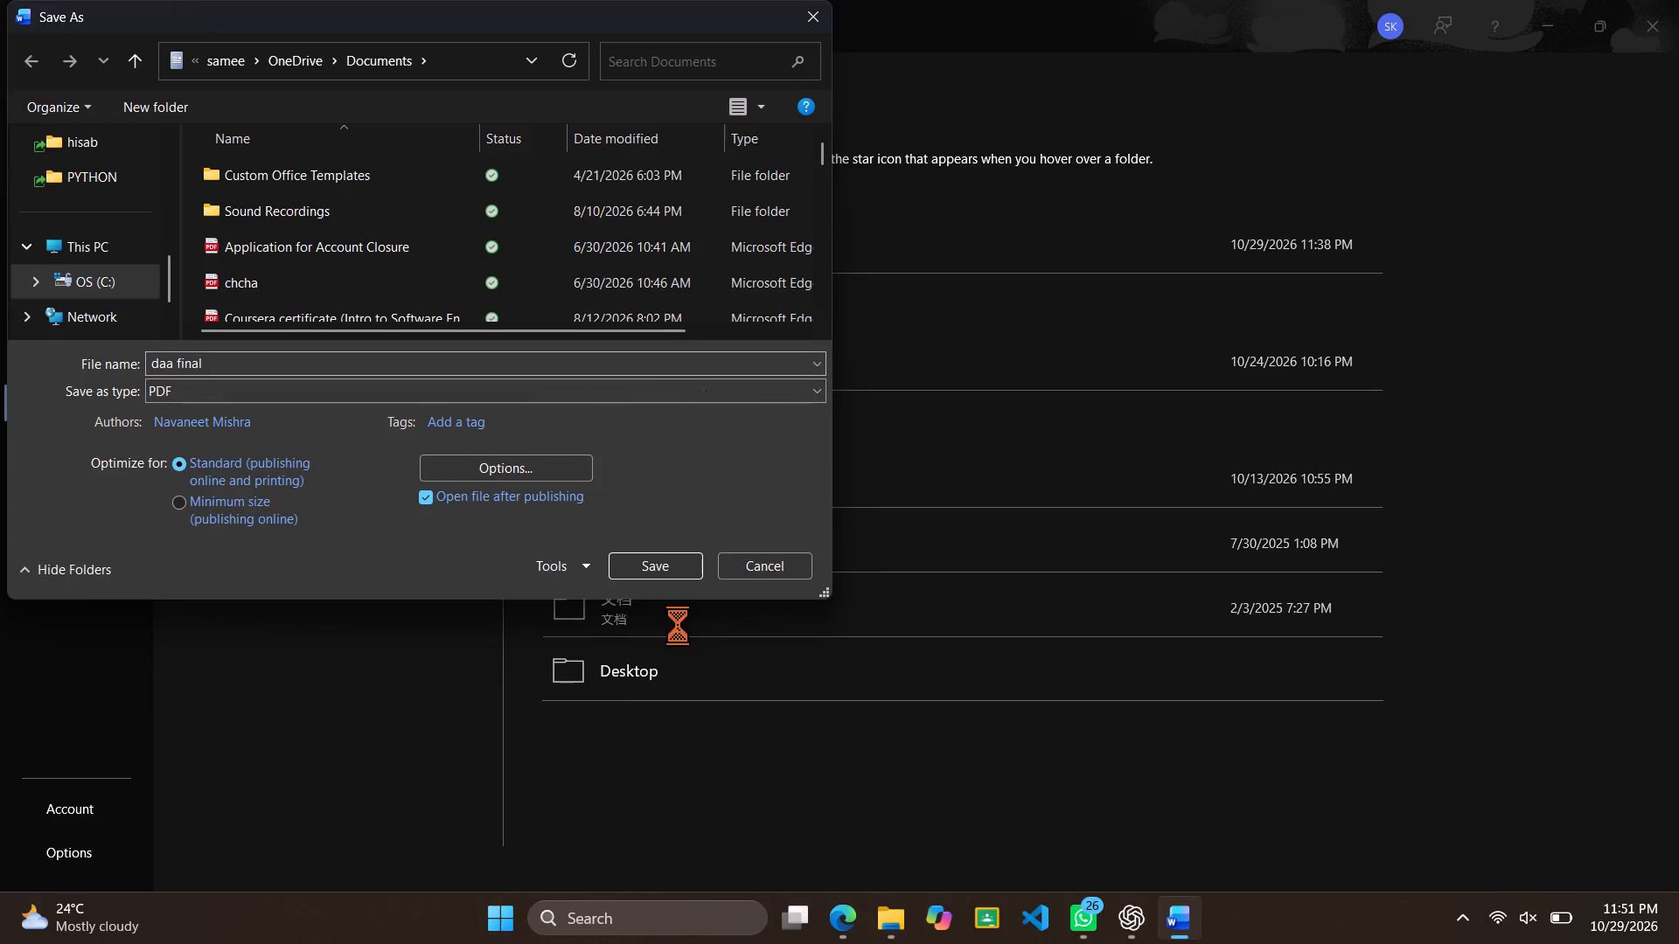
{"action": "left_click", "coordinate": [652, 568]}
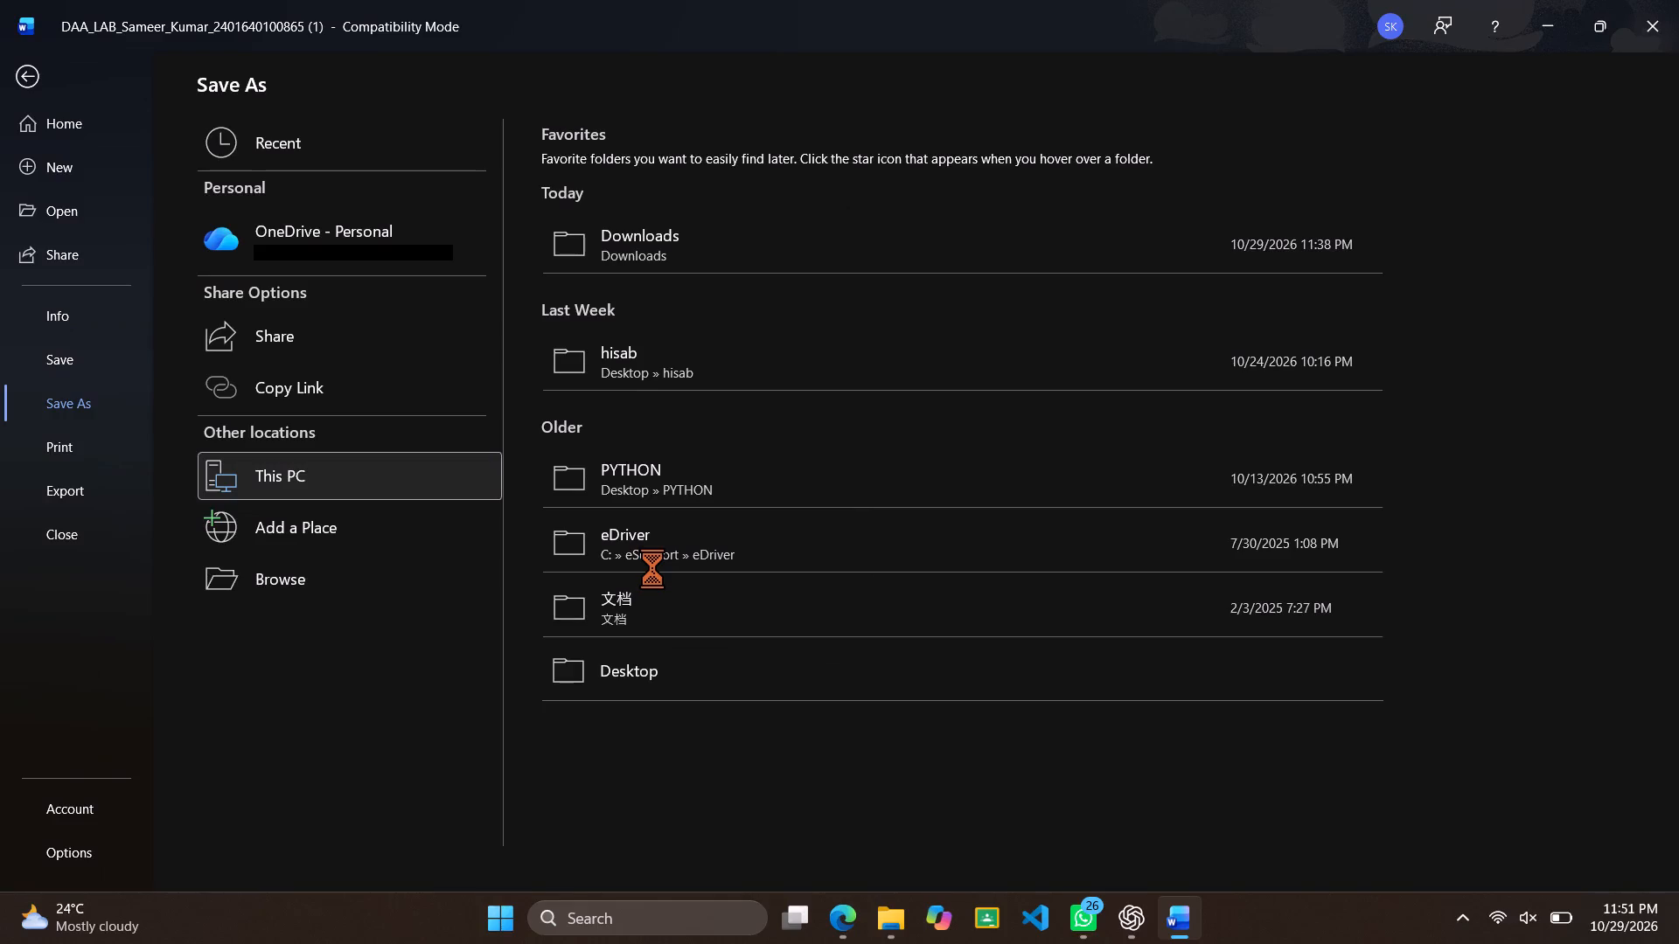
Examine the opening pages of the exported PDF, from Experiment 1 to the start of Experiment 2, and close the browser.
{"action": "scroll", "coordinate": [652, 568], "scroll_direction": "down", "scroll_amount": 3}
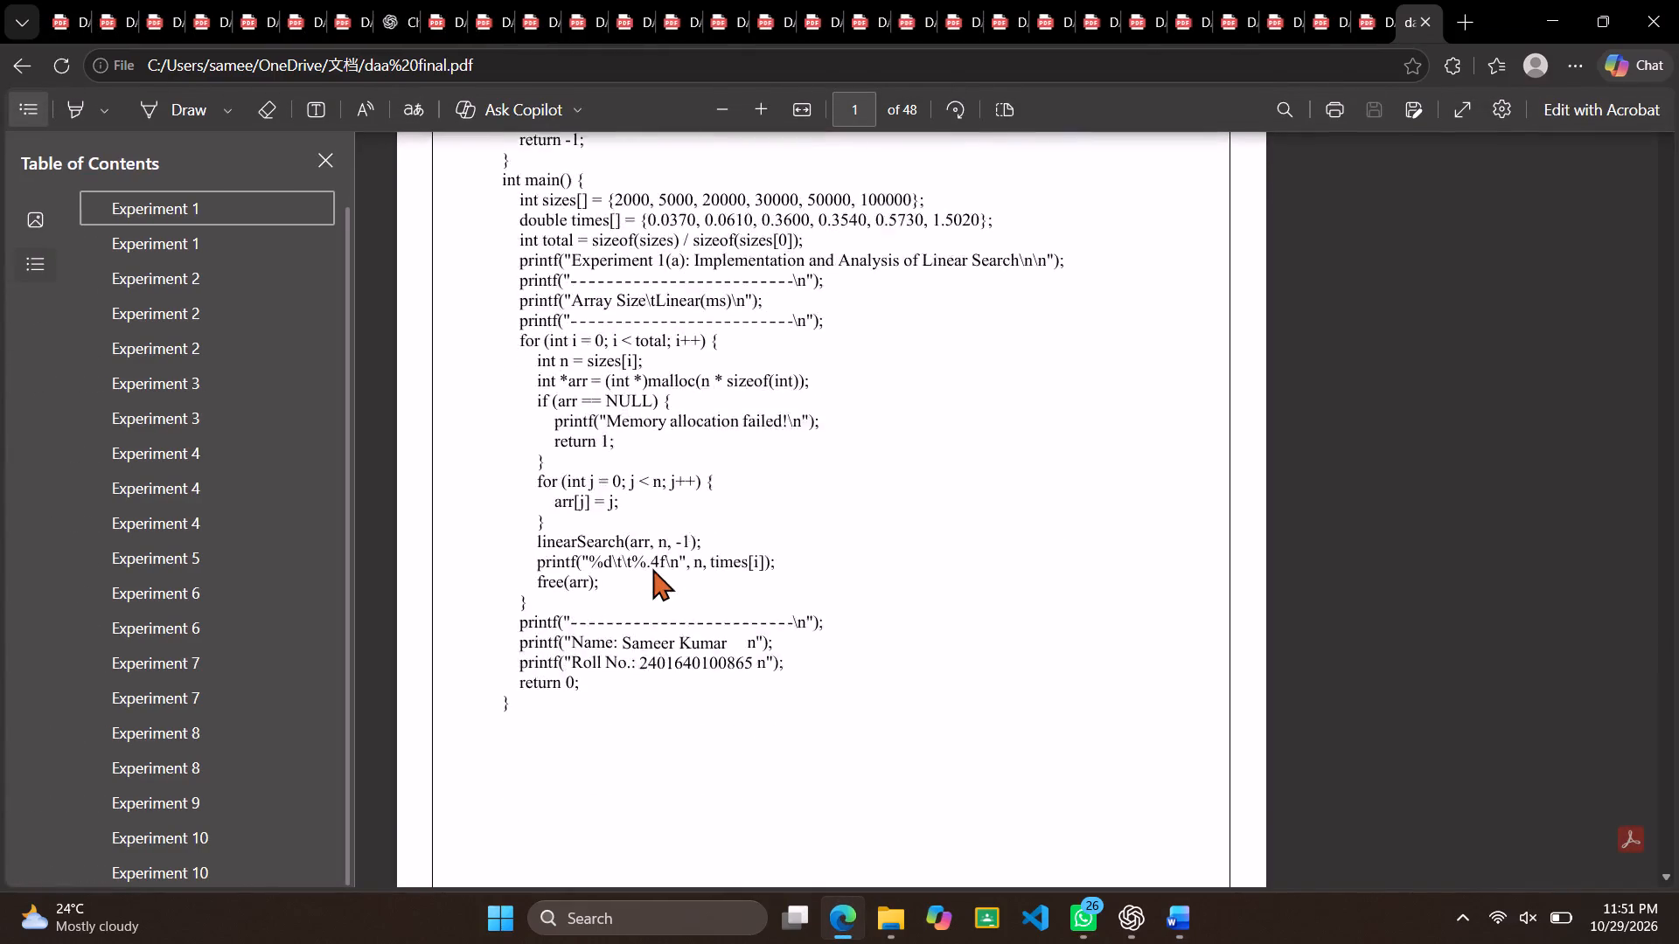
{"action": "scroll", "coordinate": [652, 568], "scroll_direction": "down", "scroll_amount": 10}
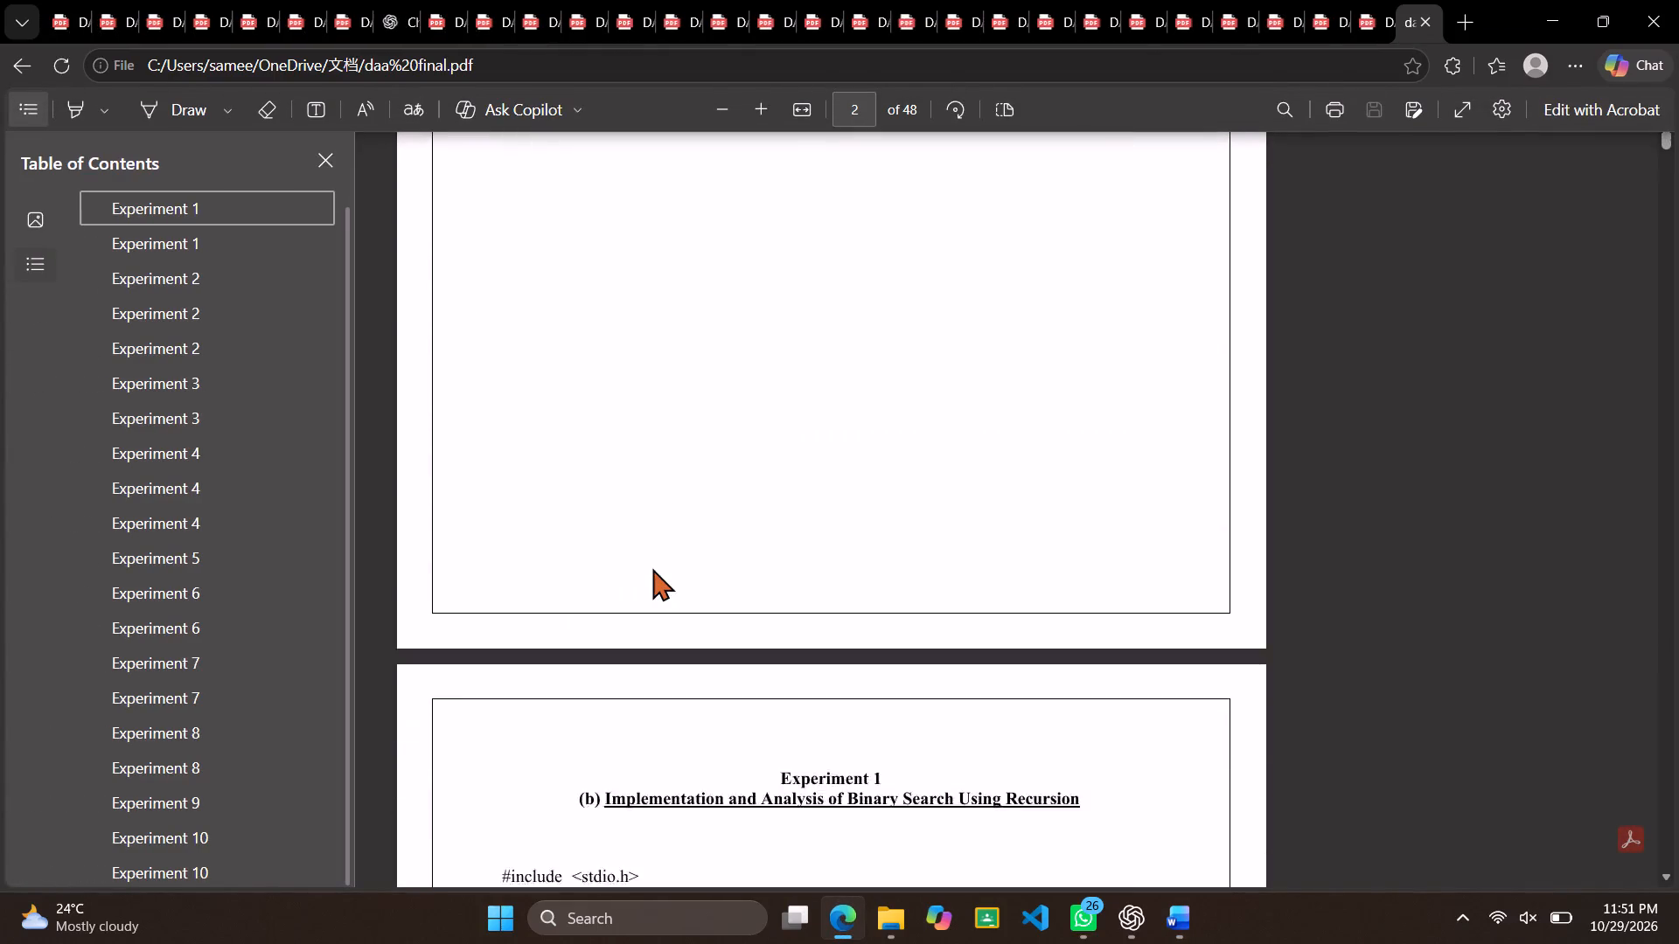
{"action": "scroll", "coordinate": [652, 568], "scroll_direction": "down", "scroll_amount": 10}
{"action": "scroll", "coordinate": [652, 568], "scroll_direction": "up", "scroll_amount": 5}
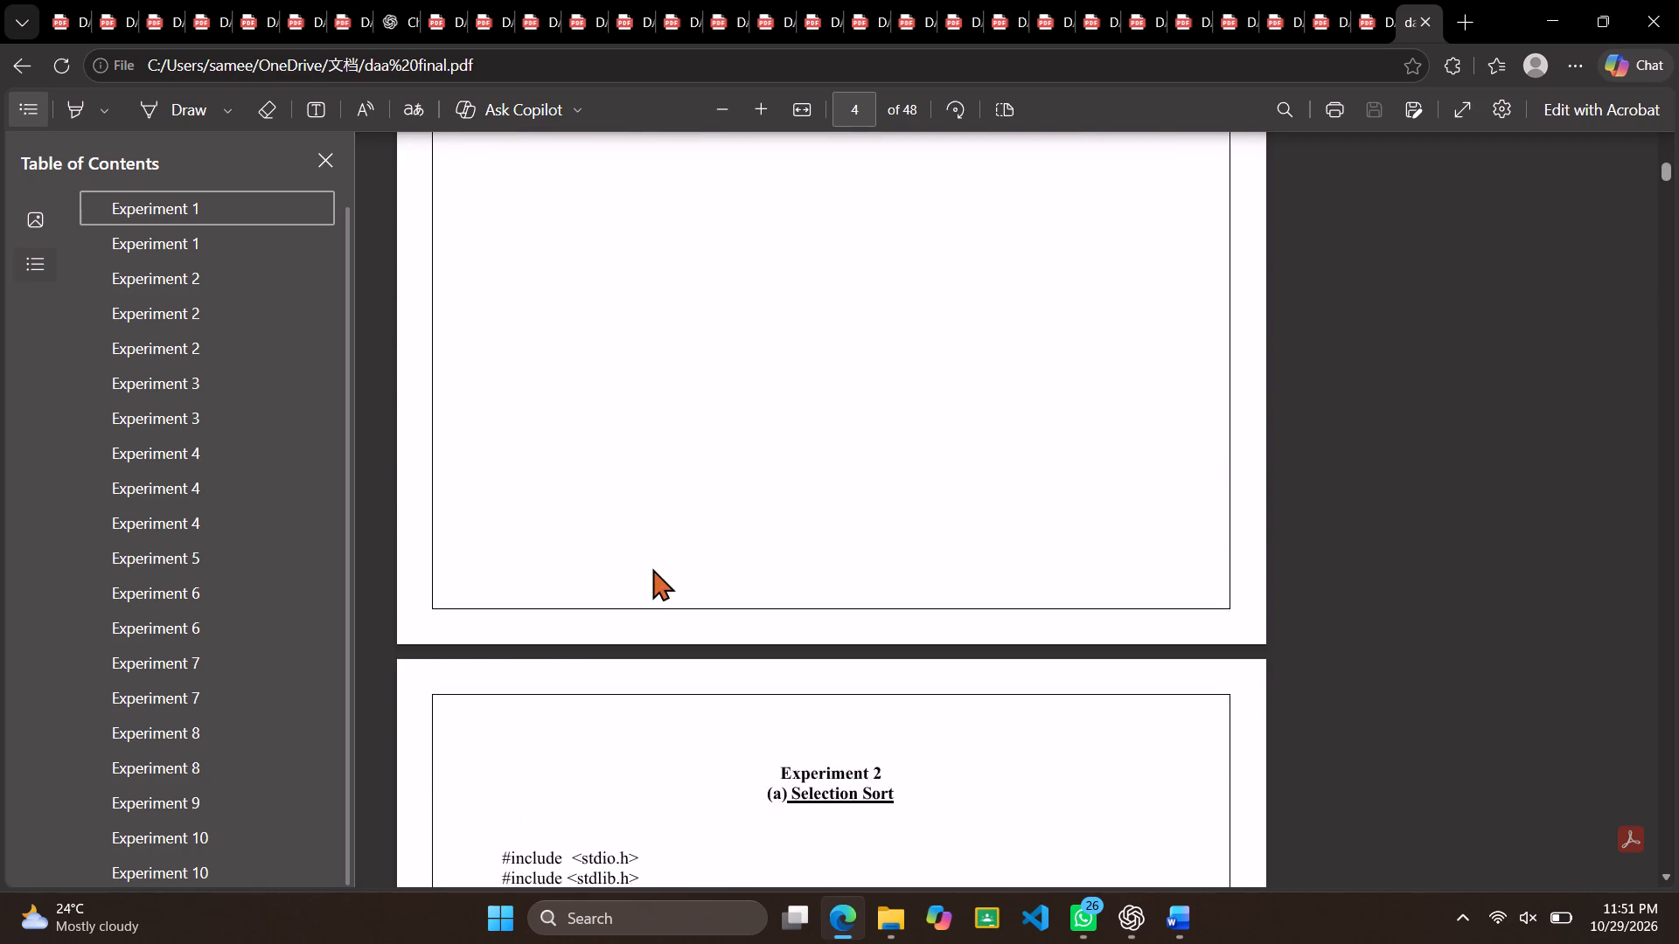
{"action": "scroll", "coordinate": [652, 568], "scroll_direction": "up", "scroll_amount": 5}
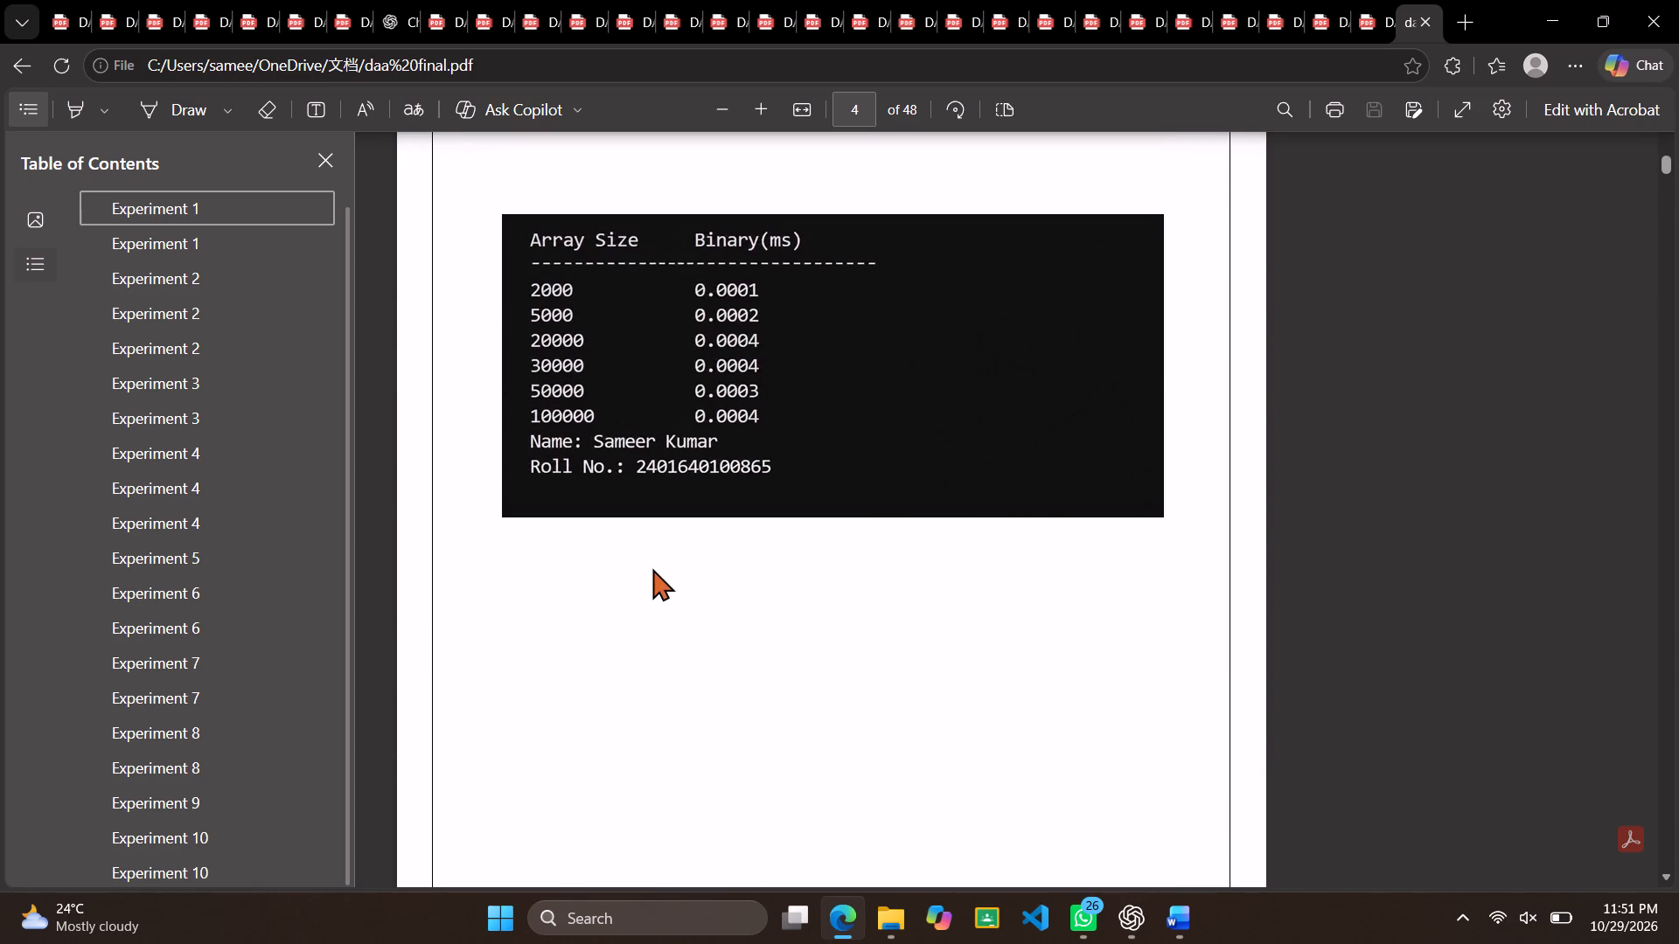
{"action": "left_click", "coordinate": [1642, 24]}
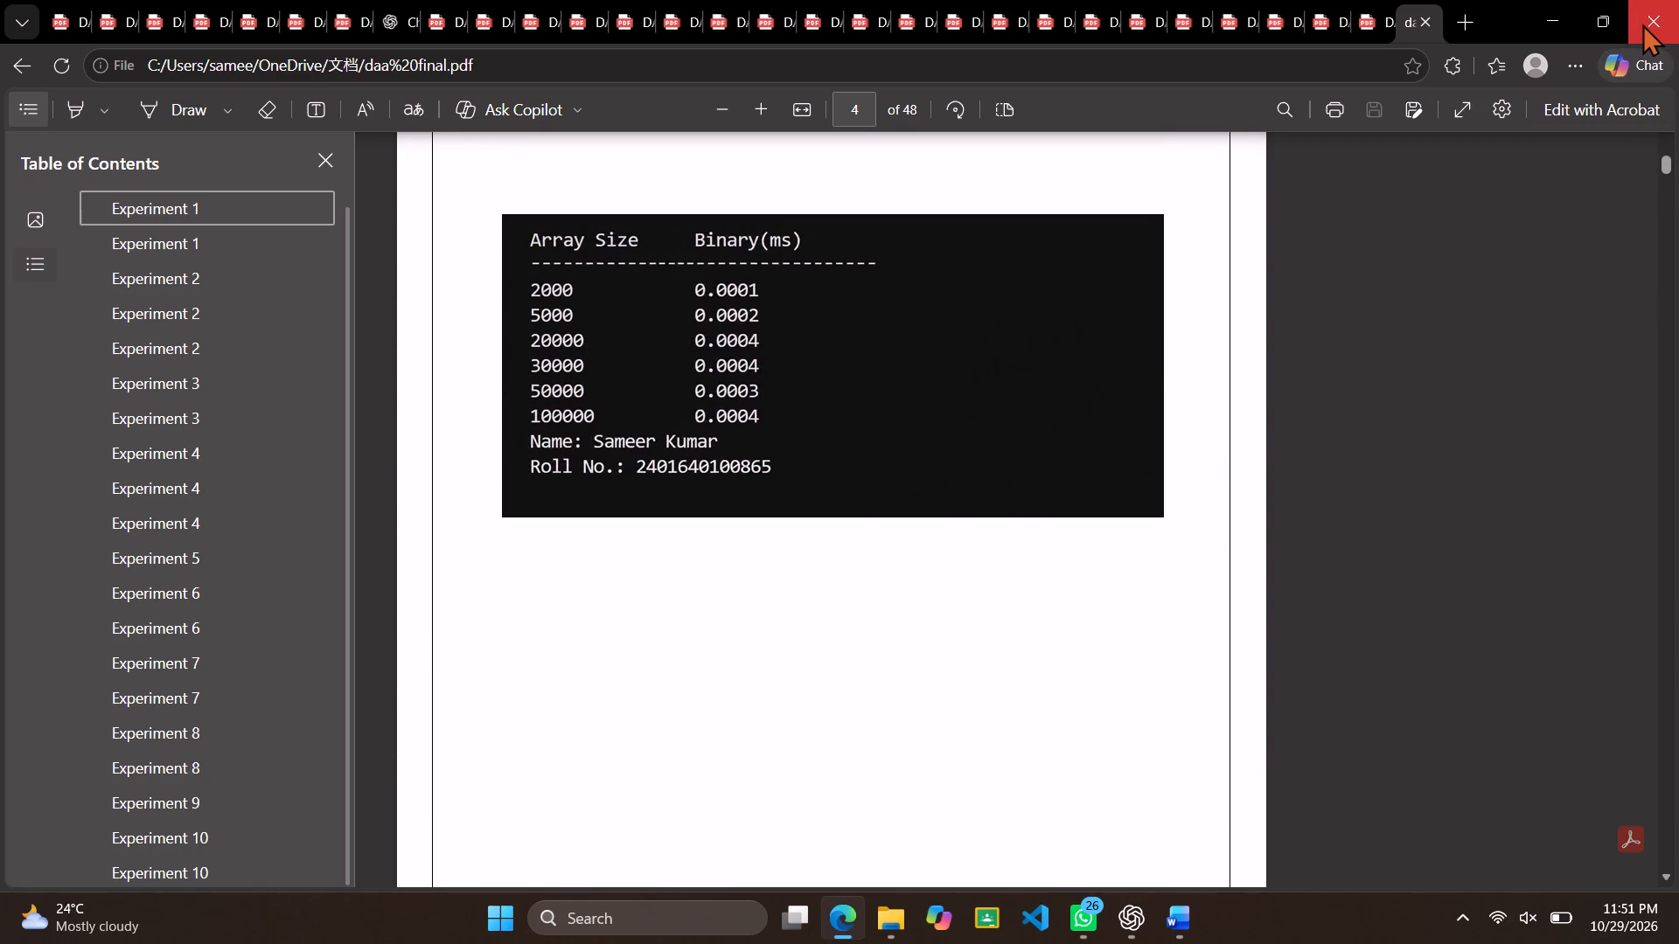
{"action": "triple_click", "coordinate": [1642, 24]}
Close the Word document, saving its changes in the Downloads folder.
{"action": "triple_click", "coordinate": [1642, 24]}
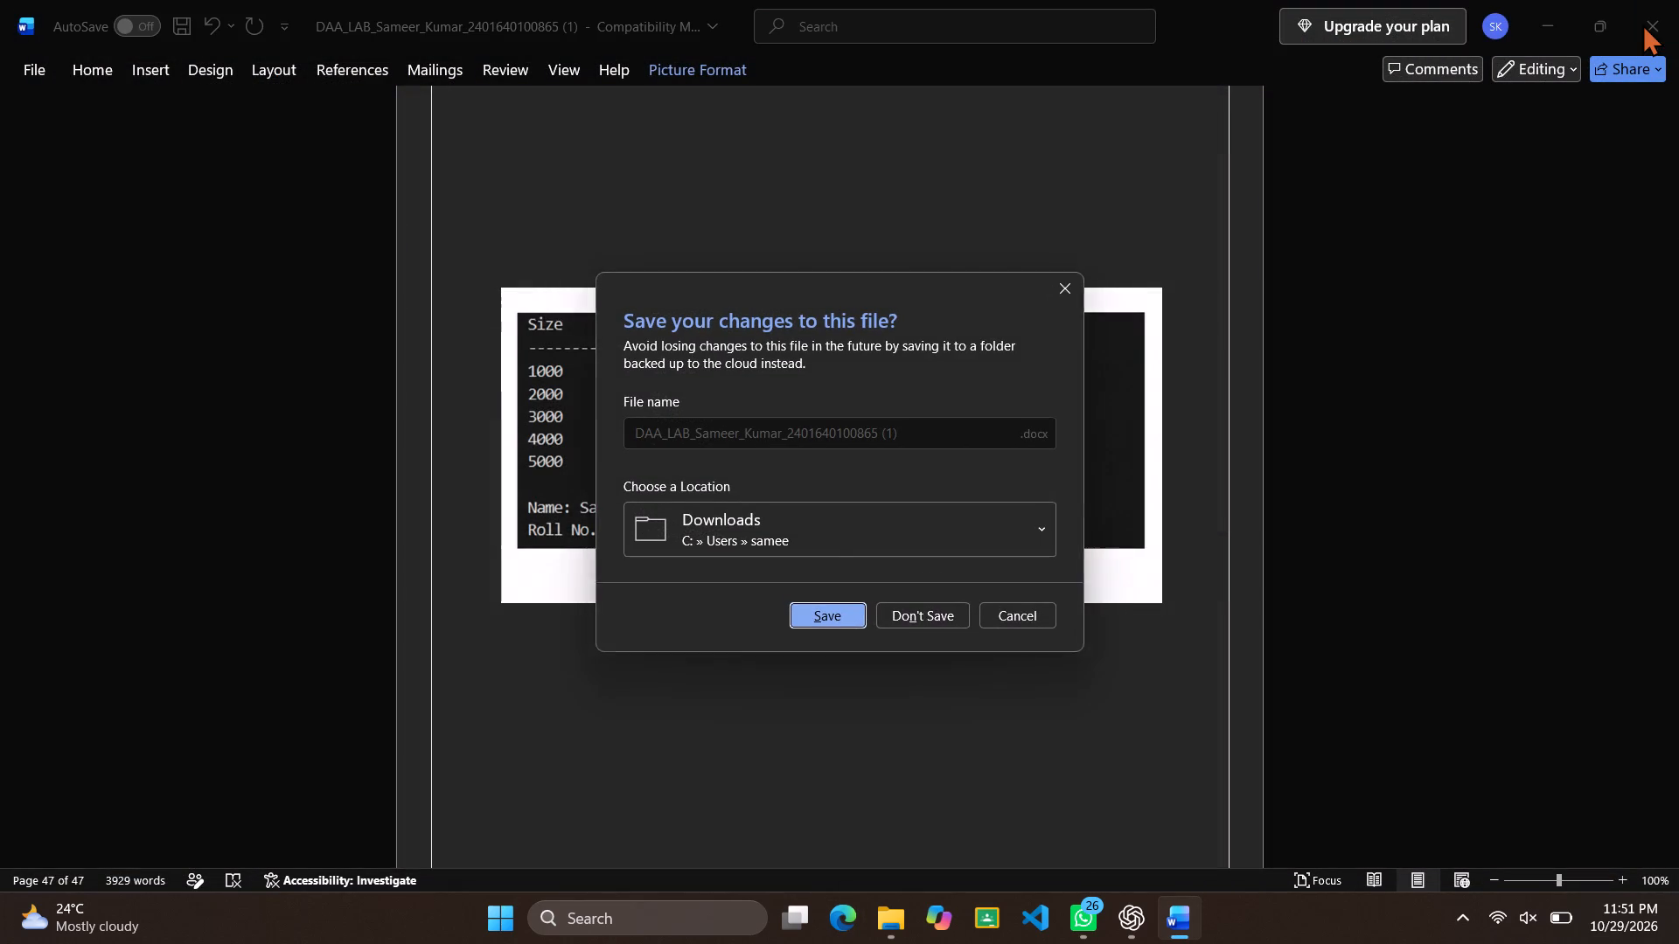
{"action": "left_click", "coordinate": [826, 610]}
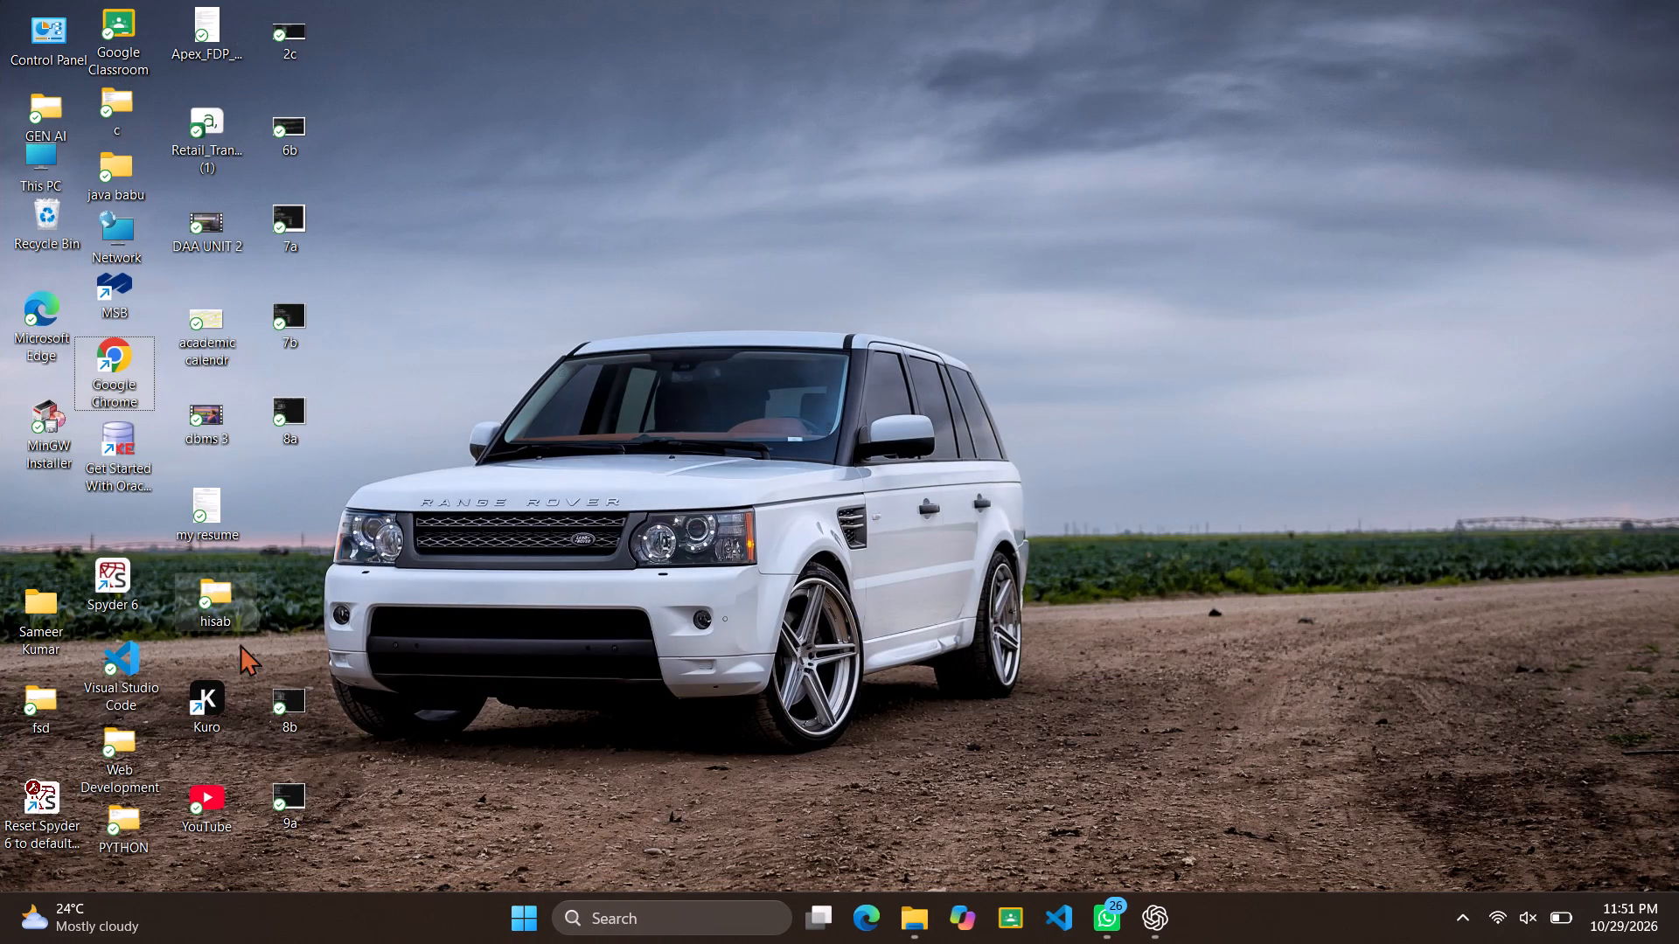
Launch Kuro from the desktop.
{"action": "double_click", "coordinate": [199, 718]}
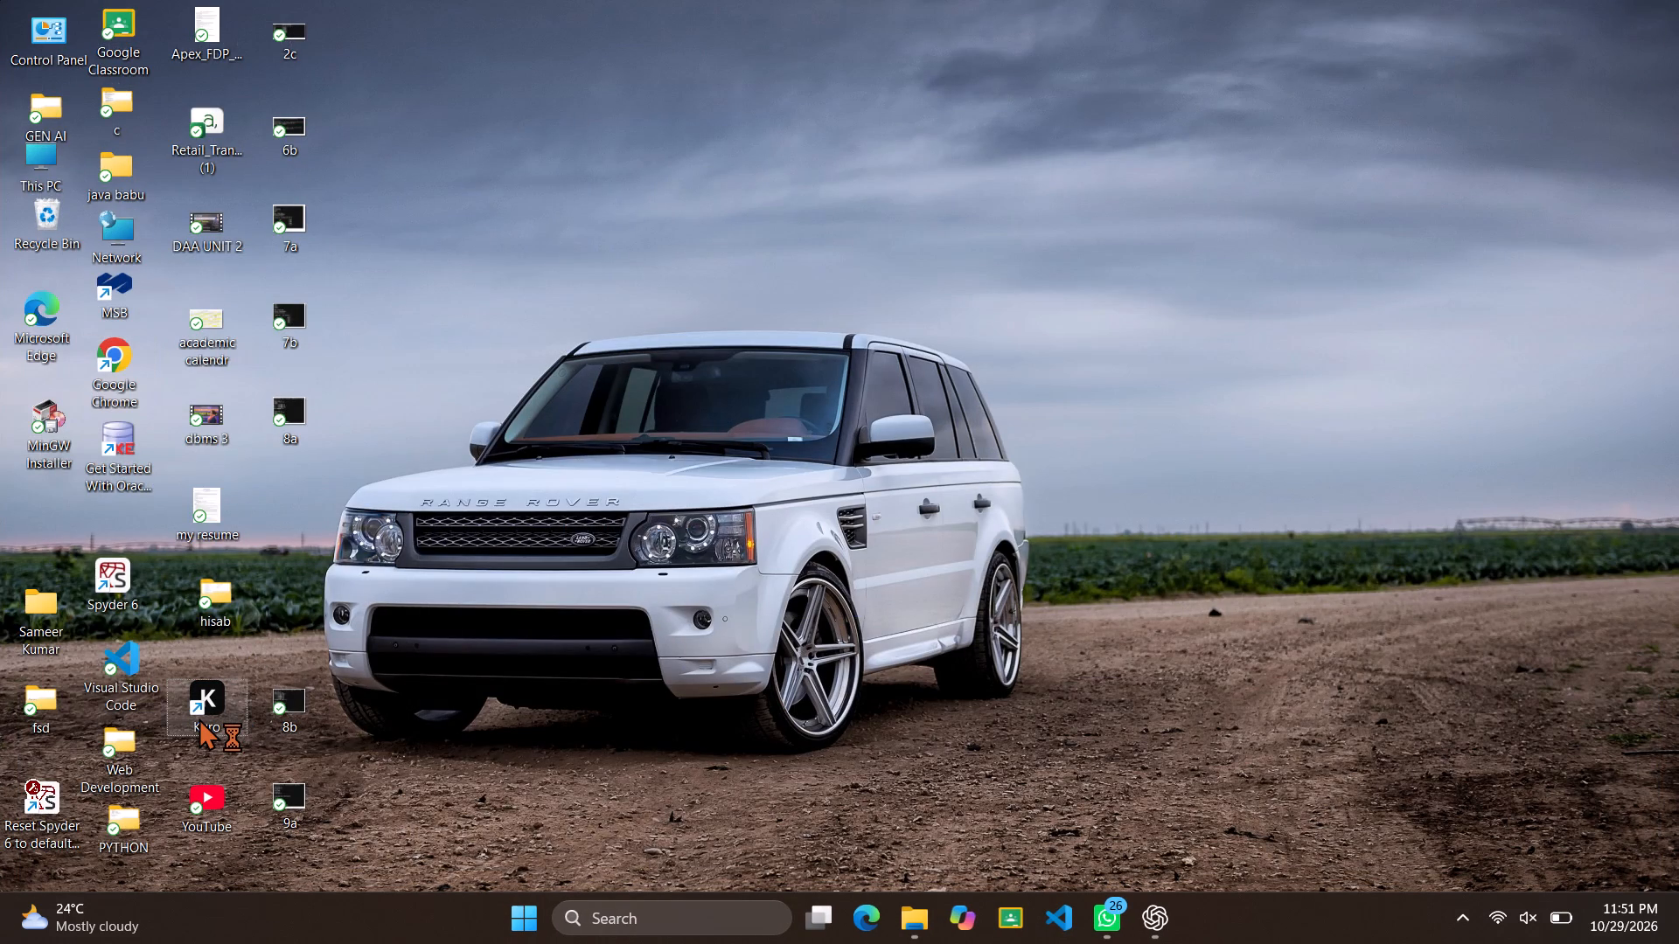